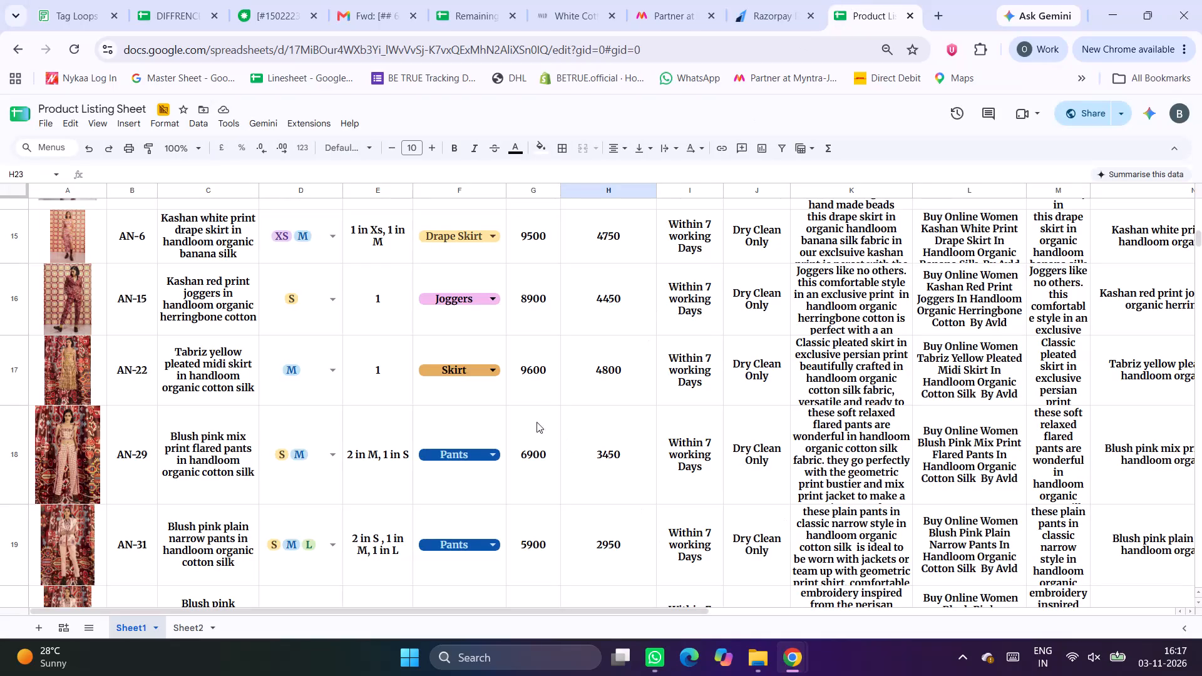
Switch to File Explorer and check the images in the AN-29 folder of website listing.
click(754, 648)
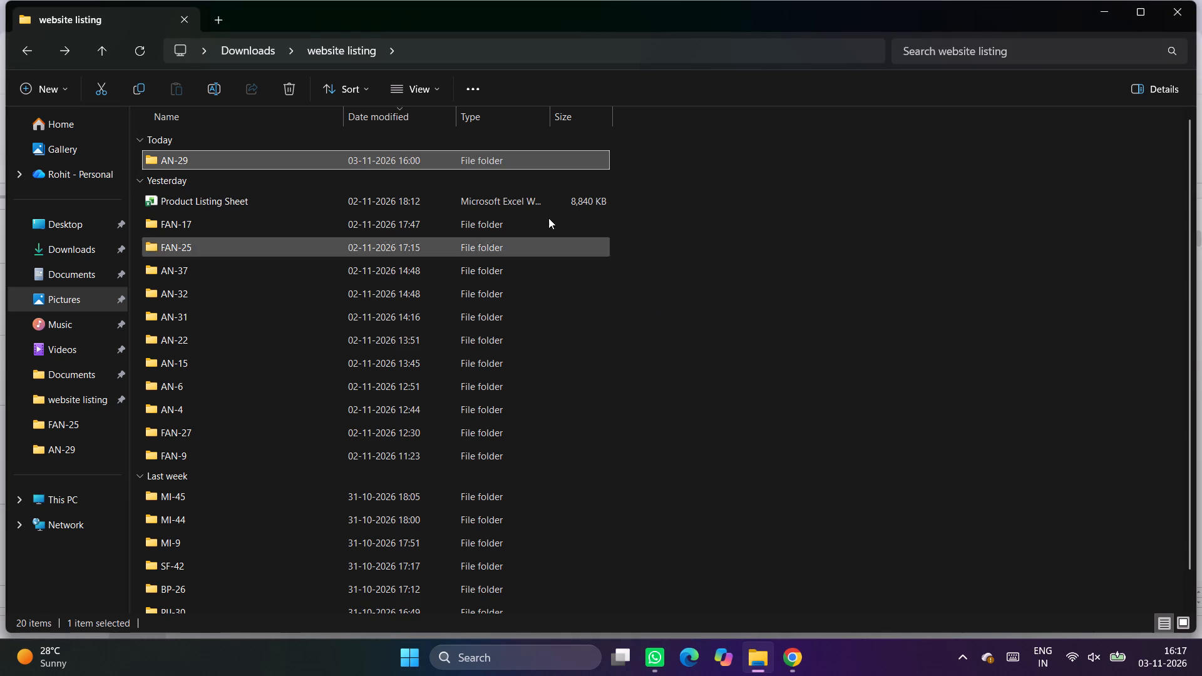
double_click(471, 155)
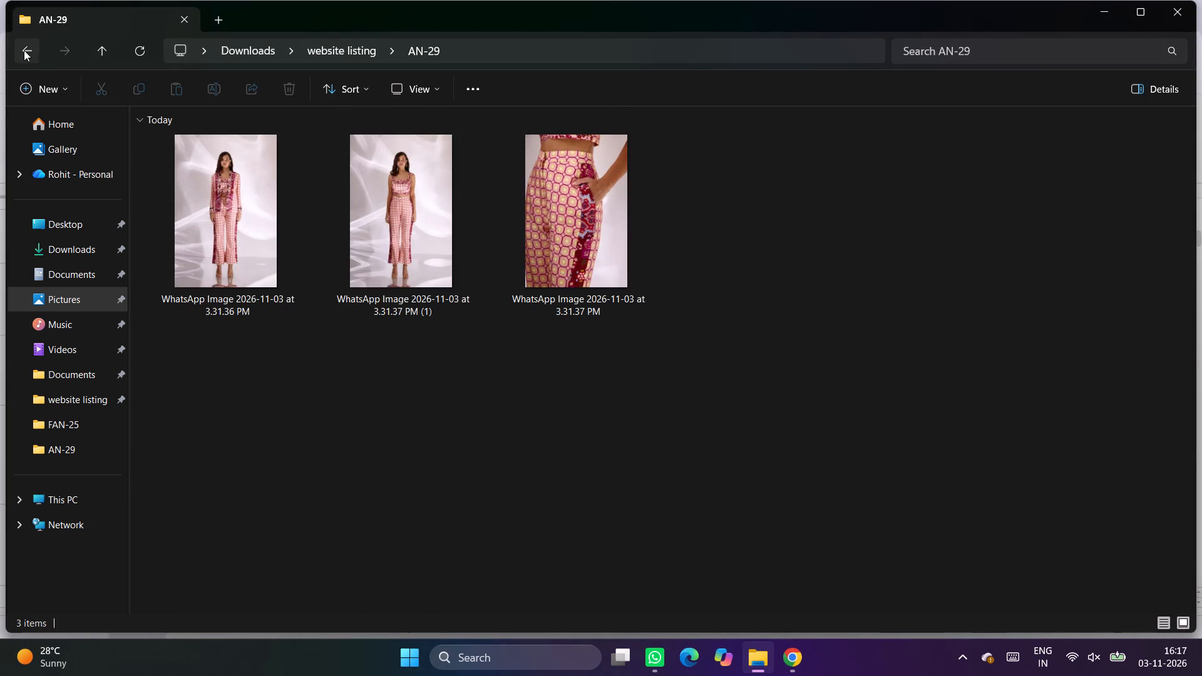
click(28, 50)
Delete all the images in the PIJ-2 folder inside website listing.
scroll(417, 481, down, 6)
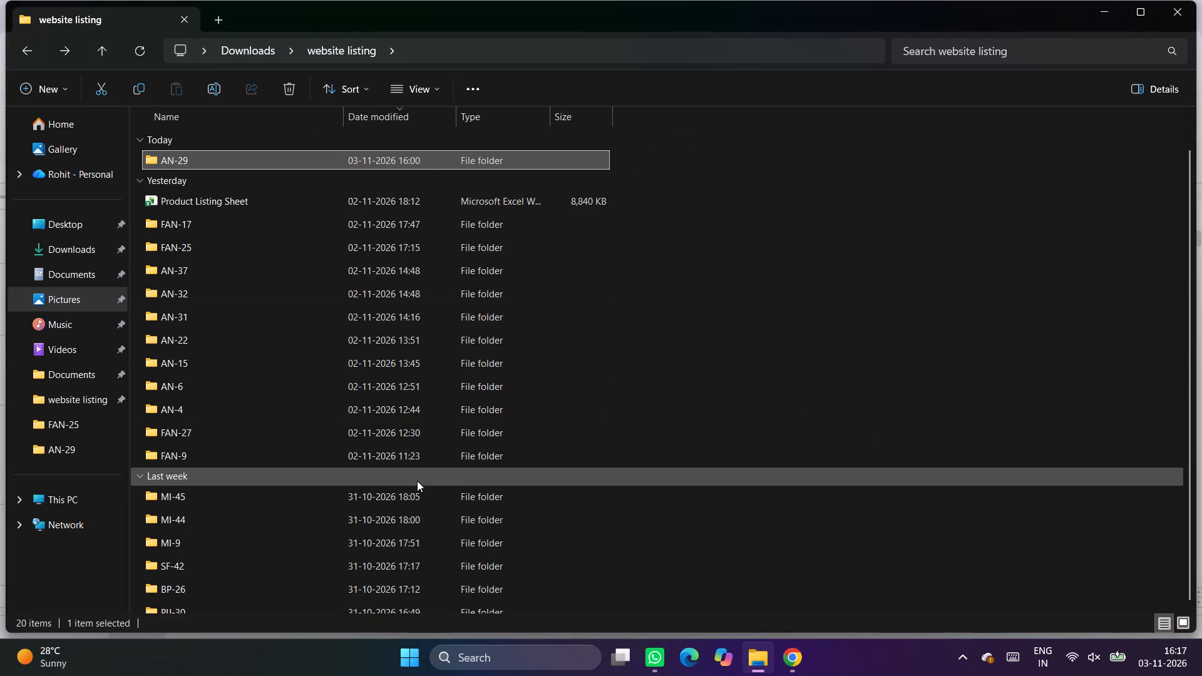
scroll(417, 481, down, 6)
double_click(238, 600)
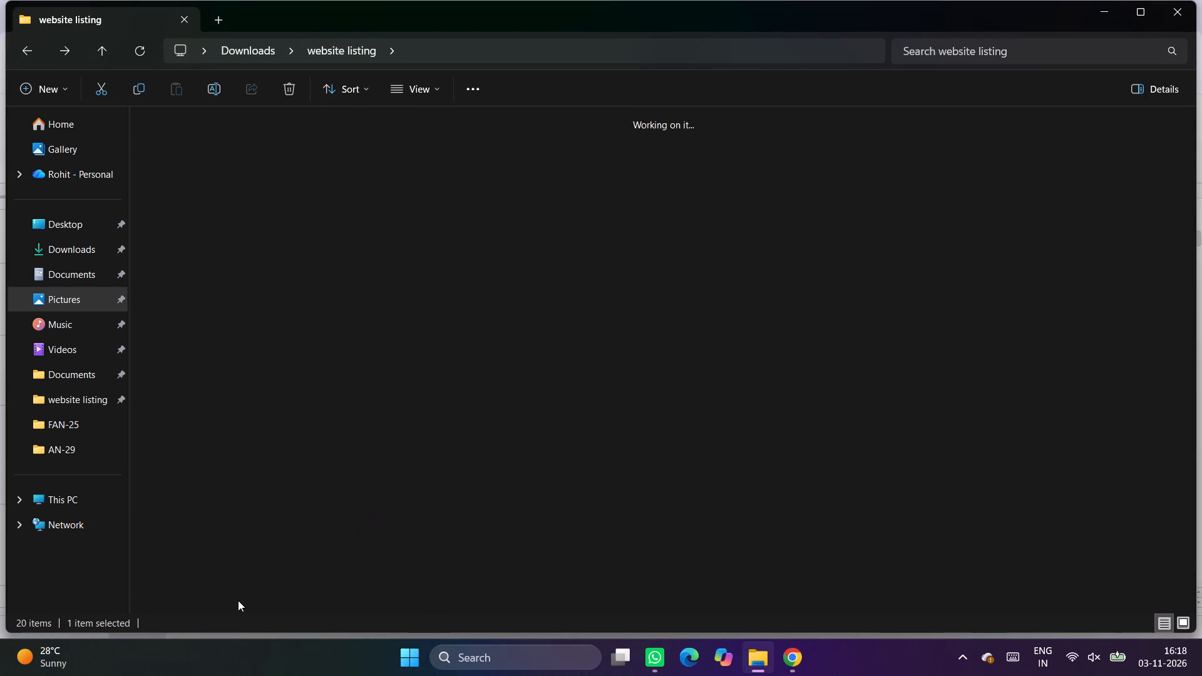
drag(1114, 507, 189, 195)
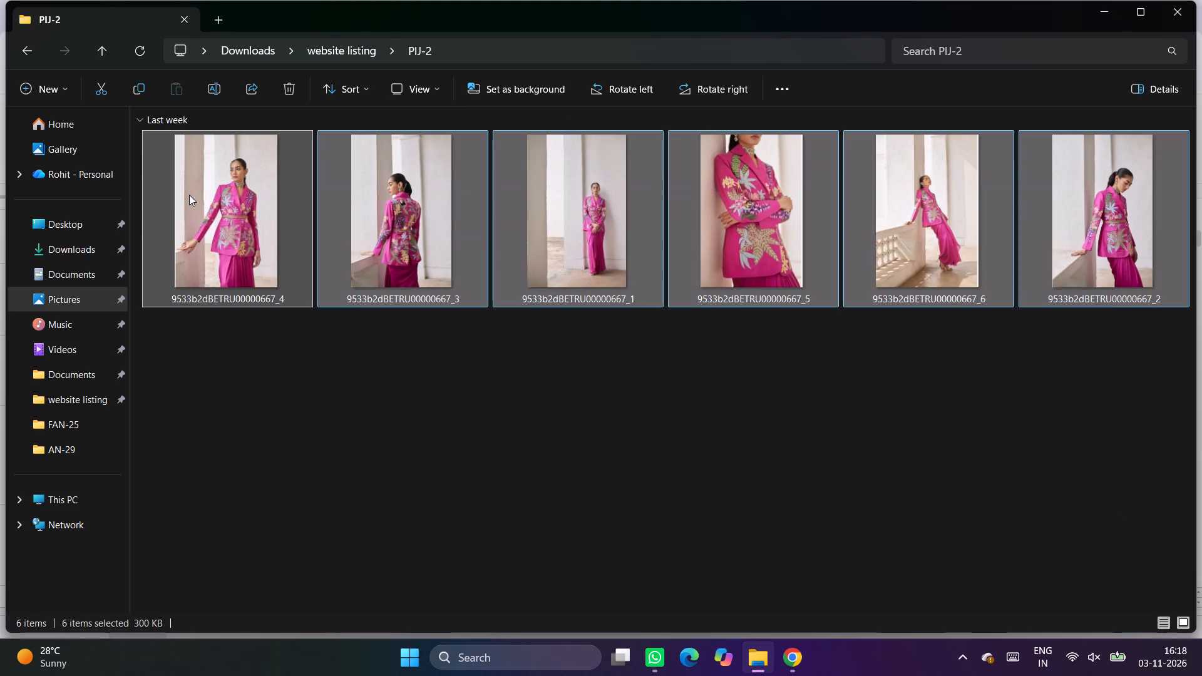
key(Delete)
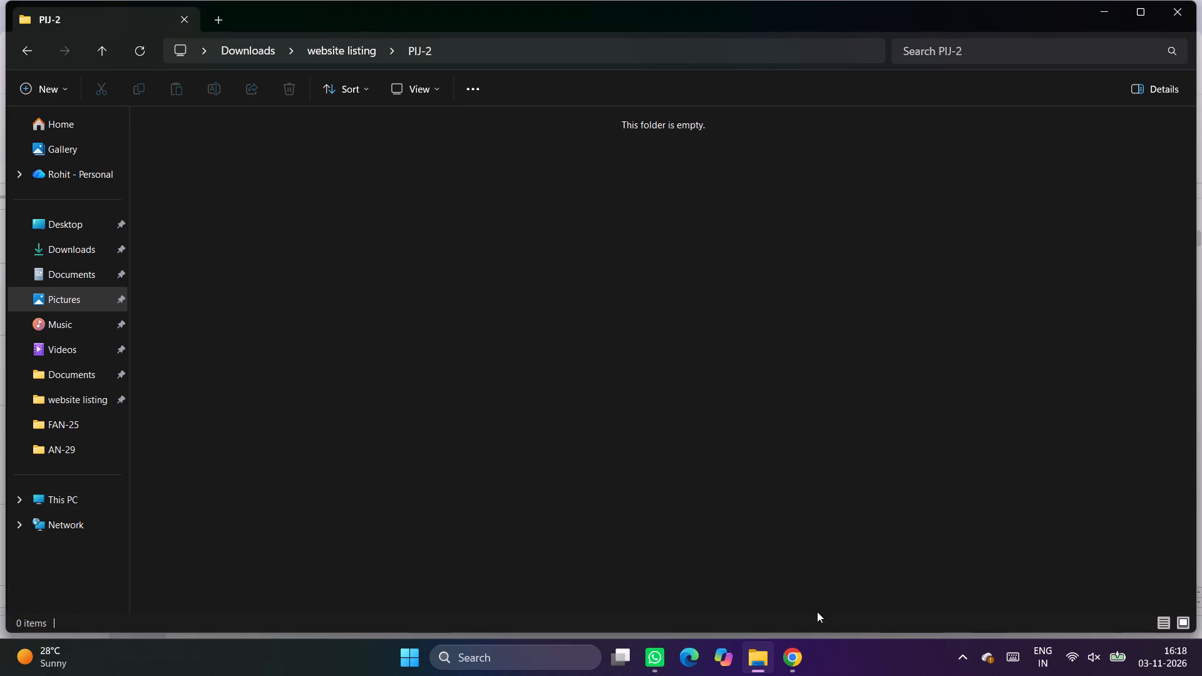
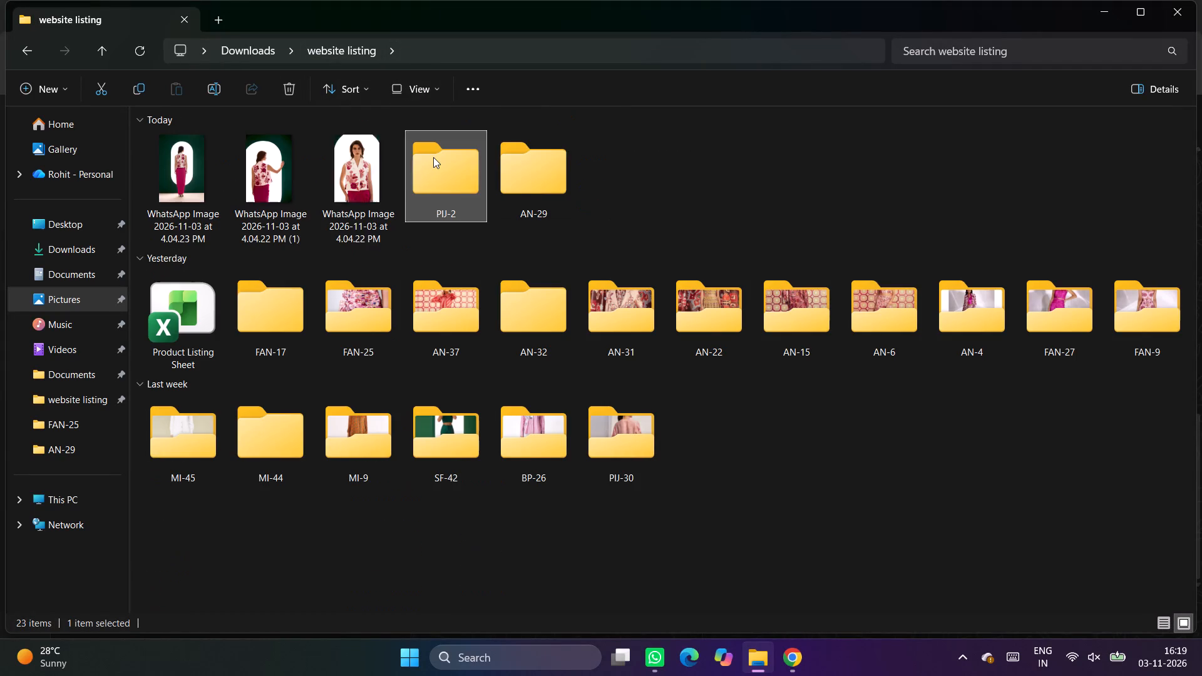
Move the three WhatsApp images dated 2026-11-03 from website listing into the PIJ-2 folder.
click(182, 185)
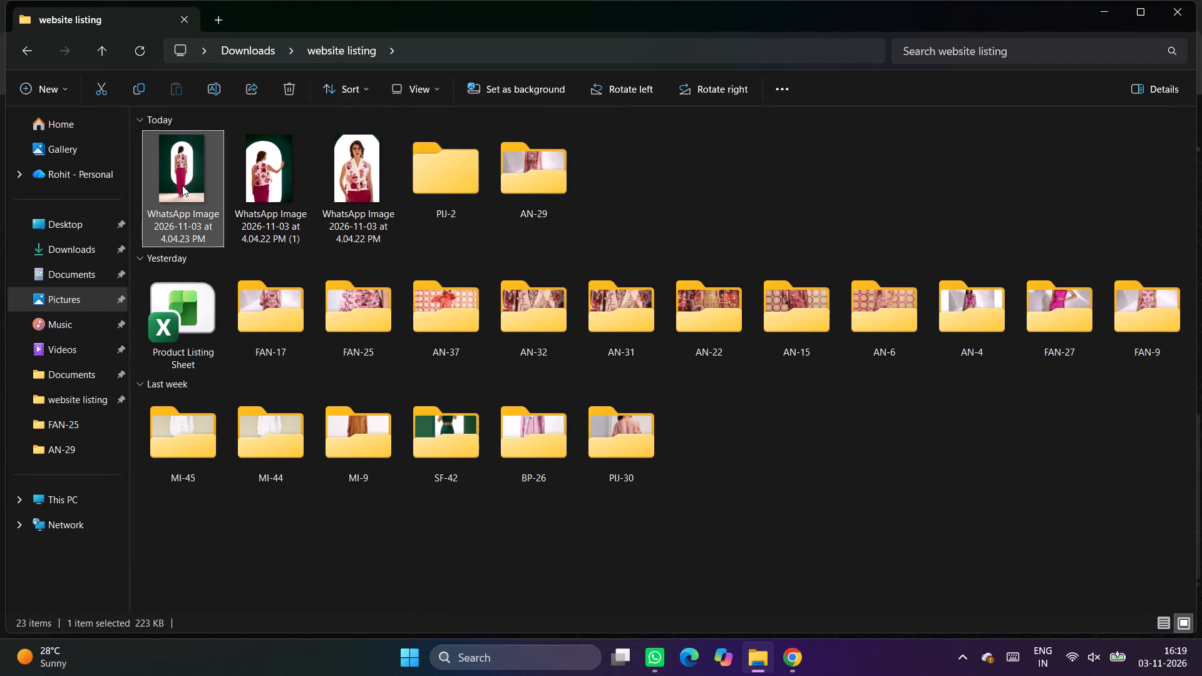
key(shift+Right)
key(shift+Right)
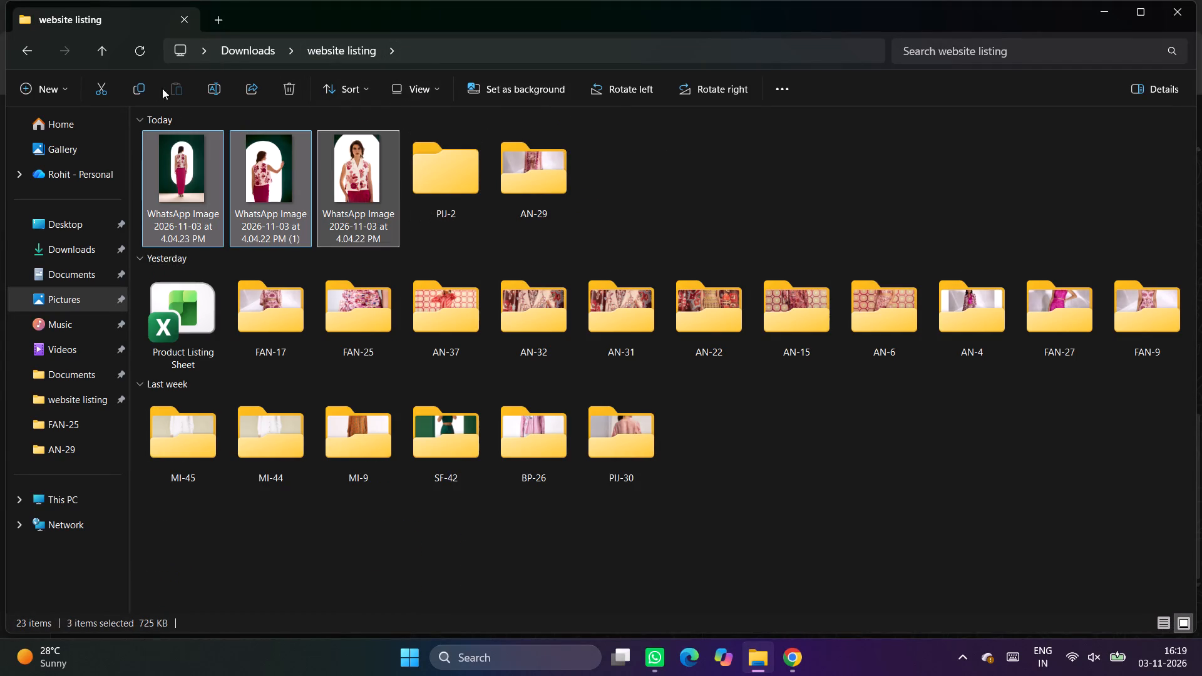
click(104, 87)
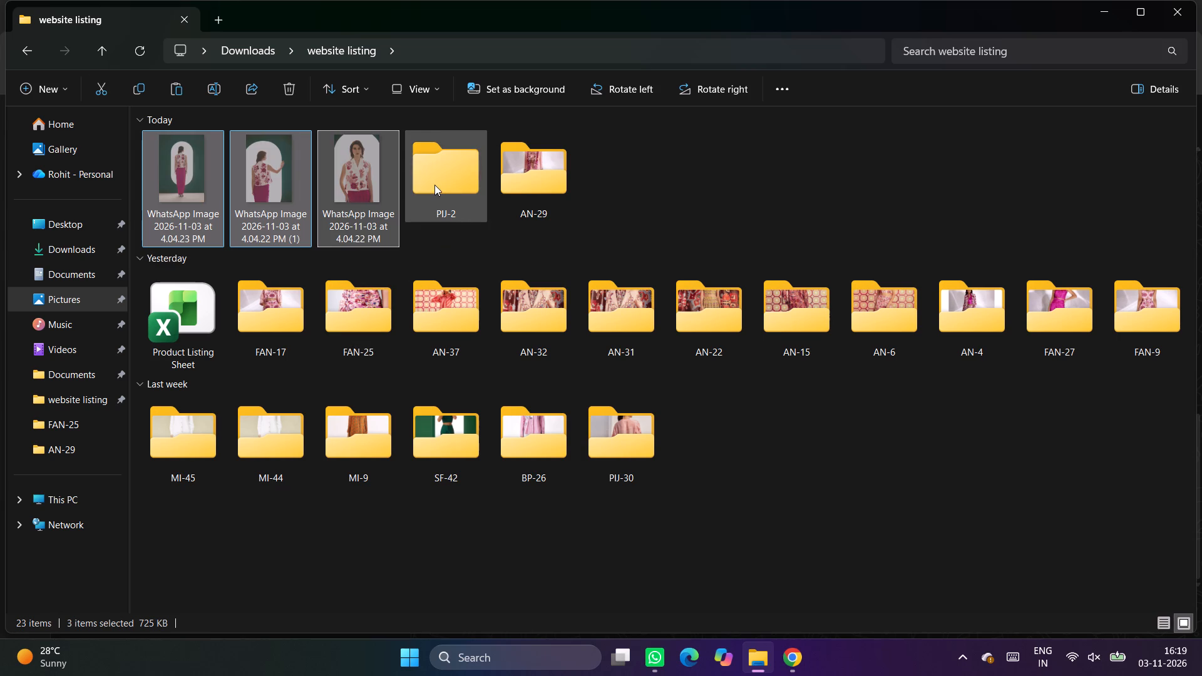
double_click(434, 185)
click(169, 89)
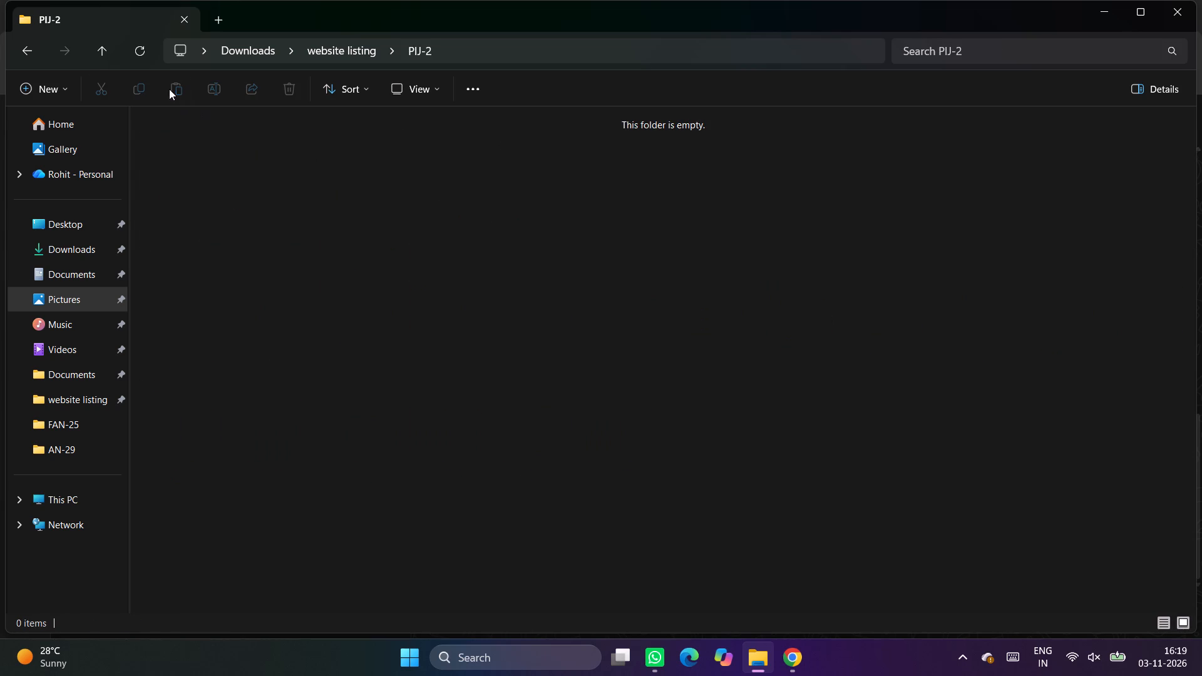
click(25, 44)
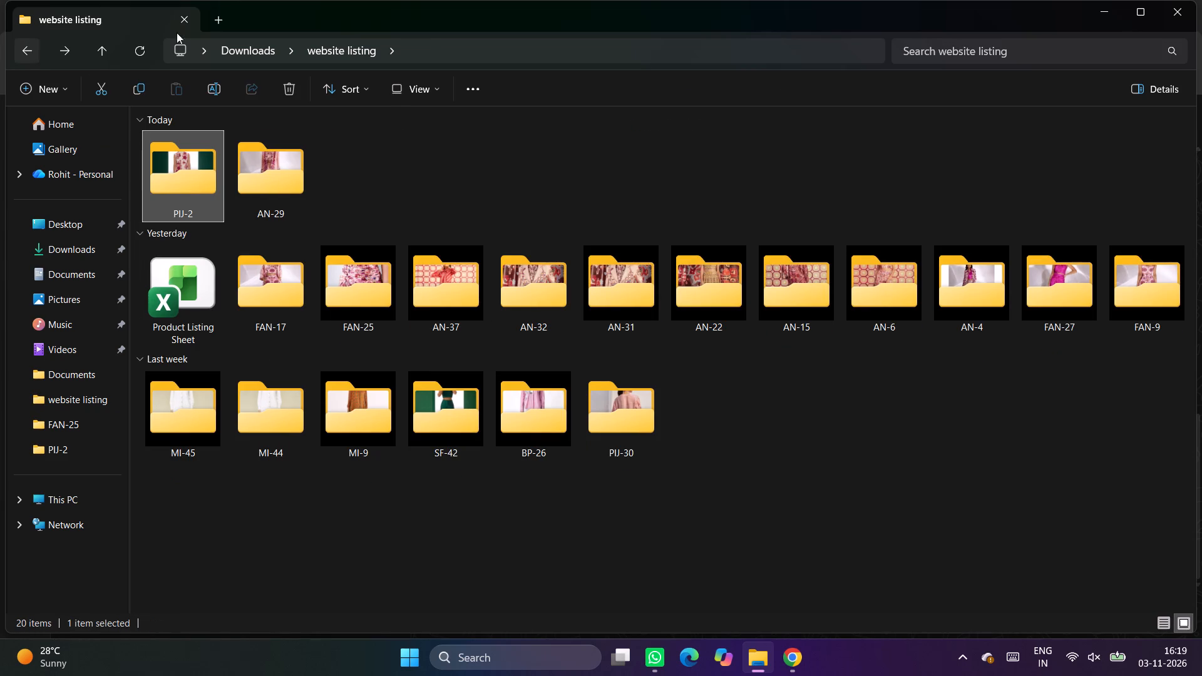
Switch to the Product Listing Sheet in Chrome and replace PIJ-2's in-cell image in A2 with "WhatsApp Image 2026-11-03 at 4.04.22 PM" from the PIJ-2 folder.
drag(815, 670, 785, 662)
click(785, 662)
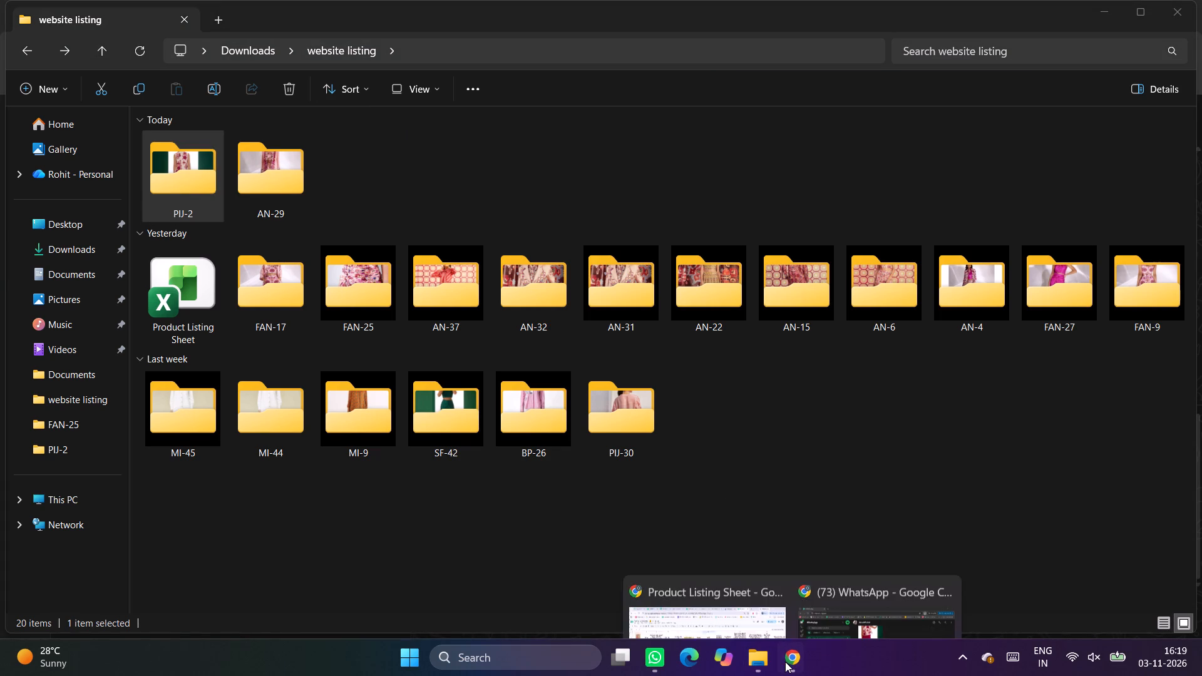
click(761, 599)
scroll(409, 431, up, 5)
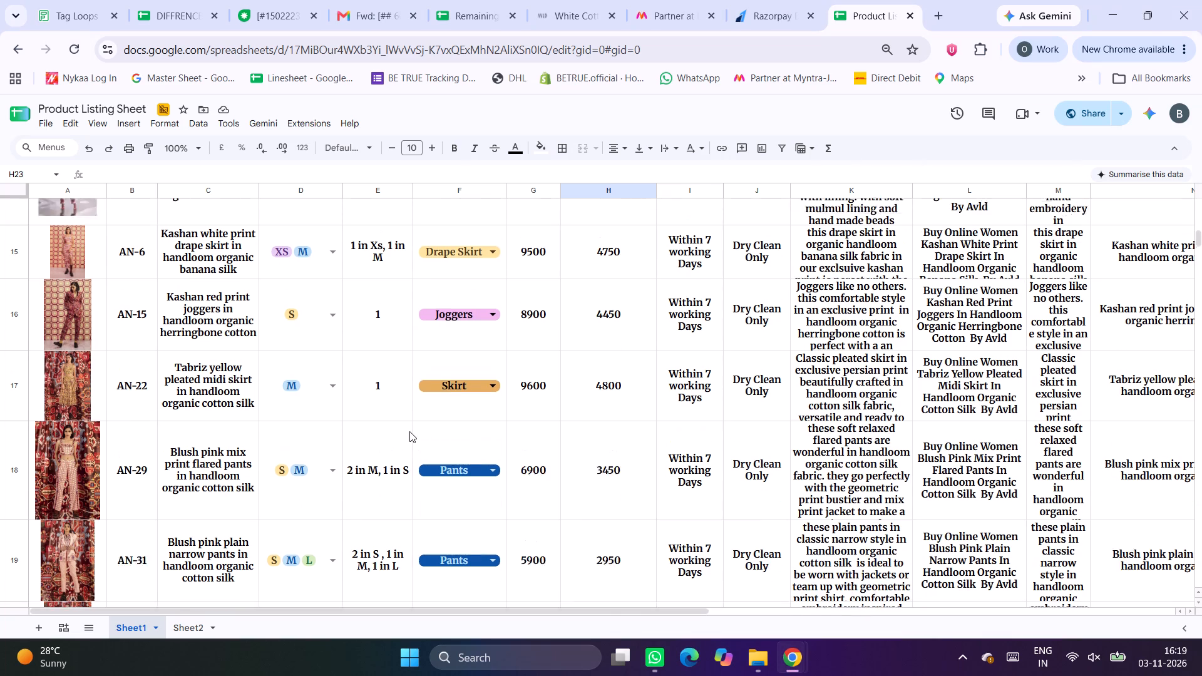
scroll(409, 431, up, 9)
click(46, 262)
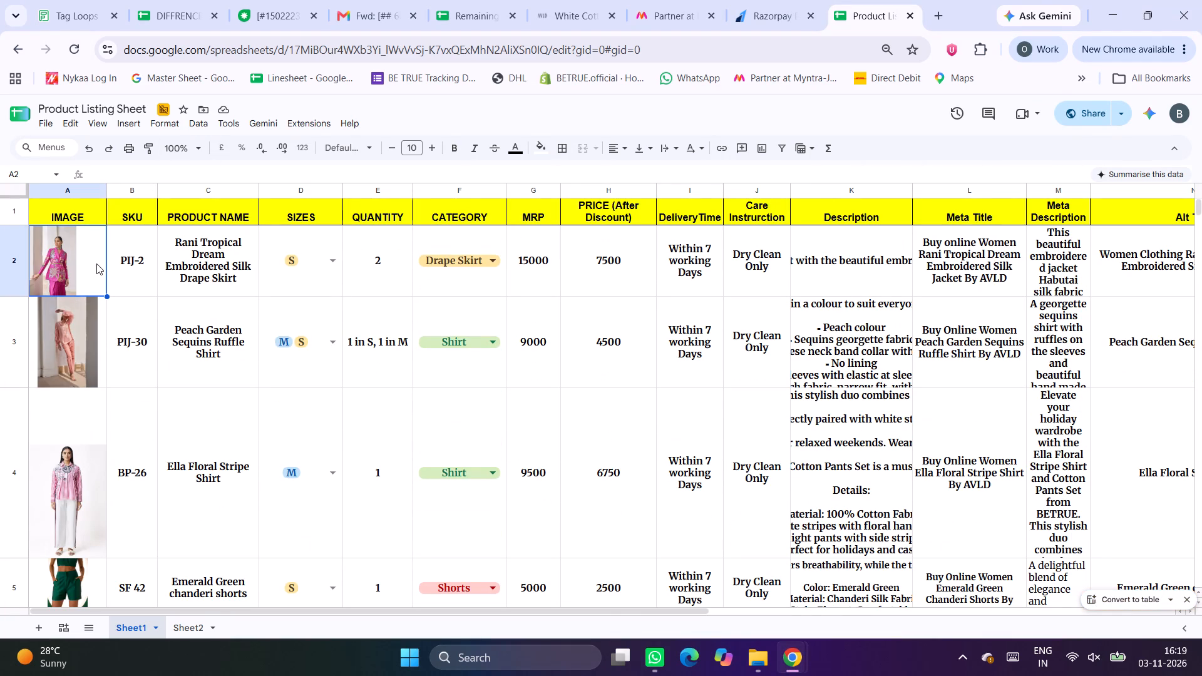
click(133, 125)
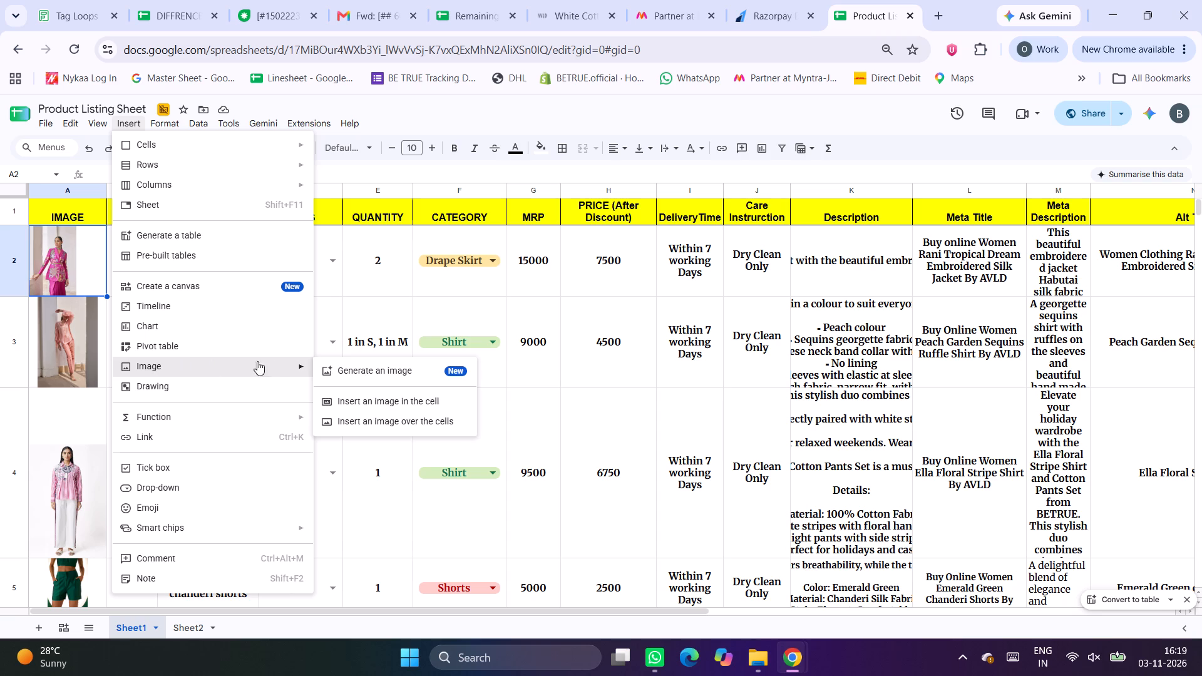
click(414, 406)
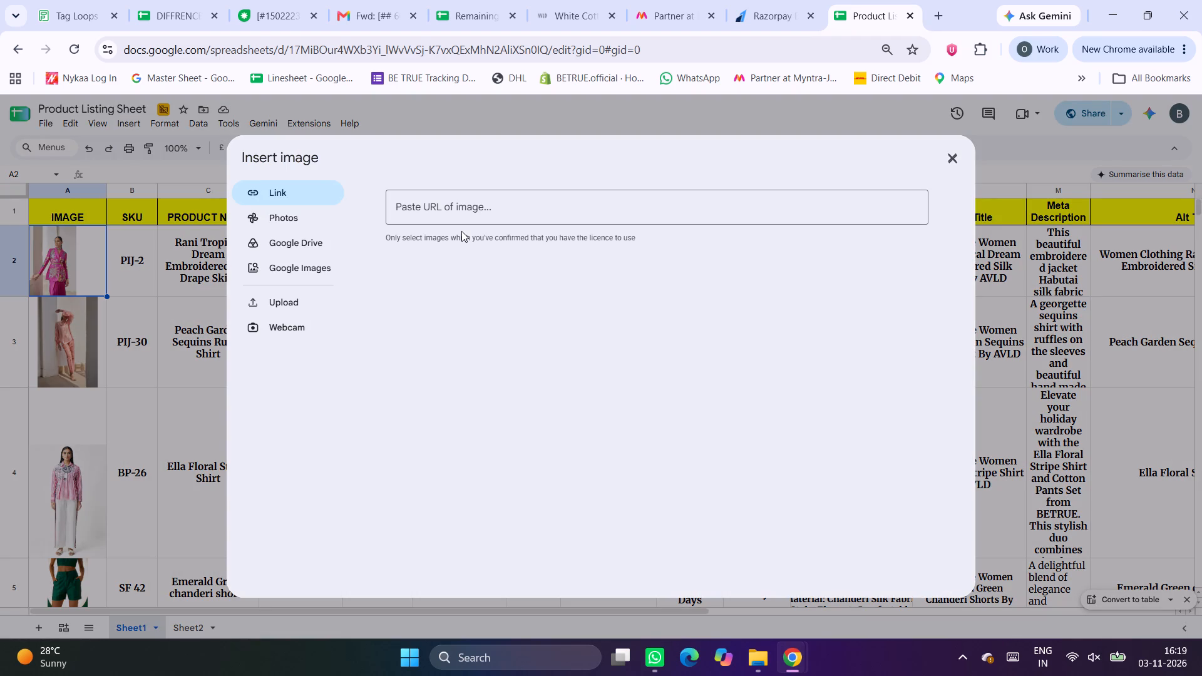
click(274, 305)
click(691, 426)
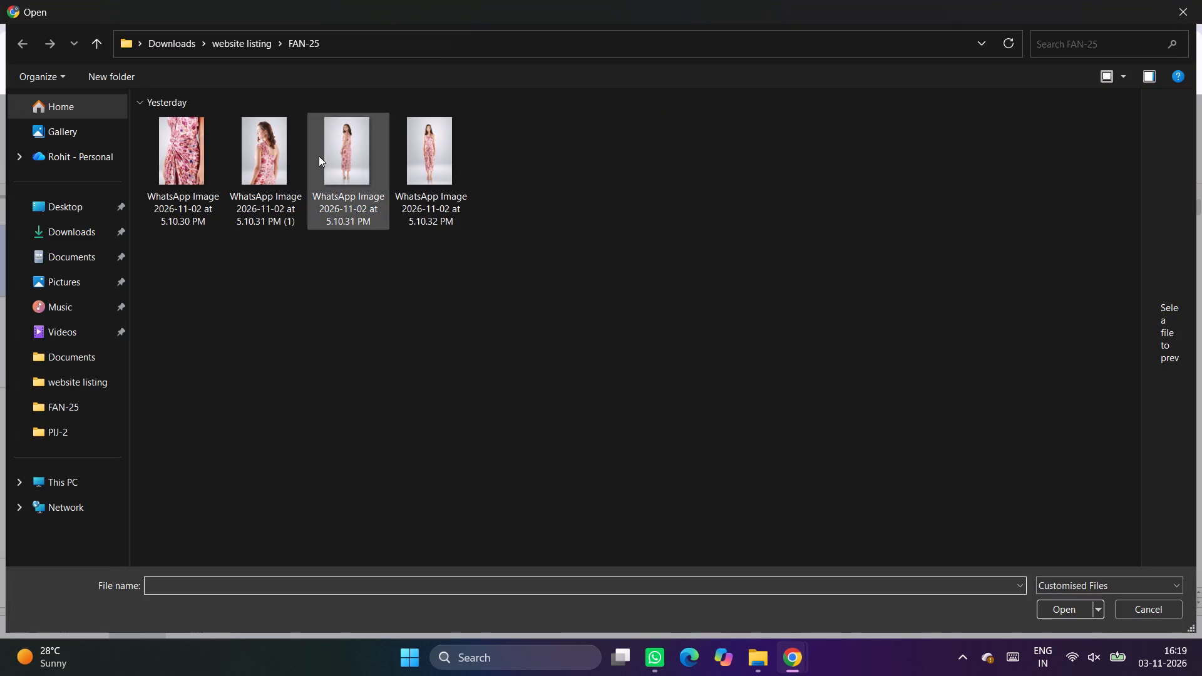
click(246, 48)
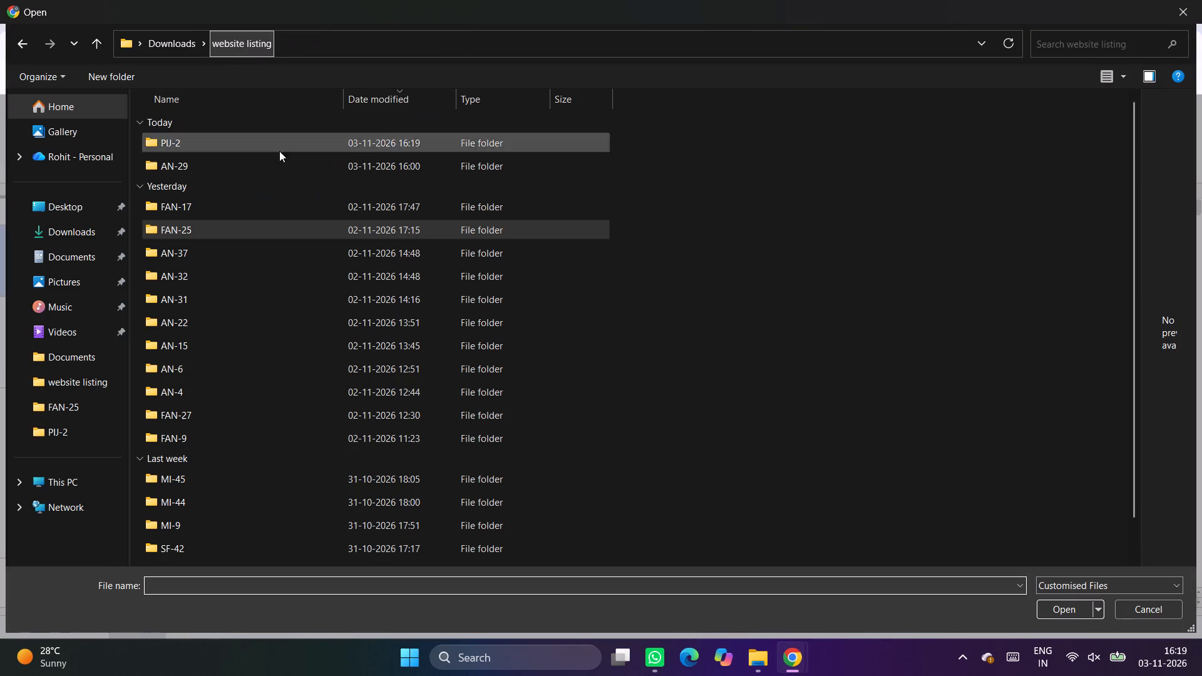
double_click(222, 139)
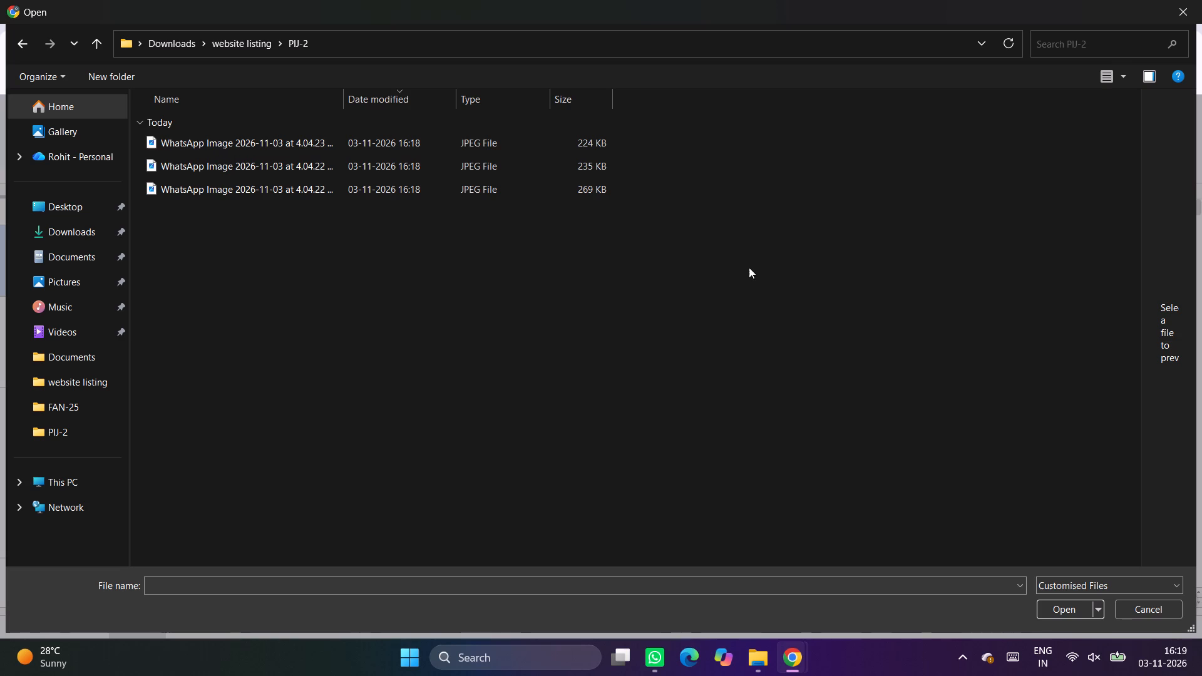
click(1124, 81)
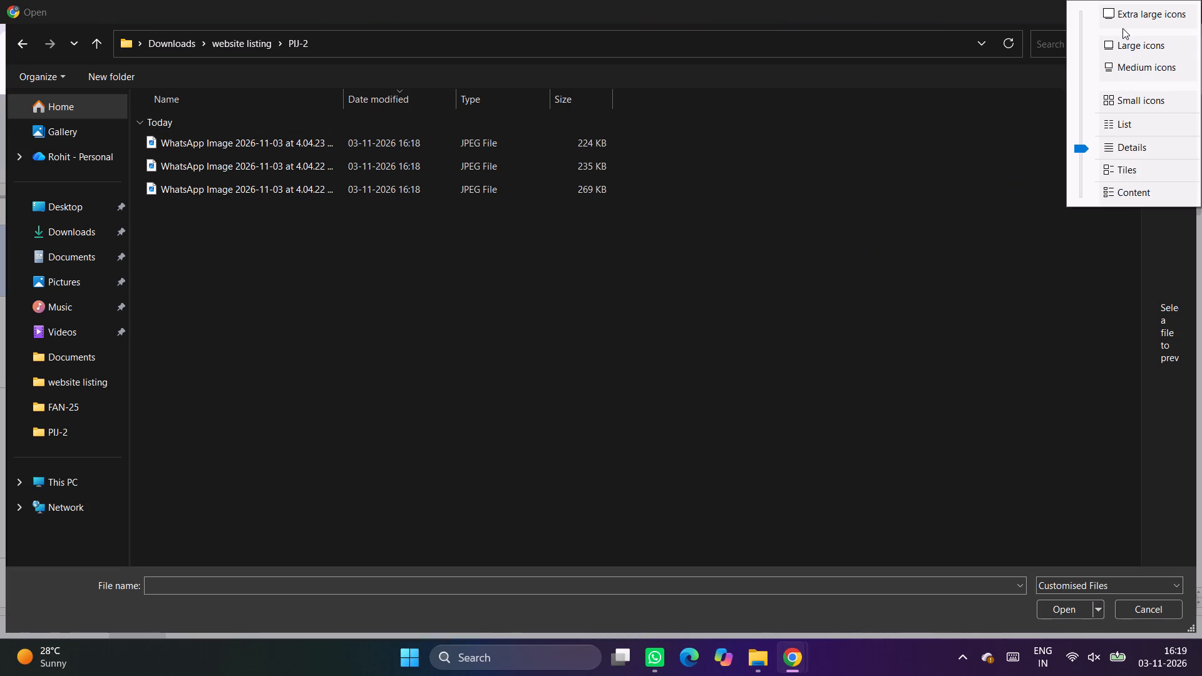
click(1118, 49)
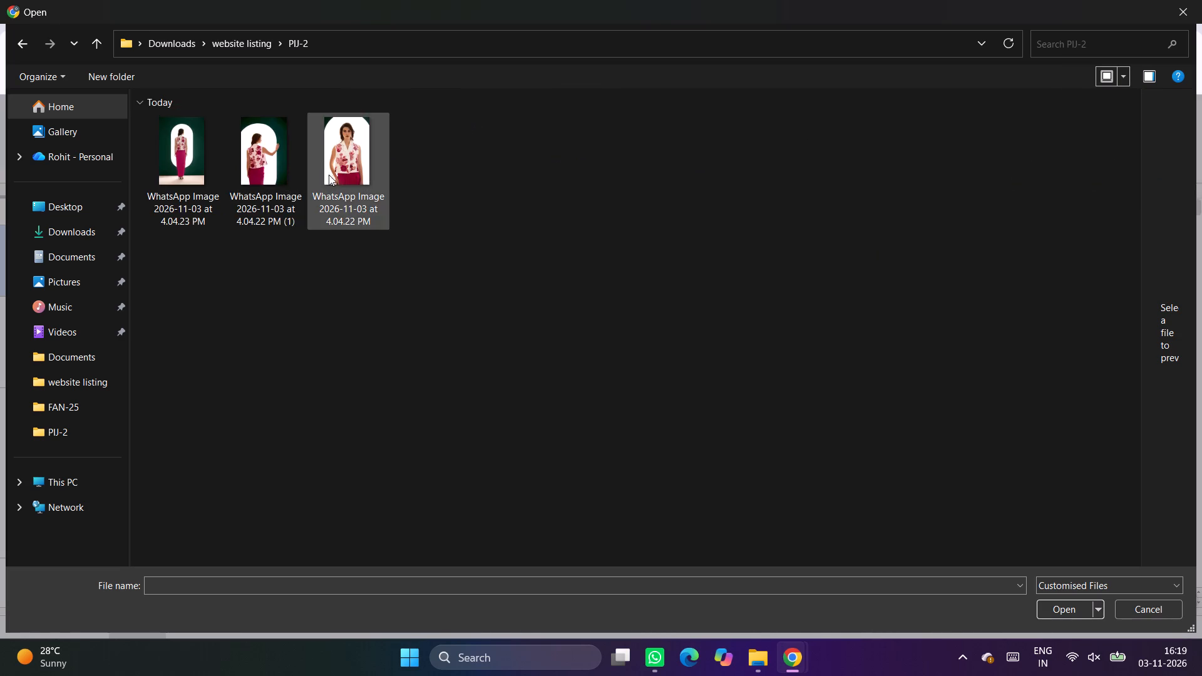
double_click(330, 175)
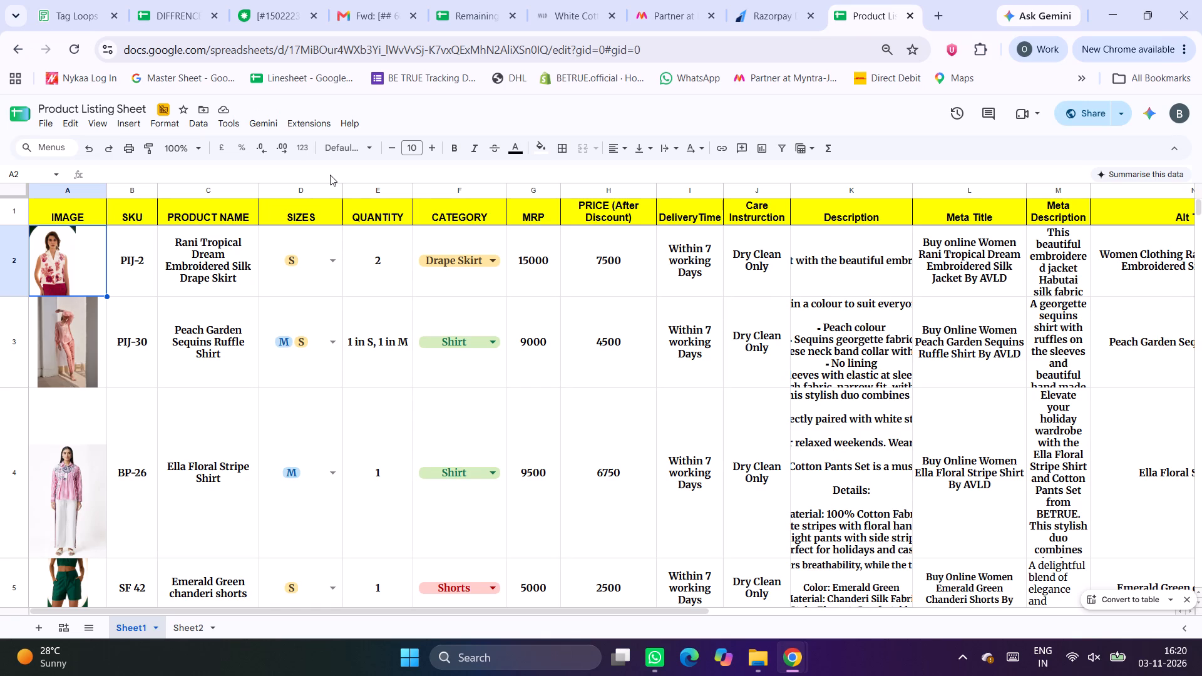
double_click(330, 175)
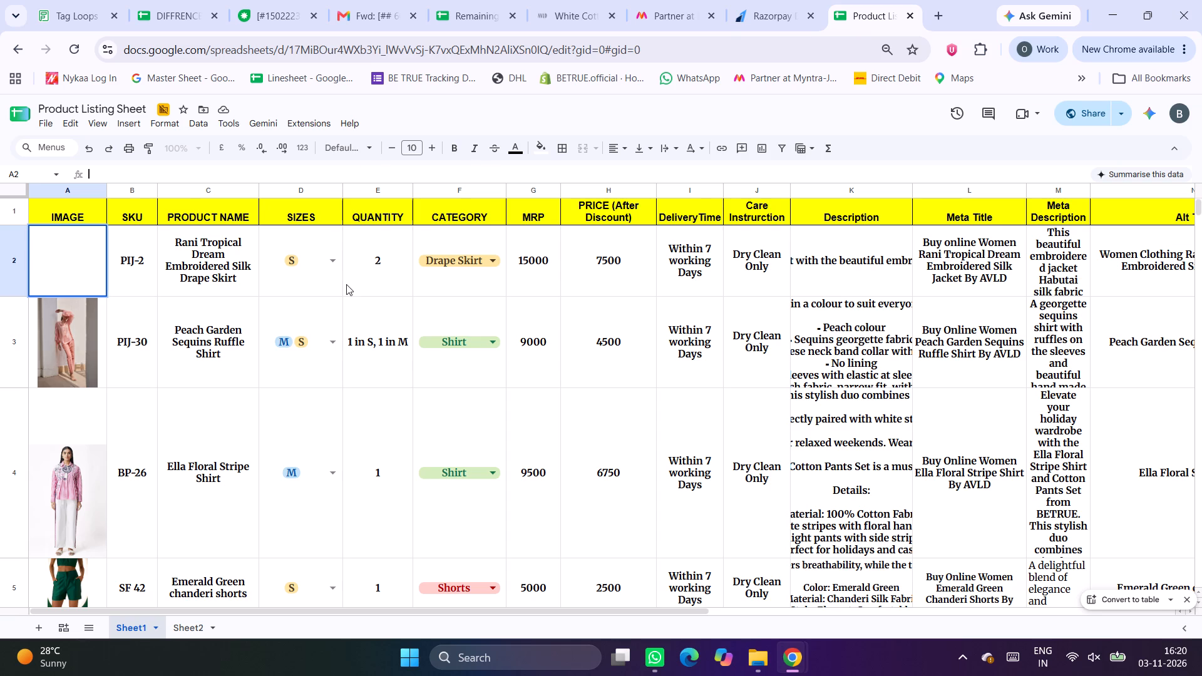
Upload WhatsApp Image 2026-11-03 at 4.04.23 PM from the PIJ-2 folder as the in-cell image in A2, the PIJ-2 product row.
click(195, 245)
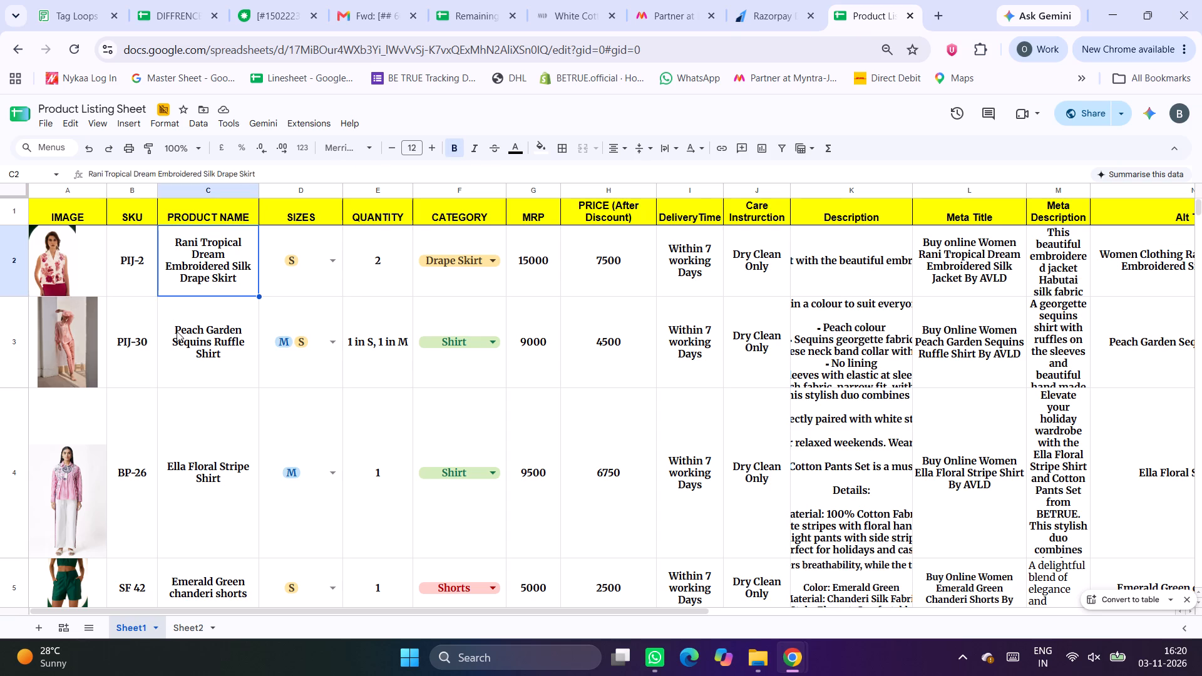
click(49, 258)
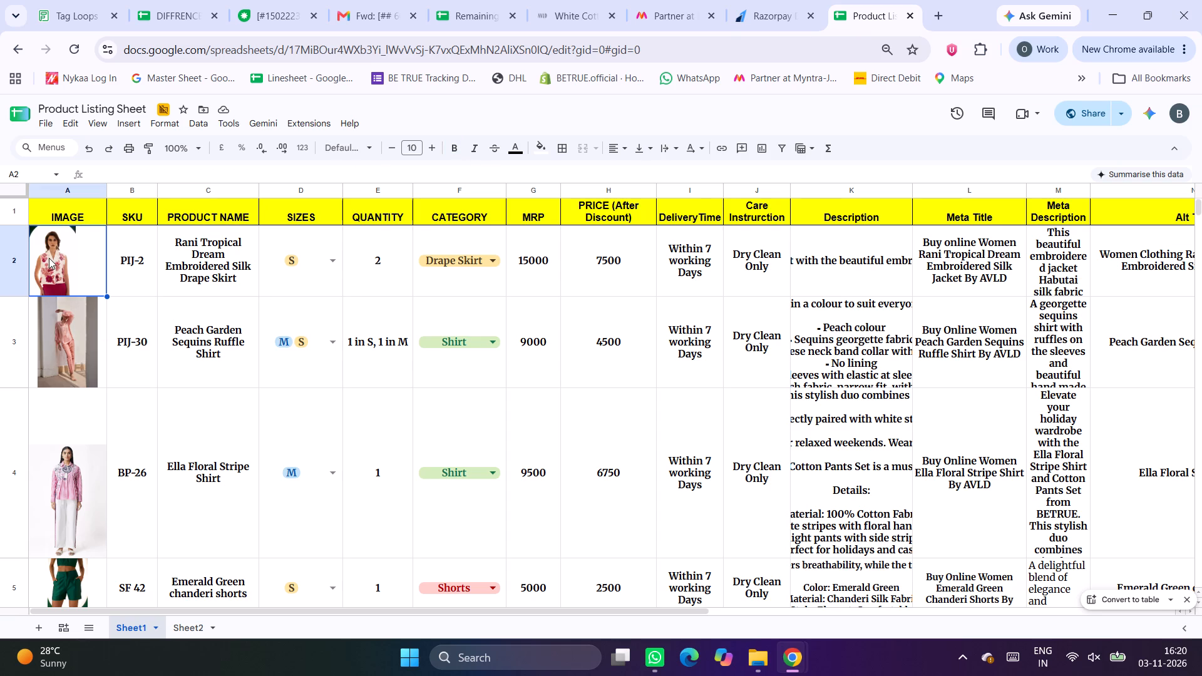
click(130, 121)
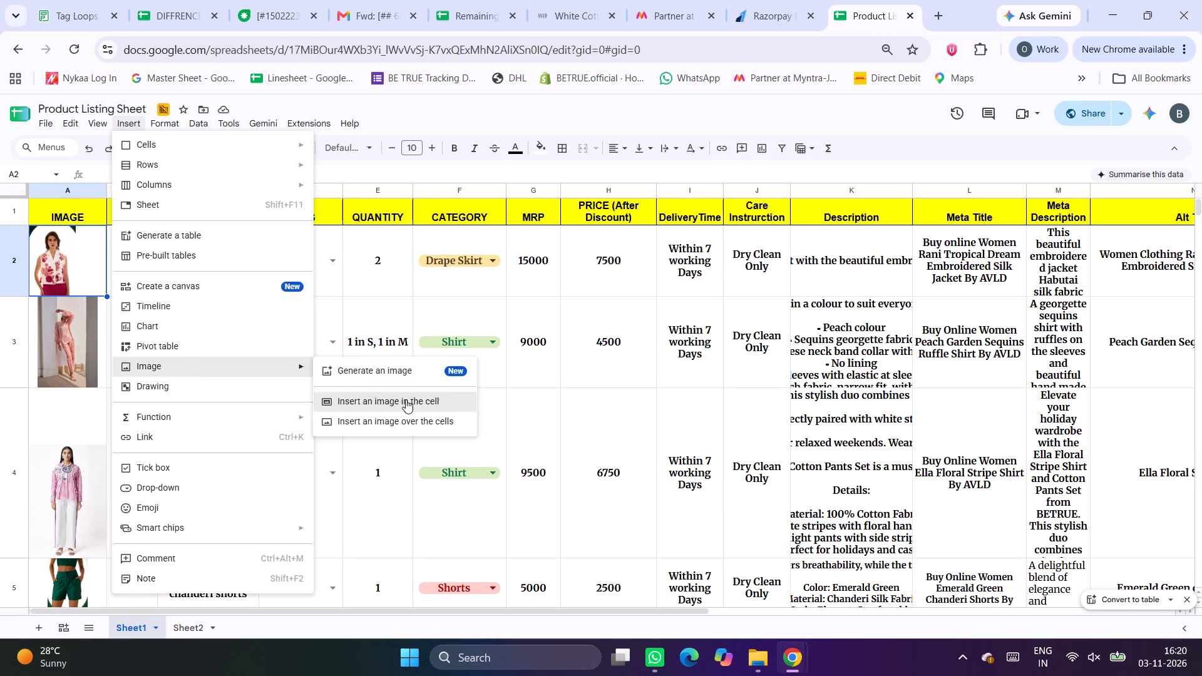
click(408, 402)
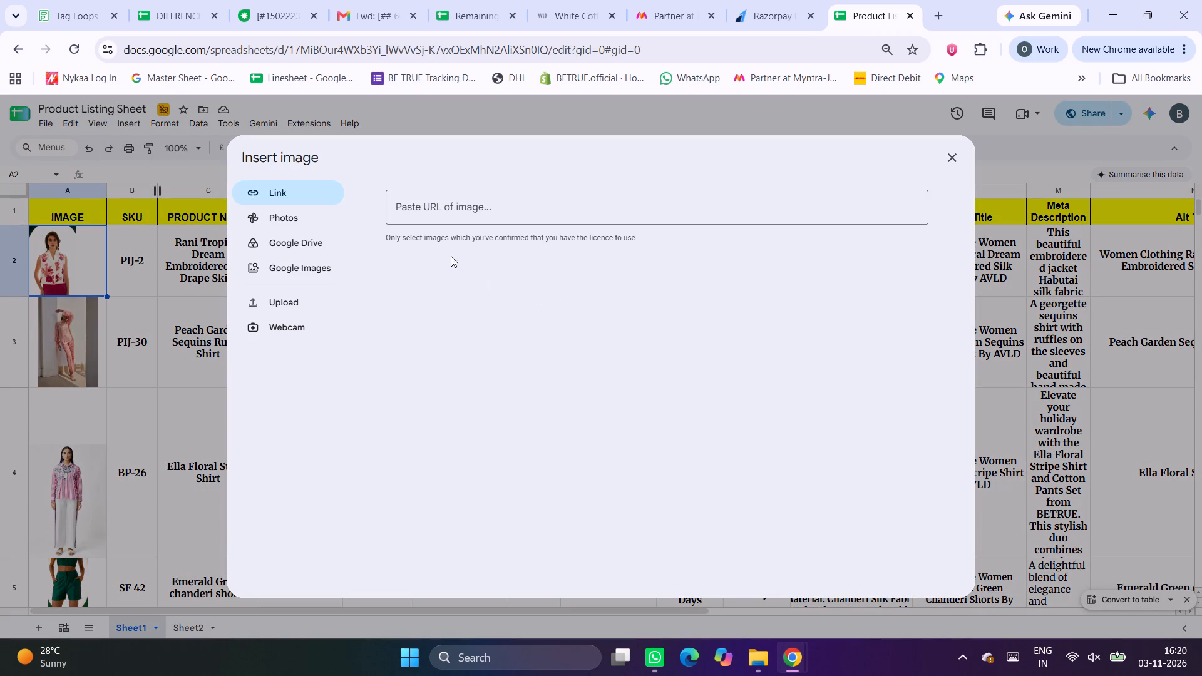
click(298, 312)
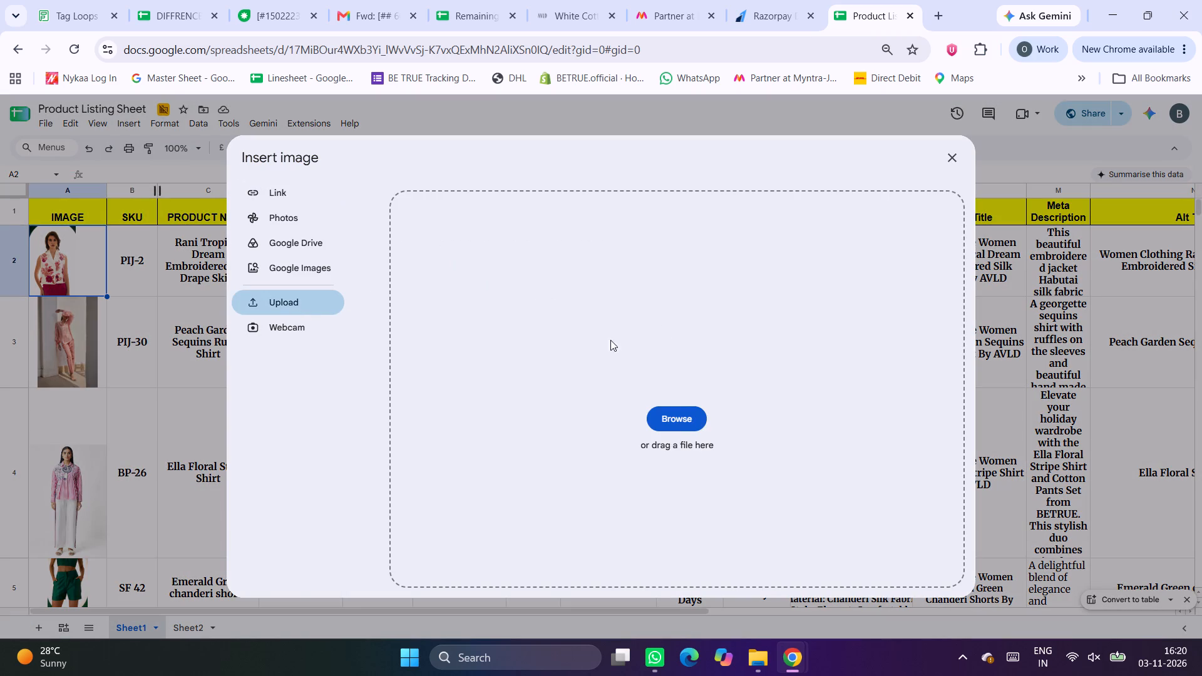
click(677, 429)
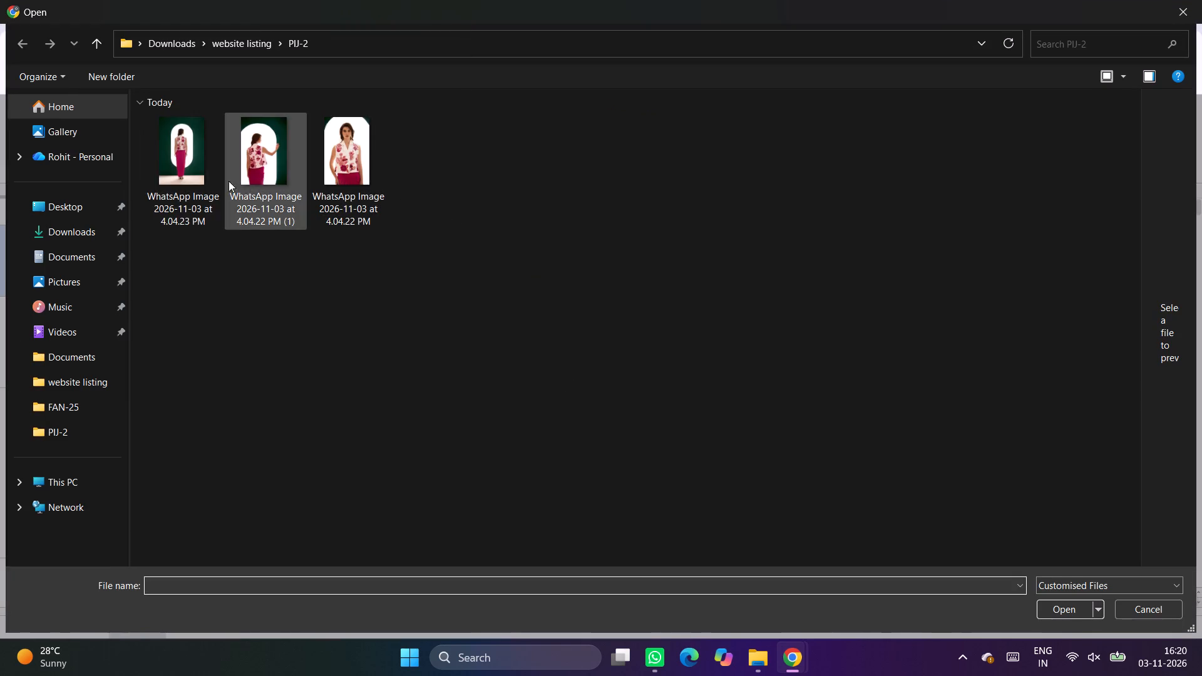
double_click(184, 172)
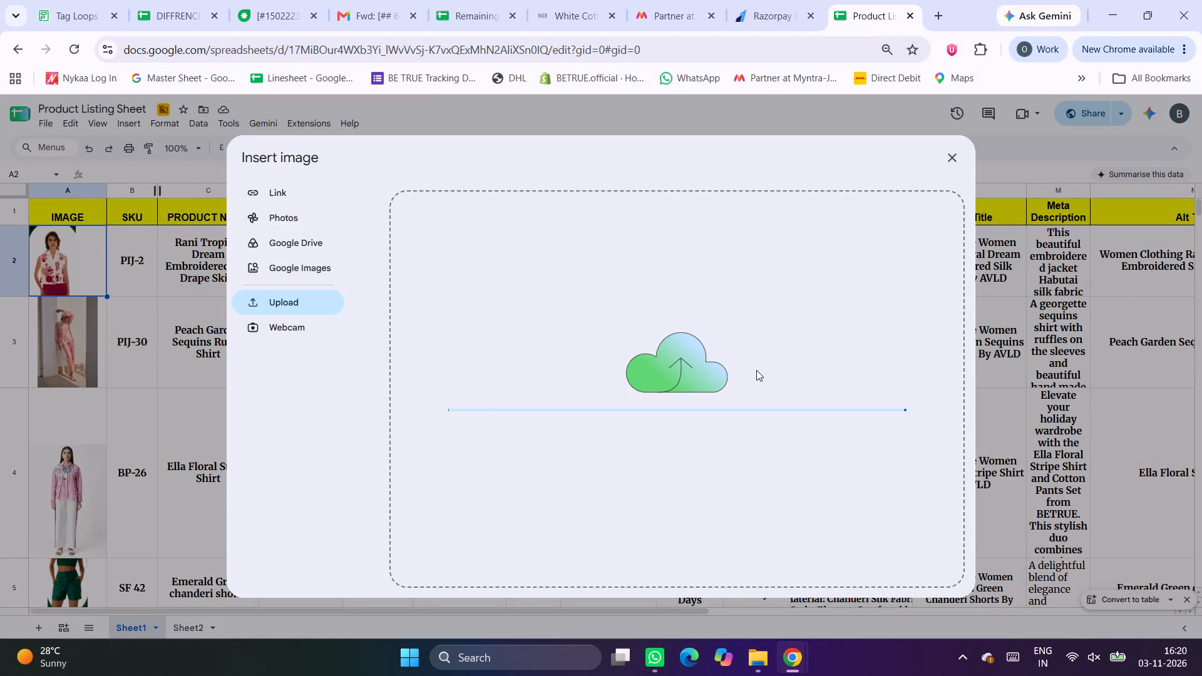
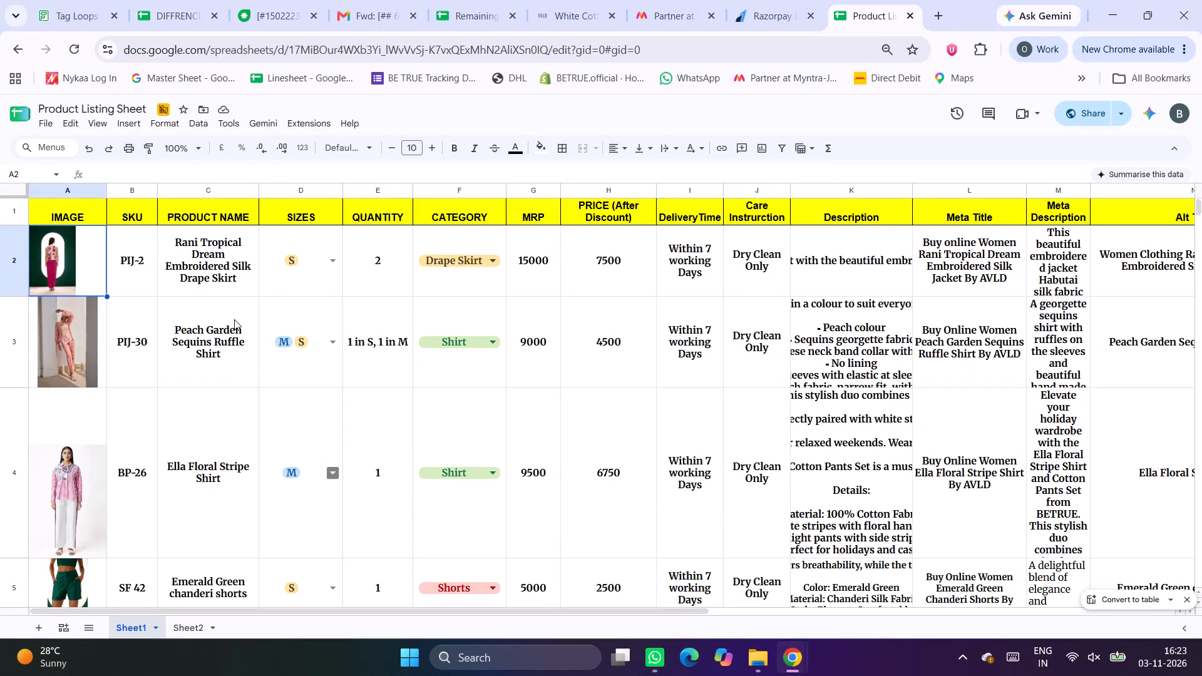
Copy the product name in C2, Rani Tropical Dream Embroidered Silk Drape Skirt.
click(220, 244)
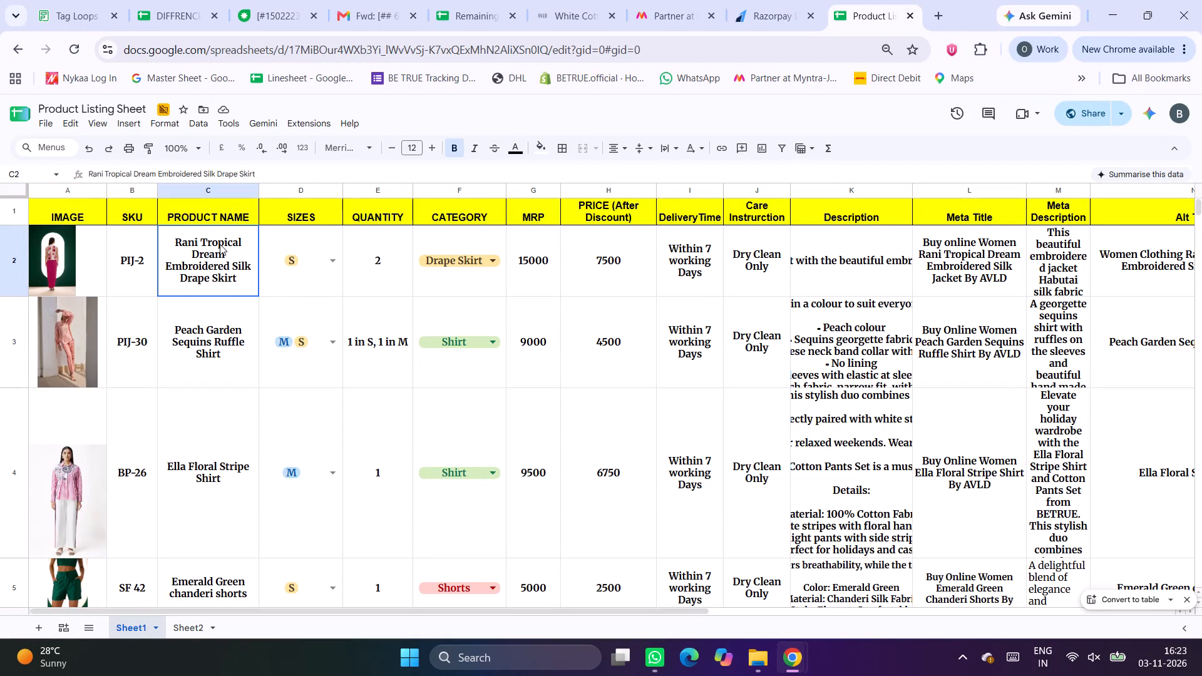
key(ctrl+c)
Close the Razorpay browser tab.
click(809, 13)
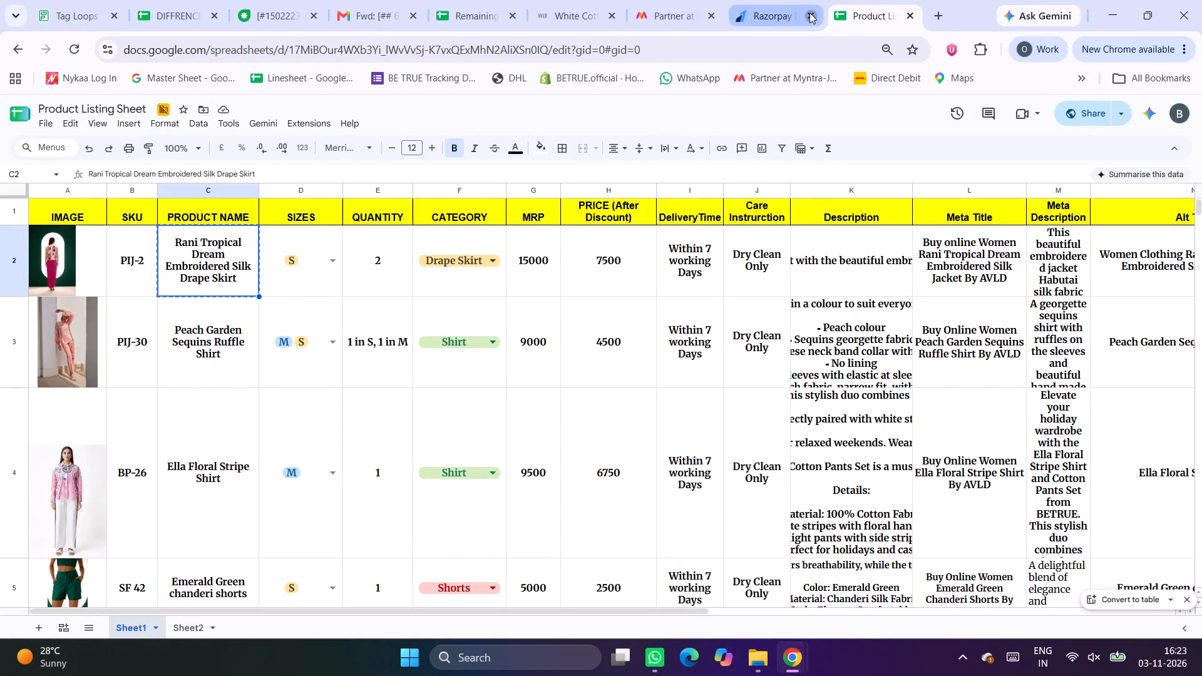
Run a Google Lens search in a new tab with WhatsApp Image 2026-11-03 at 4.04.23 PM from the PIJ-2 folder.
click(938, 14)
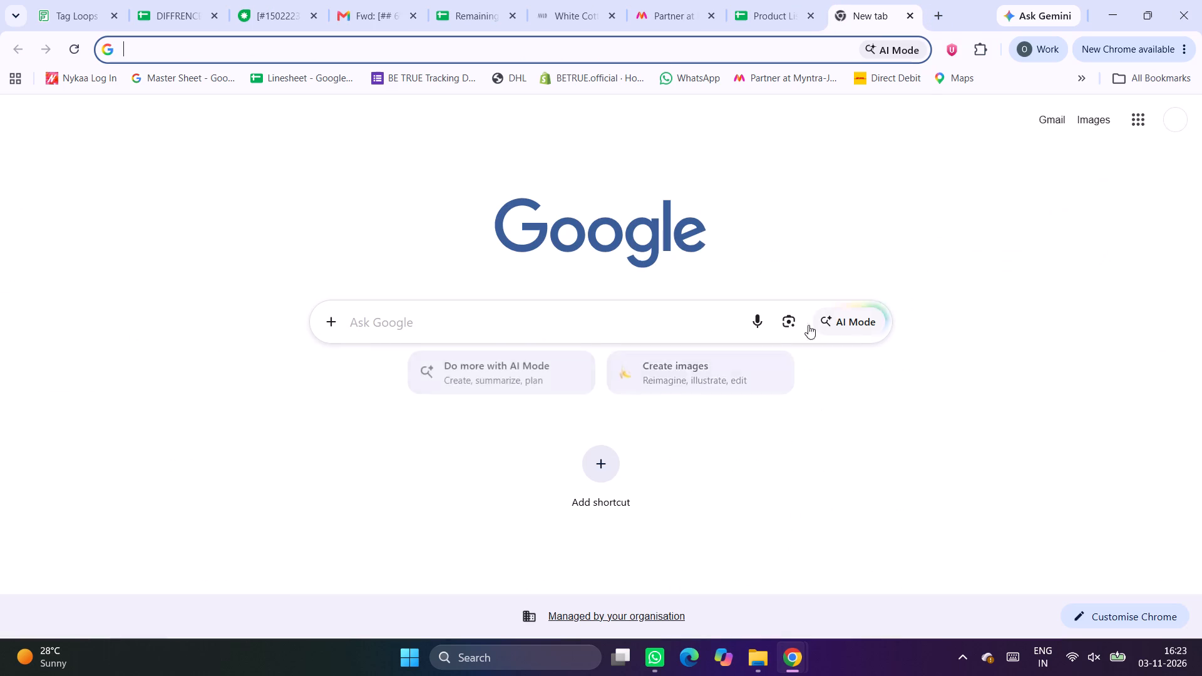
click(794, 324)
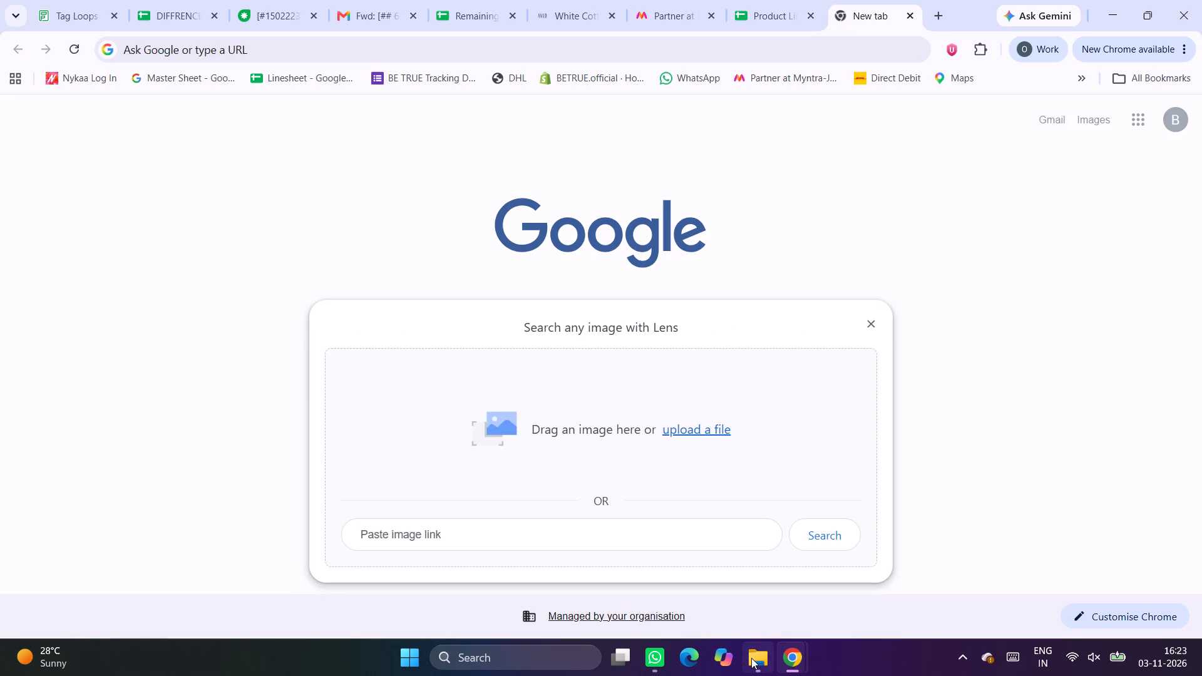
click(752, 660)
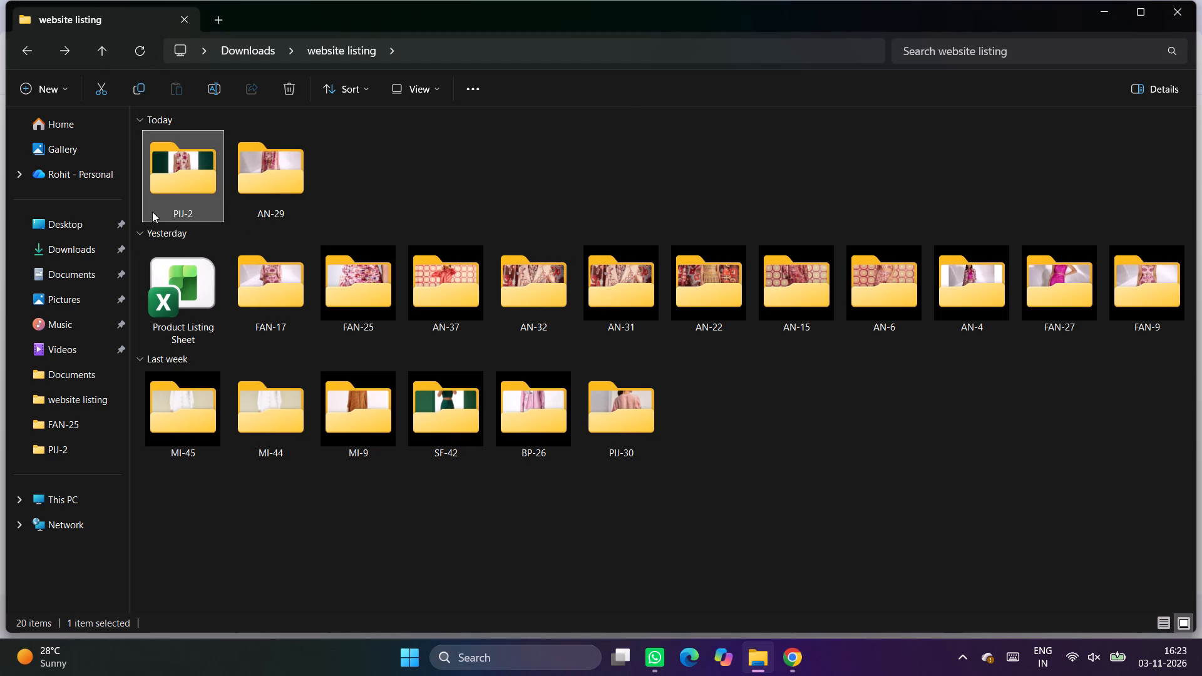
double_click(203, 195)
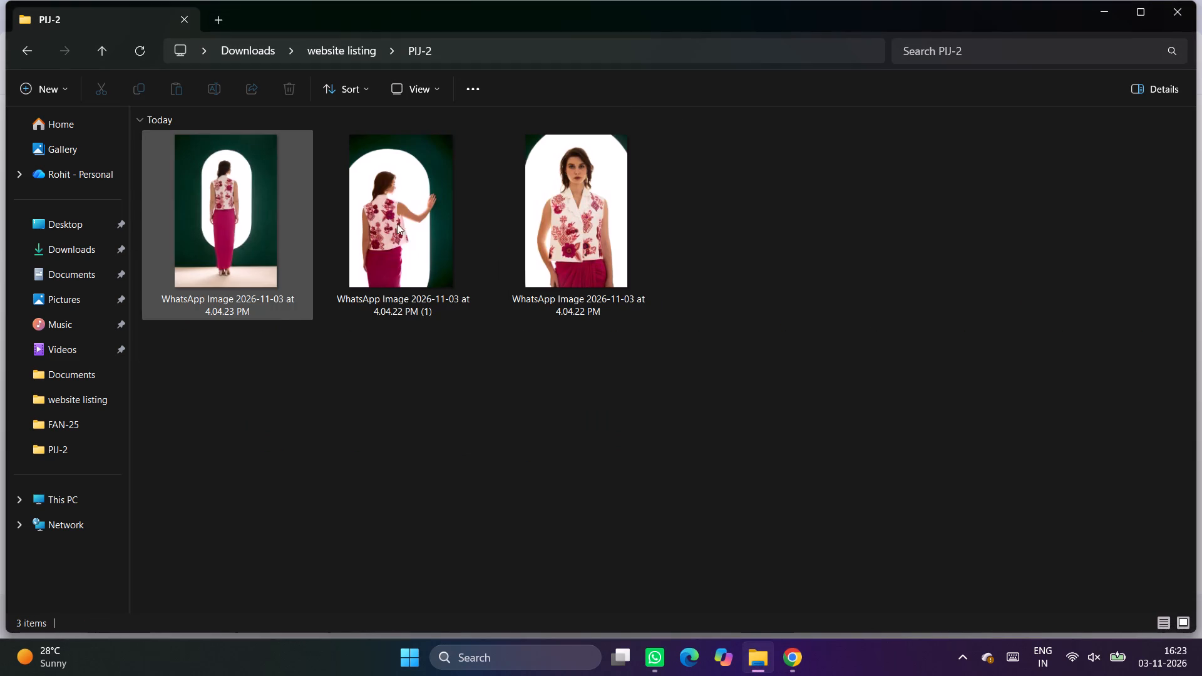
drag(239, 173, 751, 611)
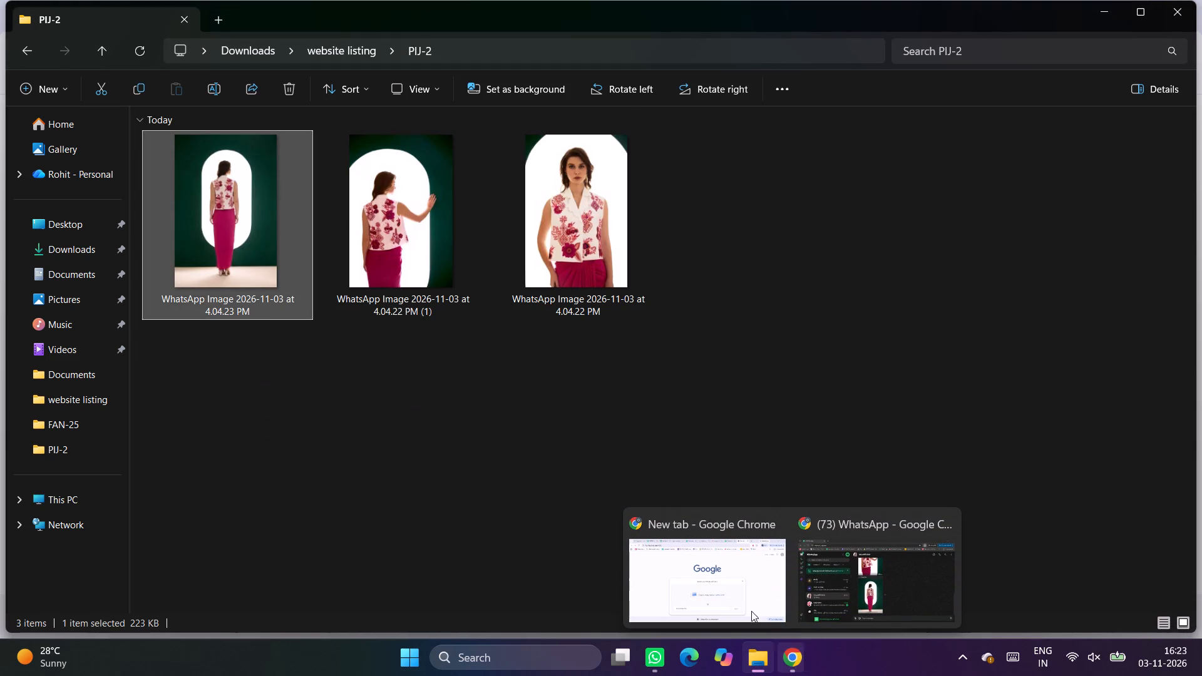
drag(751, 611, 674, 451)
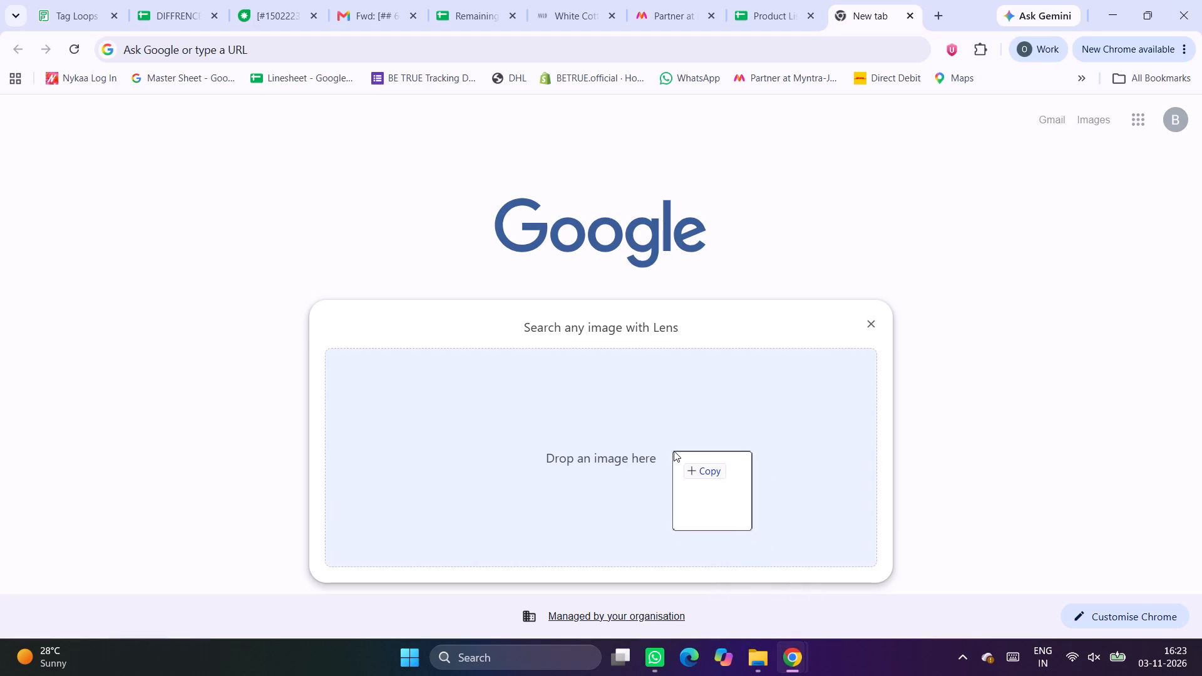
drag(674, 451, 672, 446)
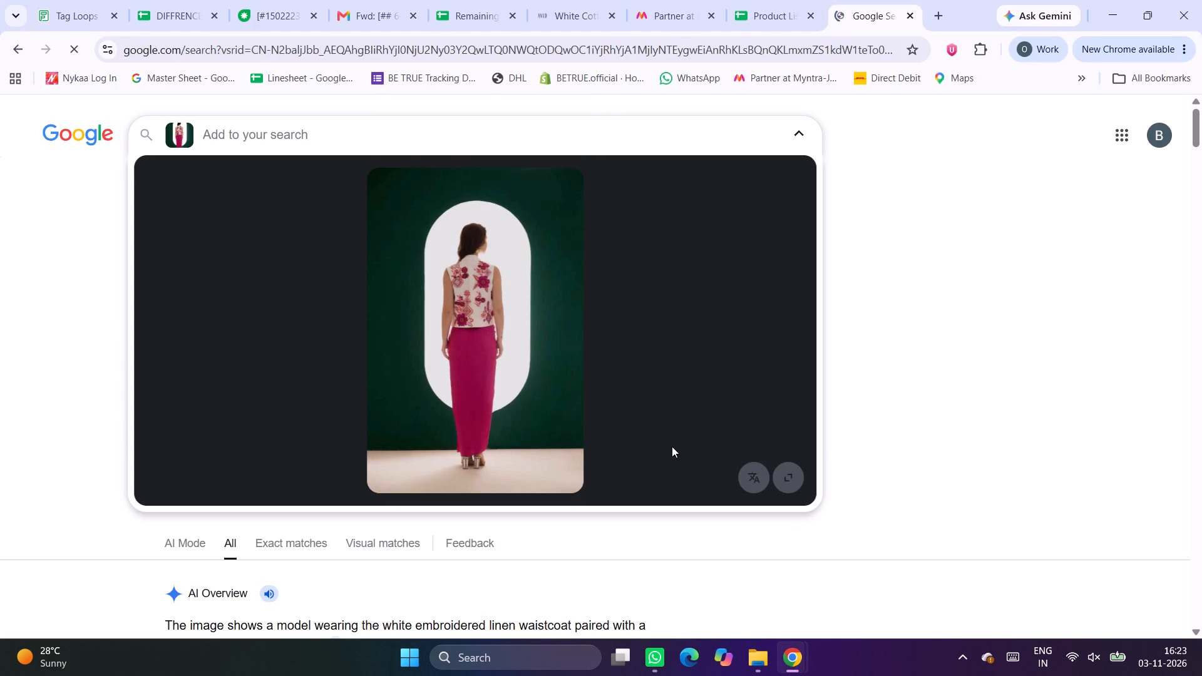
click(943, 405)
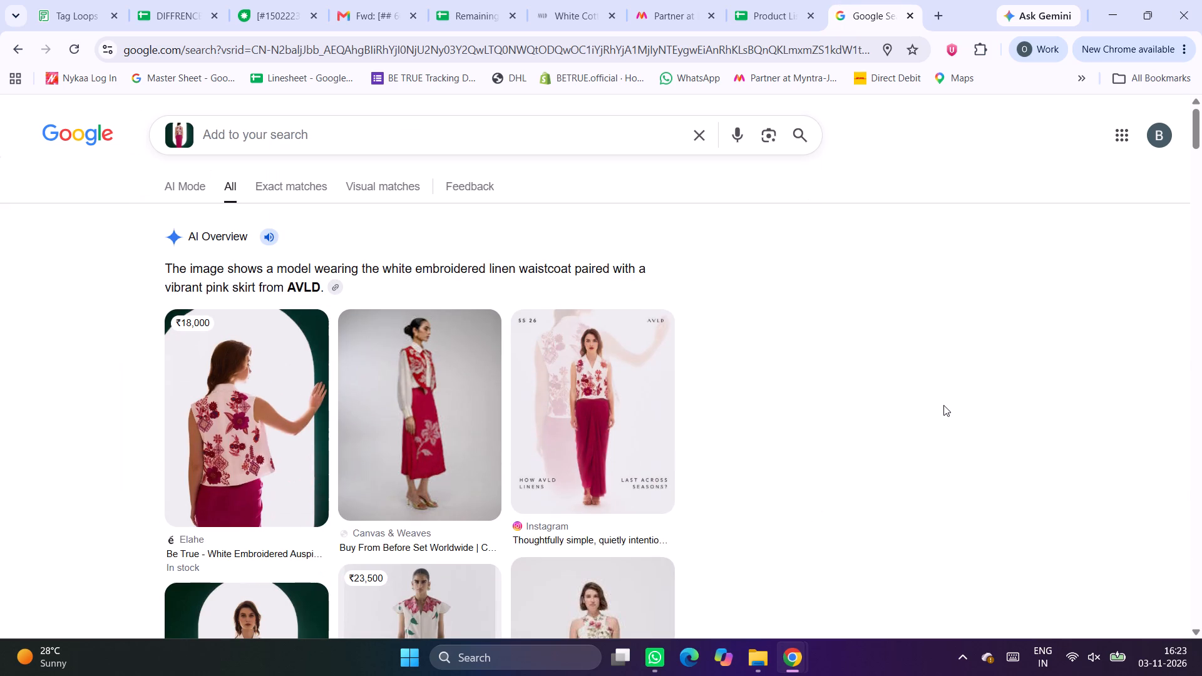
Open the Elahe search result for the Be True white embroidered waistcoat.
click(225, 463)
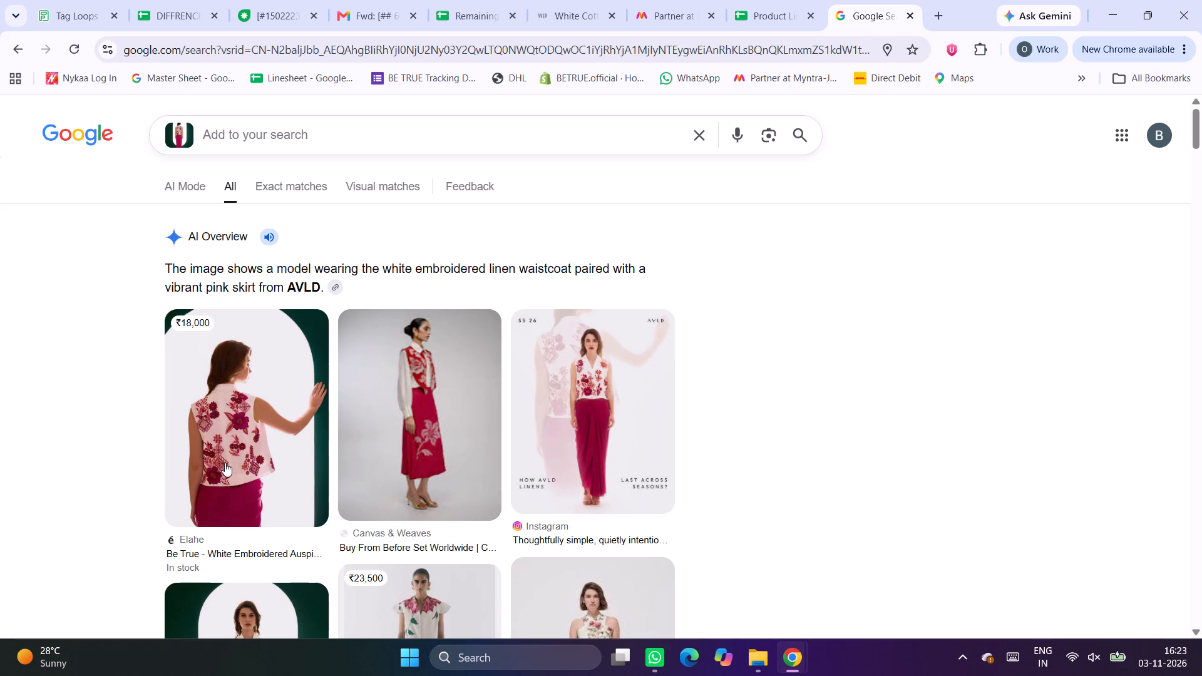
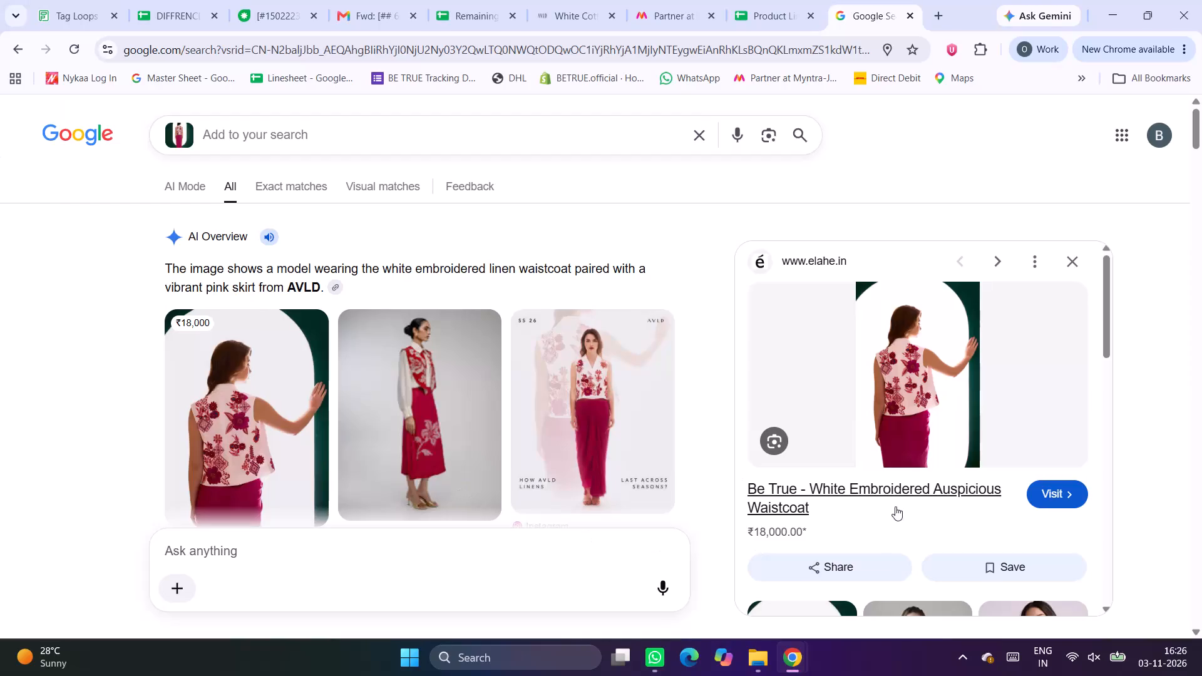
Visit the Elahe website's product page for the Be True White Embroidered Auspicious Waistcoat.
click(1064, 497)
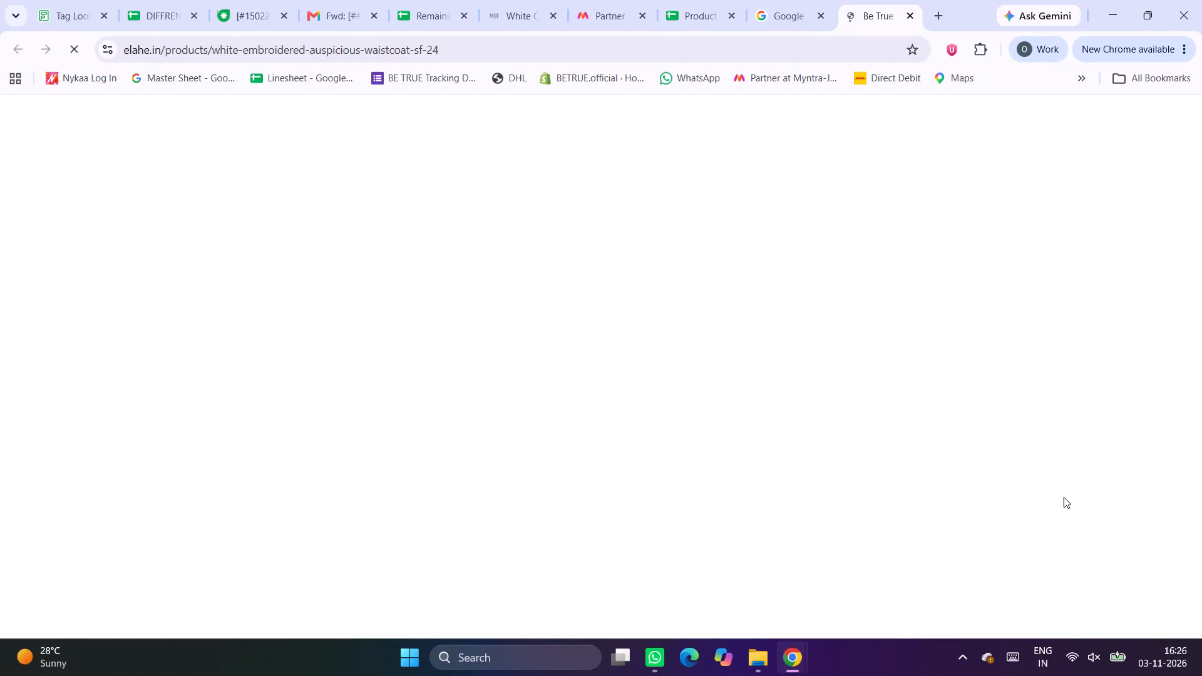
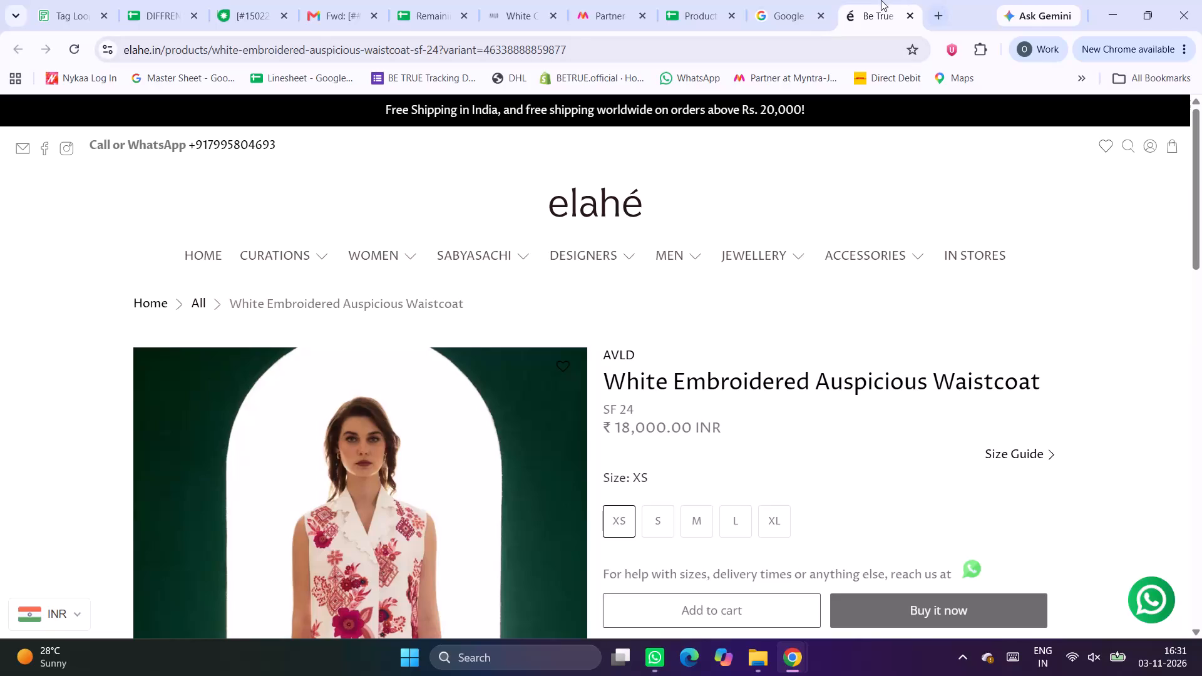
Close the Elahe product page and the Google image search to return to the Product Listing Sheet.
click(908, 12)
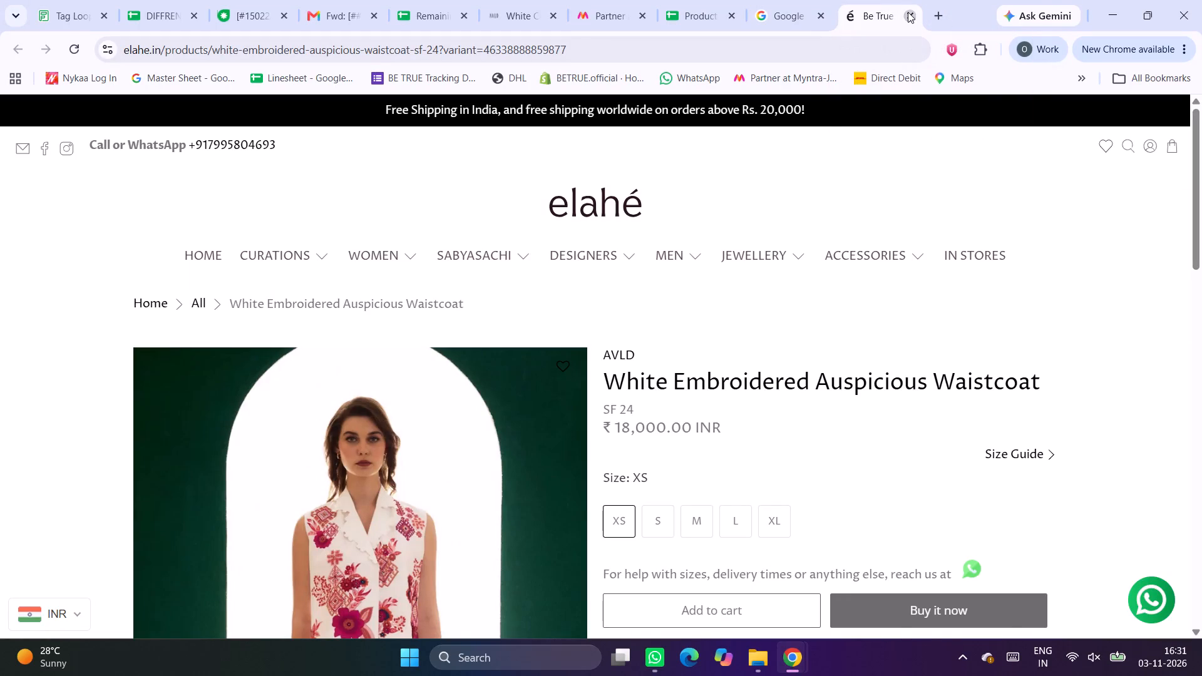
click(908, 18)
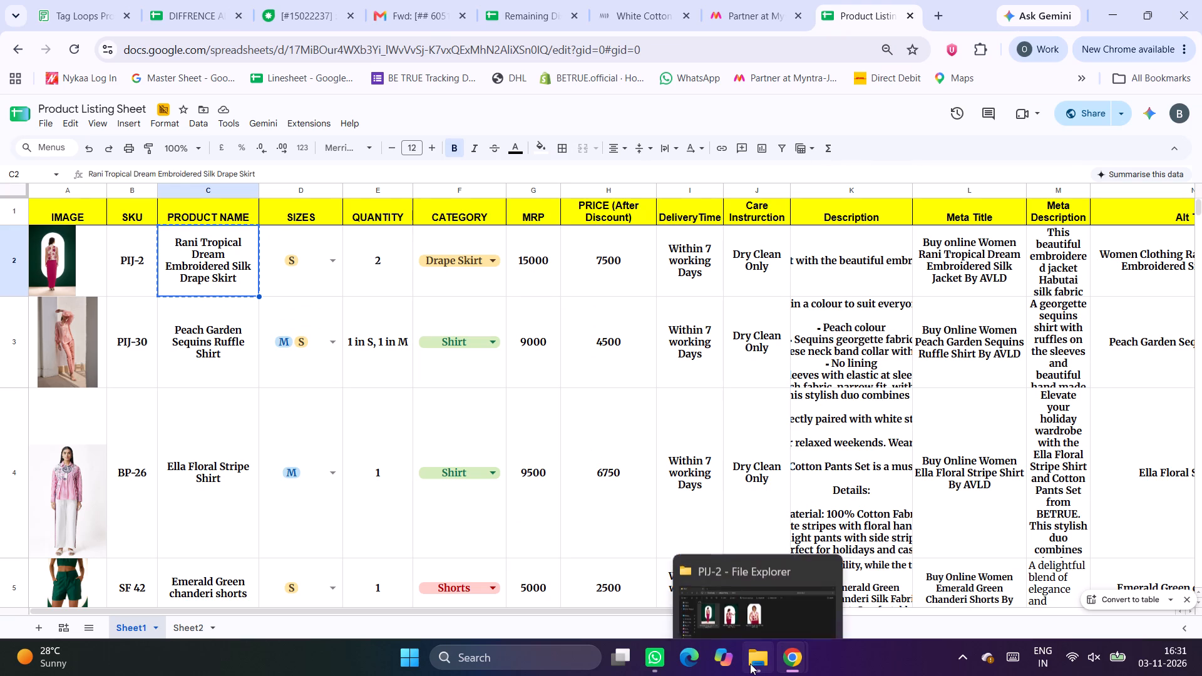
Switch to File Explorer and go back from the PIJ-2 folder to the website listing folder.
click(745, 599)
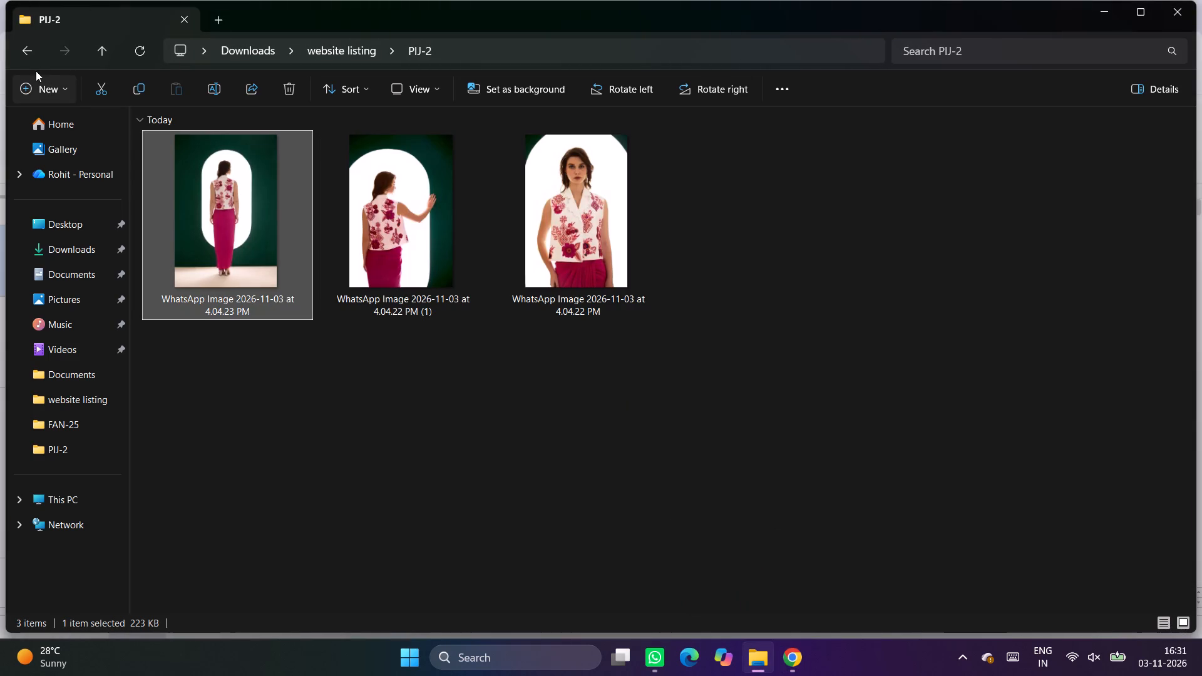
click(31, 57)
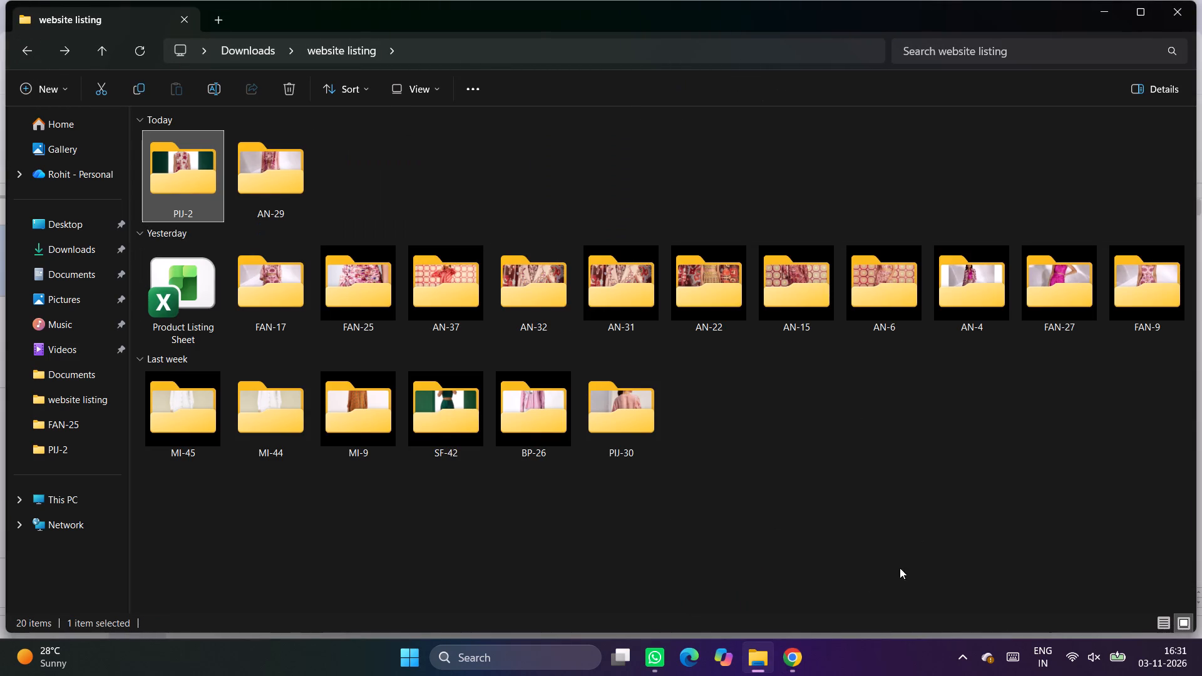
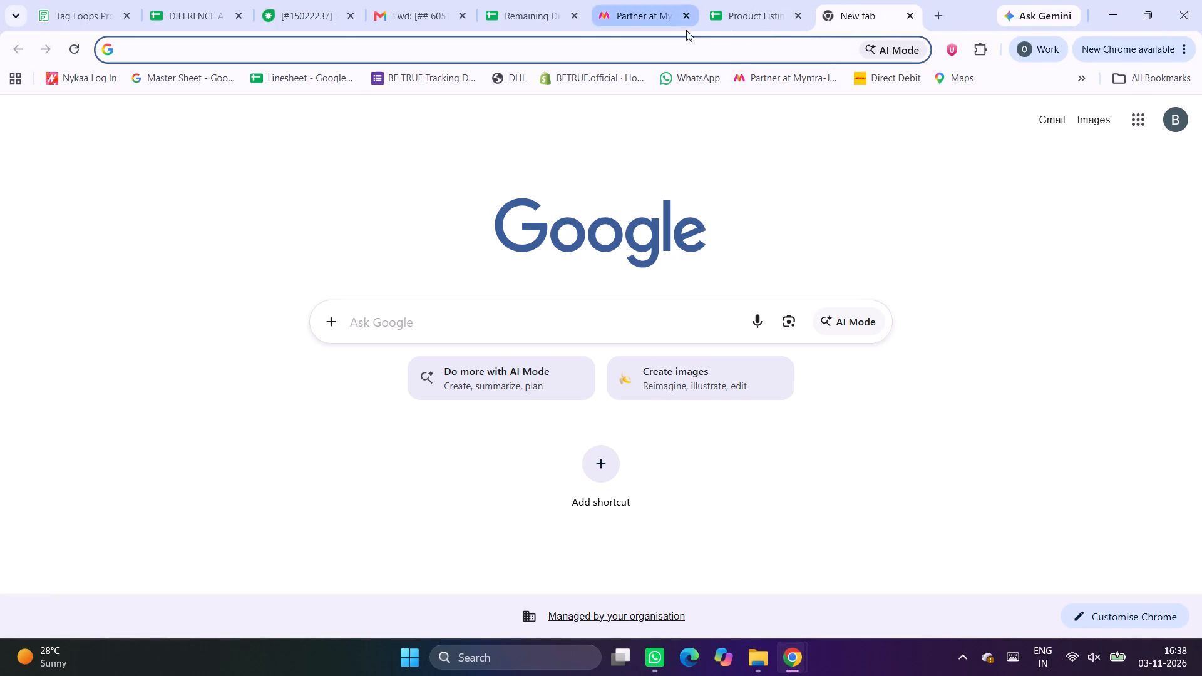
Open the AVLD store website, shopavld.com, in the new browser tab and dismiss the discount sign-up pop-up.
text(avld)
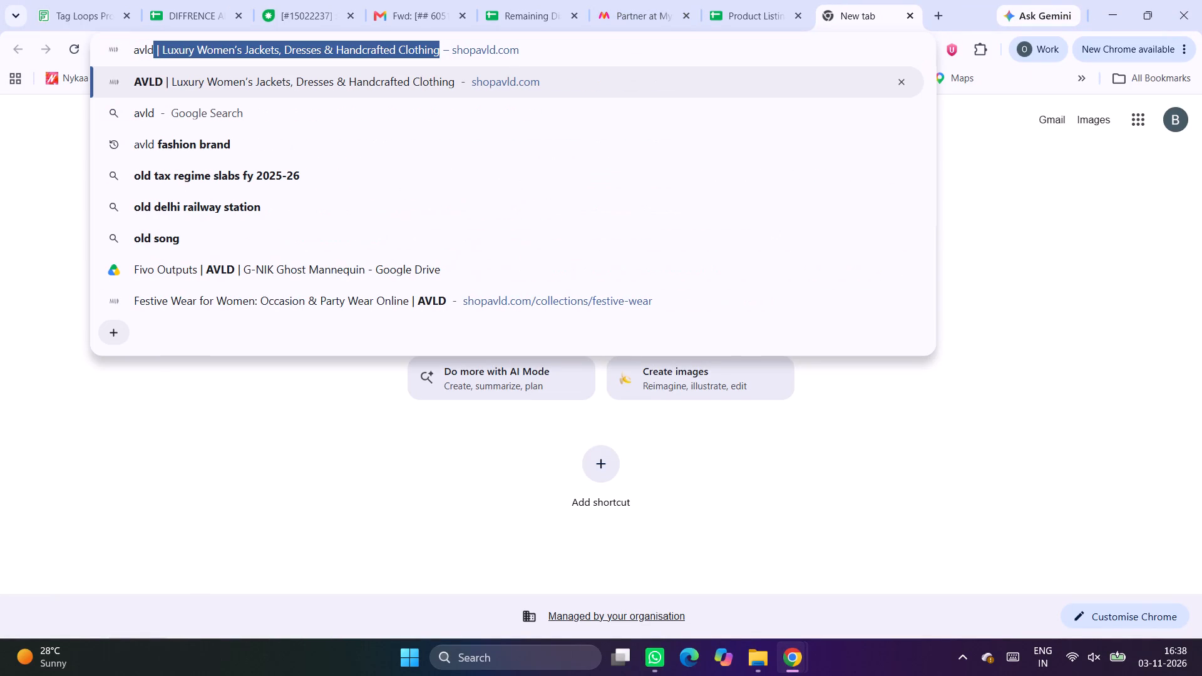
click(574, 84)
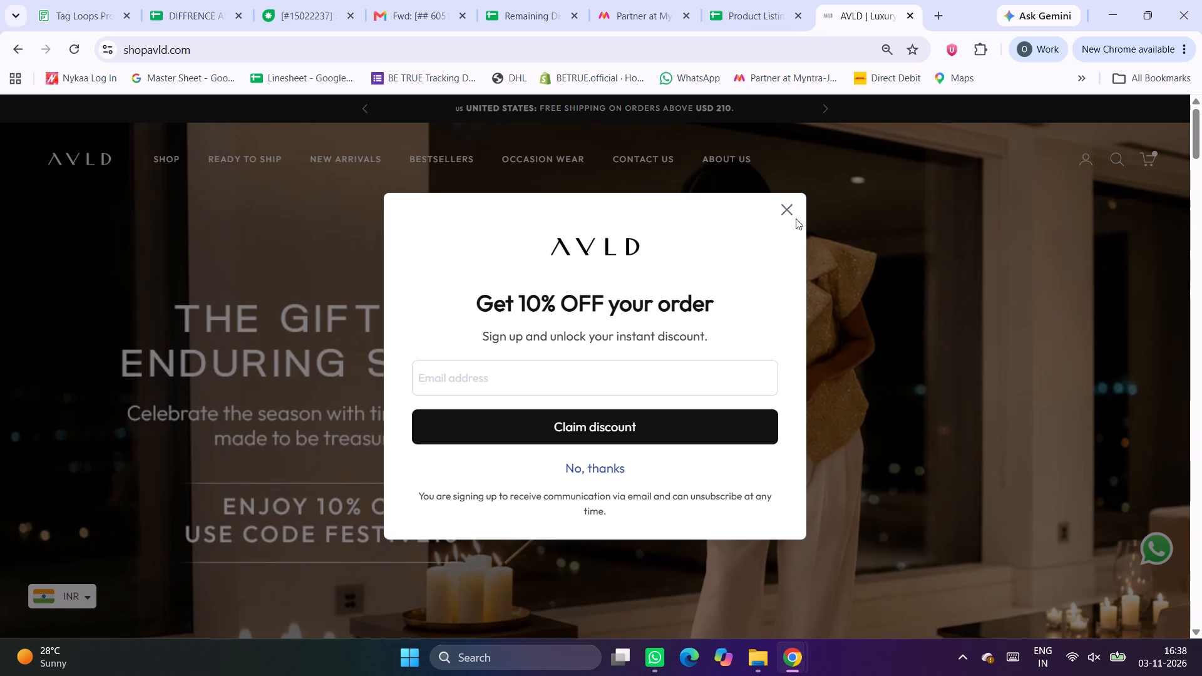
click(776, 208)
click(782, 207)
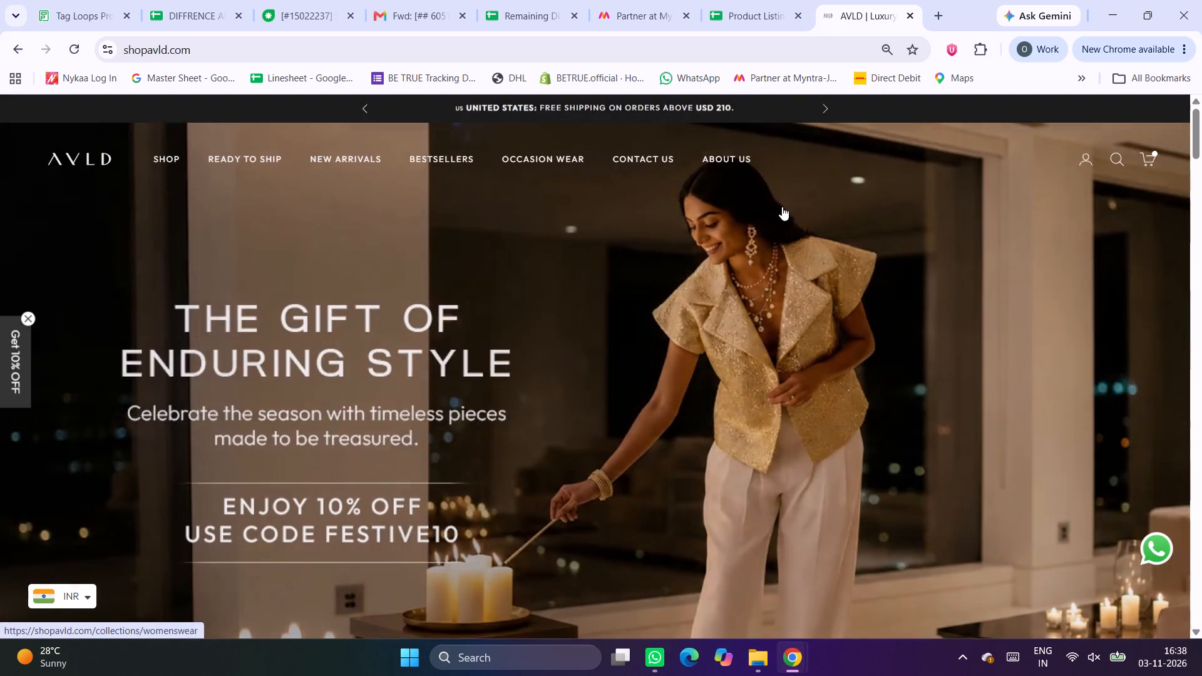
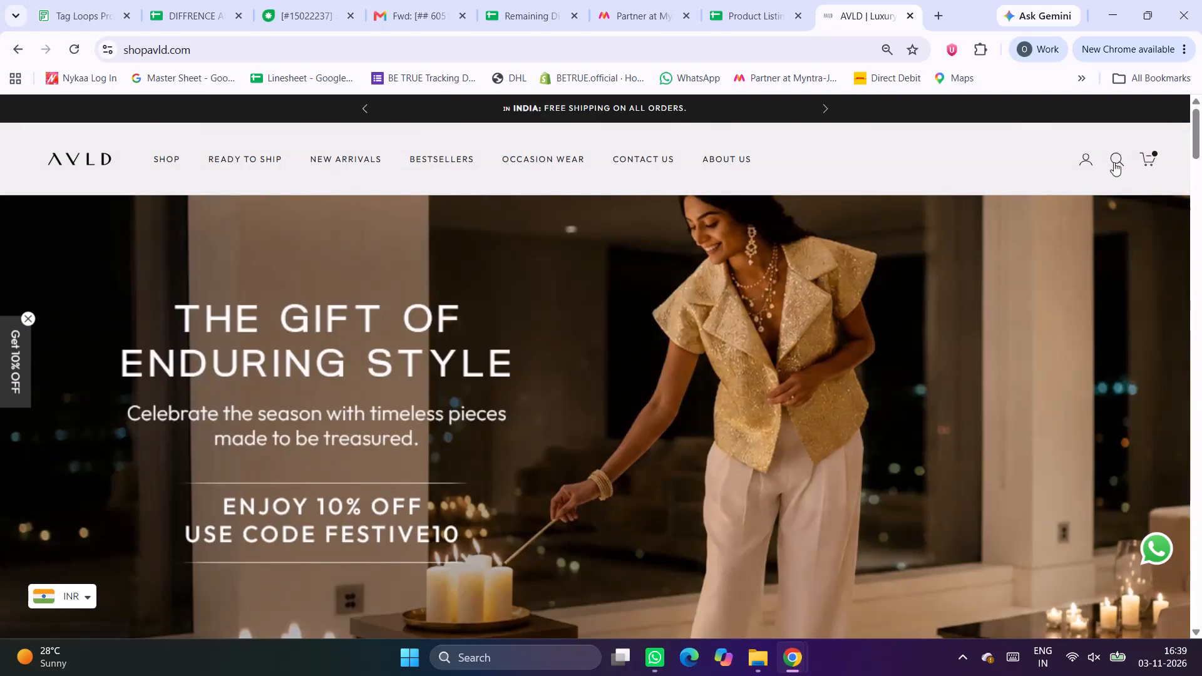
Copy the product name "Rani Tropical Dream Embroidered Silk Drape Skirt" from the Product Listing Sheet and search the AVLD store for it.
click(1114, 162)
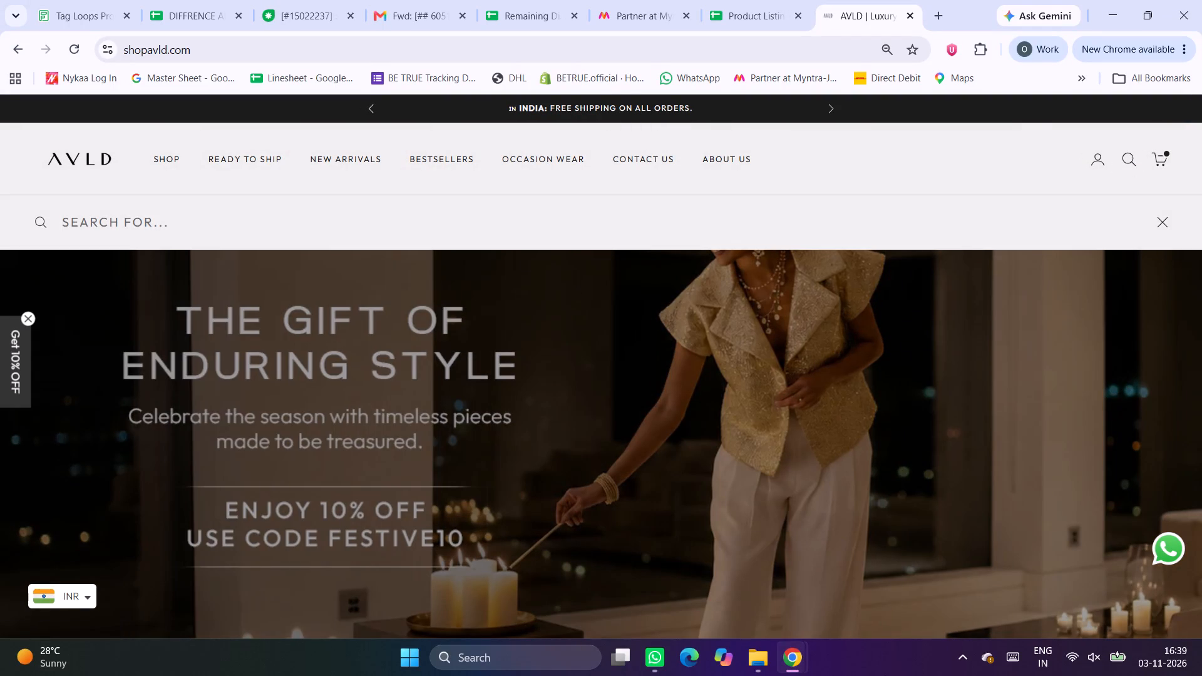
click(778, 0)
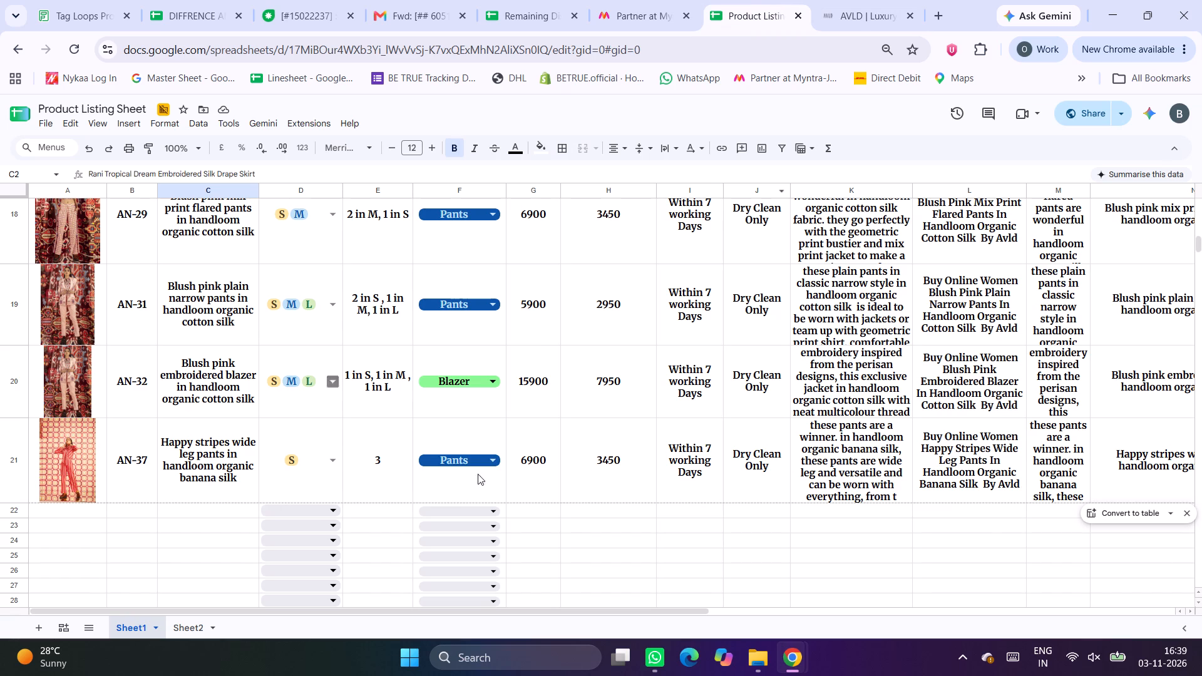
scroll(623, 446, up, 8)
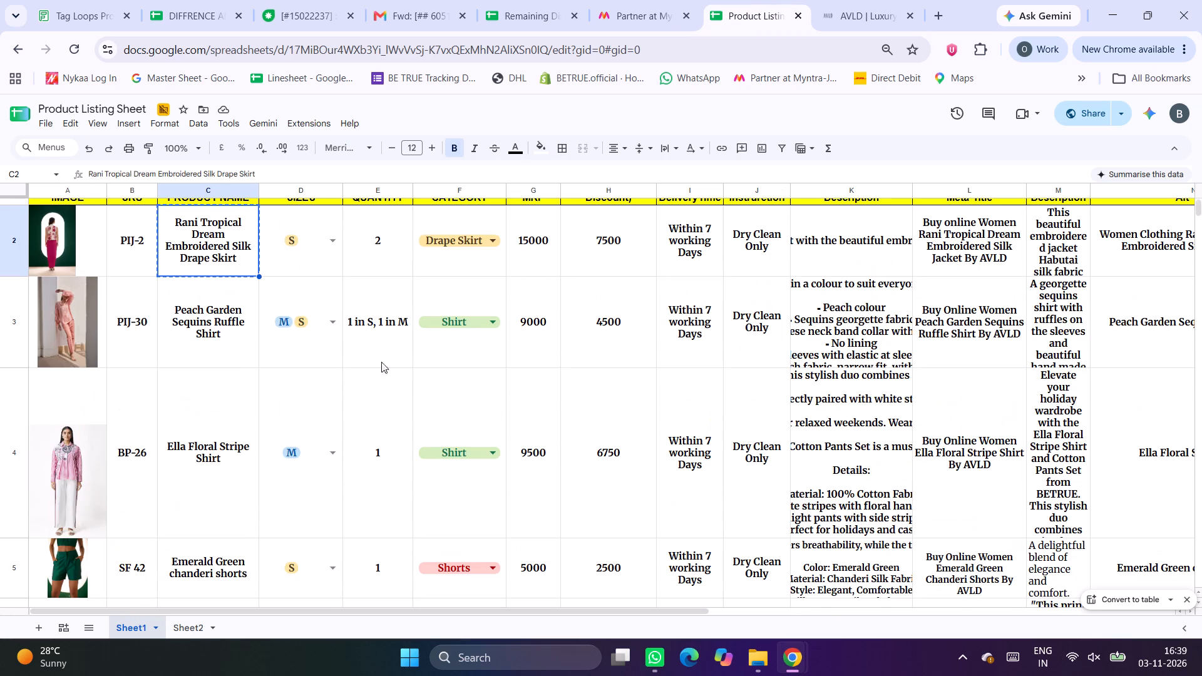
key(ctrl+c)
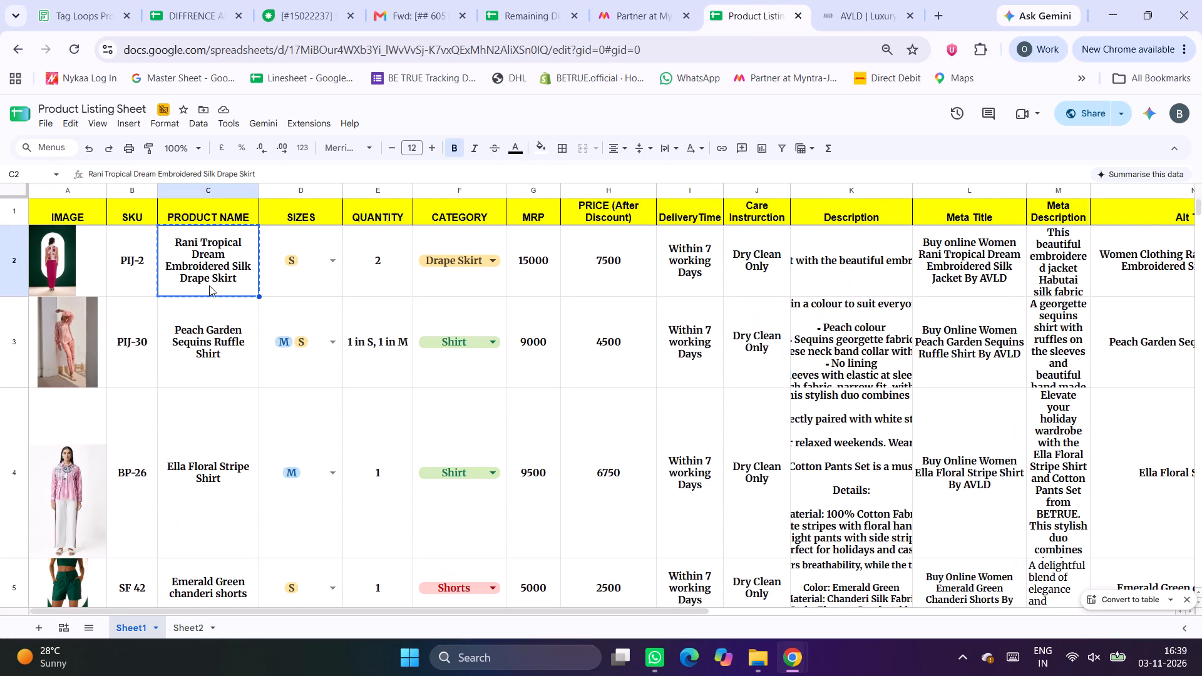
click(882, 0)
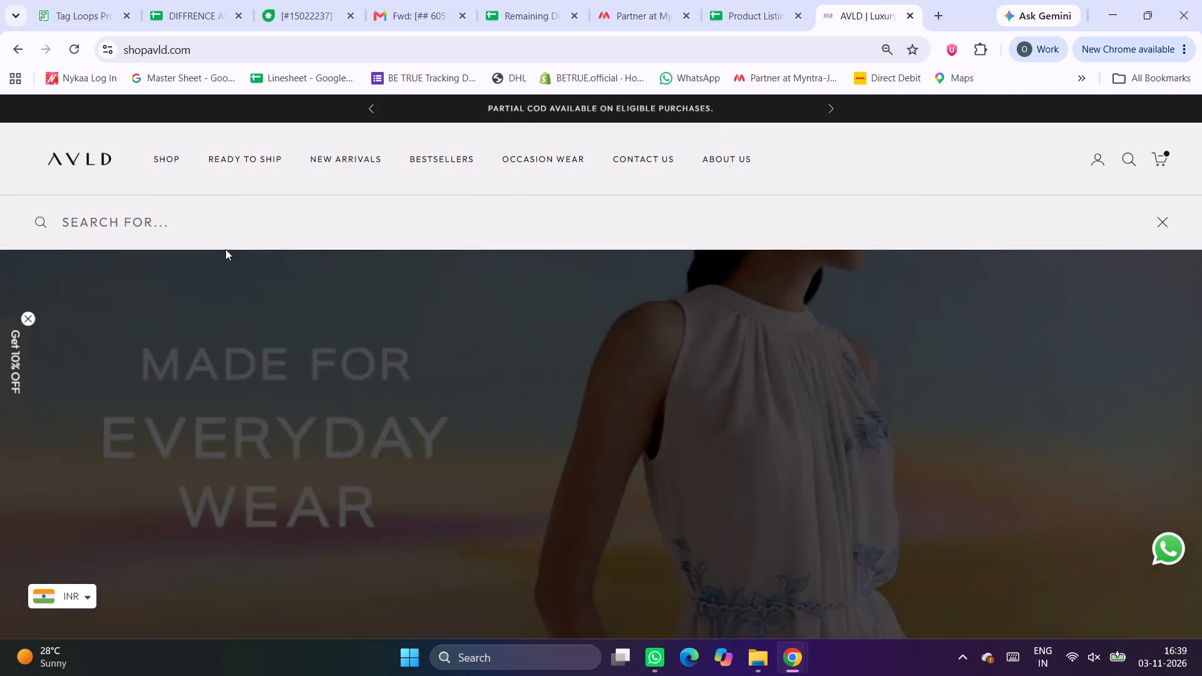
key(ctrl+v)
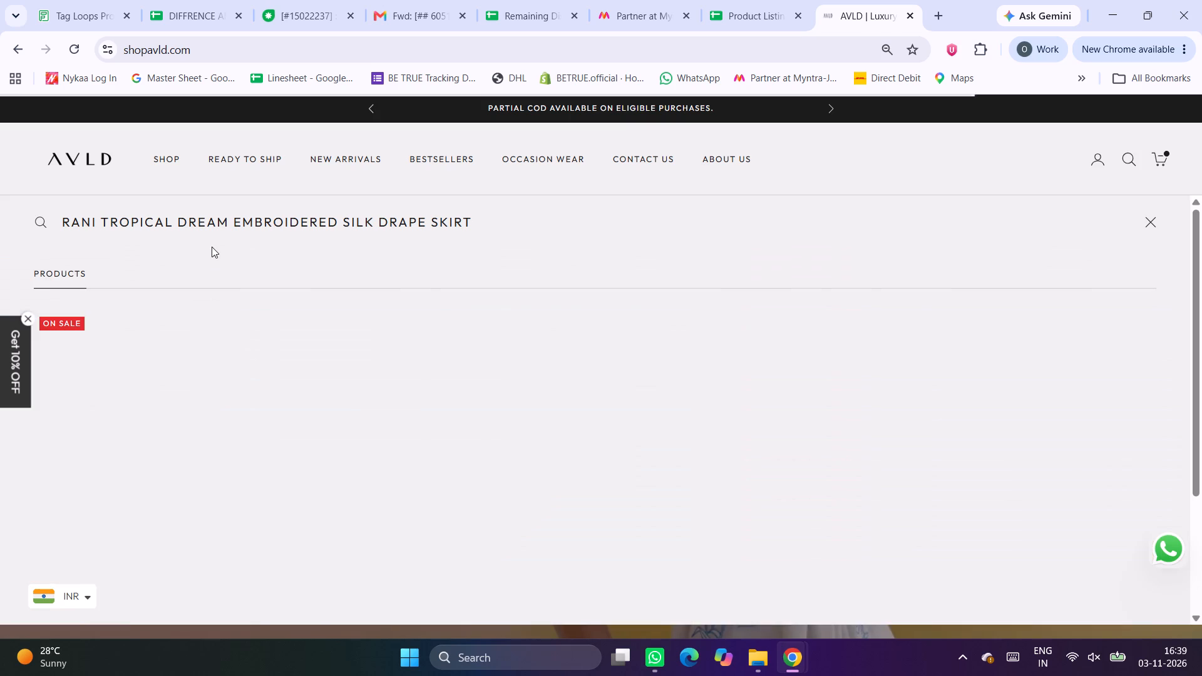
Open the Rani Silk Knotted Drape Skirt product page from the search results and look through its details.
scroll(479, 296, down, 2)
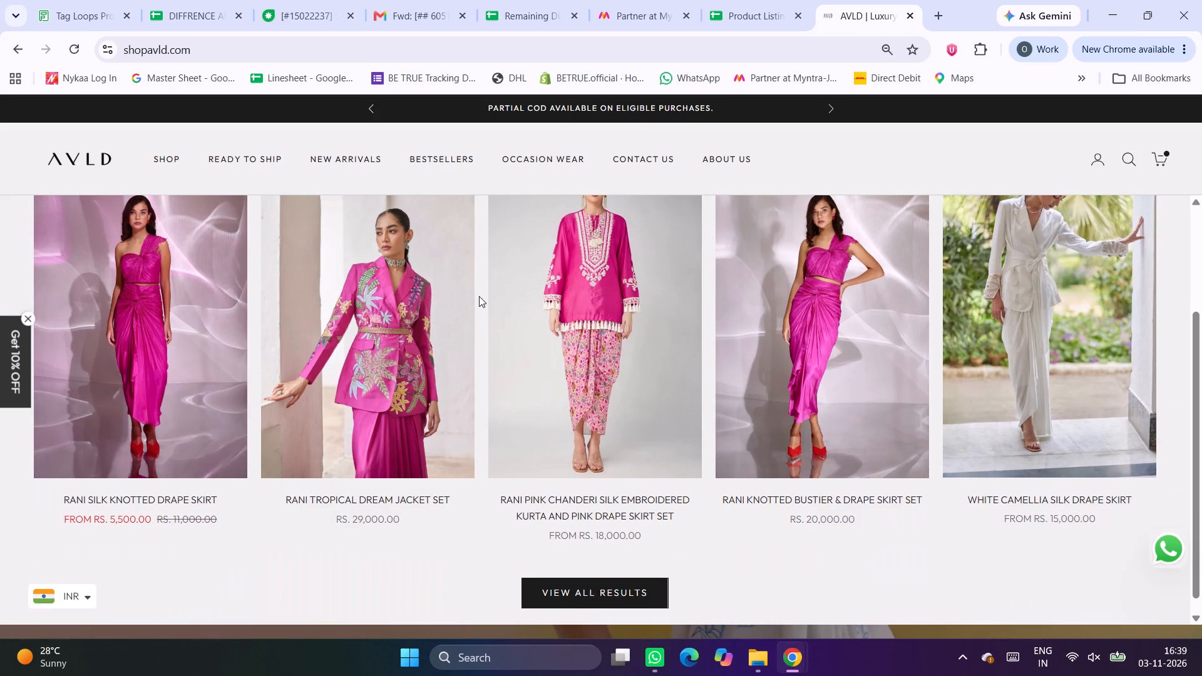
click(156, 363)
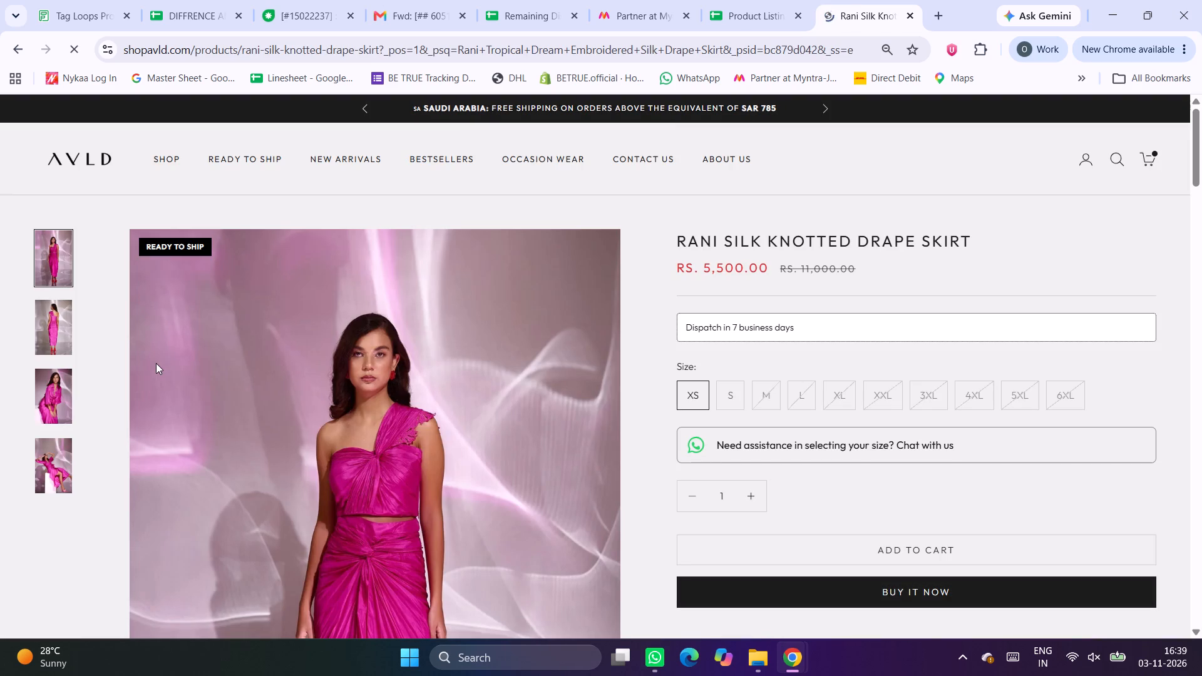
scroll(1039, 421, down, 2)
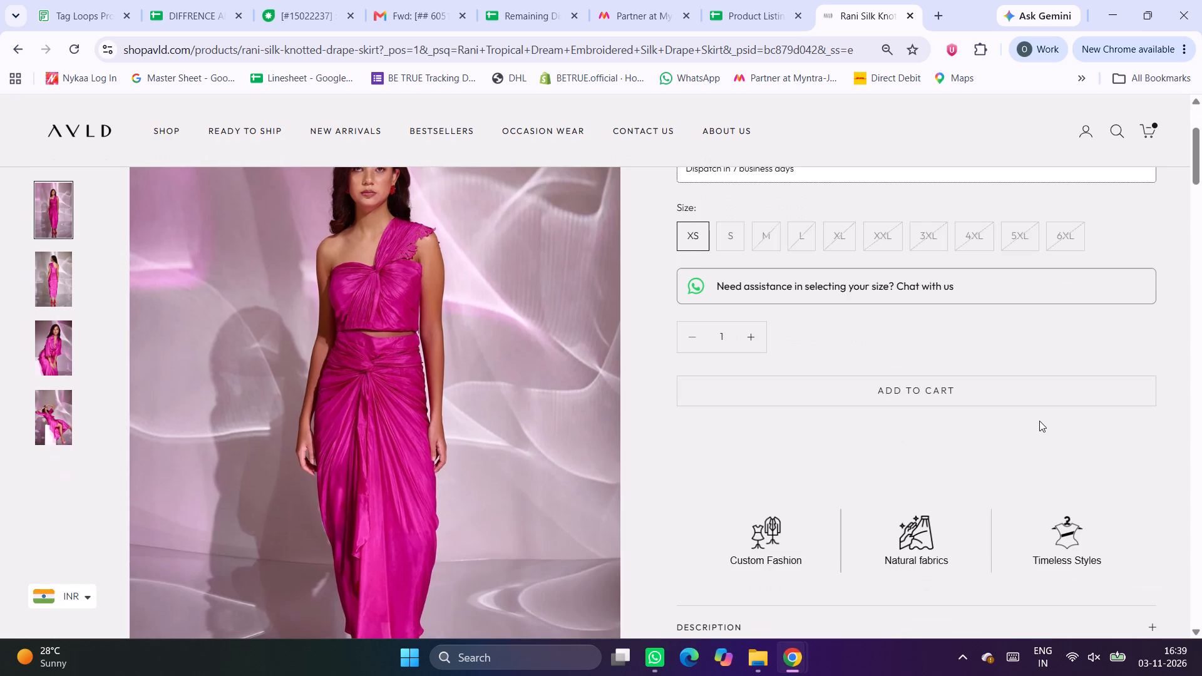
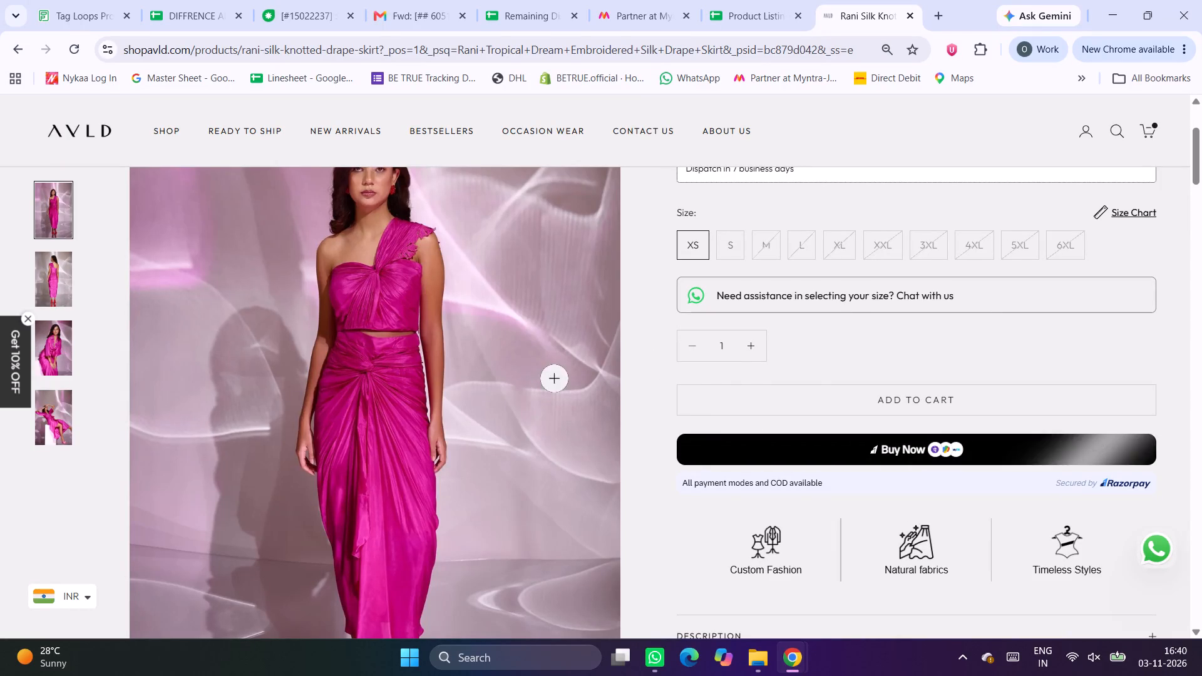
Open the size chart of the Rani Silk Knotted Drape Skirt and display its body measurements in inches.
scroll(755, 364, up, 3)
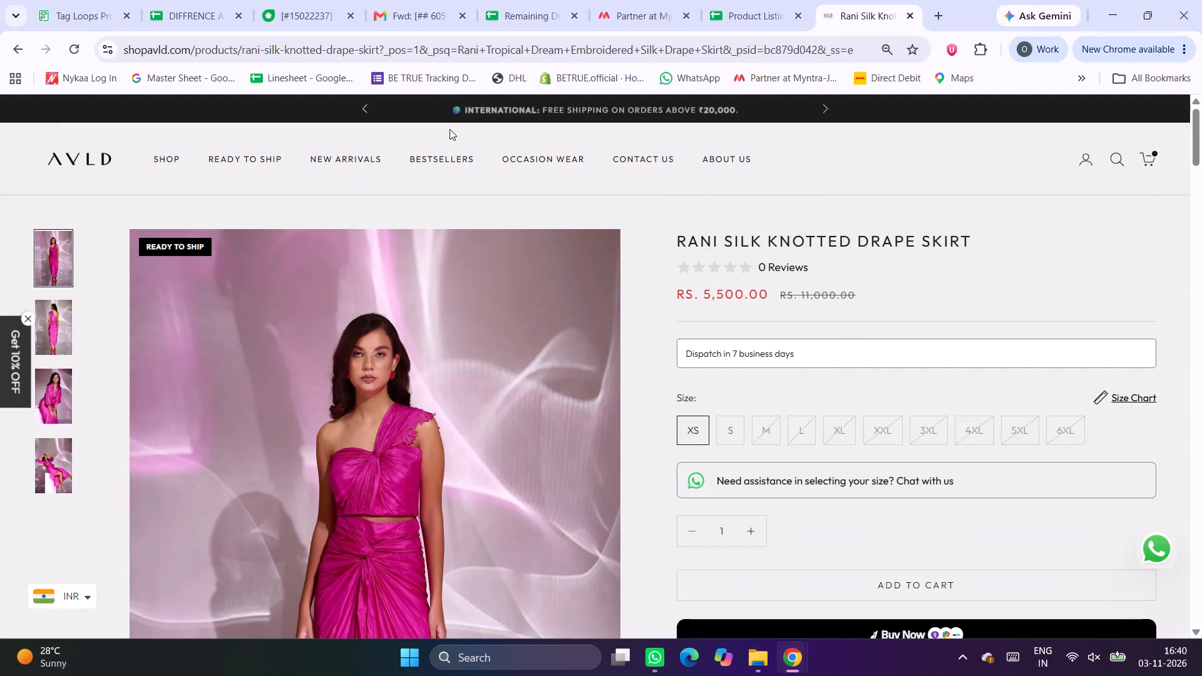
scroll(925, 415, down, 1)
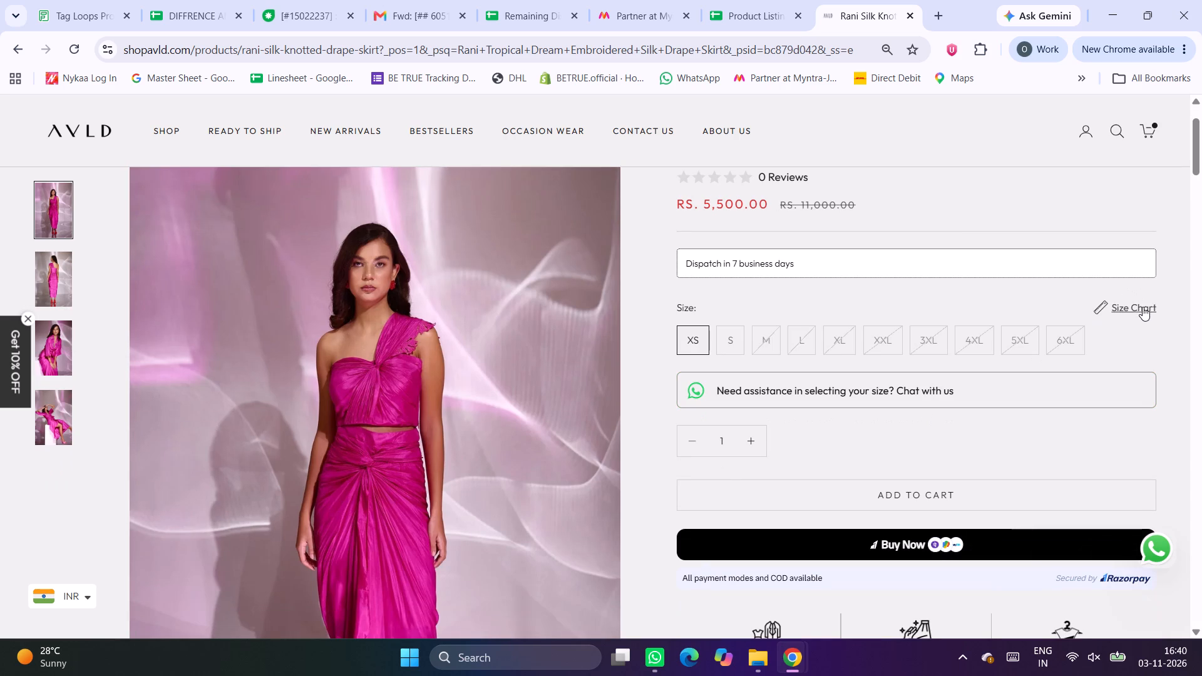
click(1143, 307)
click(622, 243)
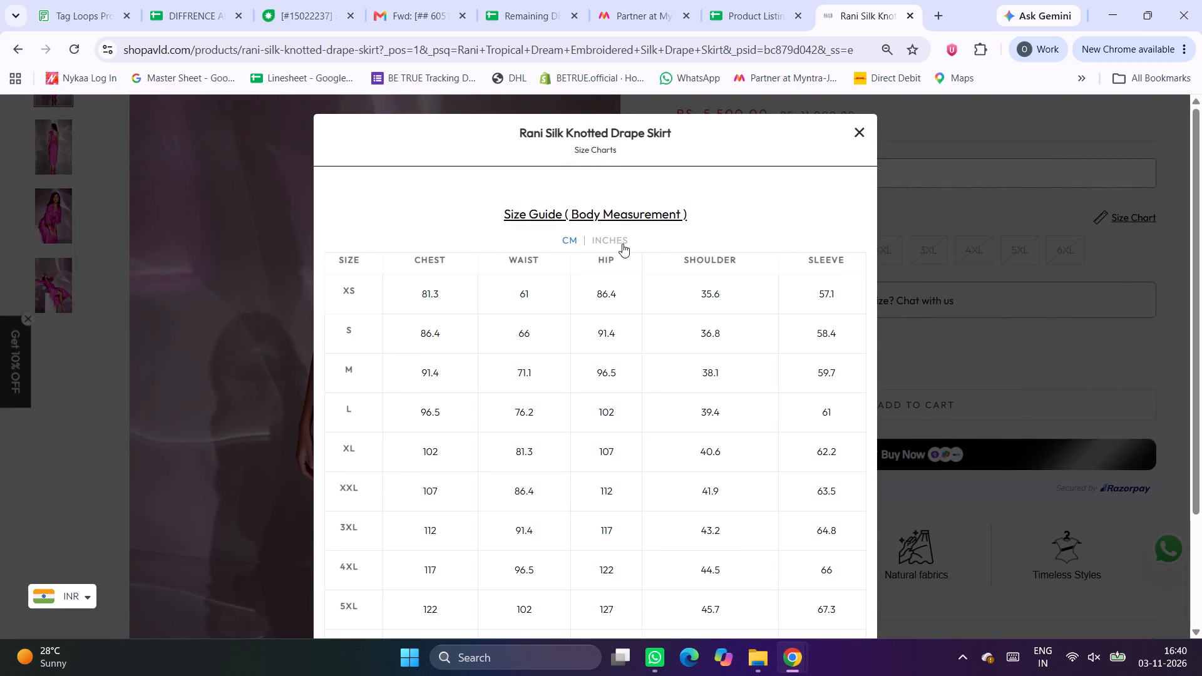
scroll(1000, 357, down, 2)
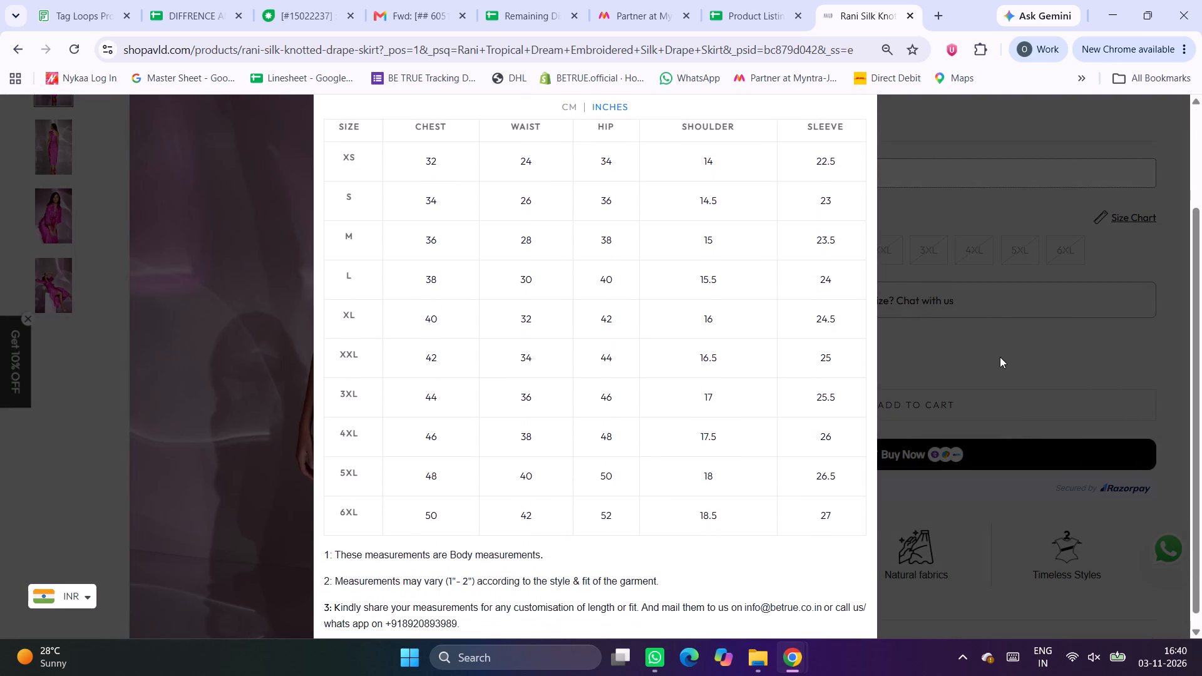
scroll(1000, 357, down, 1)
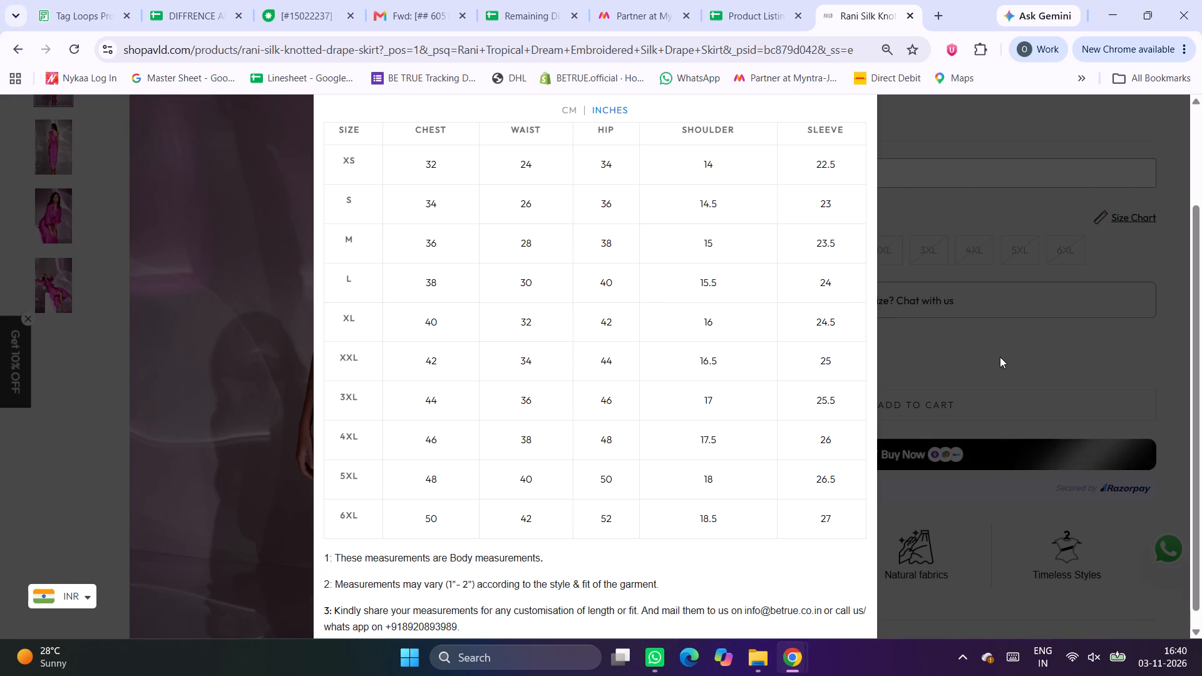
Capture a screenshot of the size table from header to 6XL row and save it as JPG in Downloads > website listing > PIJ-2.
key(Print)
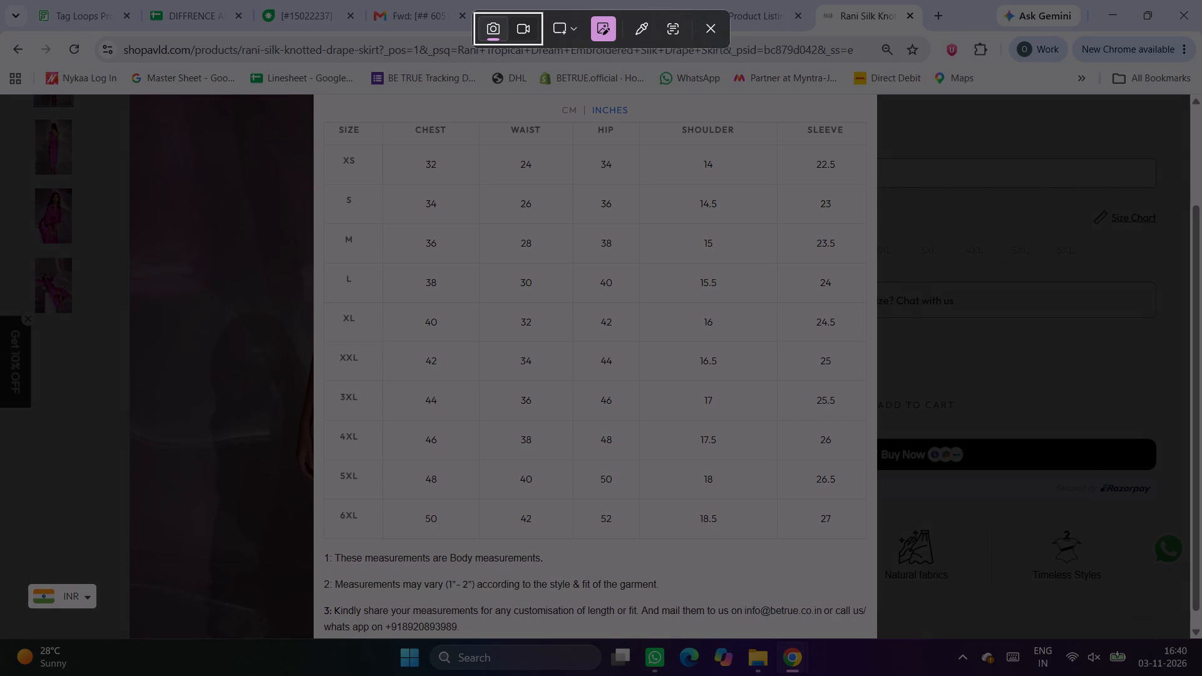
drag(327, 121, 866, 548)
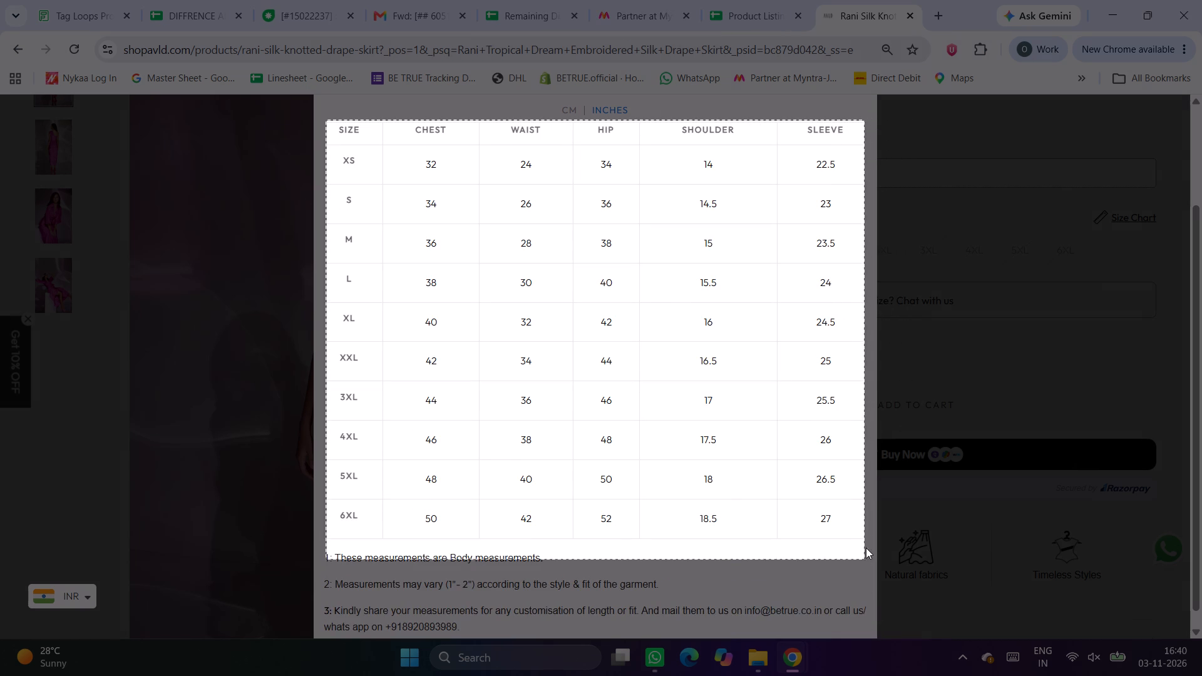
drag(866, 548, 868, 537)
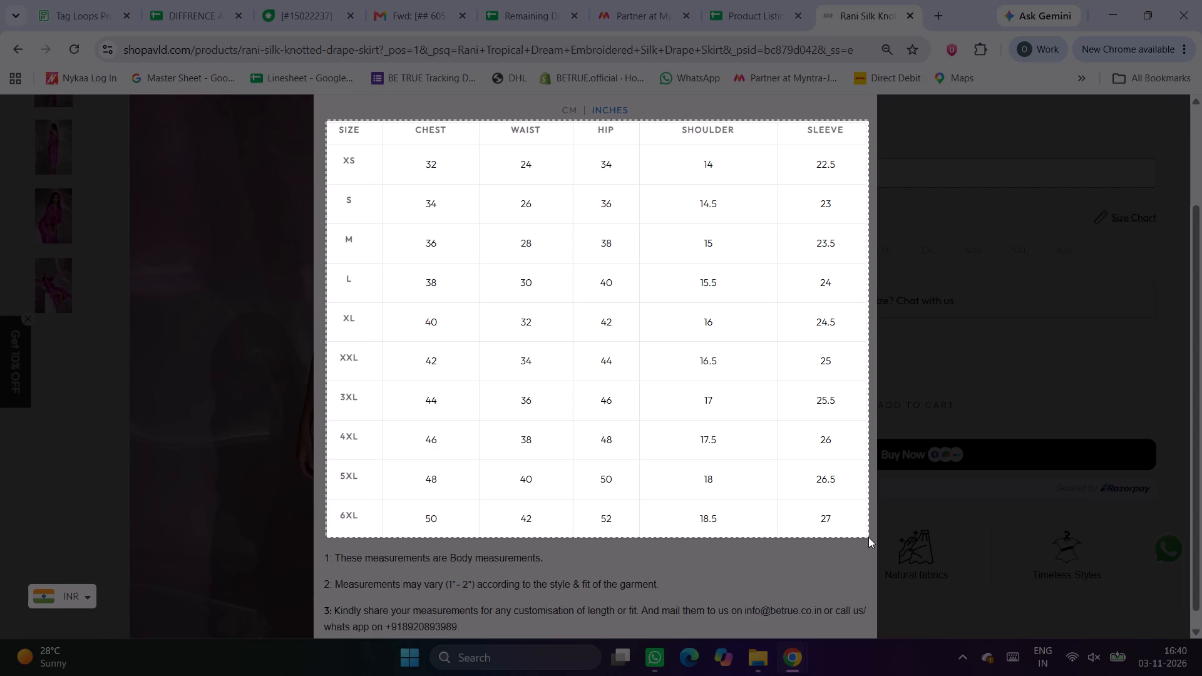
click(483, 570)
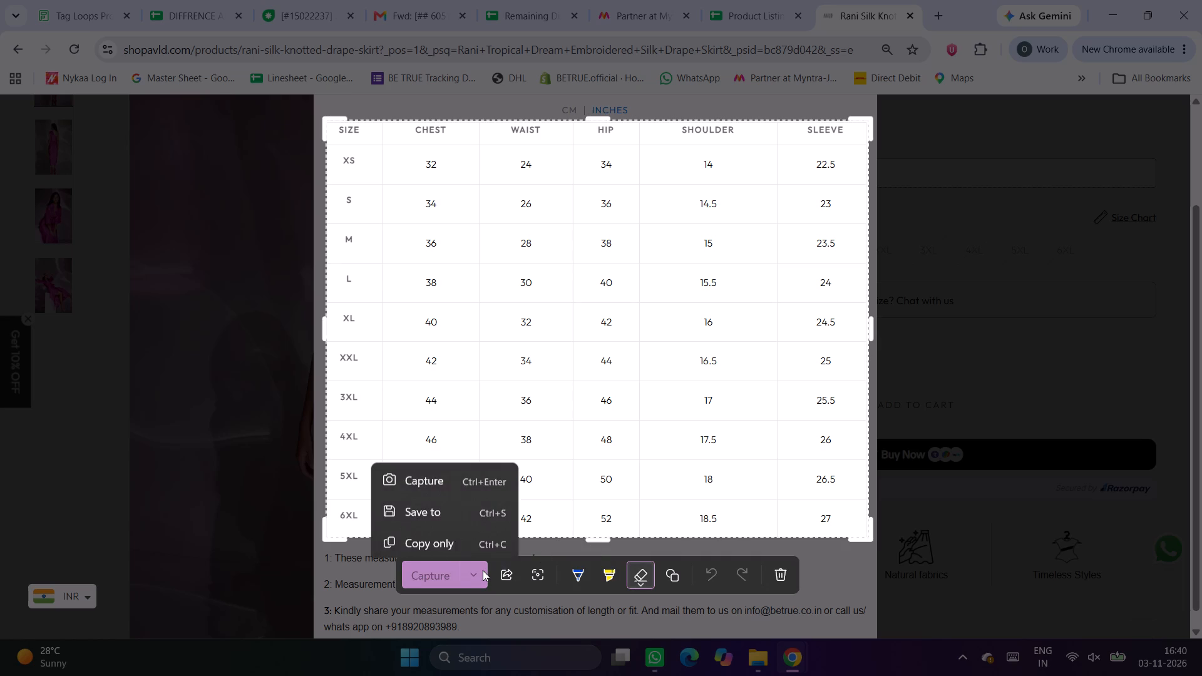
click(491, 516)
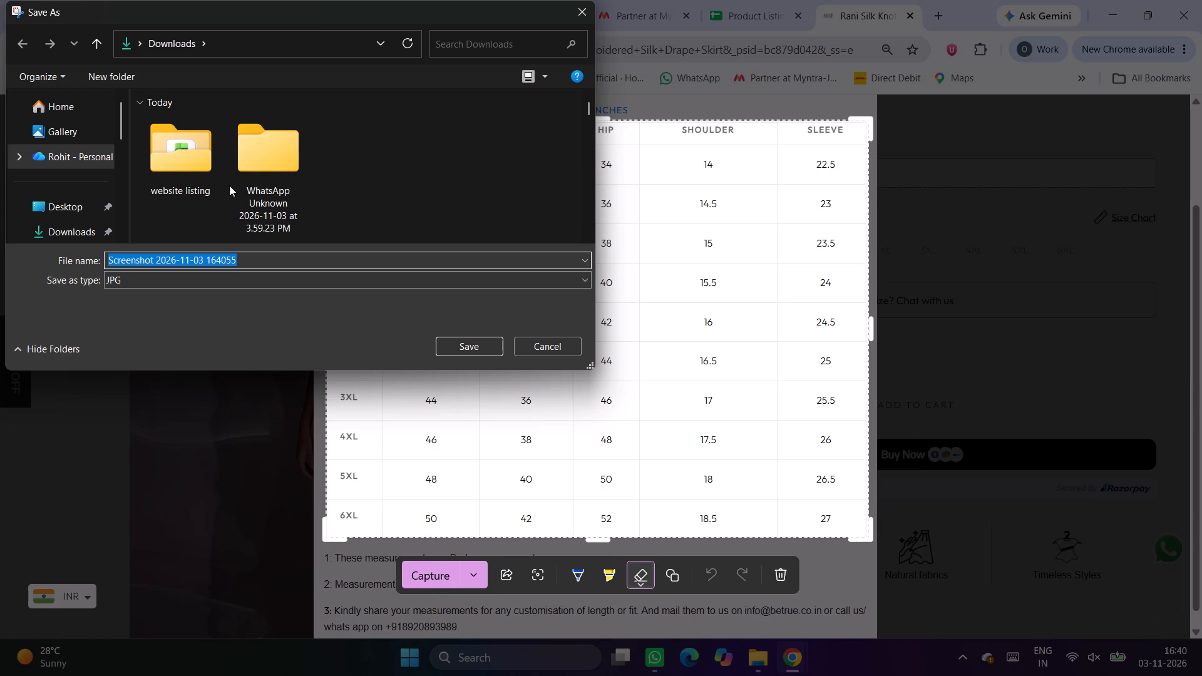
double_click(177, 158)
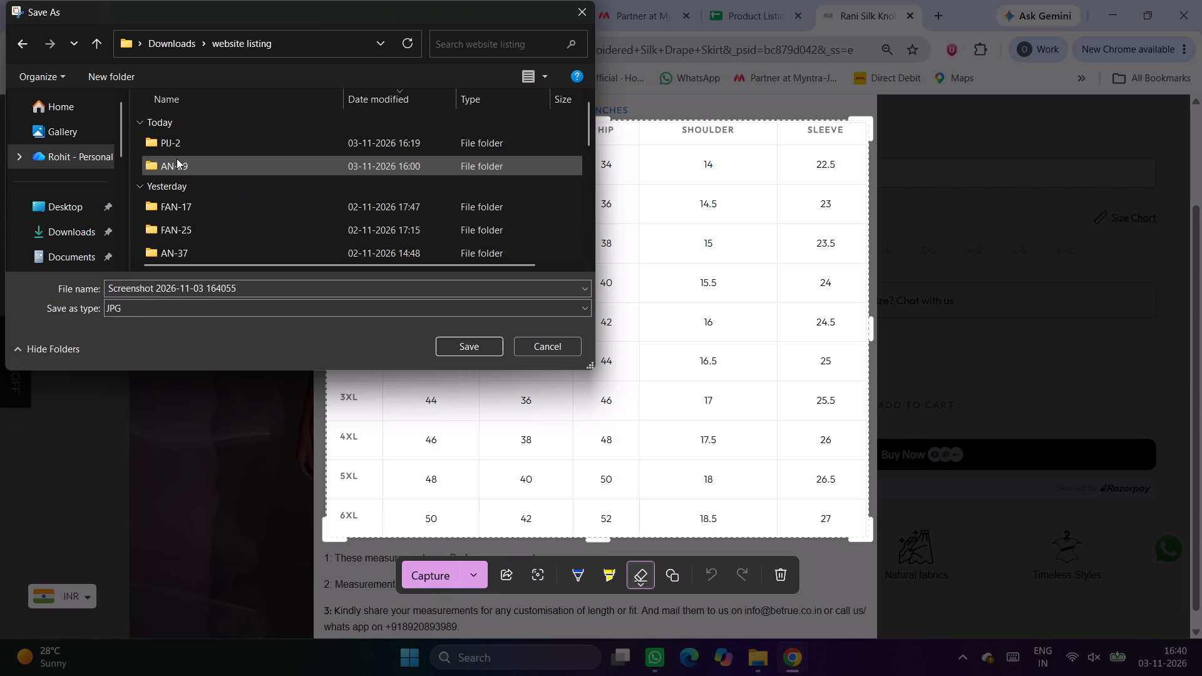
double_click(204, 146)
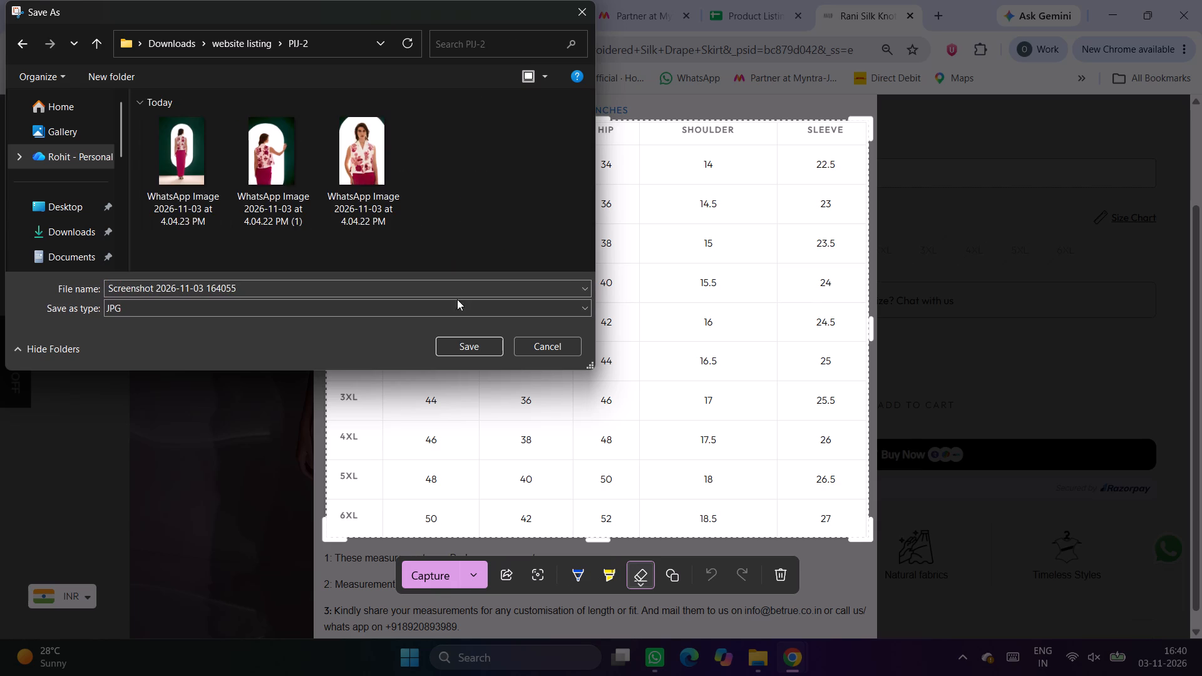
click(475, 353)
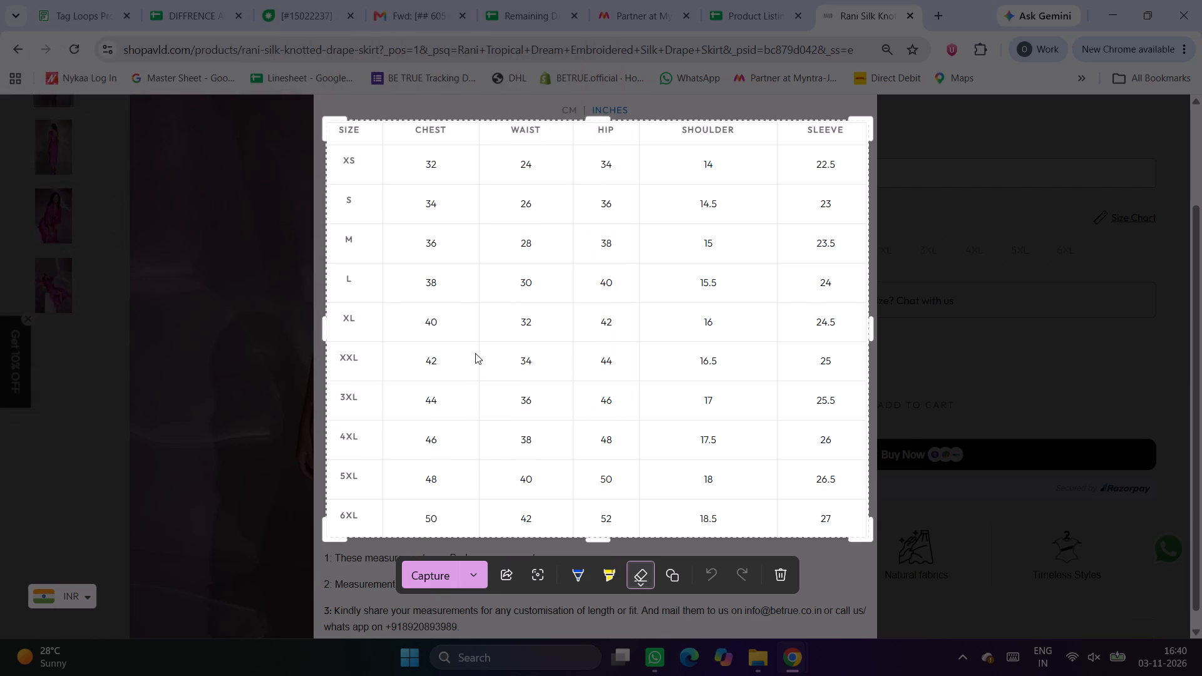
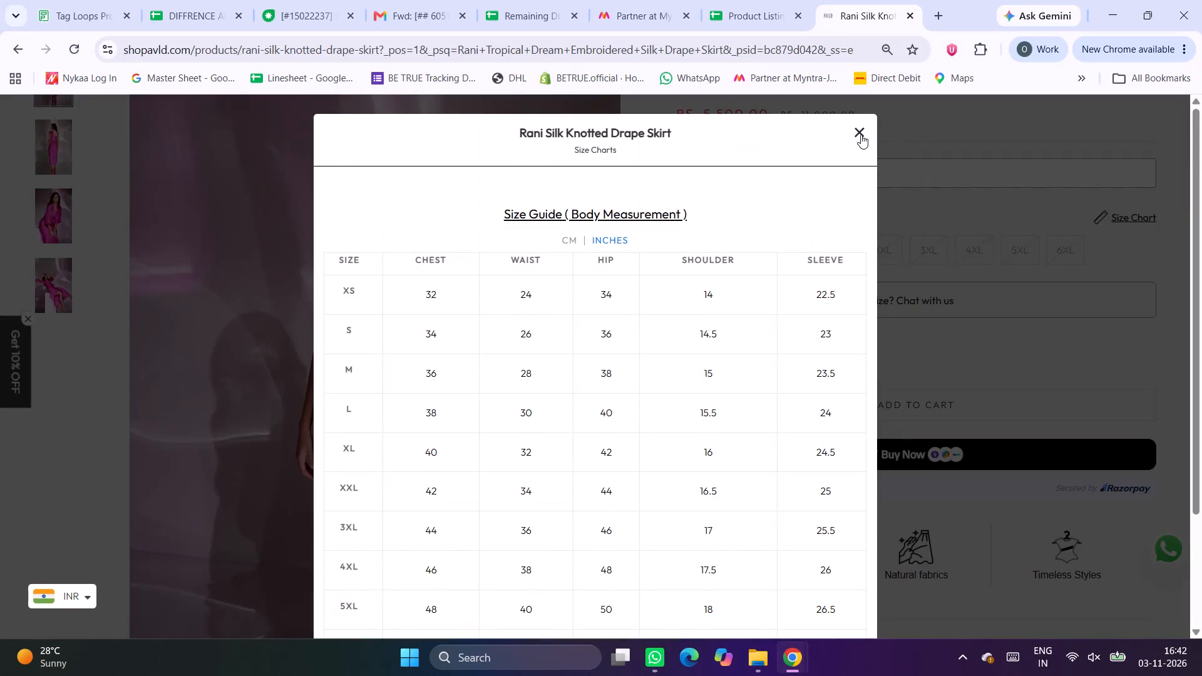
Close the size chart of the Rani Silk Knotted Drape Skirt to return to its product page.
click(861, 135)
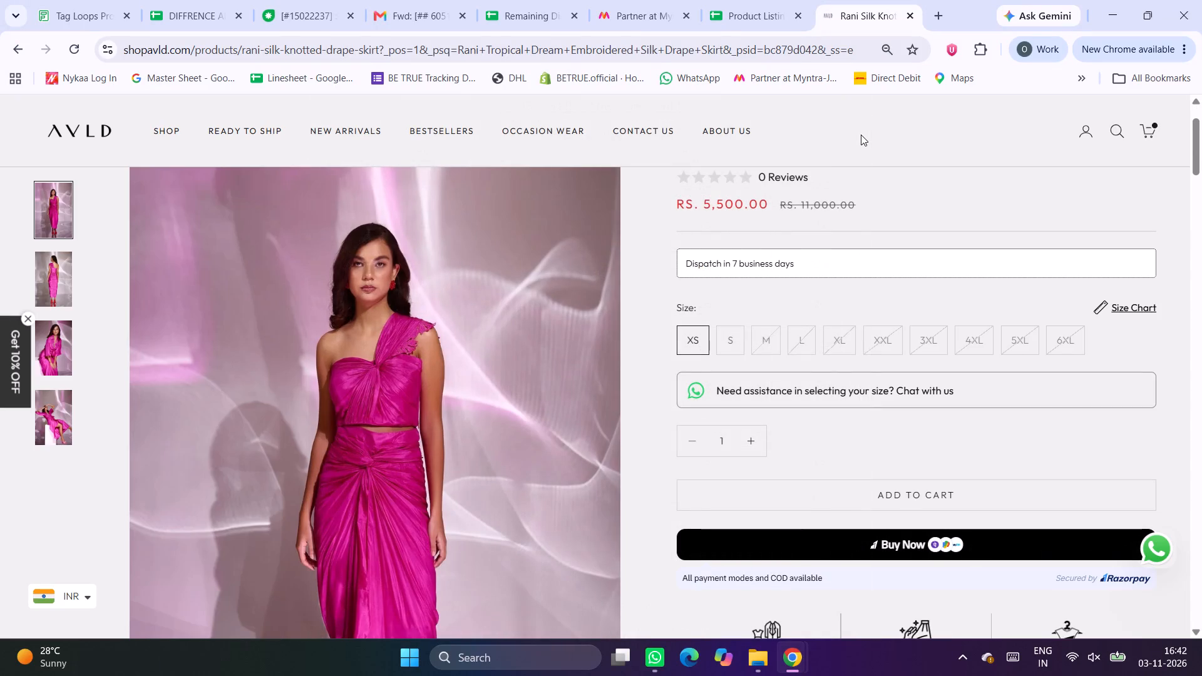
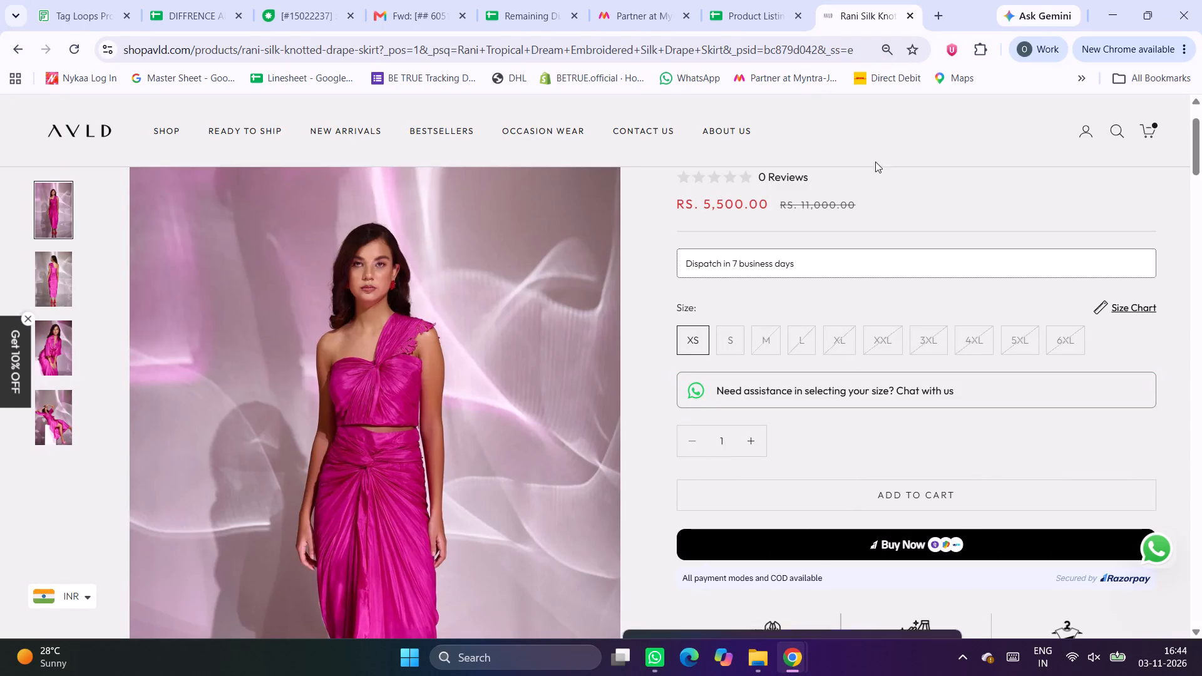
Copy the product name Peach Garden Sequins Ruffle Shirt from the listing sheet and search the AVLD store for it.
click(744, 0)
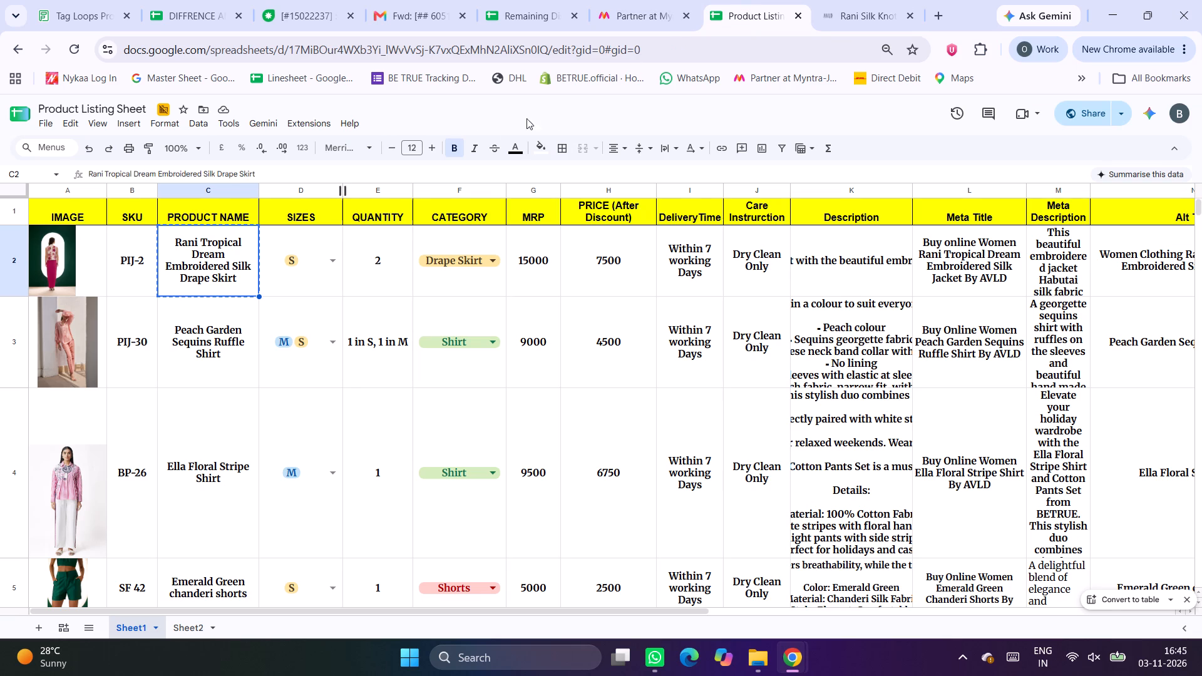
click(219, 334)
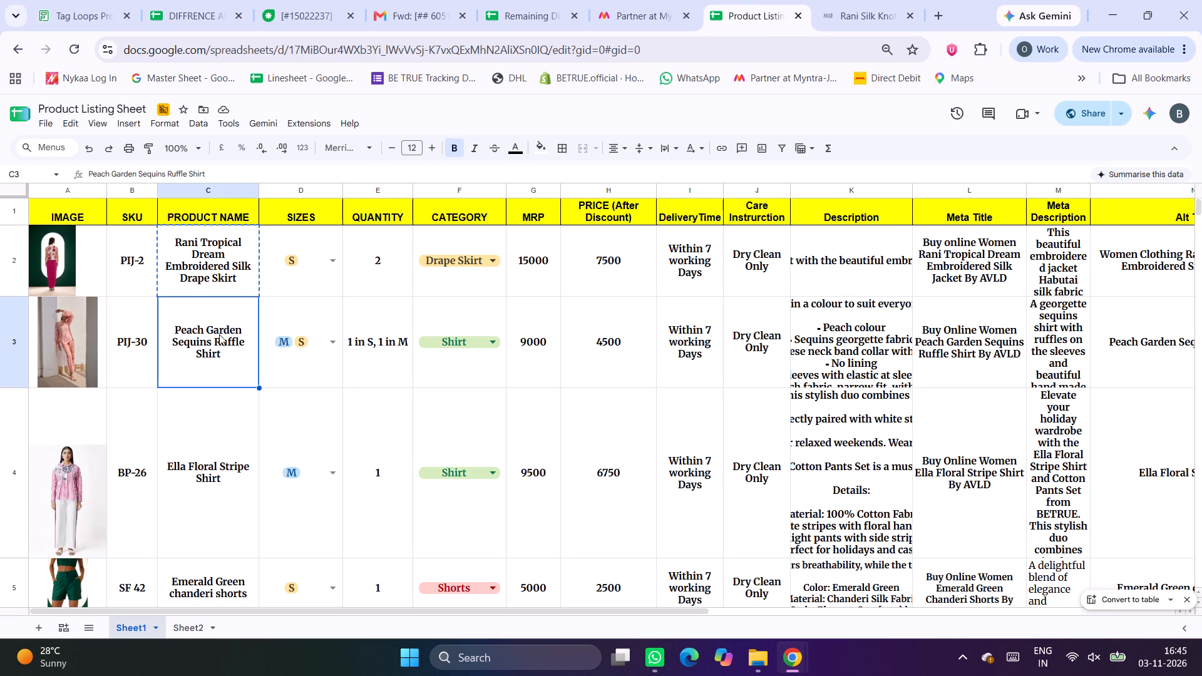
key(ctrl+c)
click(862, 0)
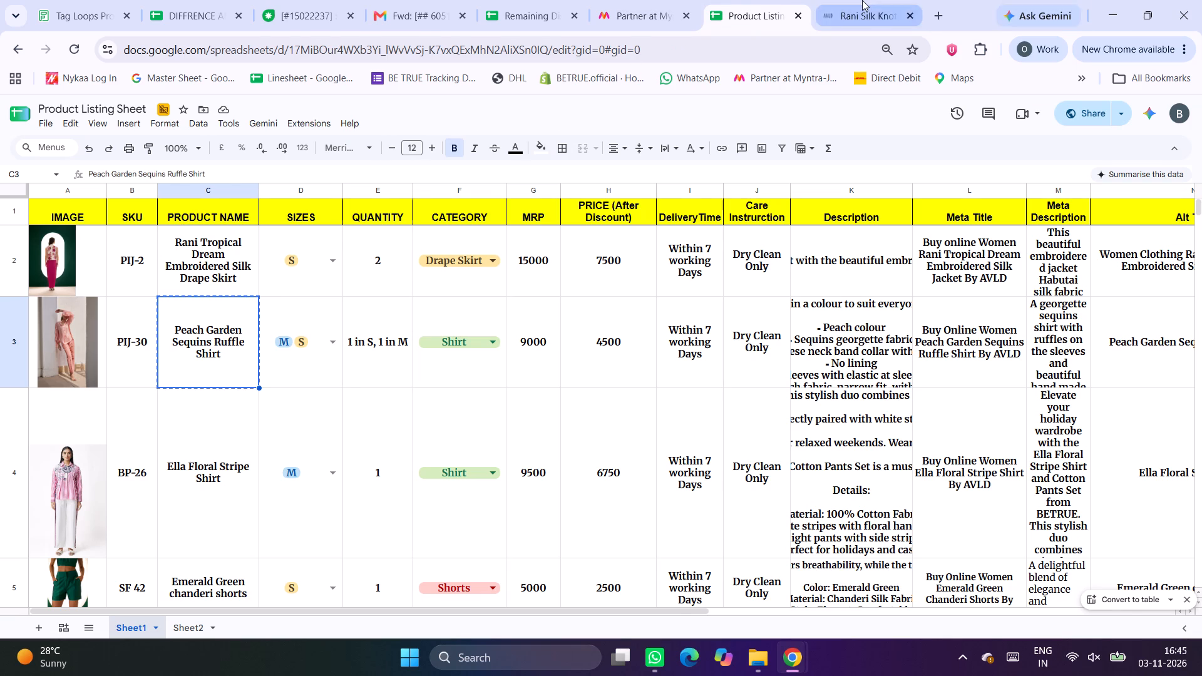
click(1121, 132)
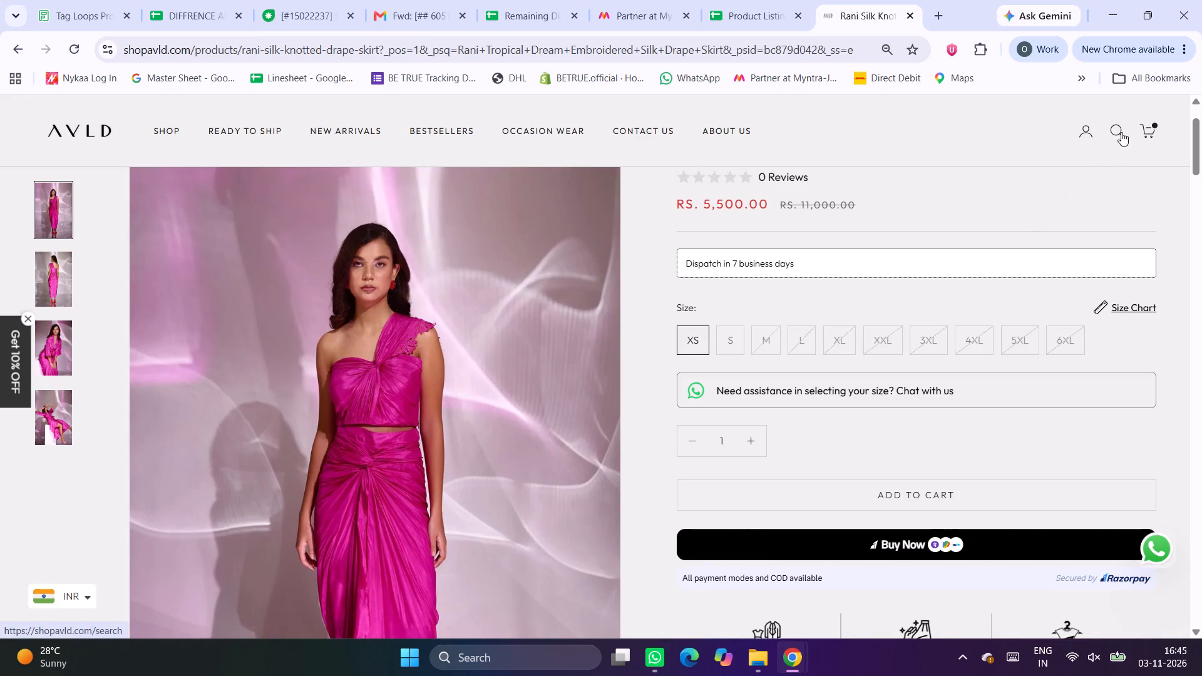
key(ctrl+v)
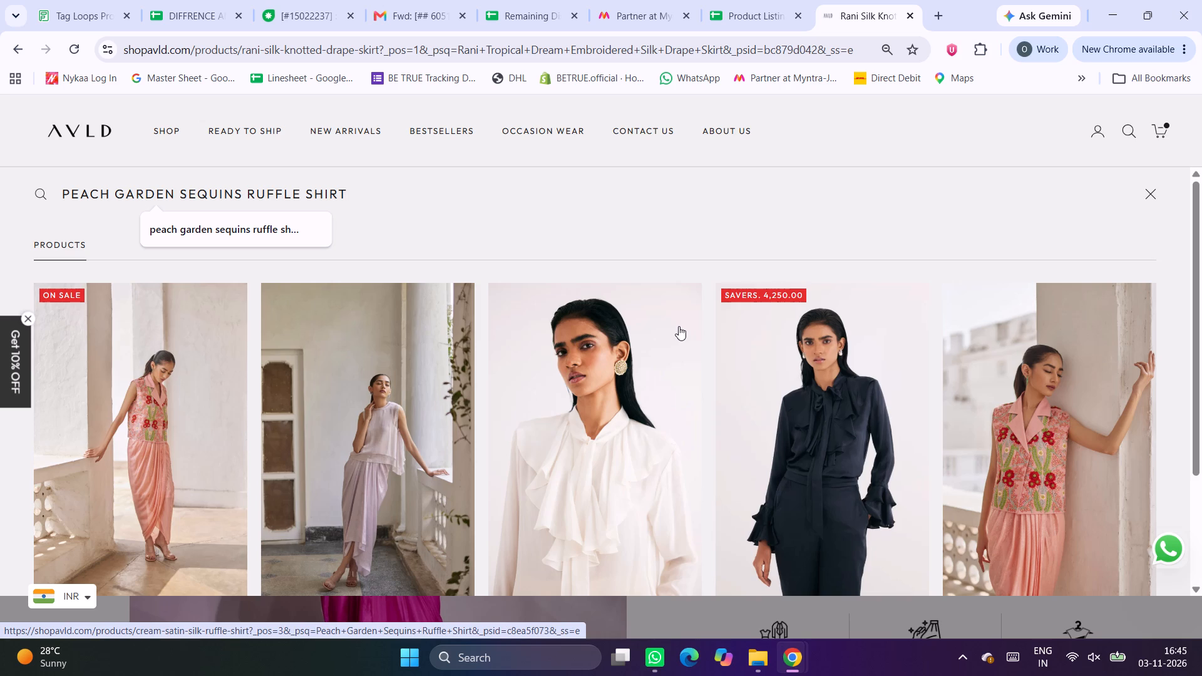
click(803, 0)
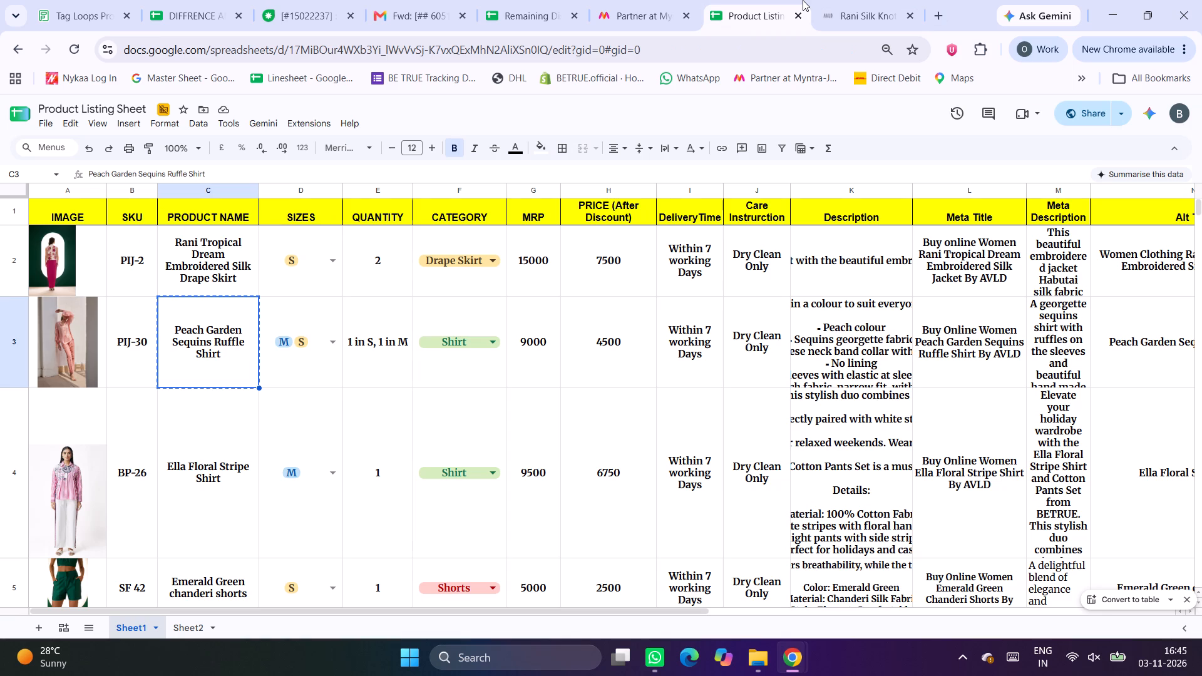
click(865, 0)
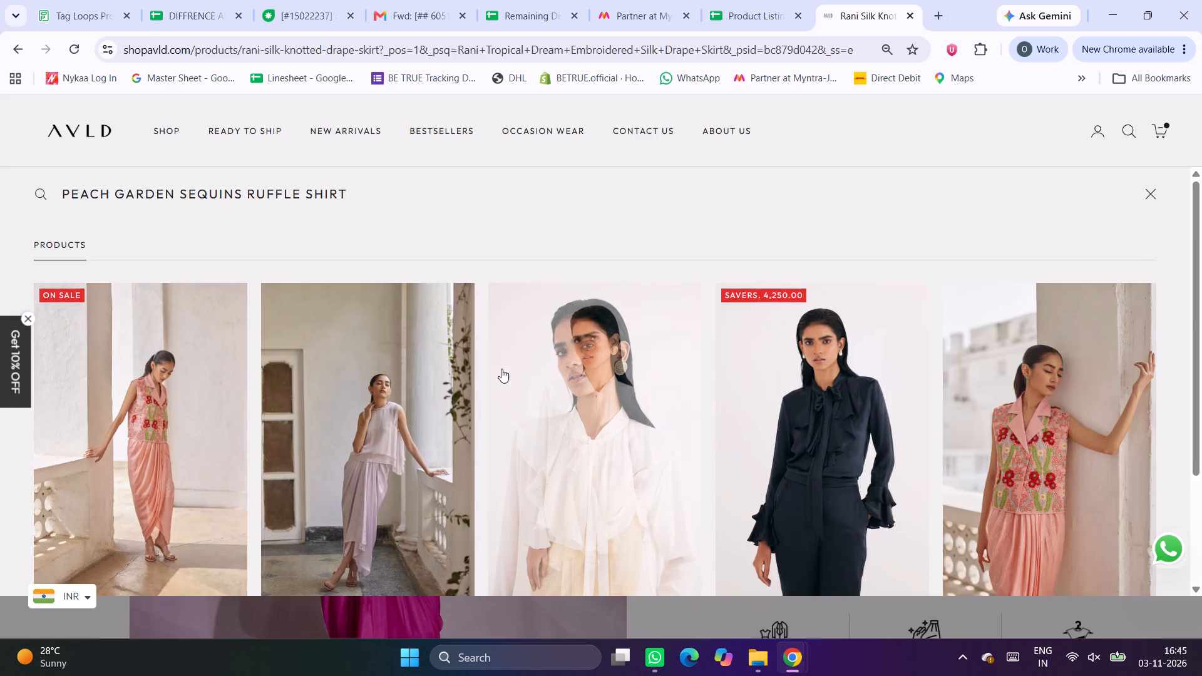
scroll(501, 369, down, 3)
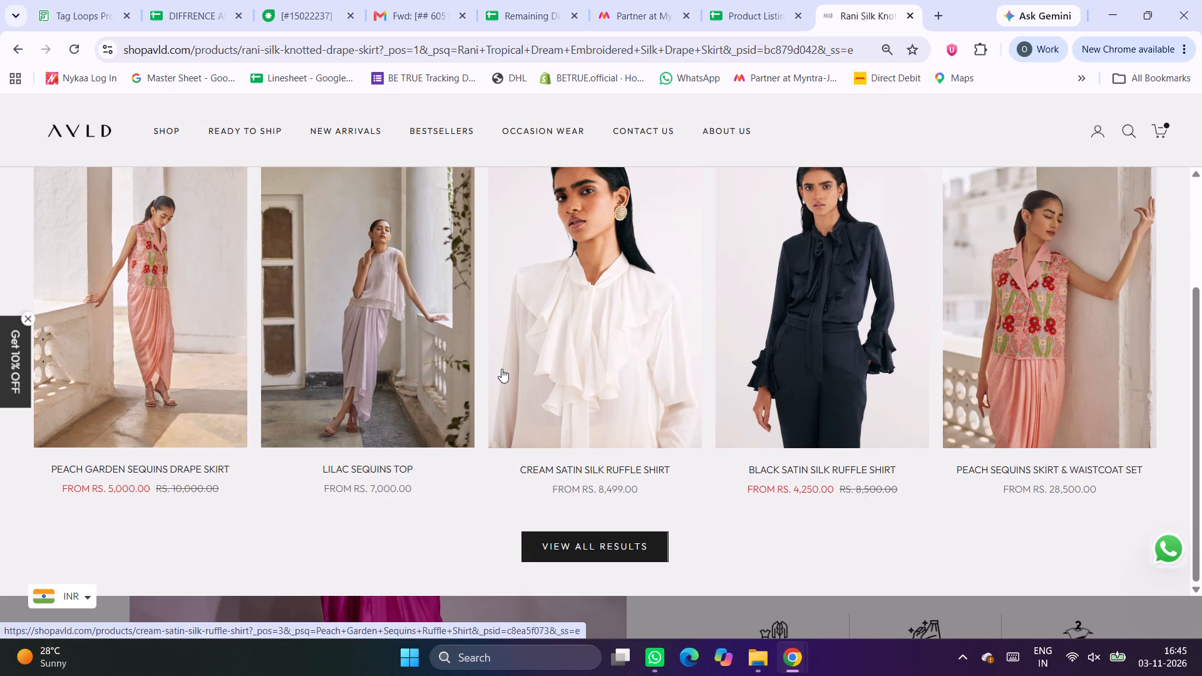
Search Google for Peach Garden Sequins Ruffle Shirt in a new tab and open the Elahe product page.
click(936, 9)
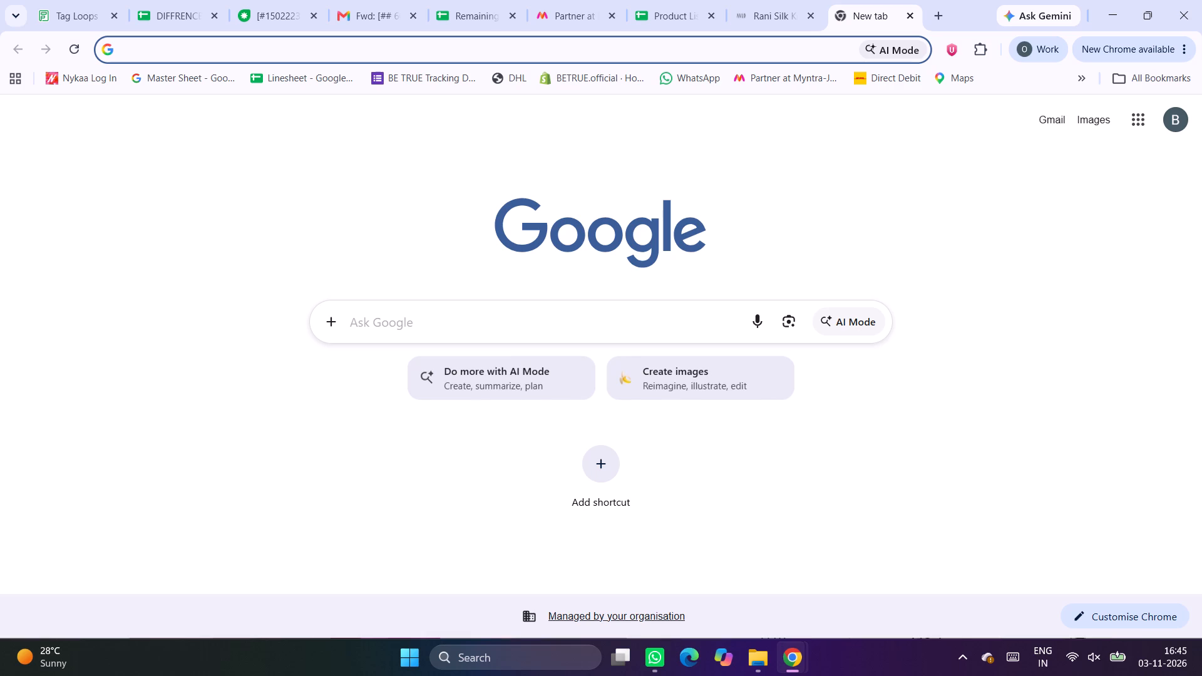
key(ctrl+v)
key(Return)
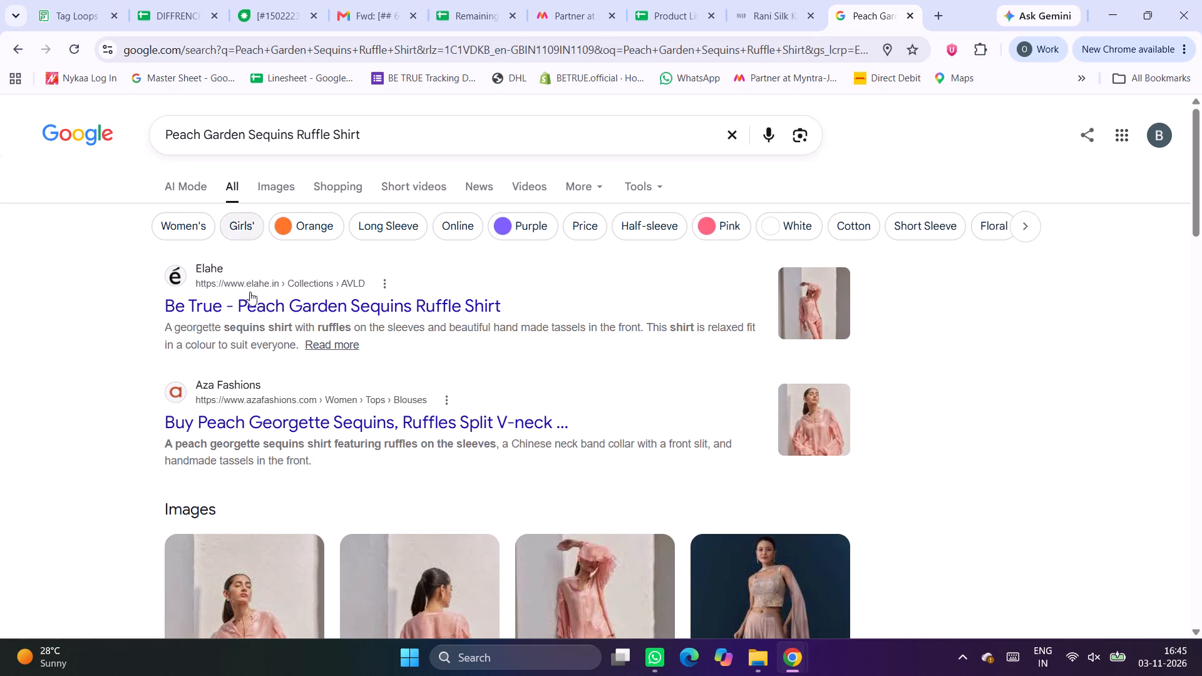
click(421, 296)
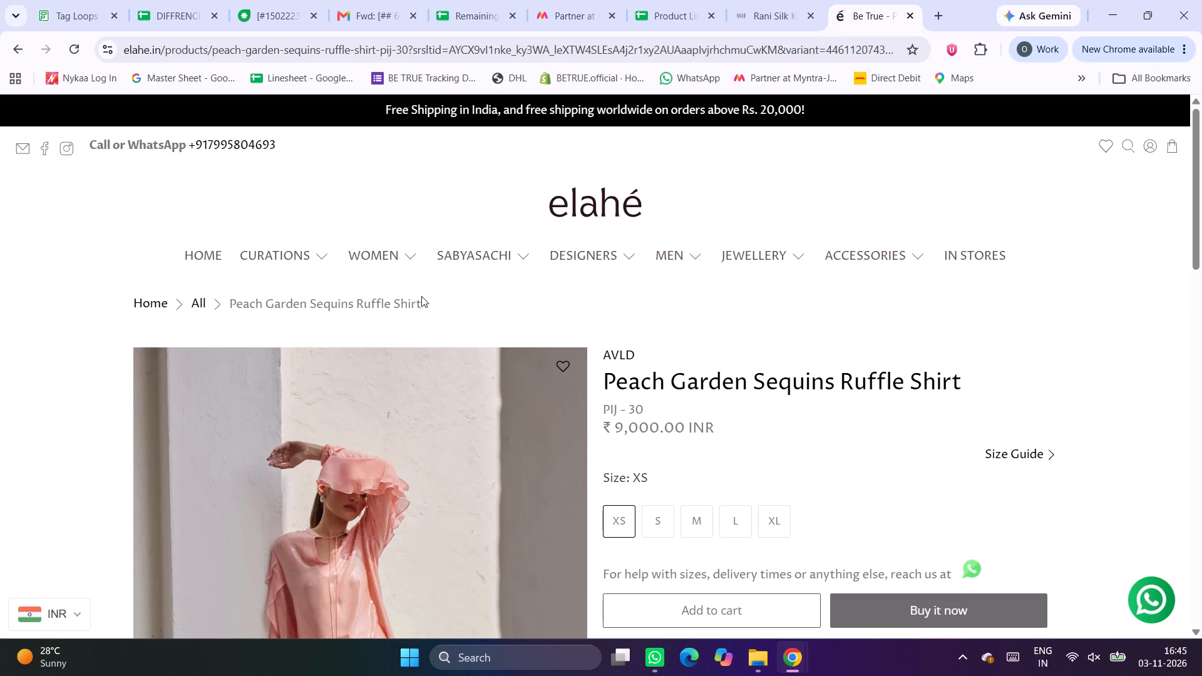
Open the AVLD size guide on the Elahe product page and locate the standard measurements table for shirts.
click(1017, 461)
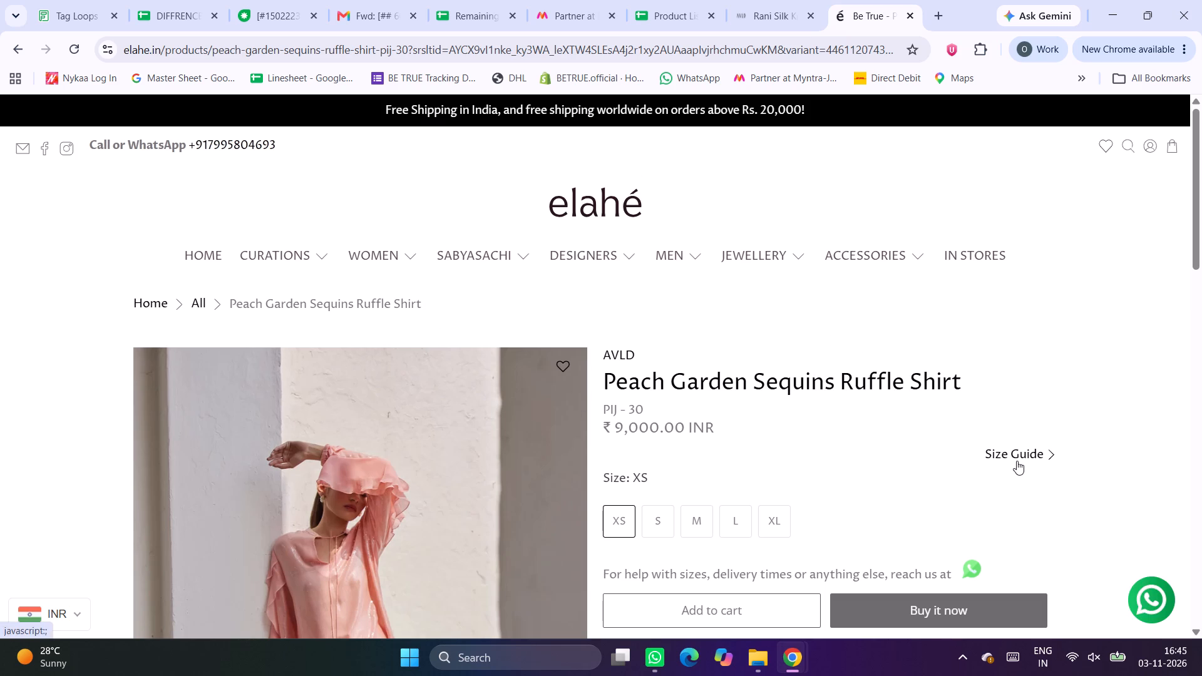
scroll(838, 498, down, 1)
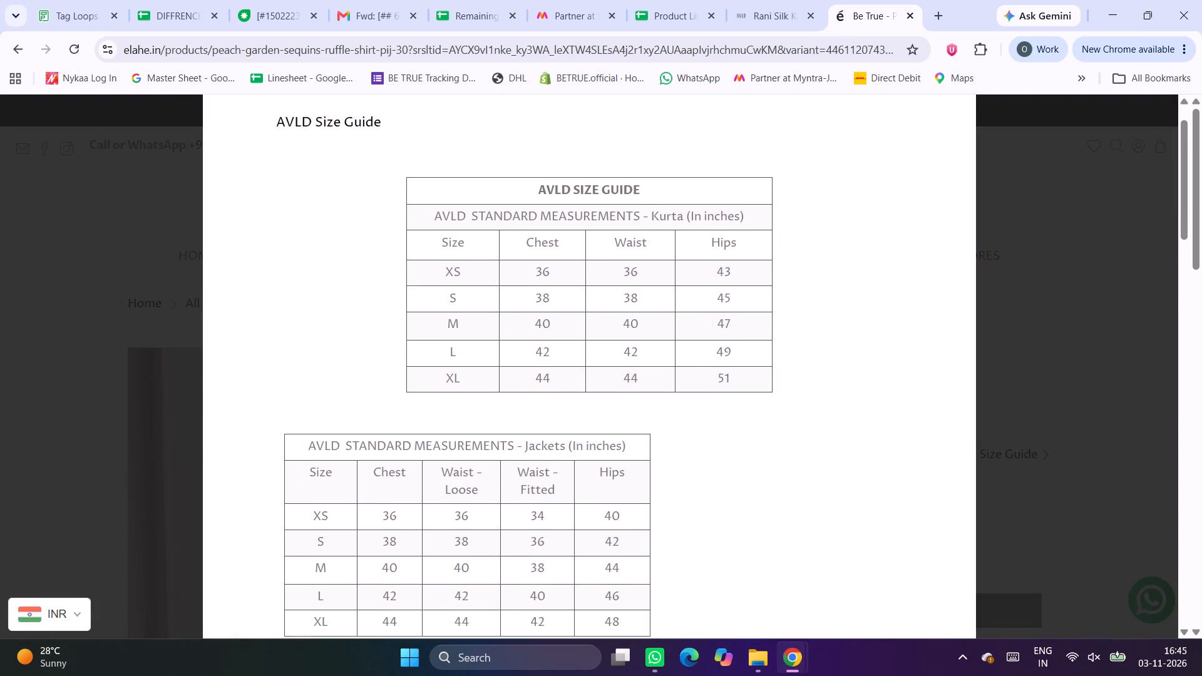
scroll(838, 498, down, 2)
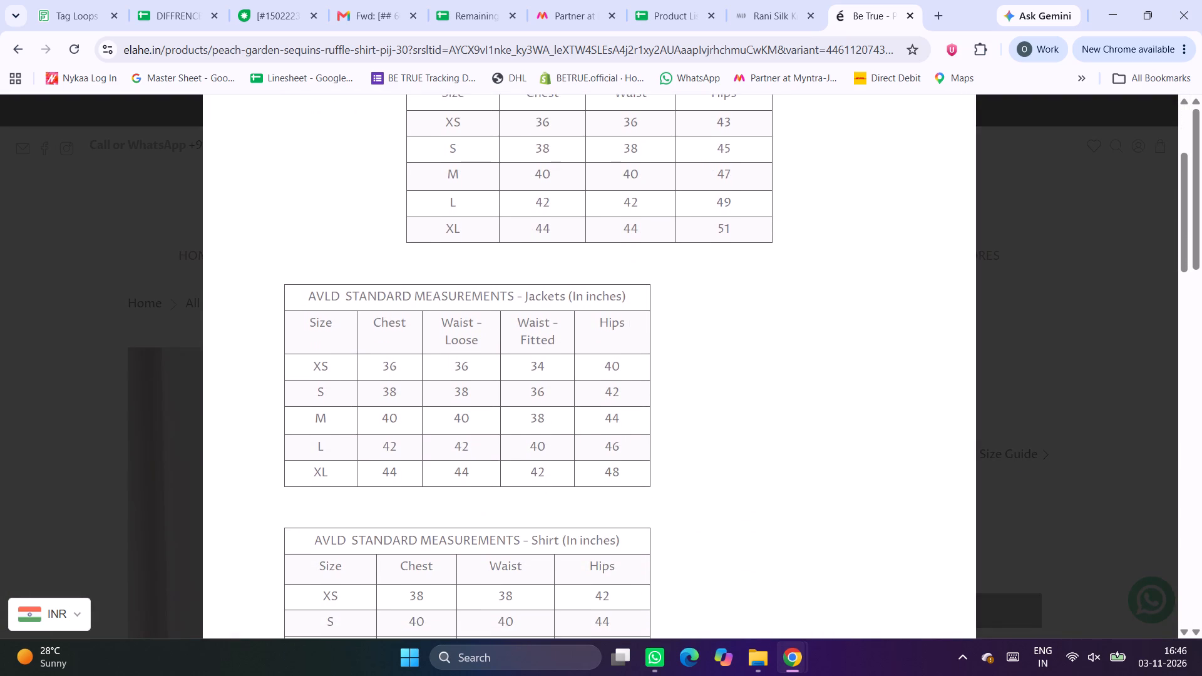
scroll(838, 498, down, 4)
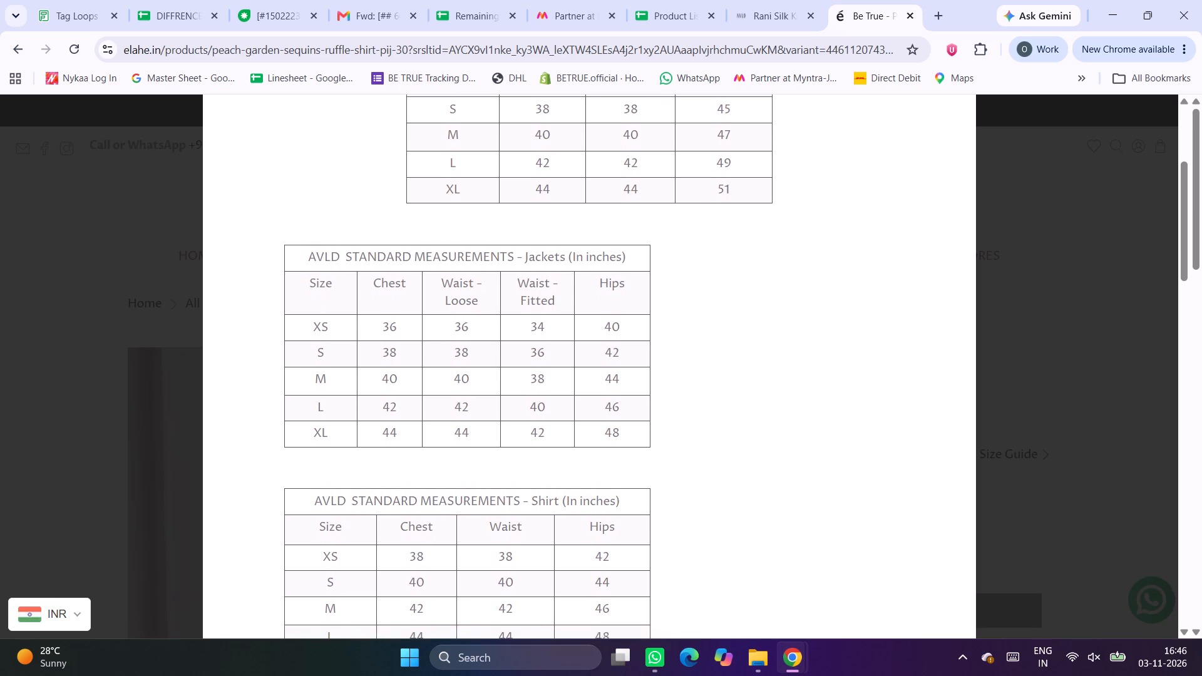
scroll(838, 498, down, 3)
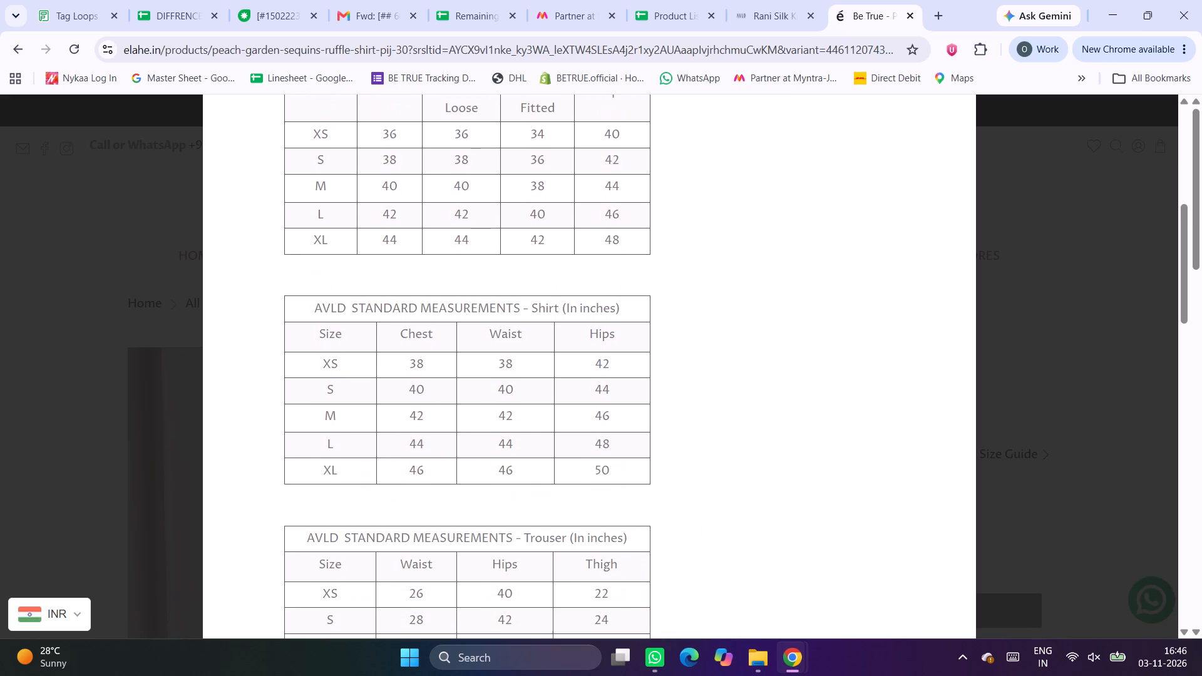
scroll(838, 498, down, 1)
scroll(838, 498, up, 6)
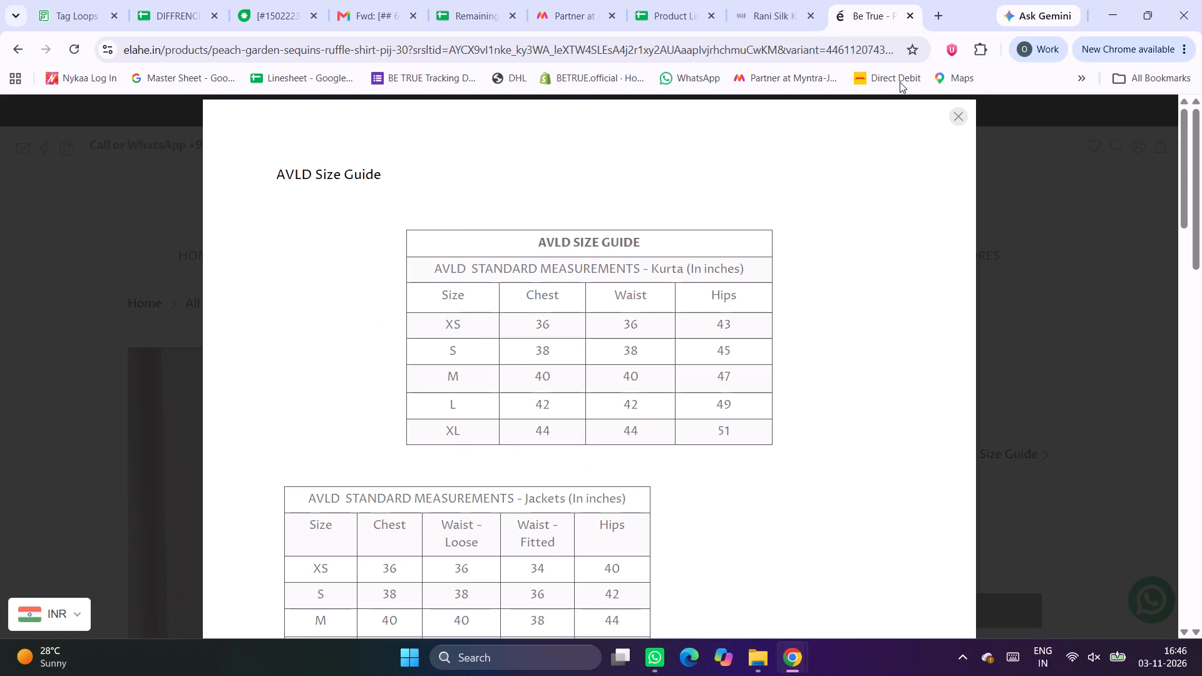
click(680, 0)
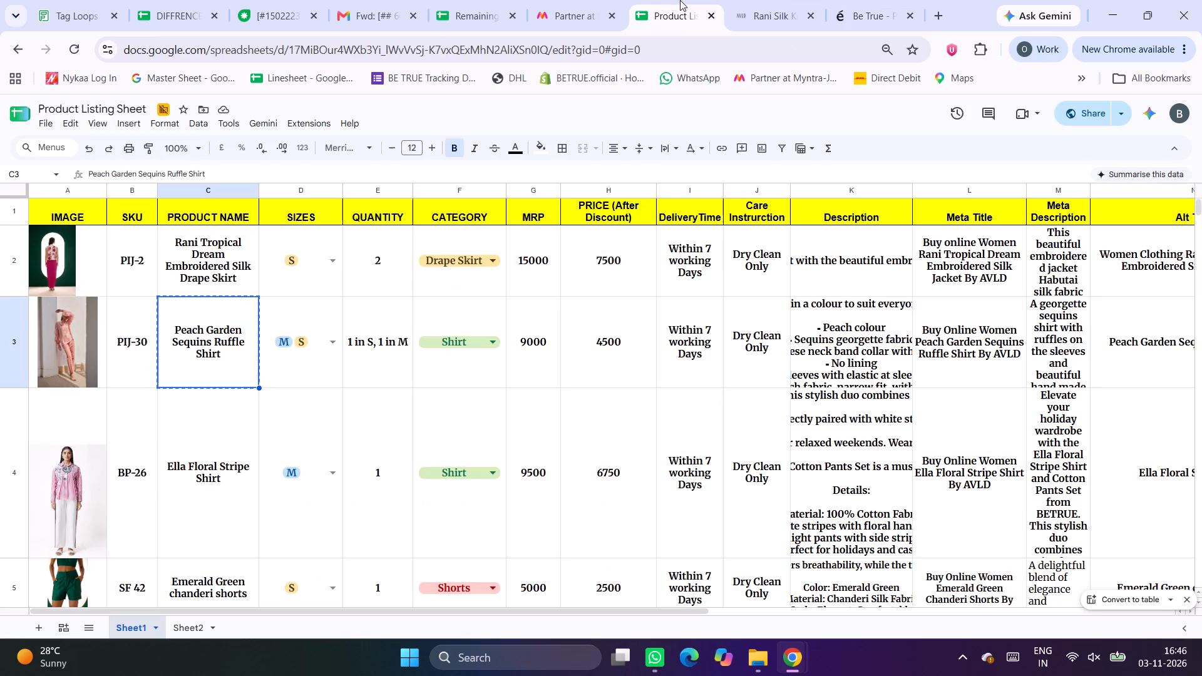
click(865, 0)
scroll(692, 421, down, 2)
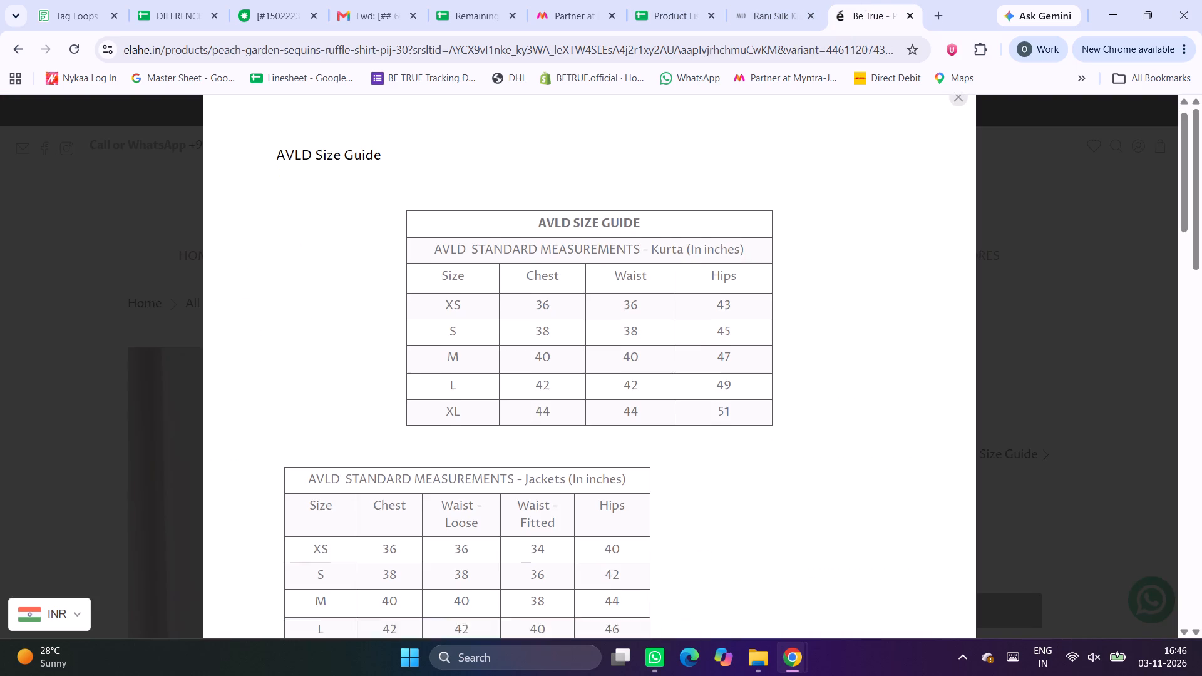
scroll(692, 421, down, 5)
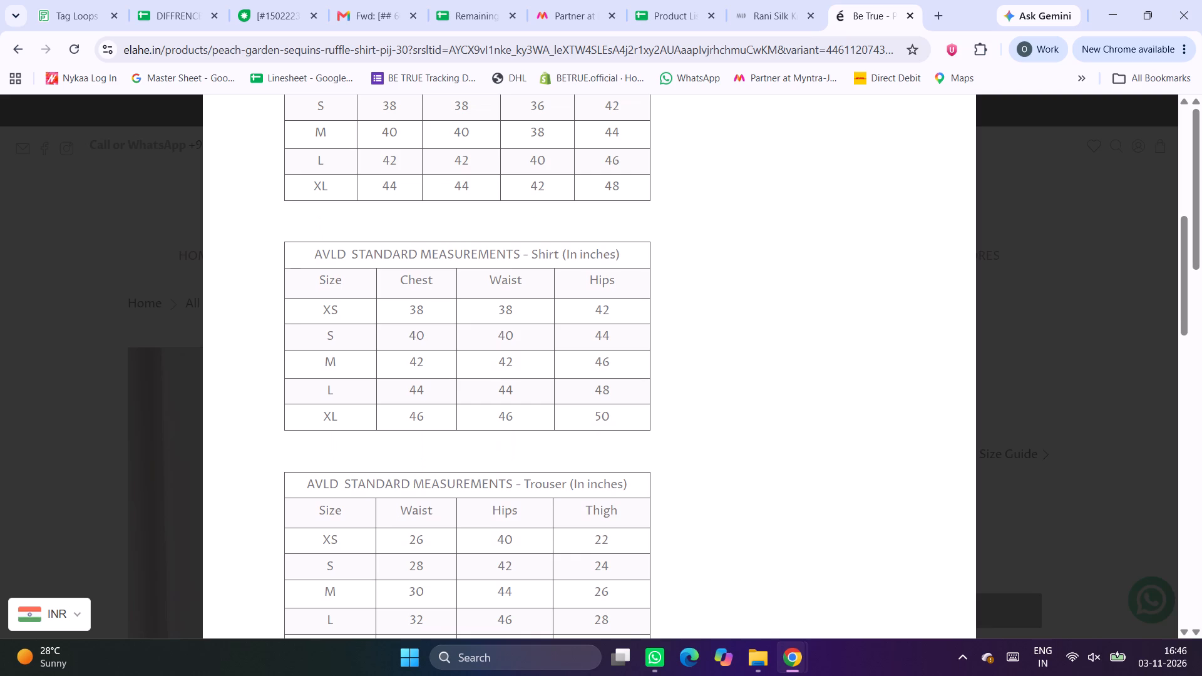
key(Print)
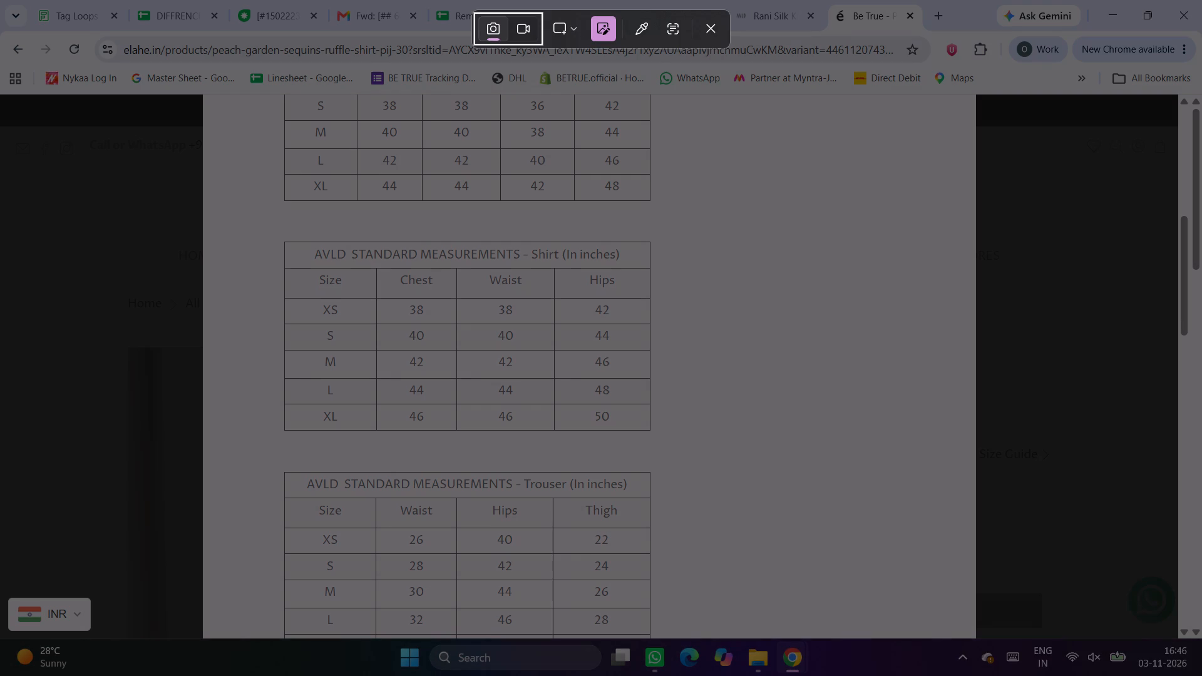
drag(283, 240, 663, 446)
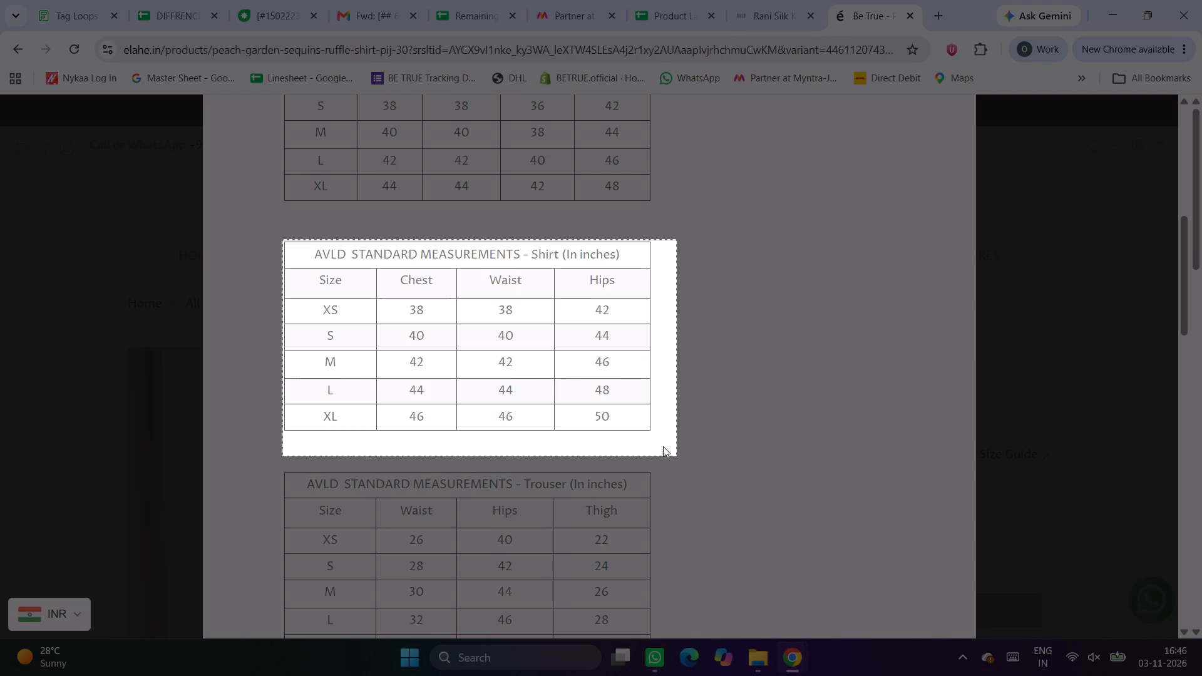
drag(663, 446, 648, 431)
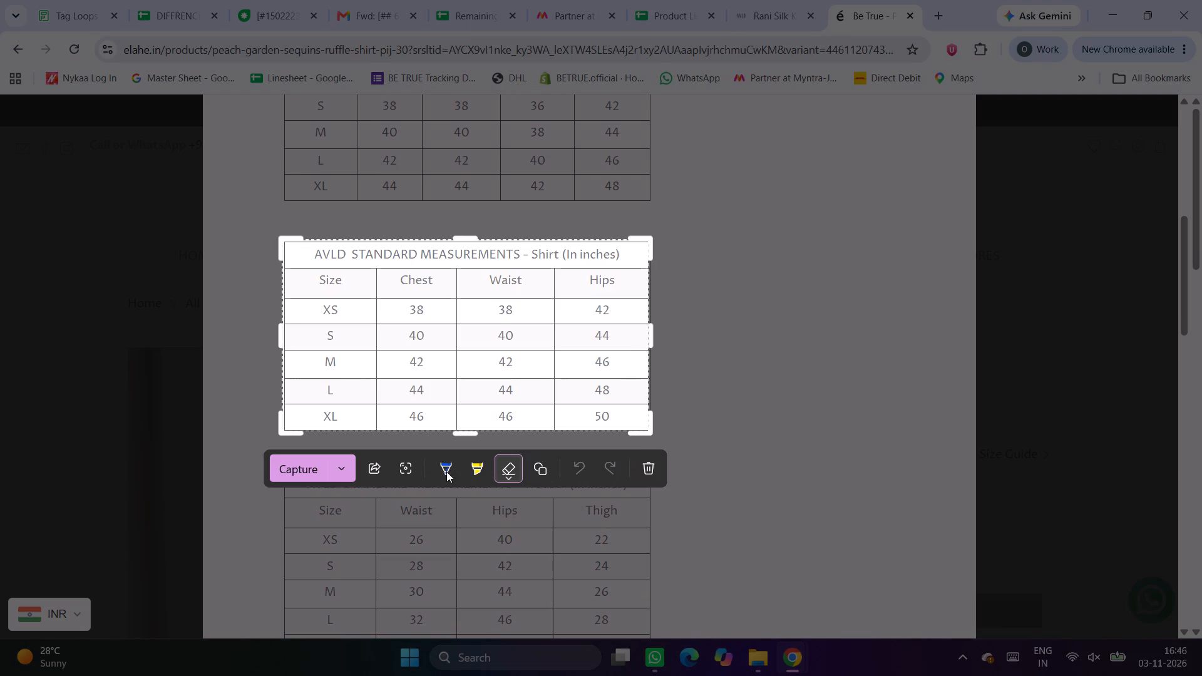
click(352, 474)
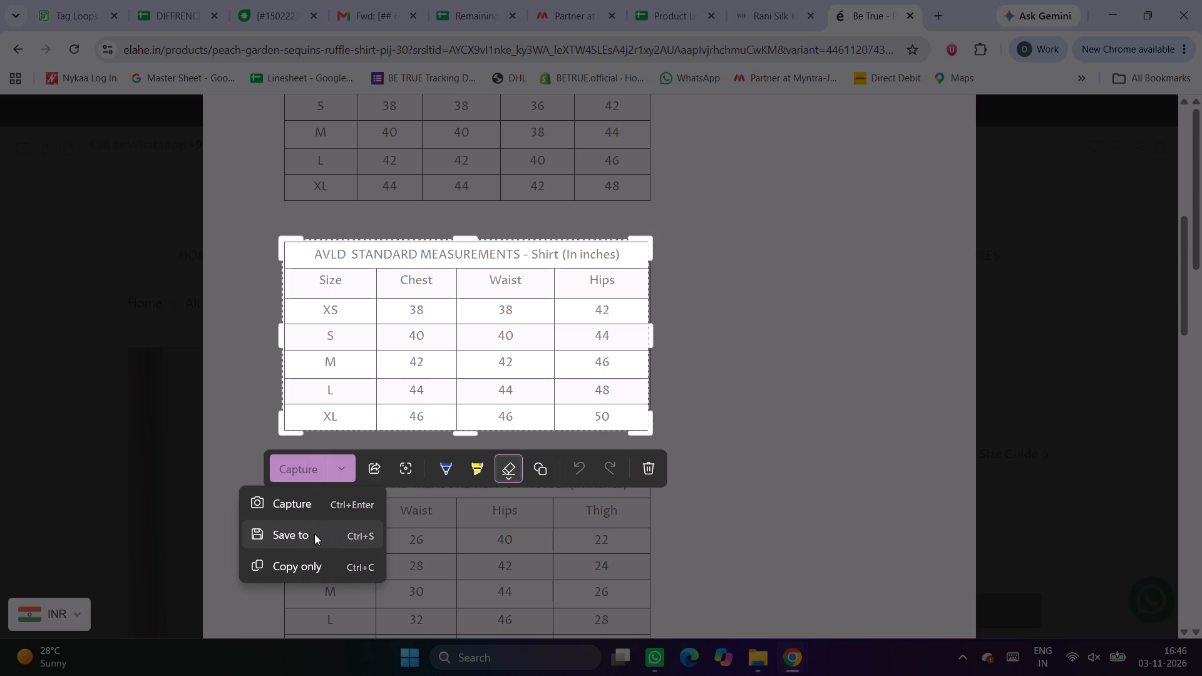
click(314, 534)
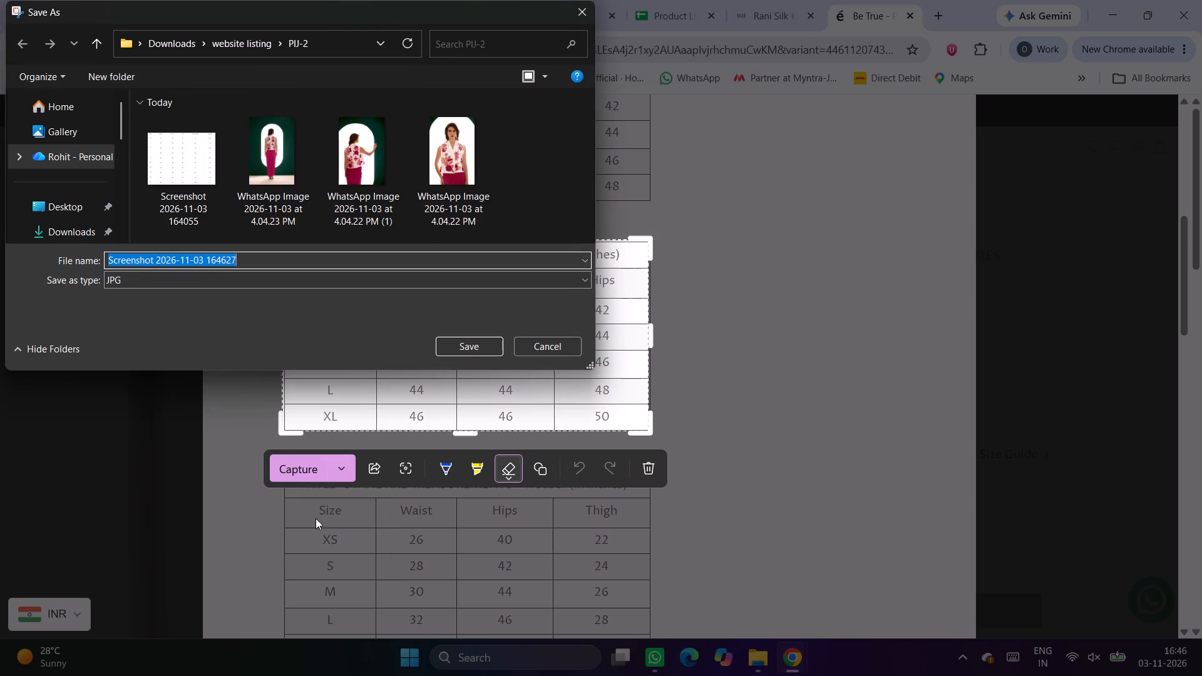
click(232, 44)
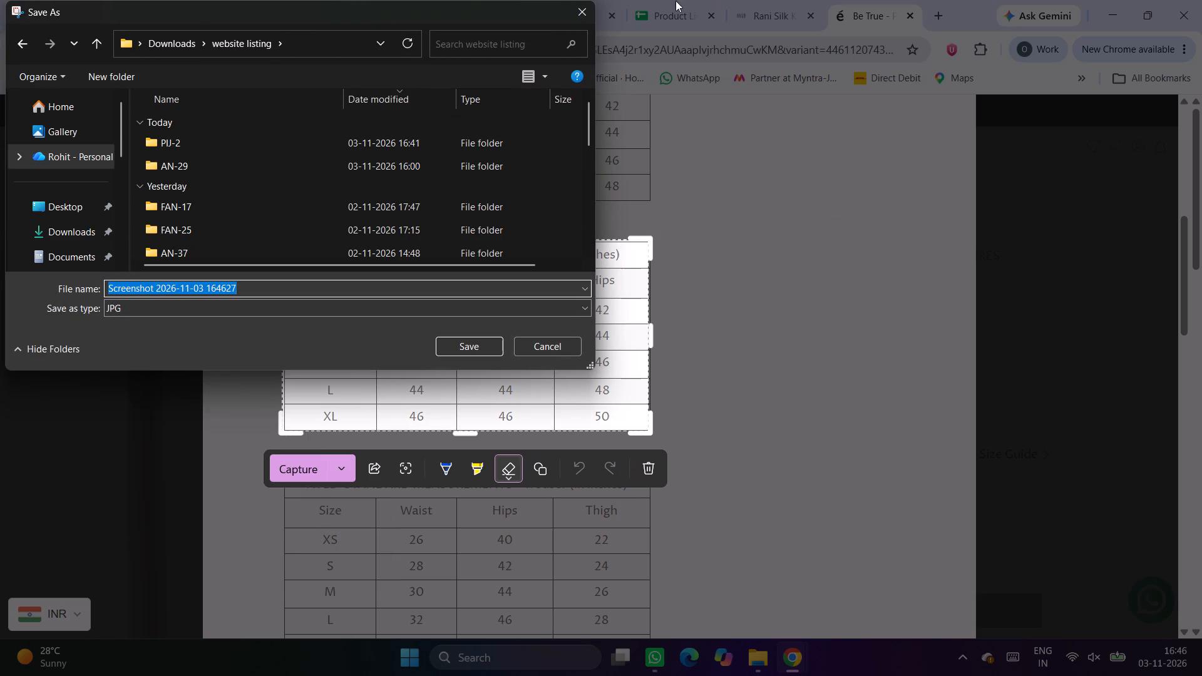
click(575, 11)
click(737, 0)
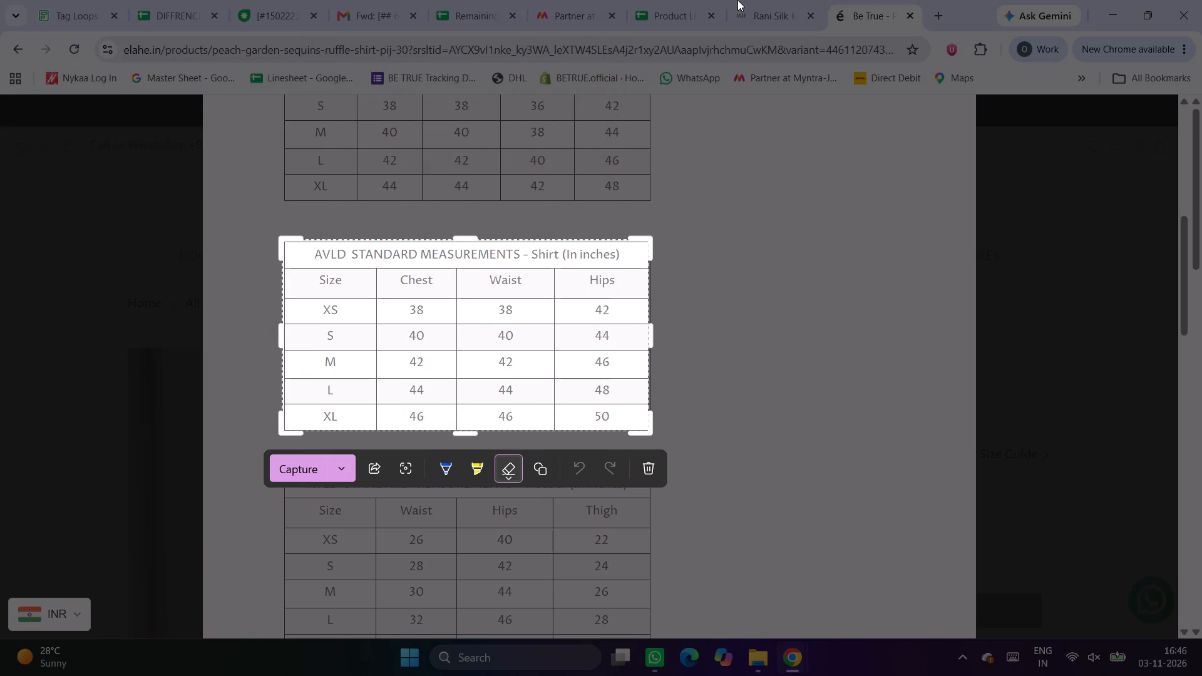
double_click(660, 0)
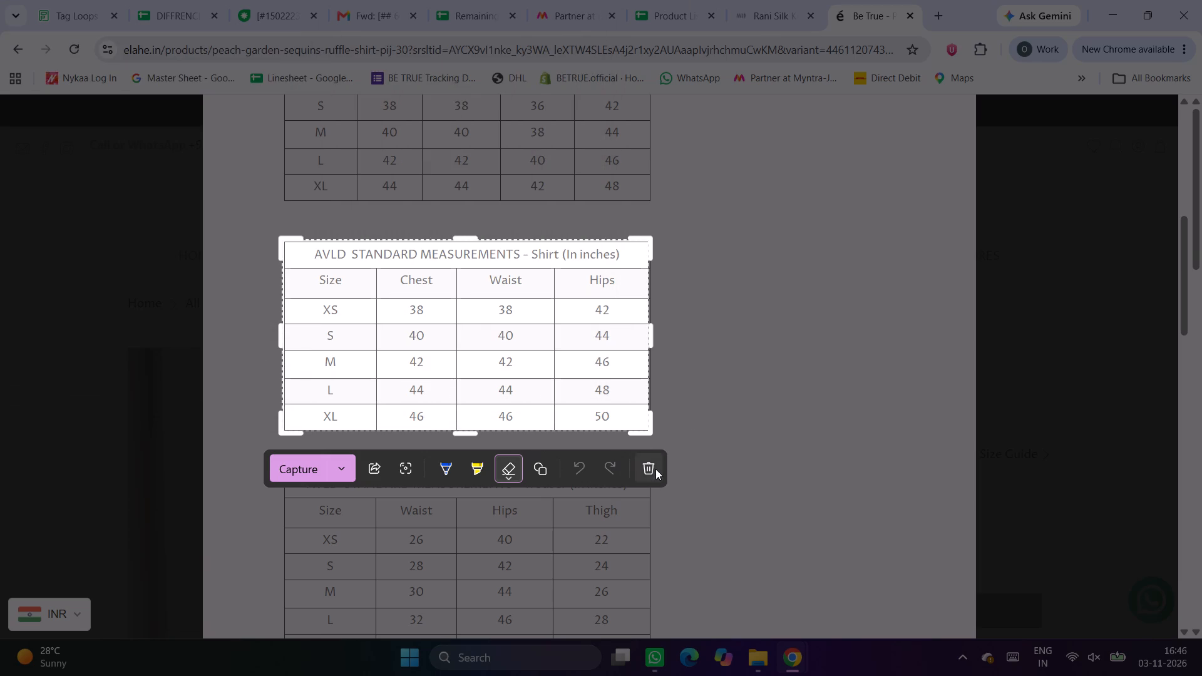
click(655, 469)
Check the product's row in the listing sheet, then snip the AVLD standard shirt measurements table on the Elahe page.
click(675, 0)
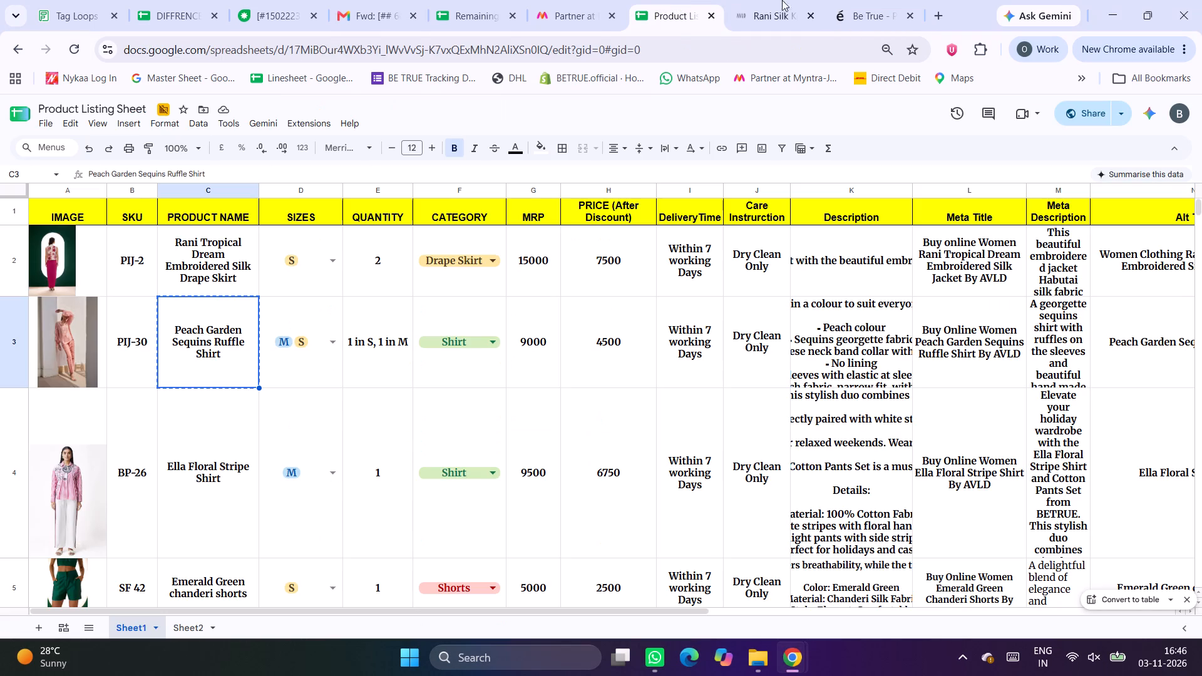
click(875, 0)
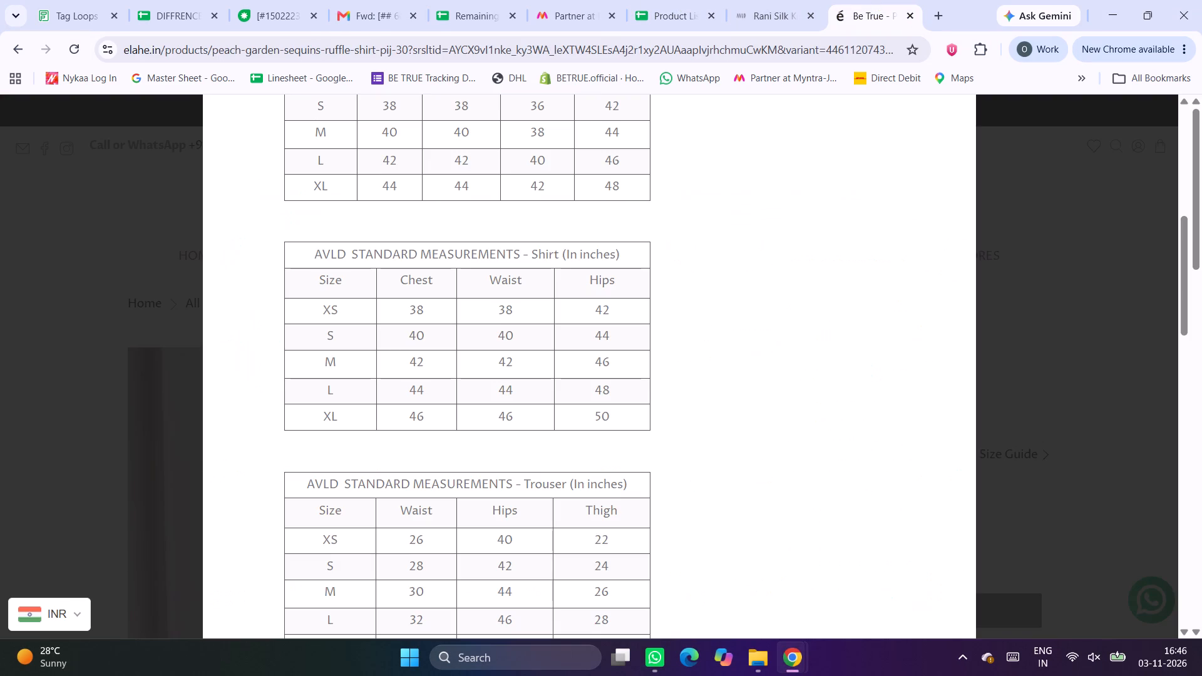
key(Print)
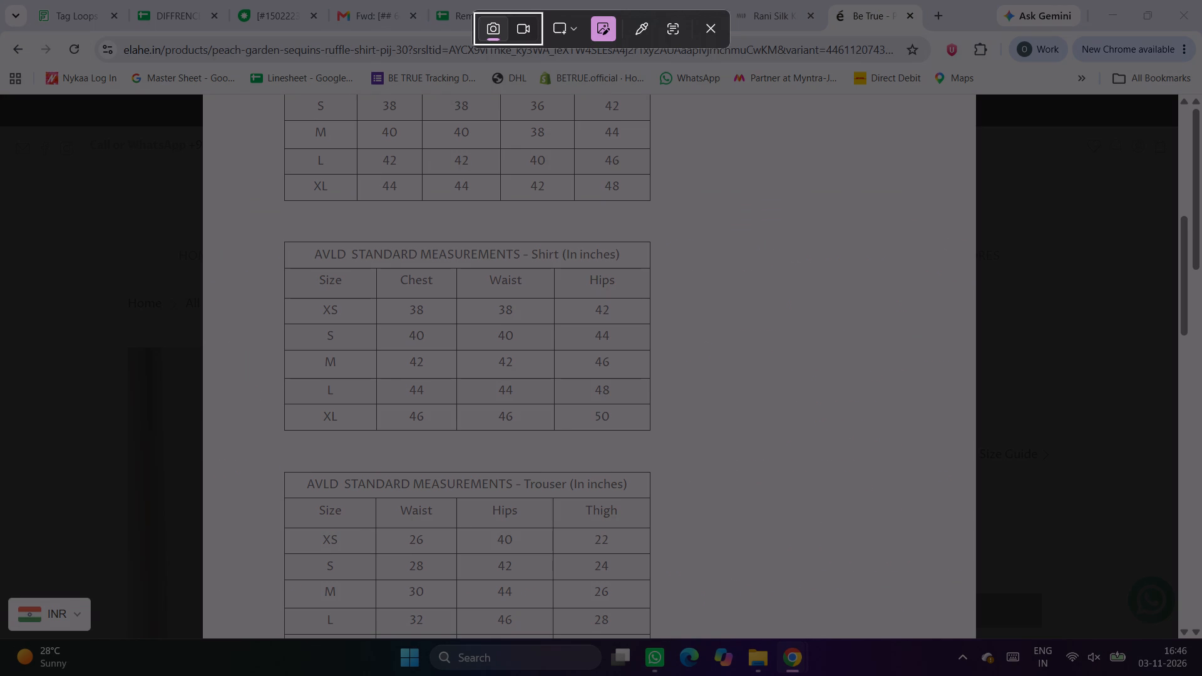
drag(282, 241, 659, 446)
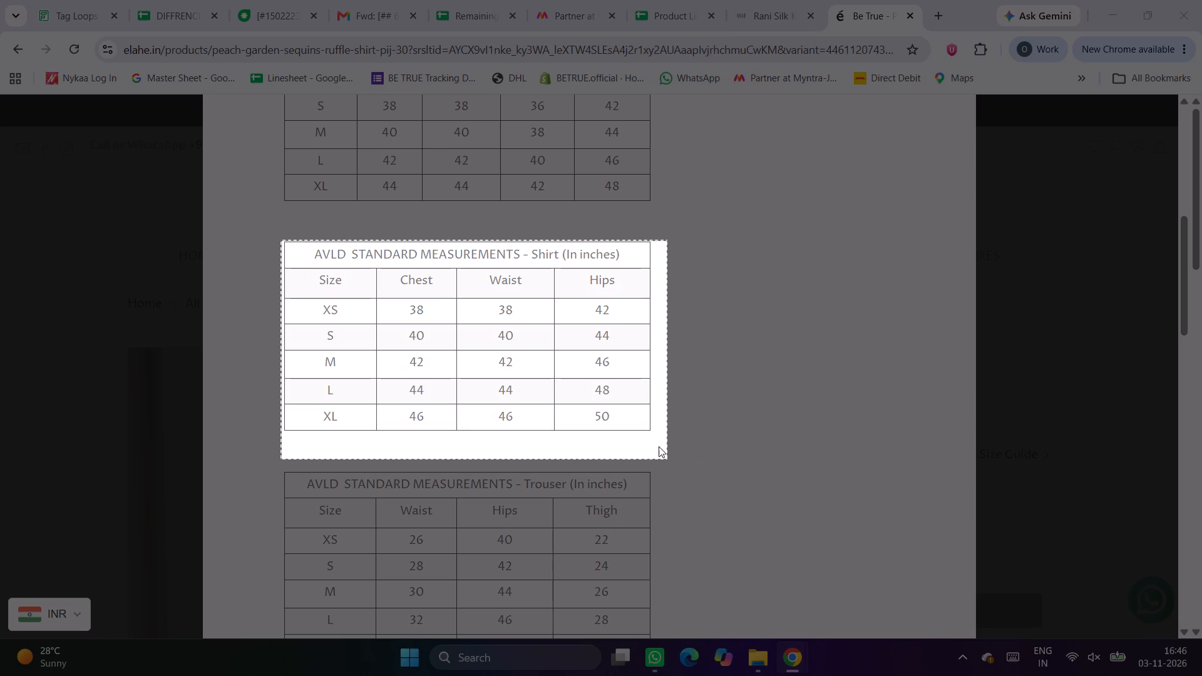
drag(659, 446, 650, 431)
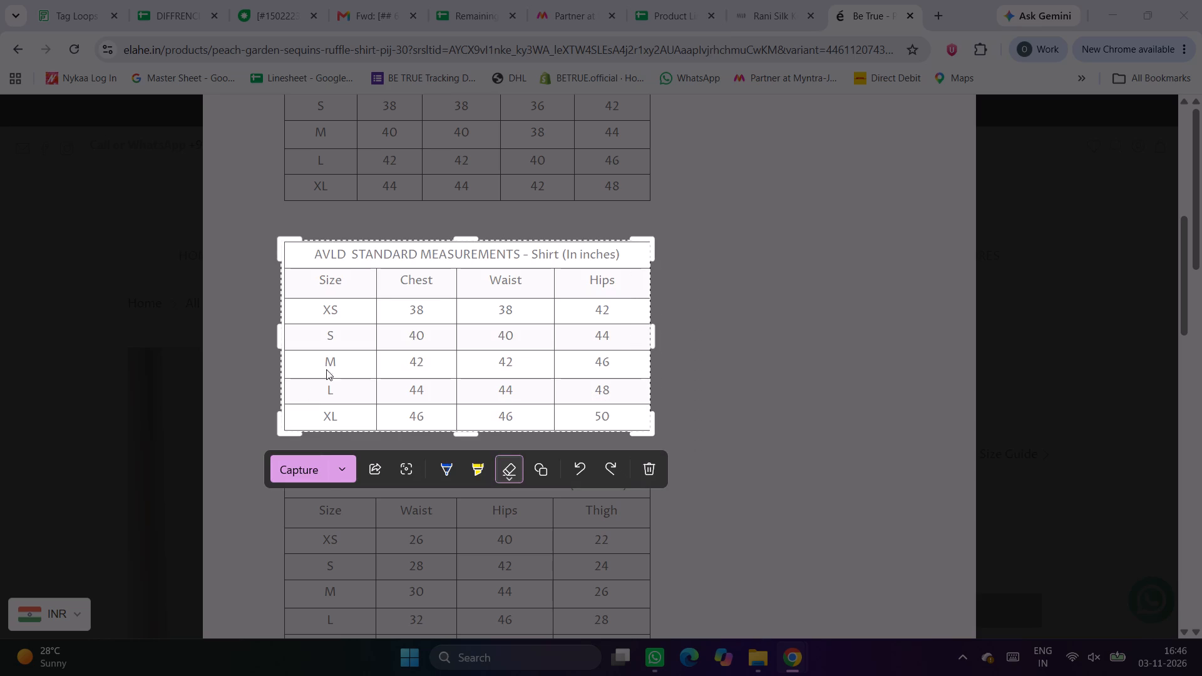
Save the shirt measurements snip as a JPG in the PIJ-30 folder under website listing, and close the Elahe page.
click(341, 464)
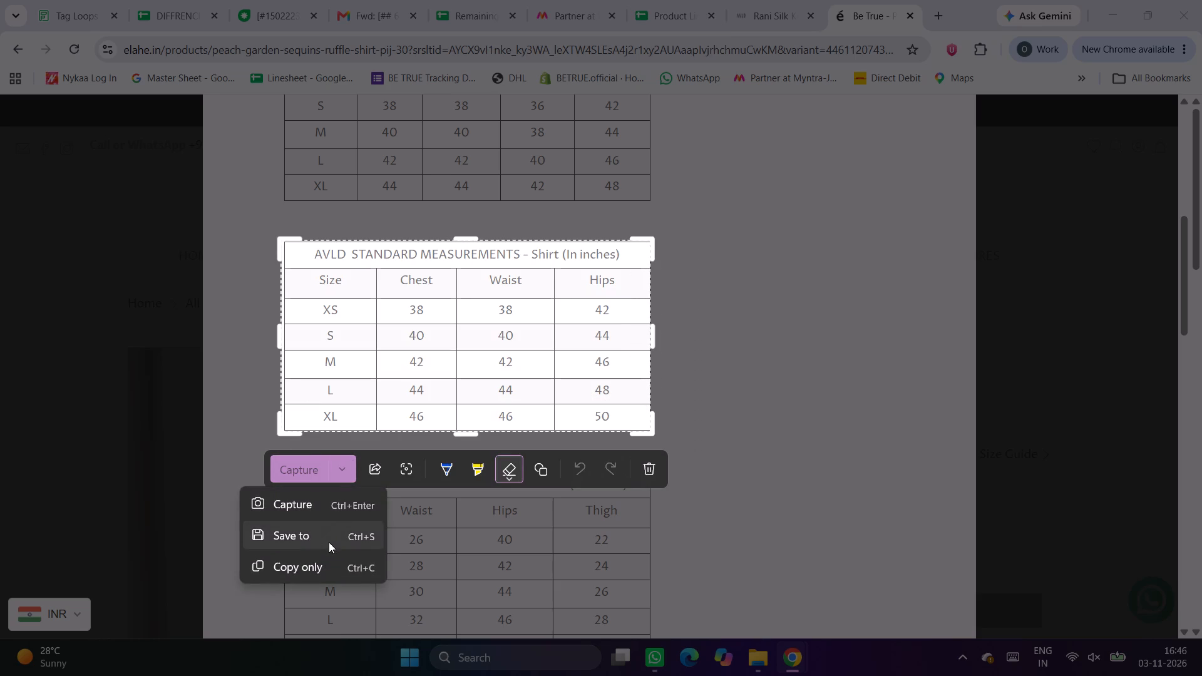
click(329, 542)
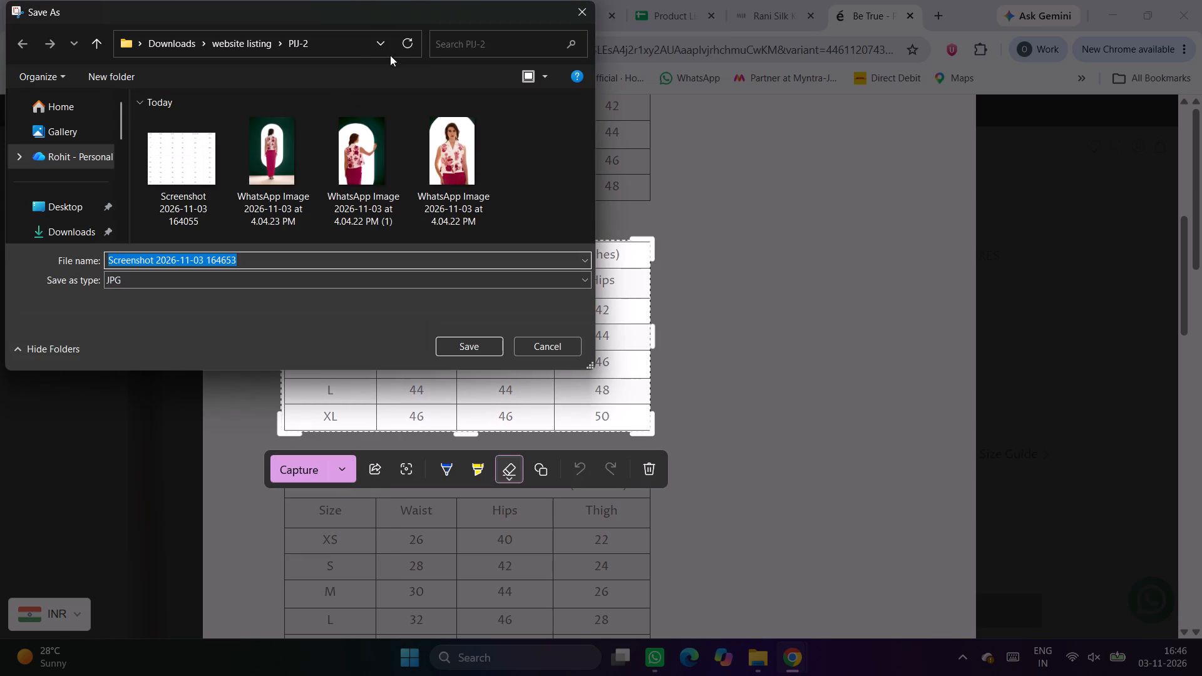
click(237, 46)
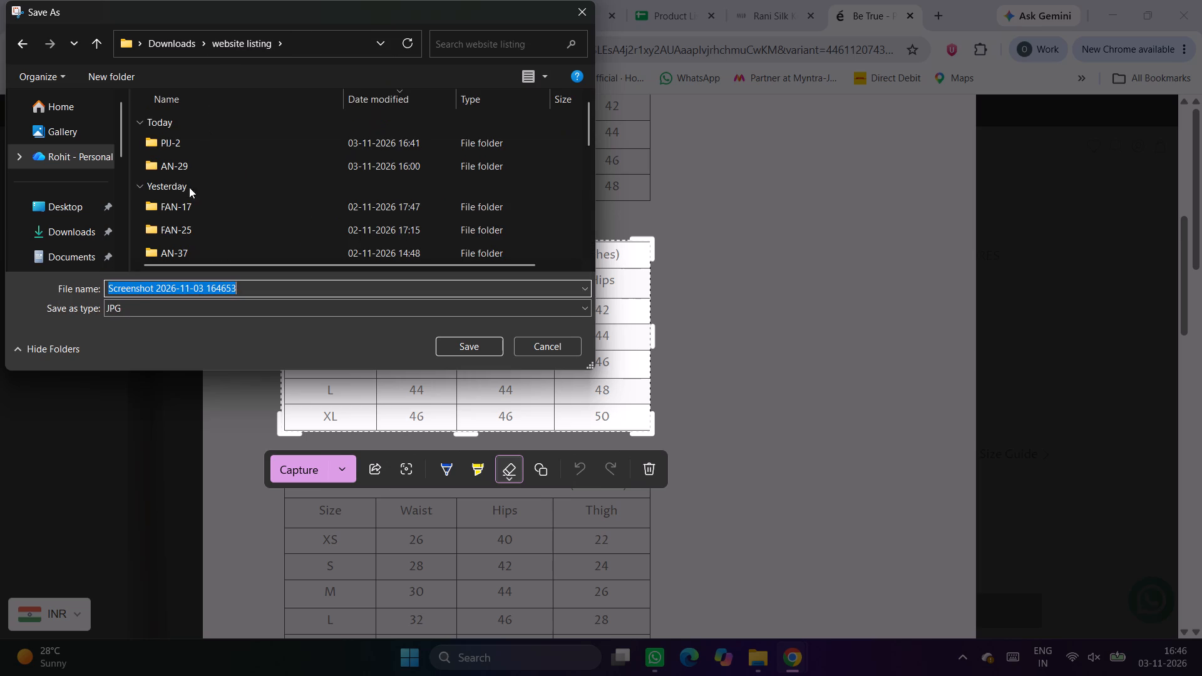
scroll(293, 198, down, 7)
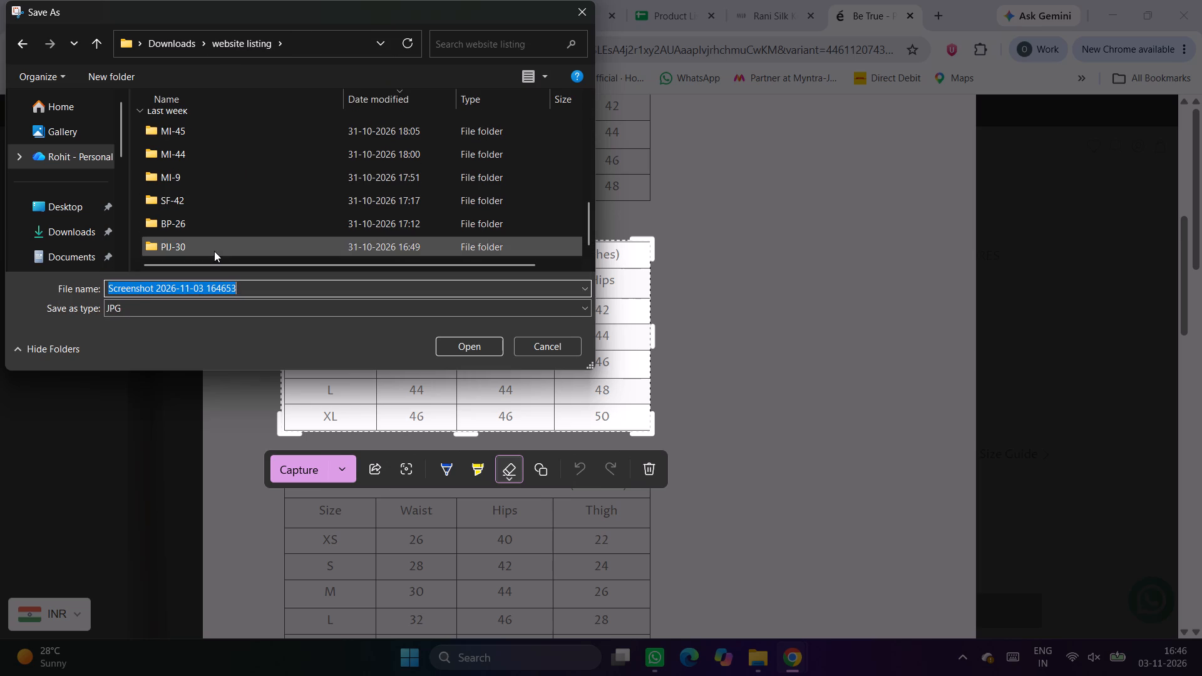
click(214, 251)
click(449, 347)
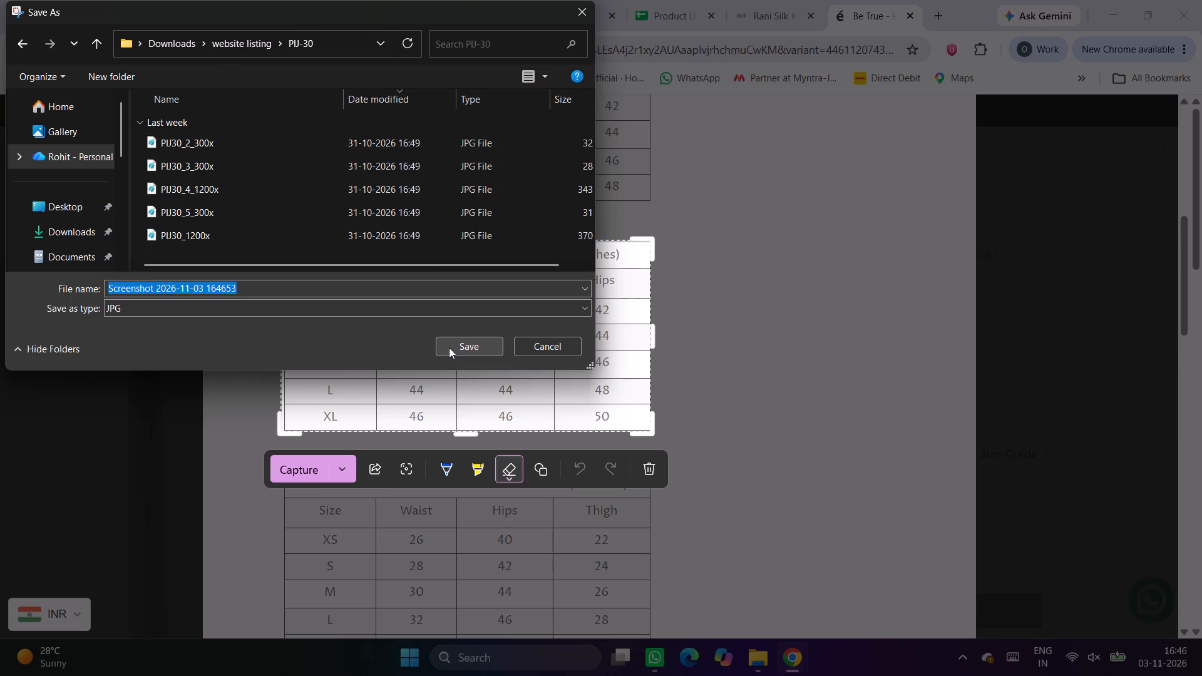
click(449, 347)
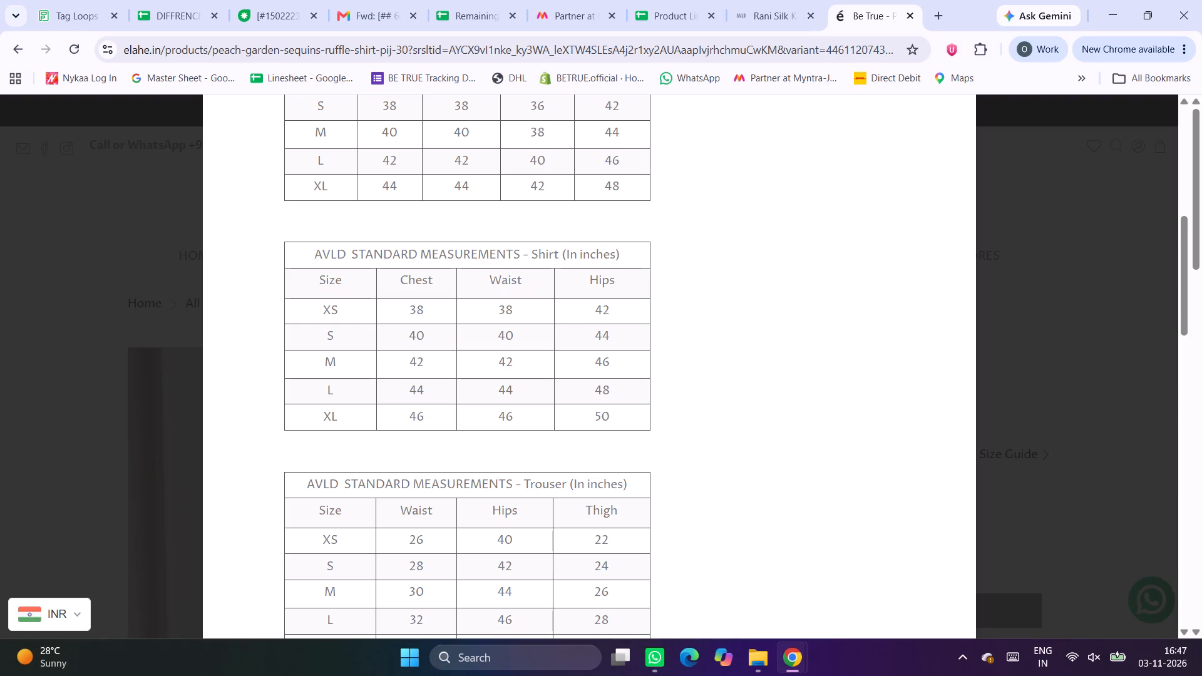
click(911, 16)
Copy the product name Ella Floral Stripe Shirt from the listing sheet and search the AVLD store for it.
click(765, 0)
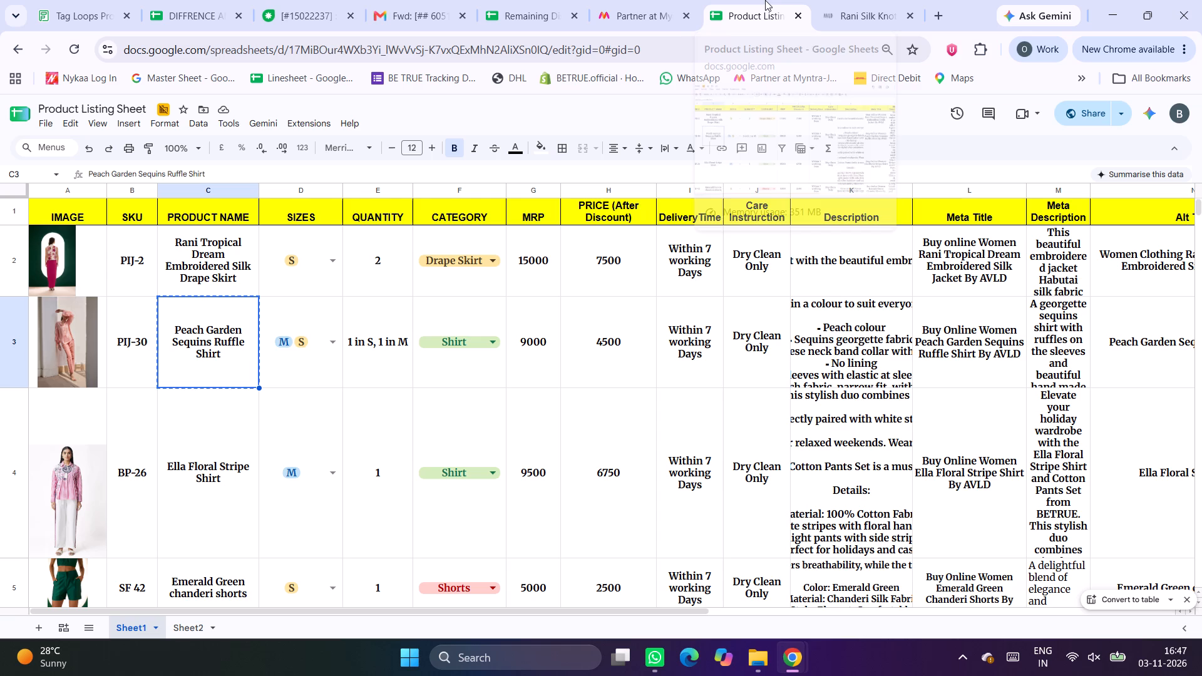
click(220, 478)
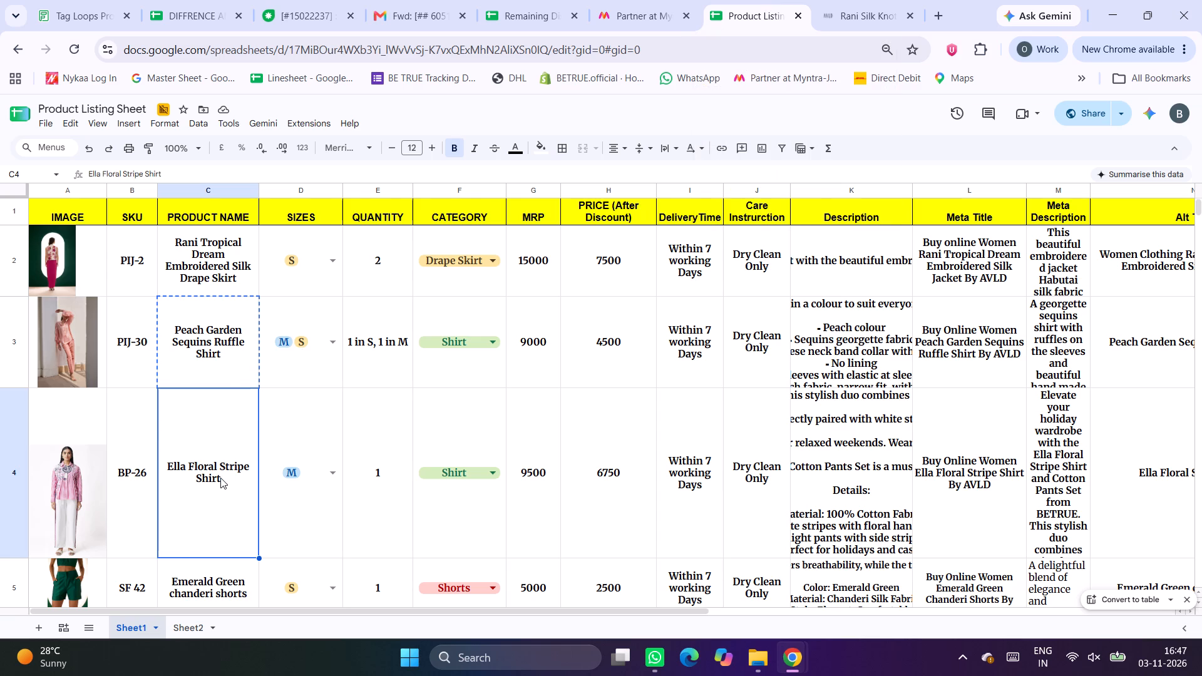
key(ctrl+c)
click(805, 0)
click(863, 0)
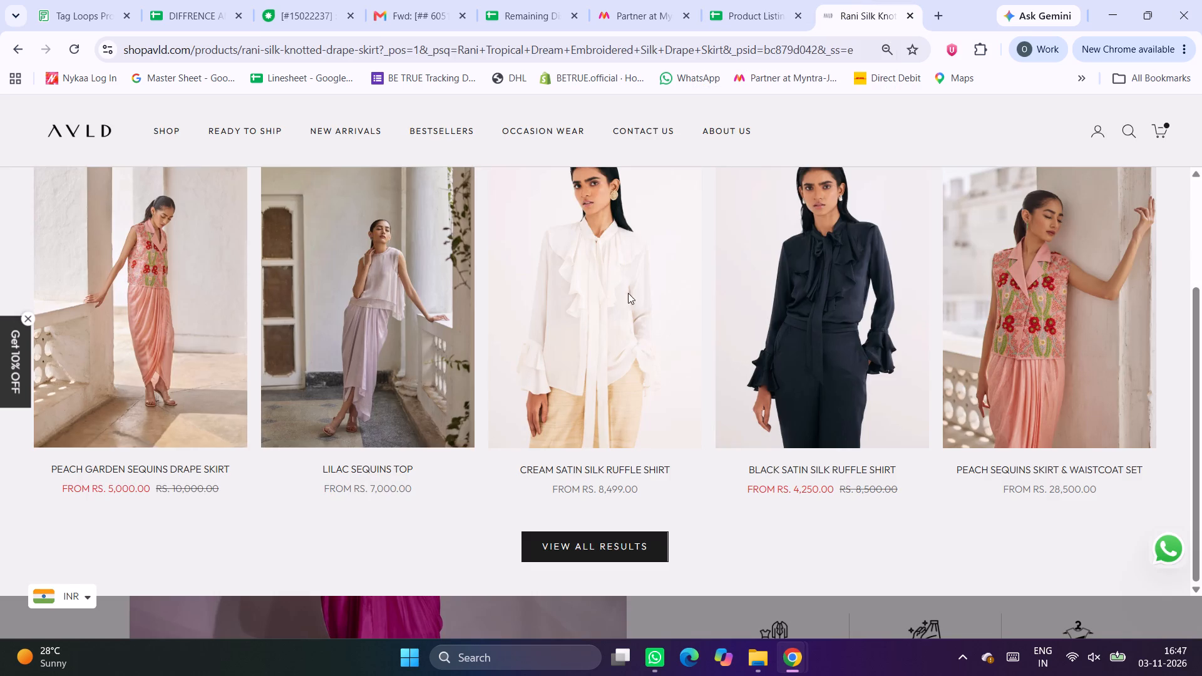
scroll(652, 376, up, 8)
triple_click(289, 200)
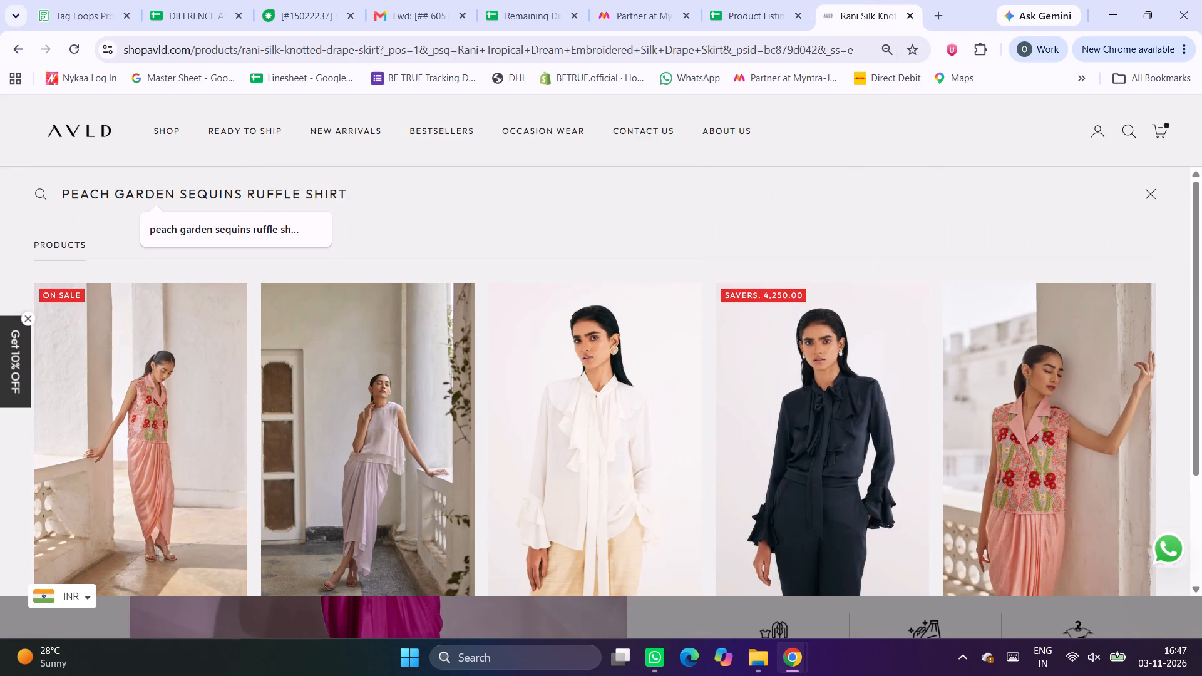
key(ctrl+v)
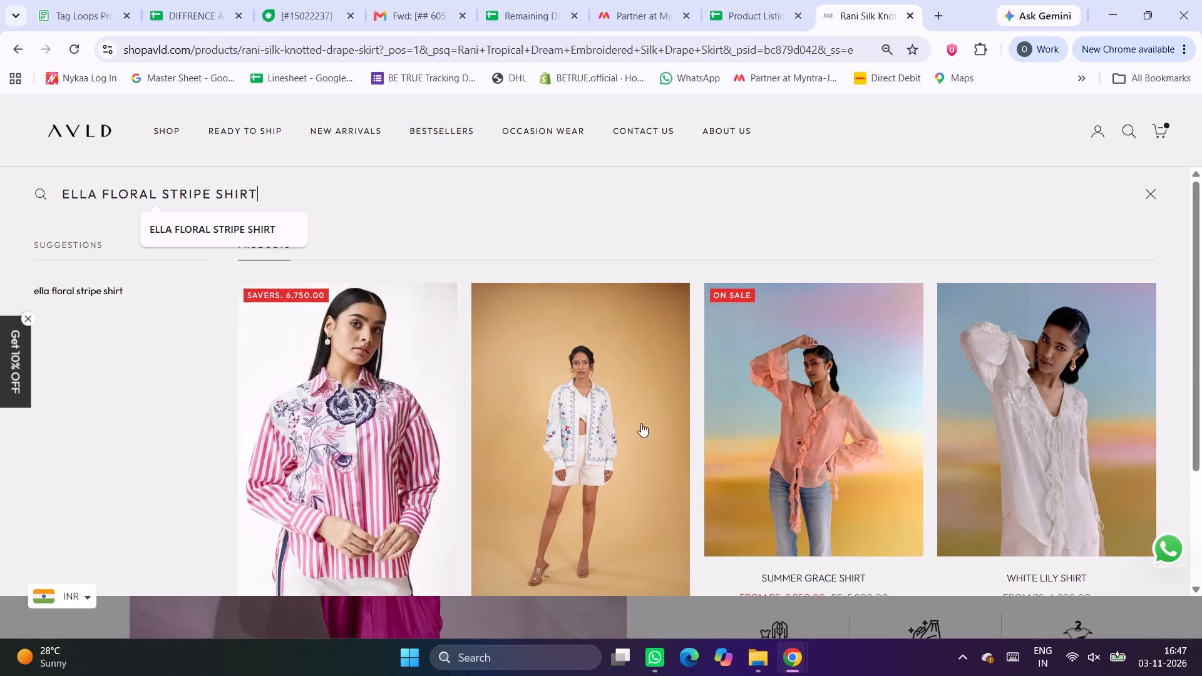
Open the Ella Floral Stripe Shirt & Pant Set product page and show its size chart in inches.
scroll(641, 423, down, 4)
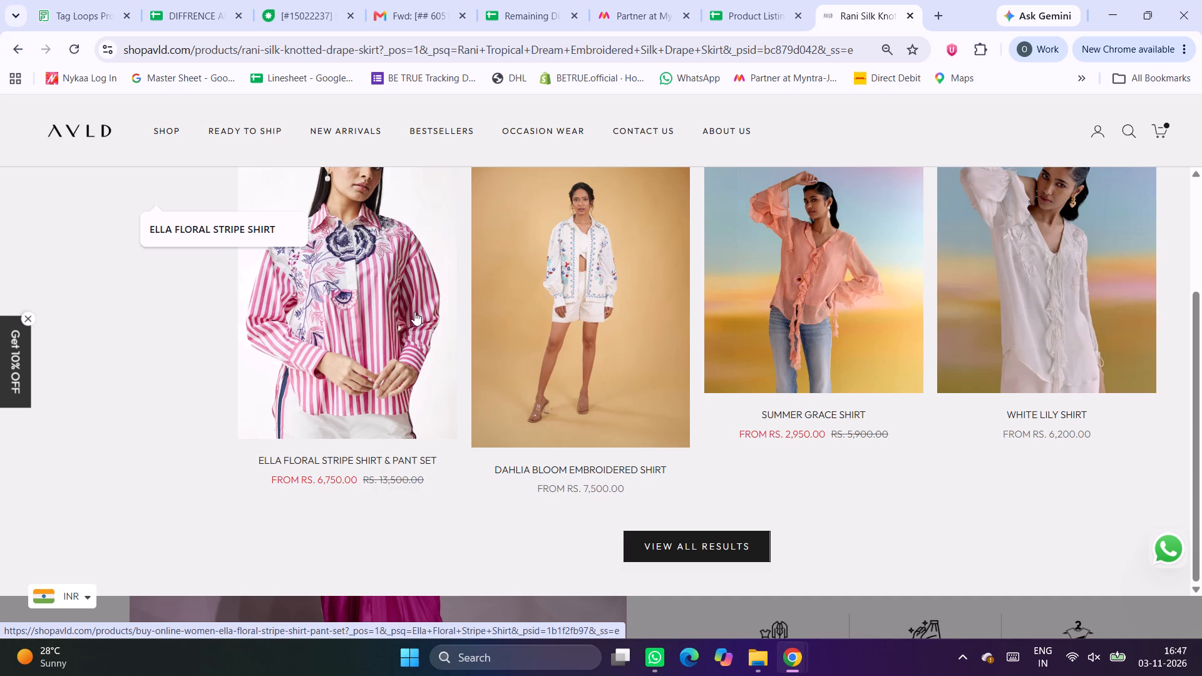
click(399, 305)
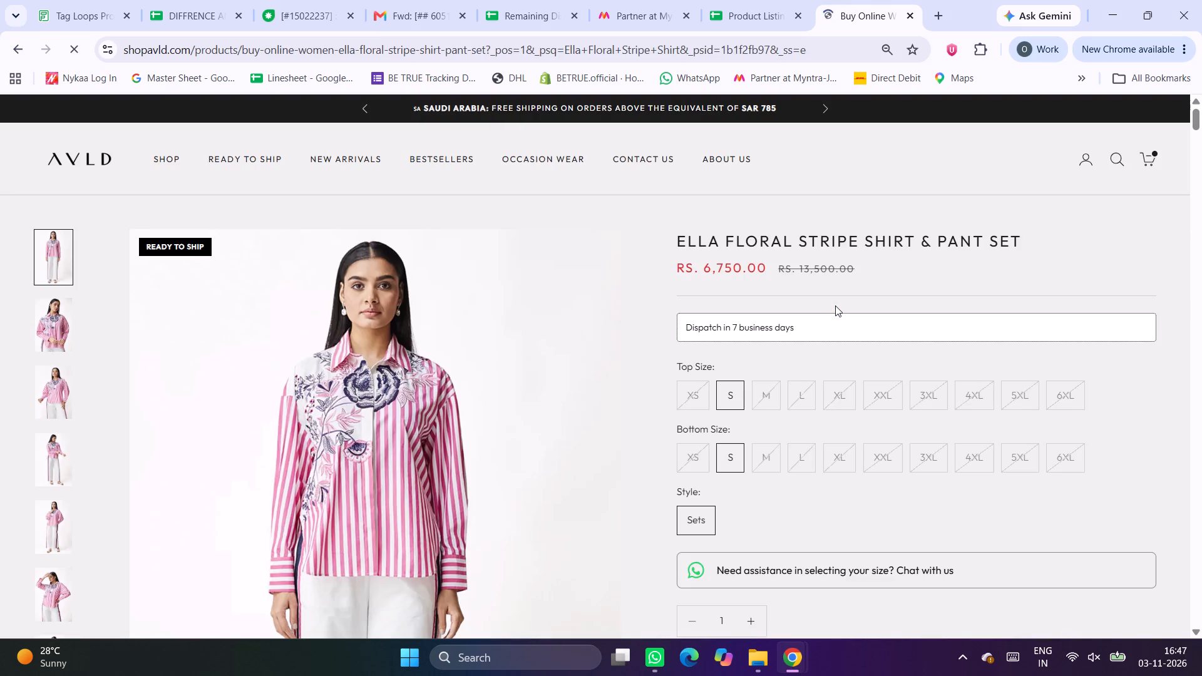
scroll(997, 512, down, 3)
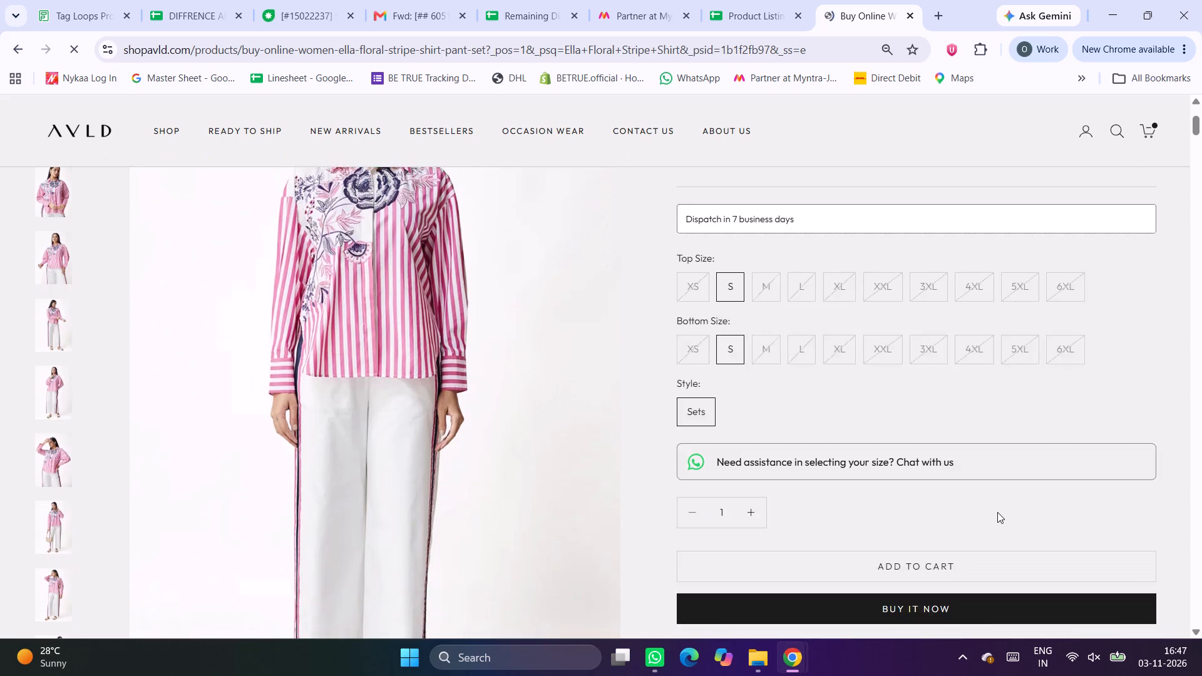
scroll(997, 512, down, 3)
scroll(1050, 393, up, 4)
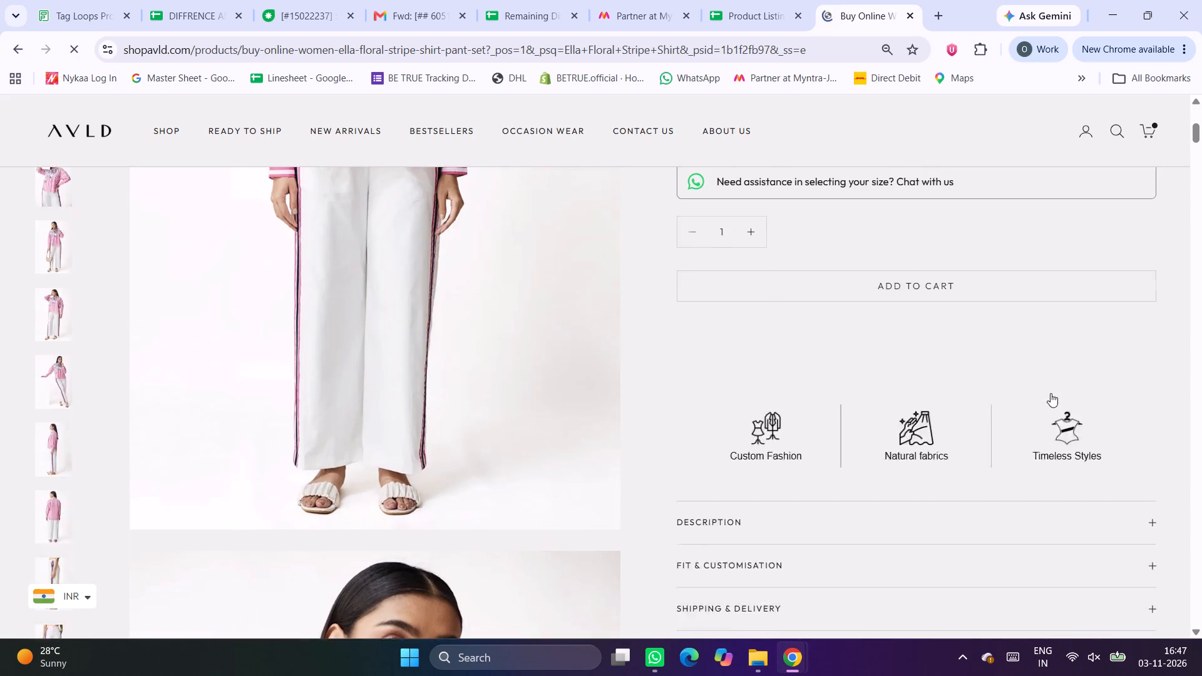
scroll(1050, 393, up, 2)
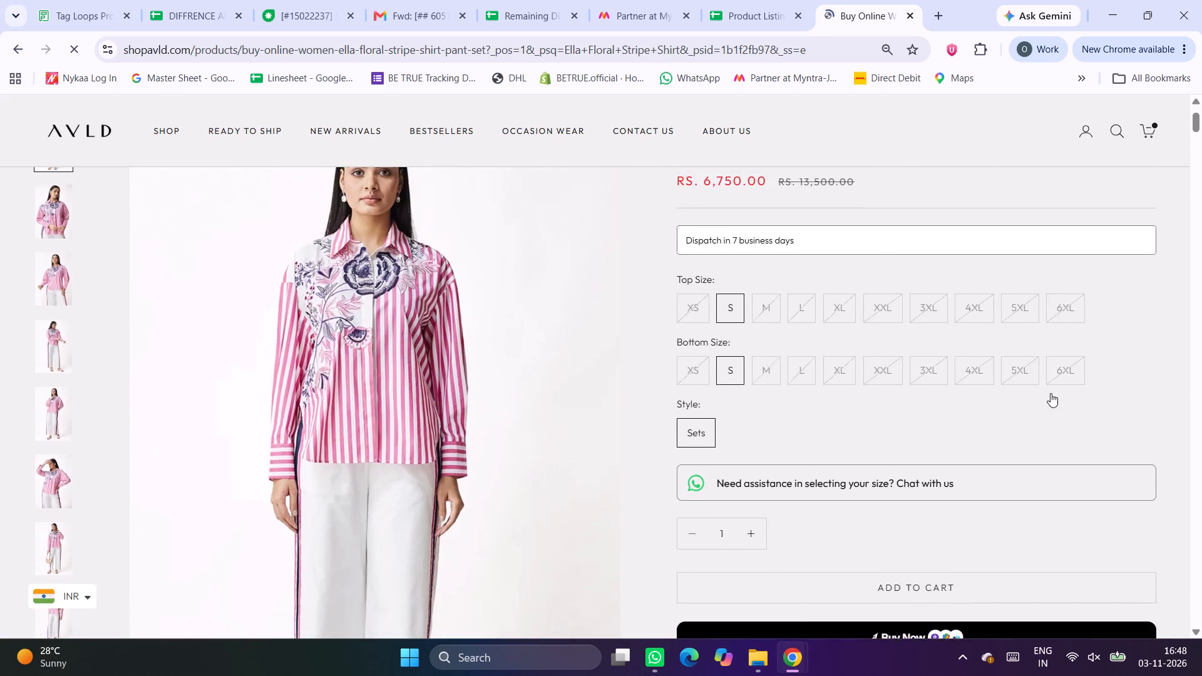
click(1139, 329)
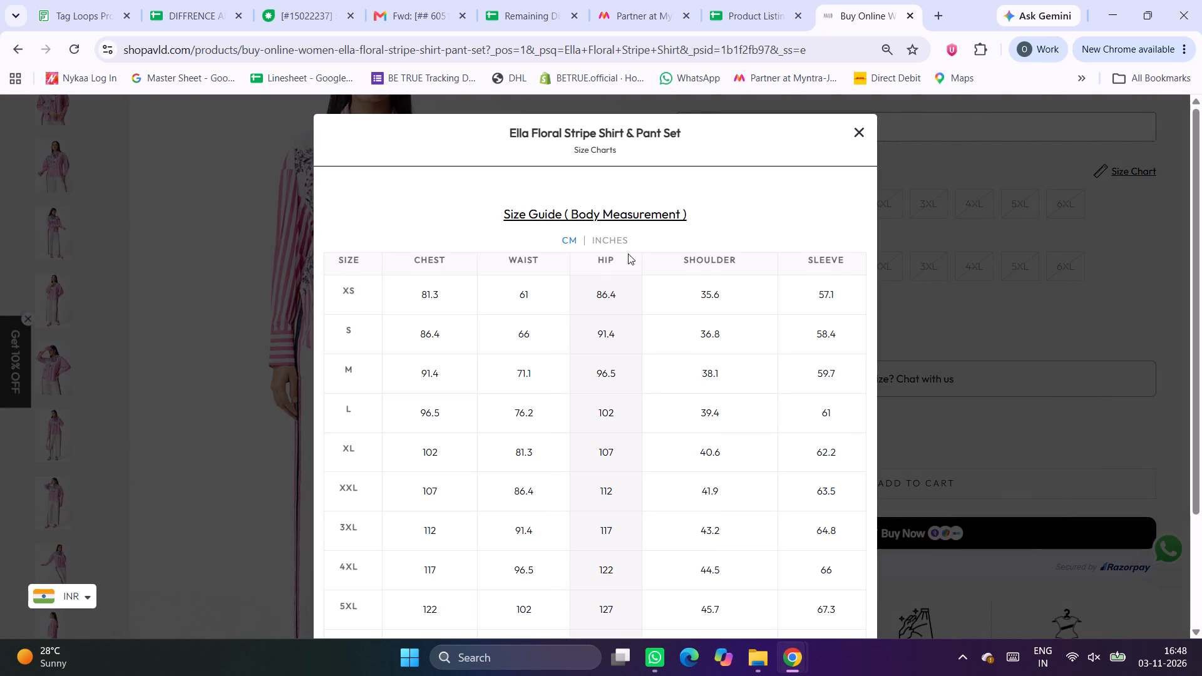
click(617, 243)
scroll(752, 412, down, 1)
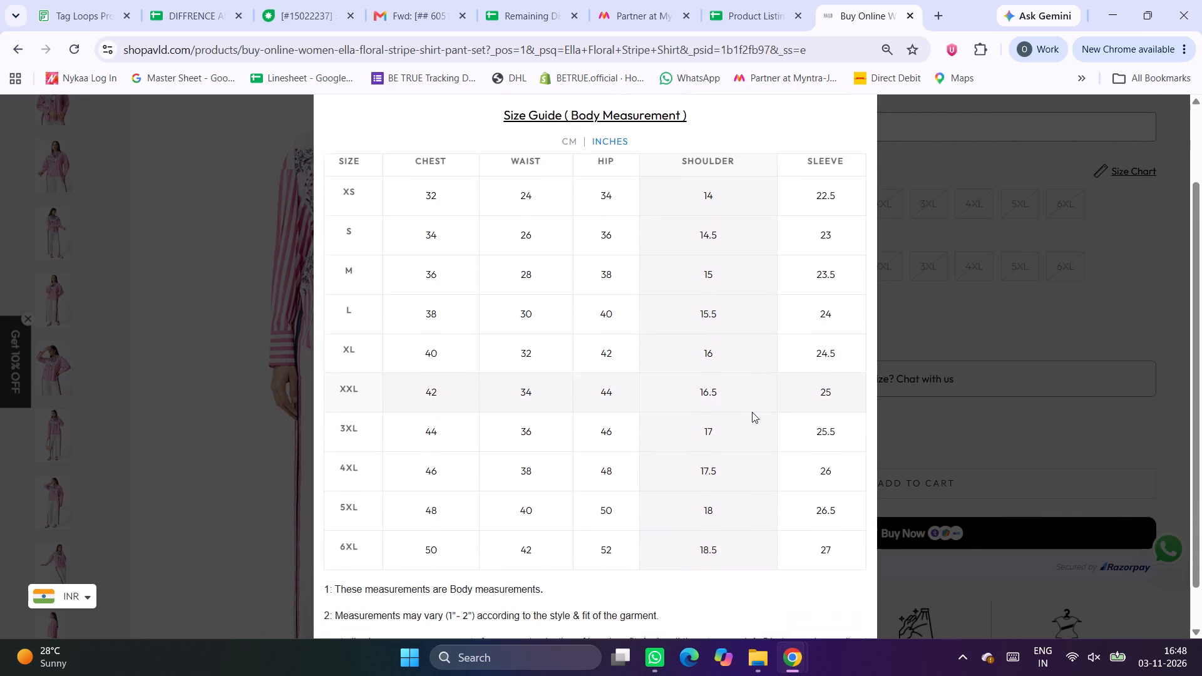
scroll(752, 412, down, 3)
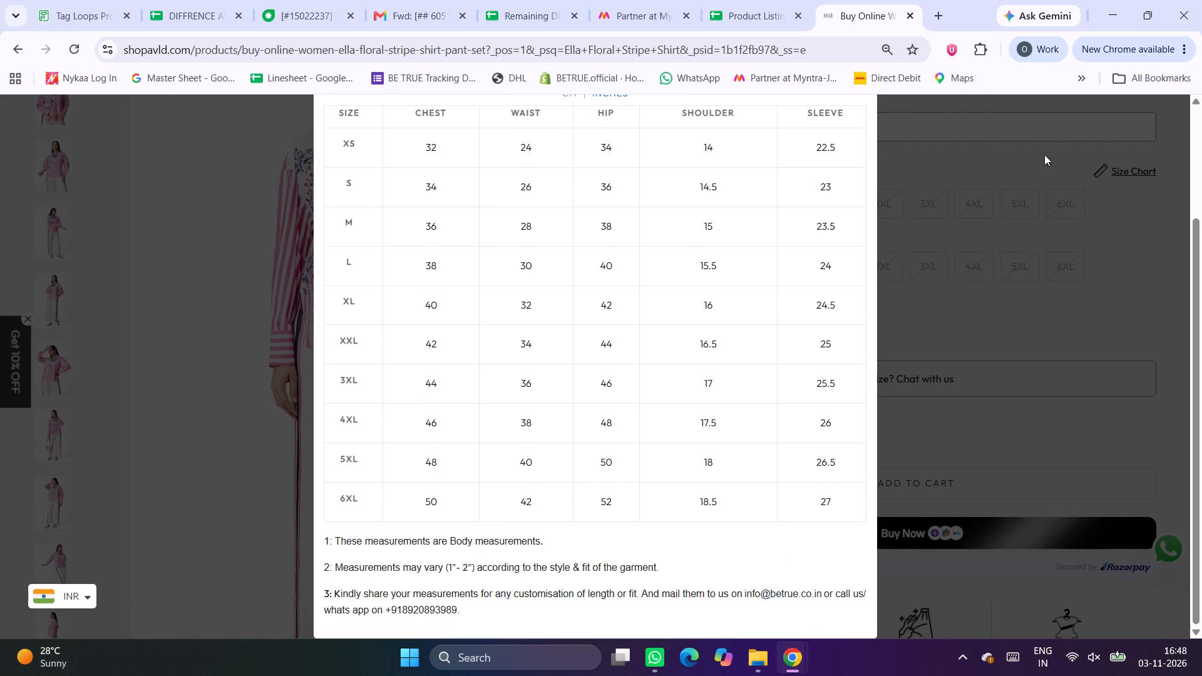
Check the Ella Floral Stripe Shirt row in the listing sheet, then snip the inch size table from XS to 6XL.
click(763, 0)
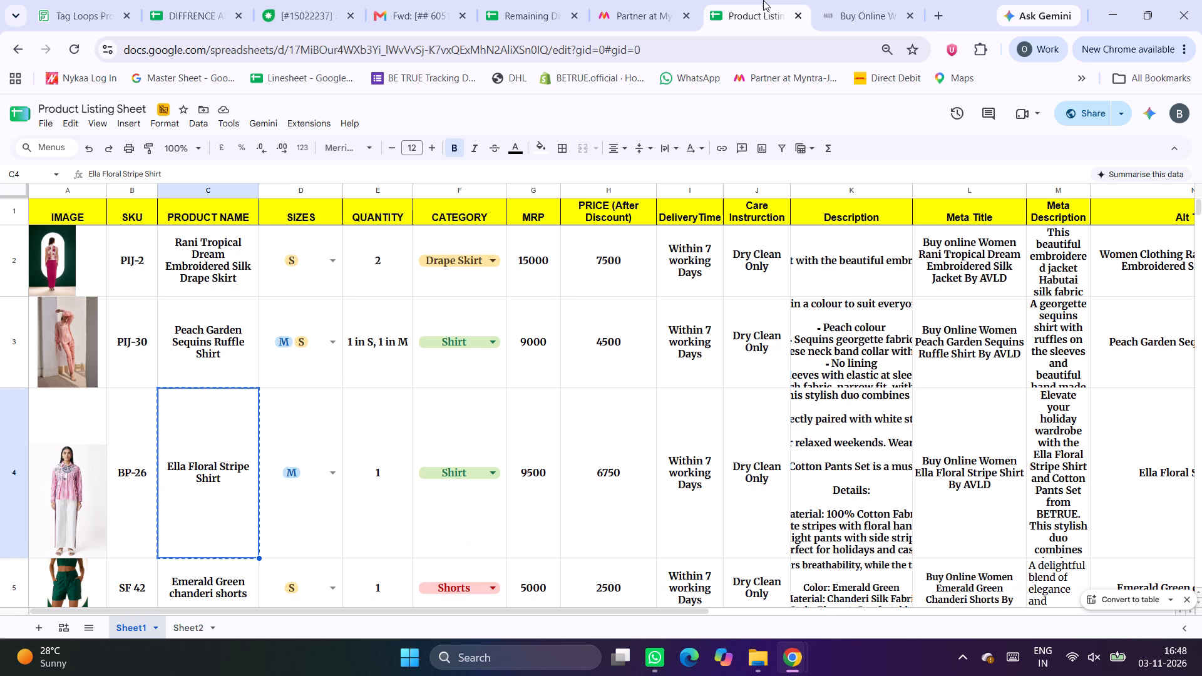
click(885, 0)
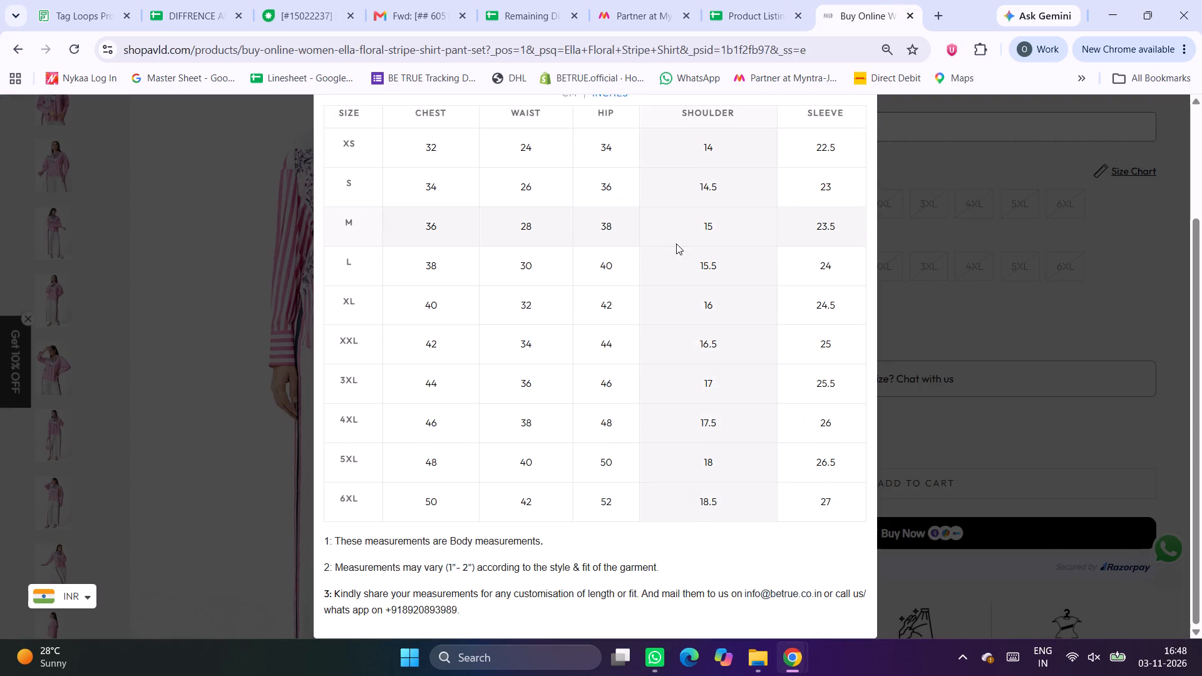
scroll(676, 243, down, 1)
key(Print)
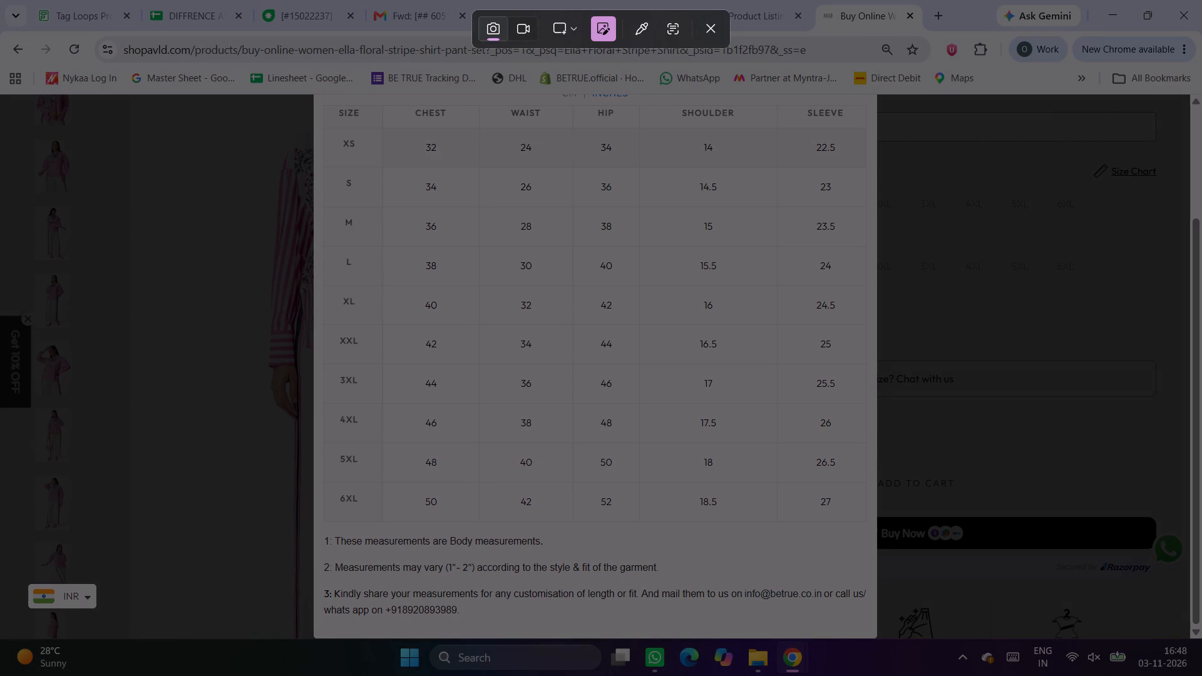
drag(324, 103, 864, 520)
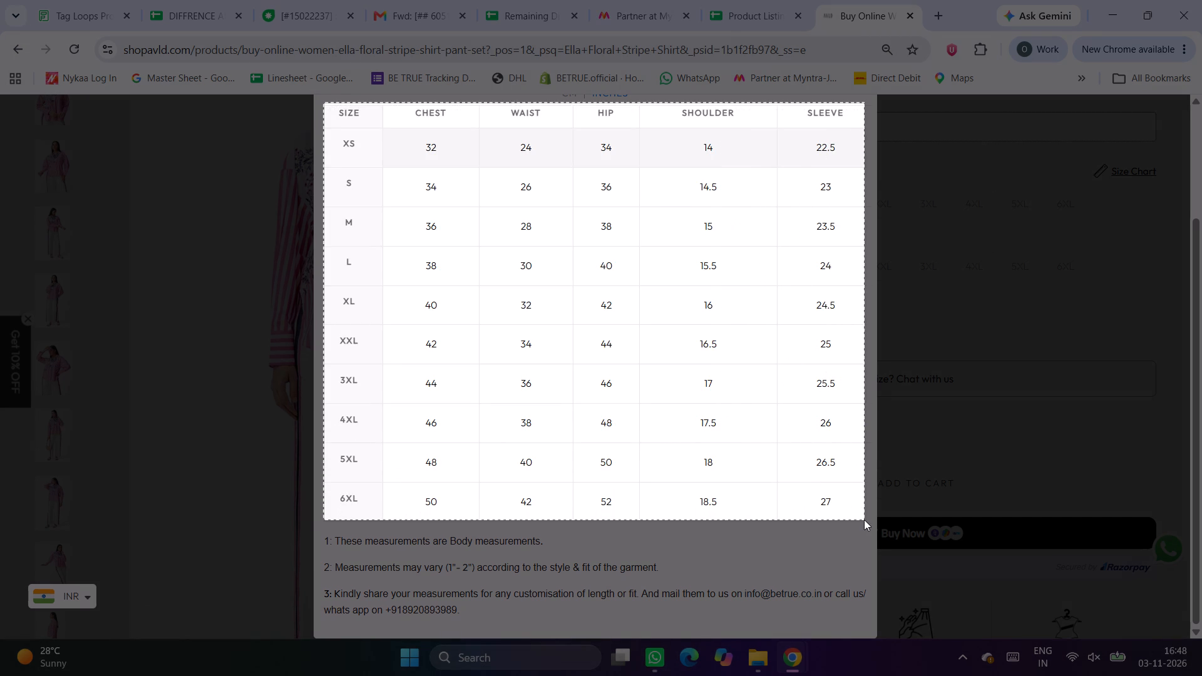
Save the Ella Floral Stripe Shirt size chart snip as a JPG in the BP-26 folder under website listing.
click(480, 553)
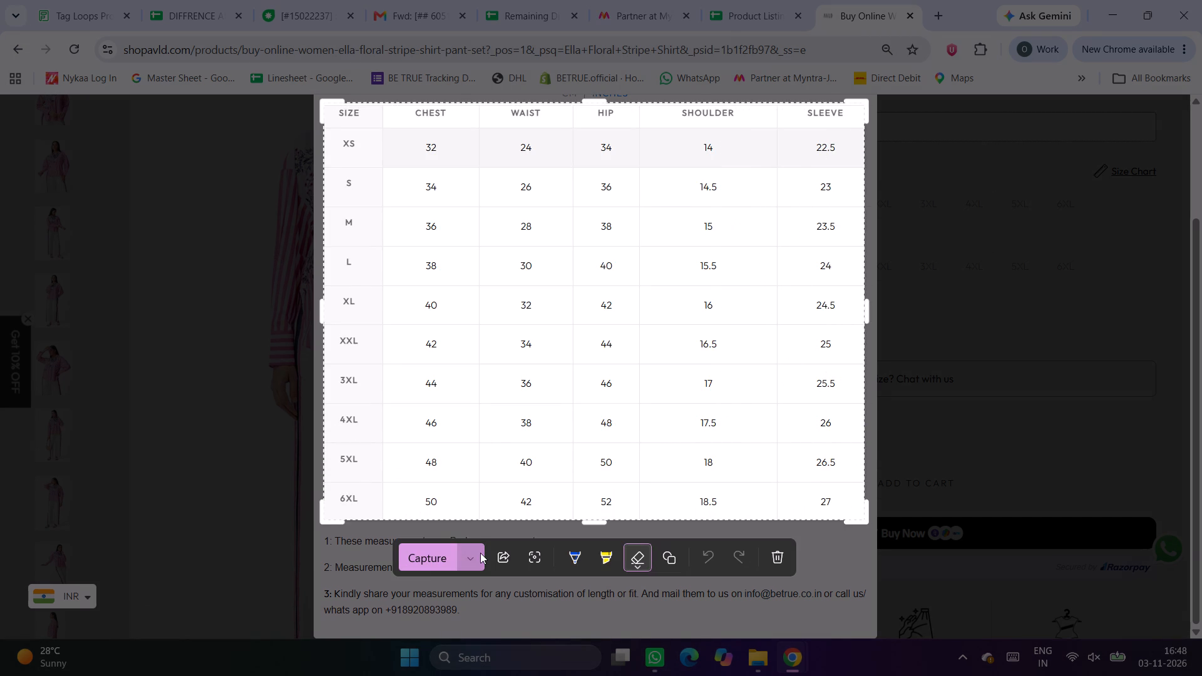
click(443, 494)
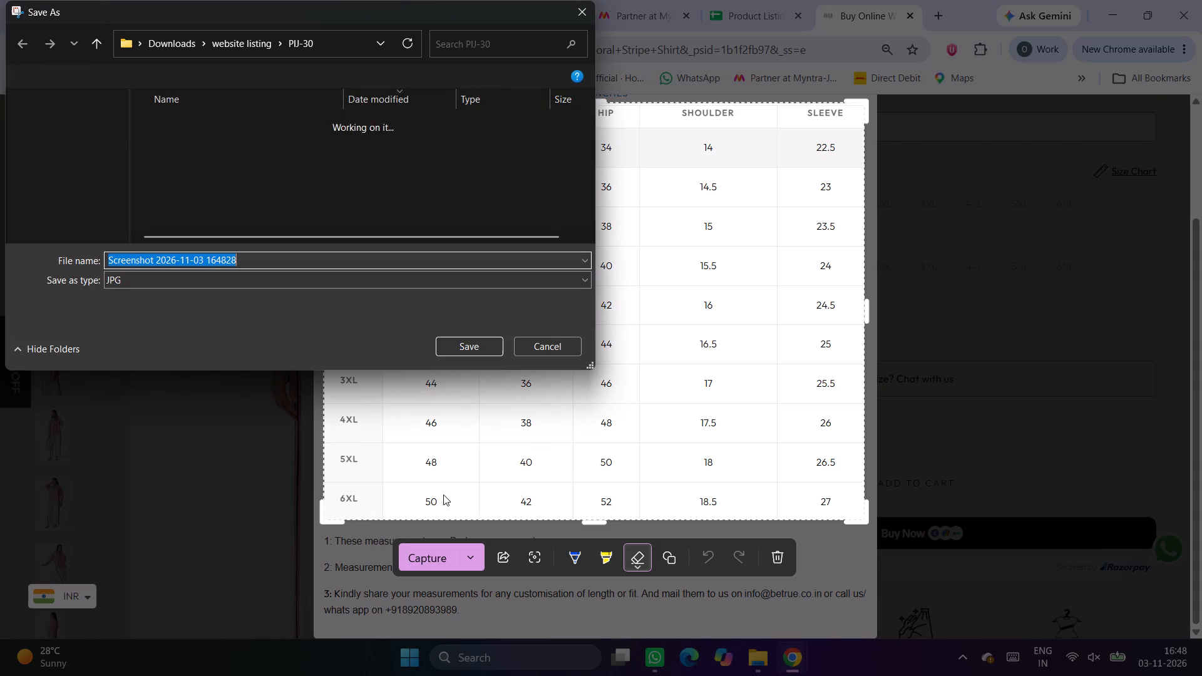
click(232, 48)
scroll(275, 210, down, 2)
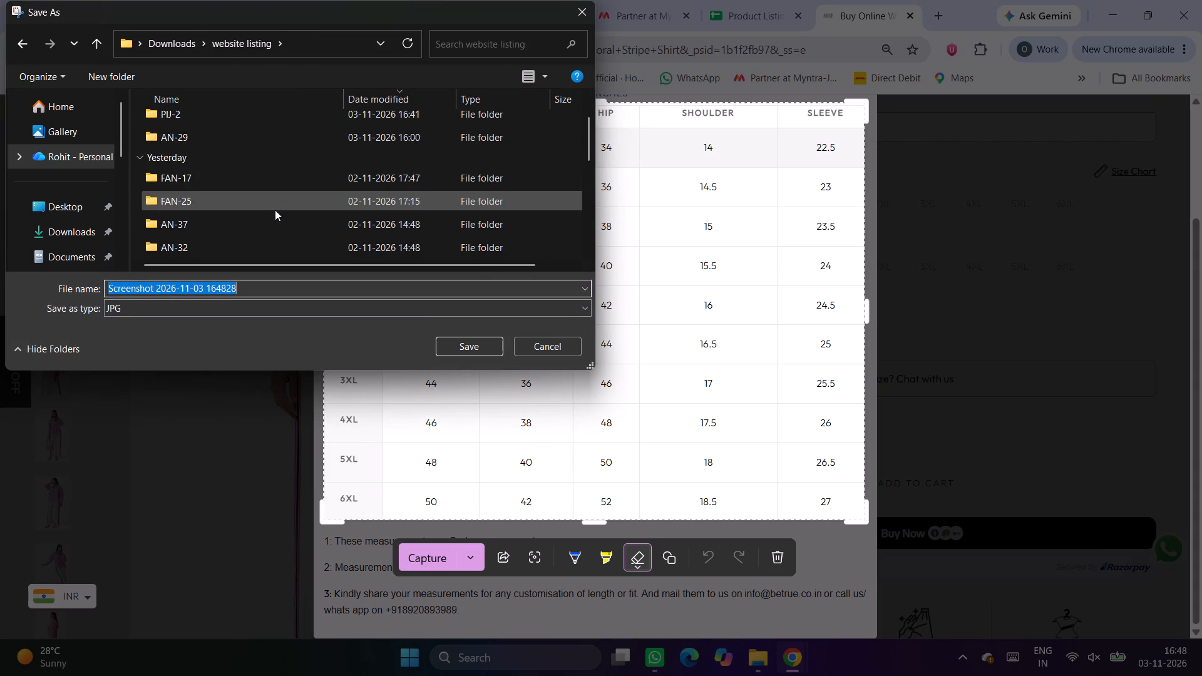
scroll(275, 210, down, 5)
double_click(199, 243)
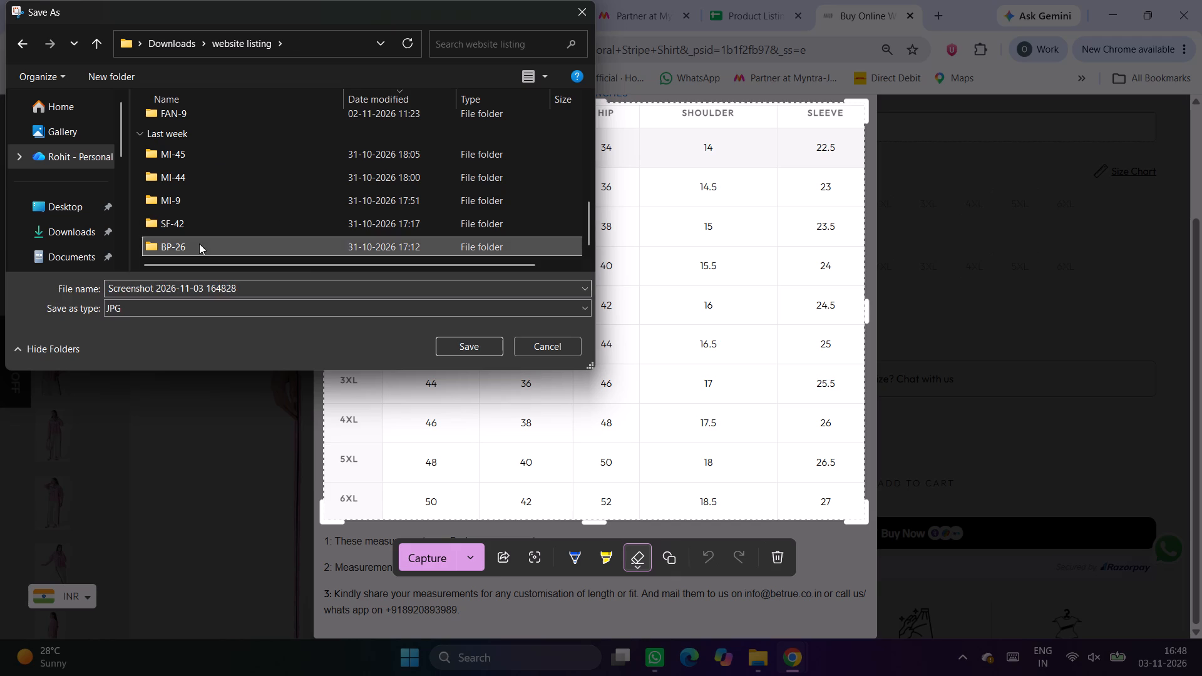
click(478, 349)
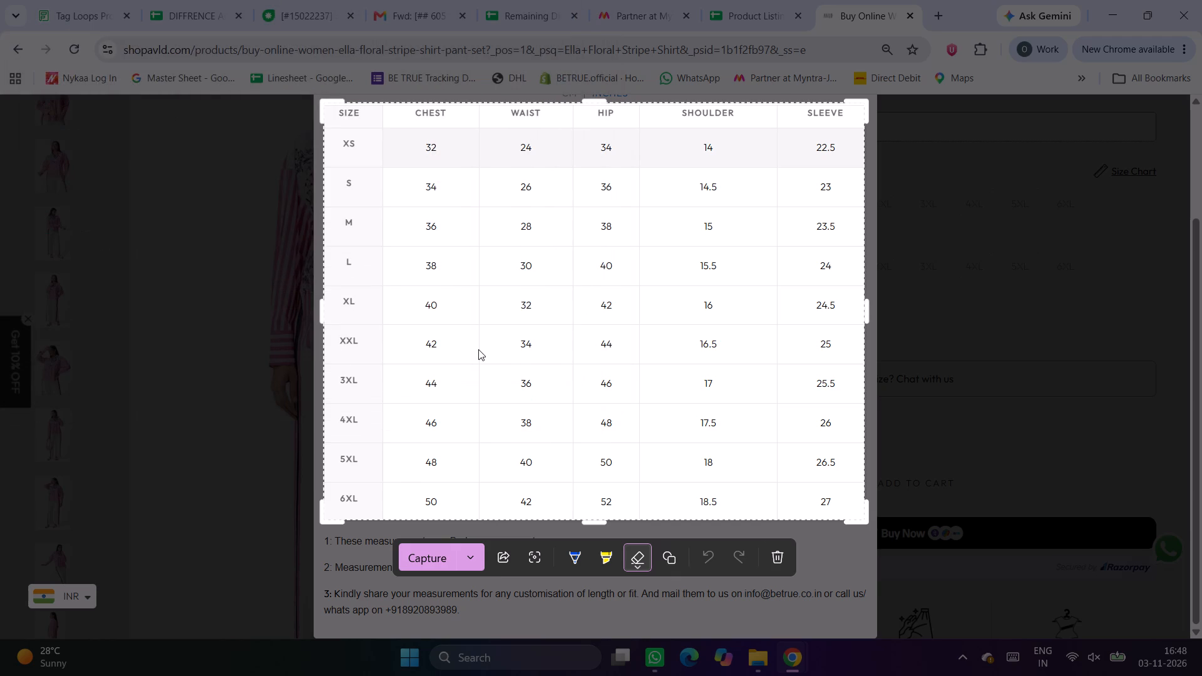
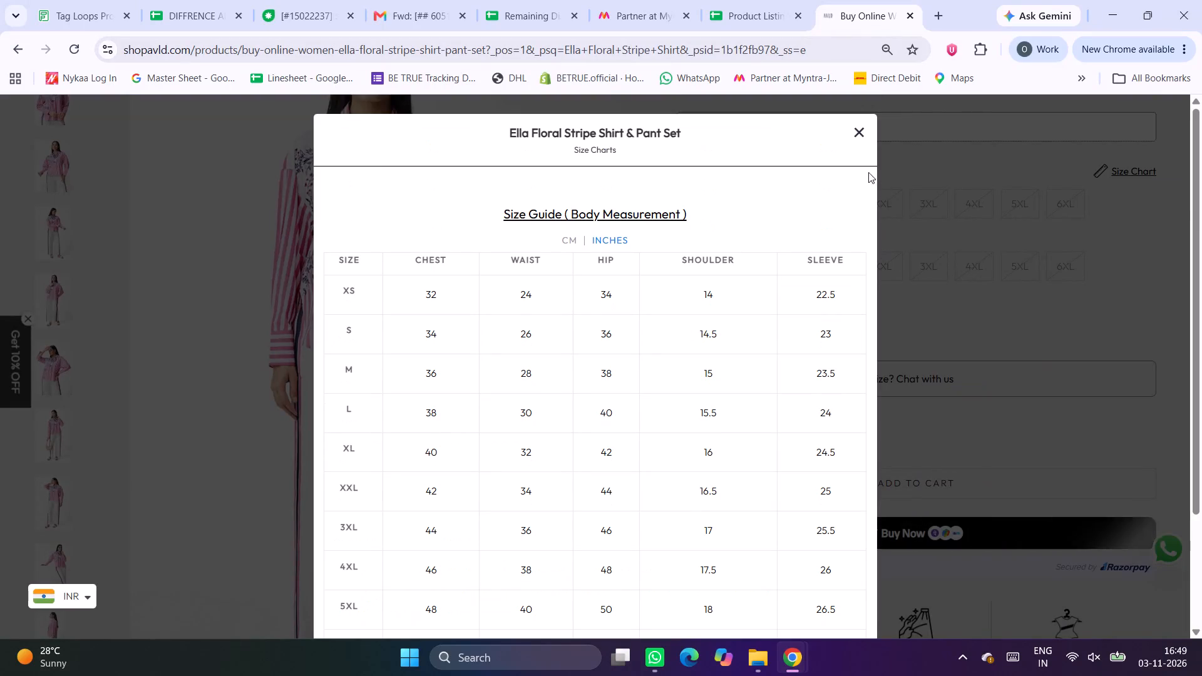
Close the size chart of the Ella Floral Stripe Shirt & Pant Set to return to its product page.
click(853, 123)
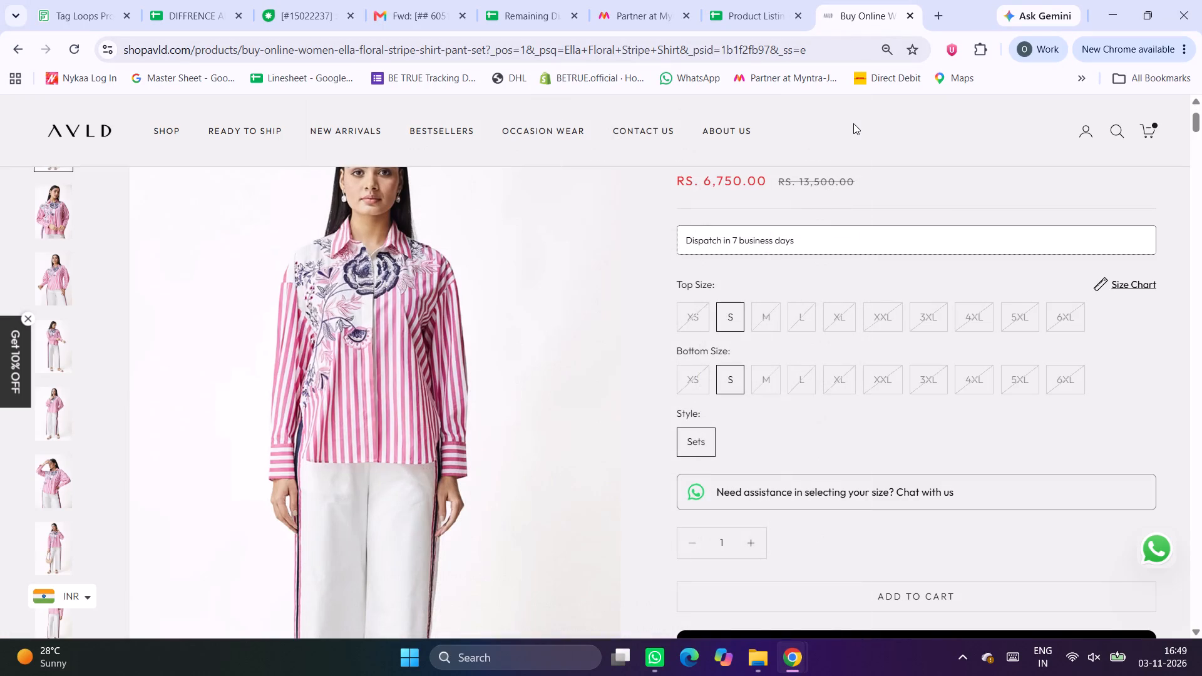
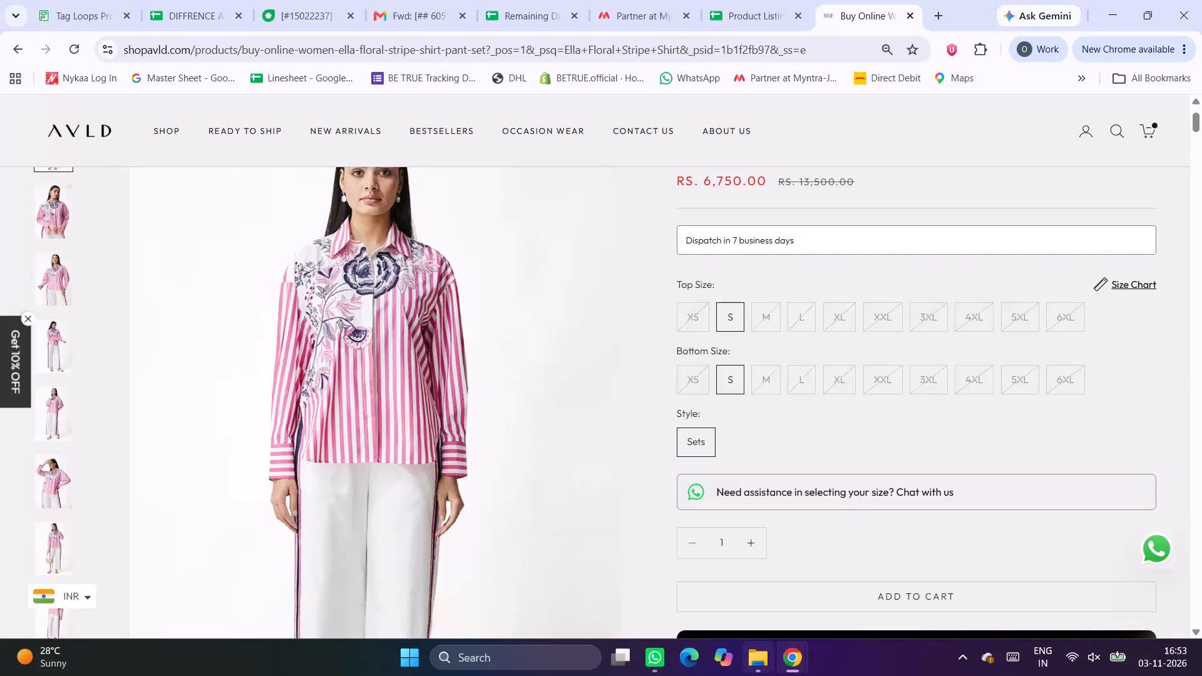
Switch to File Explorer and open the PIJ-2 folder in the website listing folder.
click(745, 675)
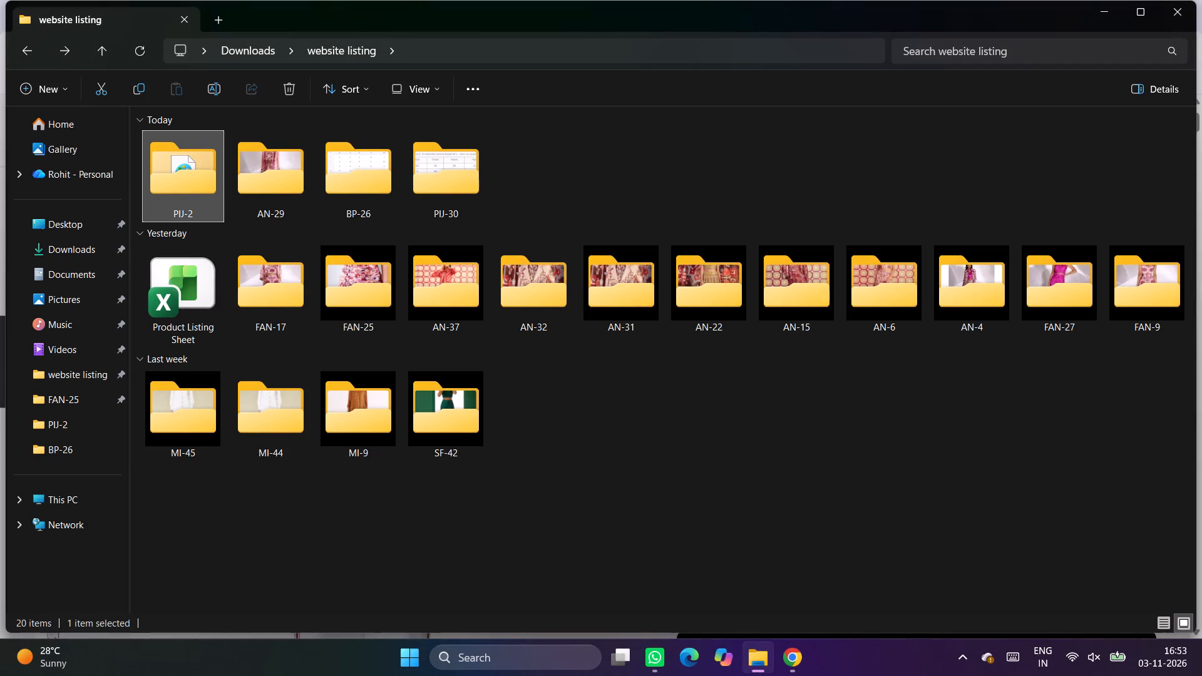
double_click(210, 166)
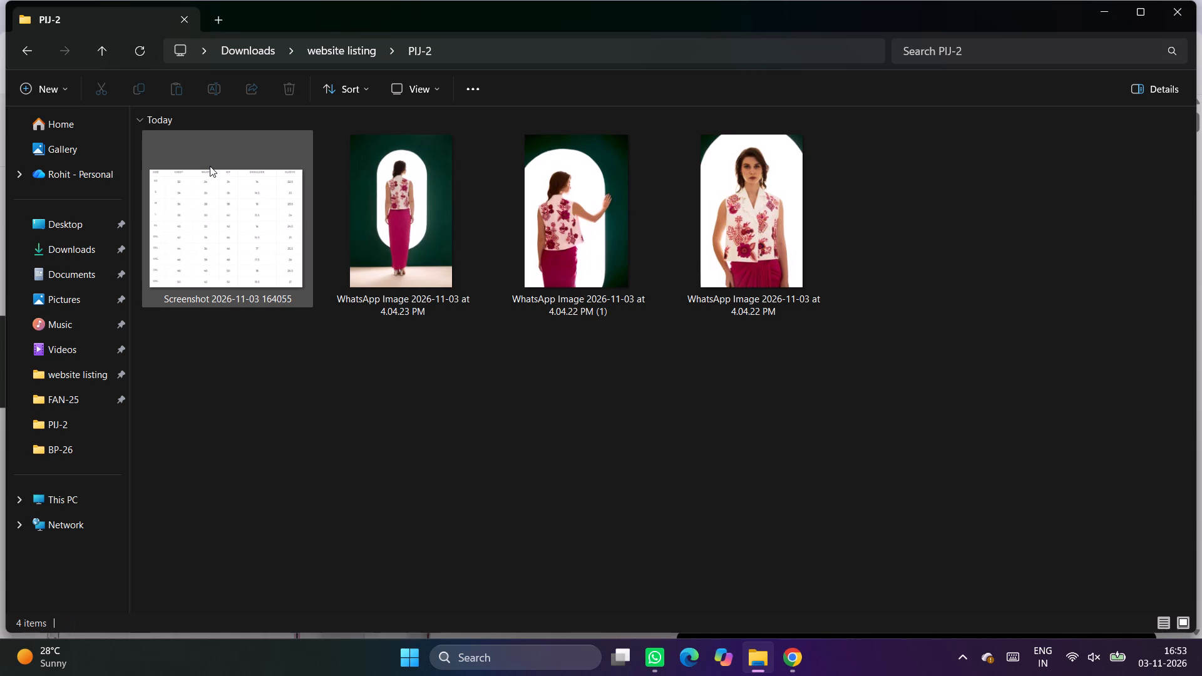
Review the images in the PIJ-2 folder again and return to the website listing folder.
click(20, 50)
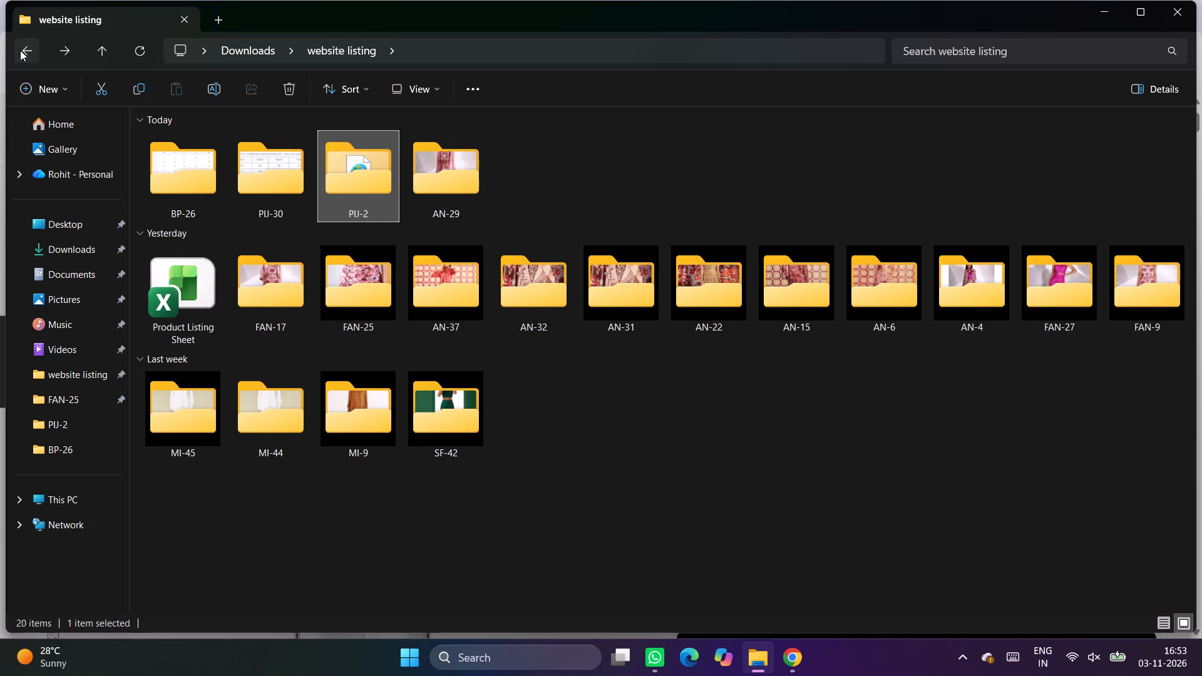
double_click(366, 170)
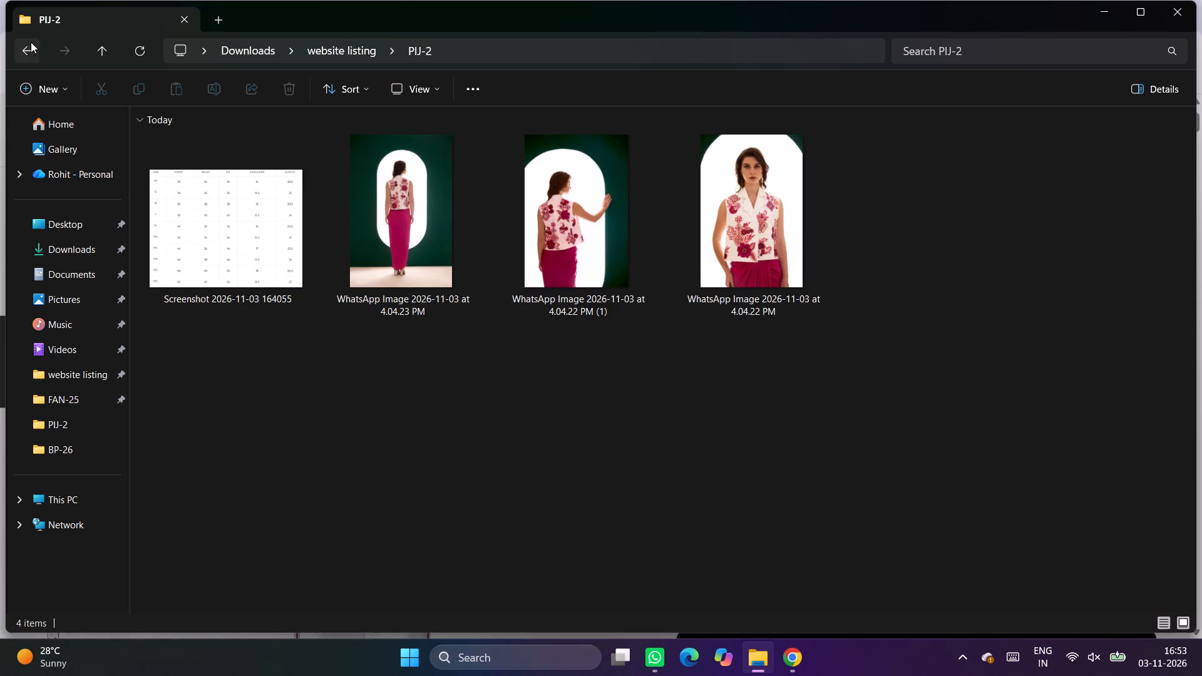
click(31, 43)
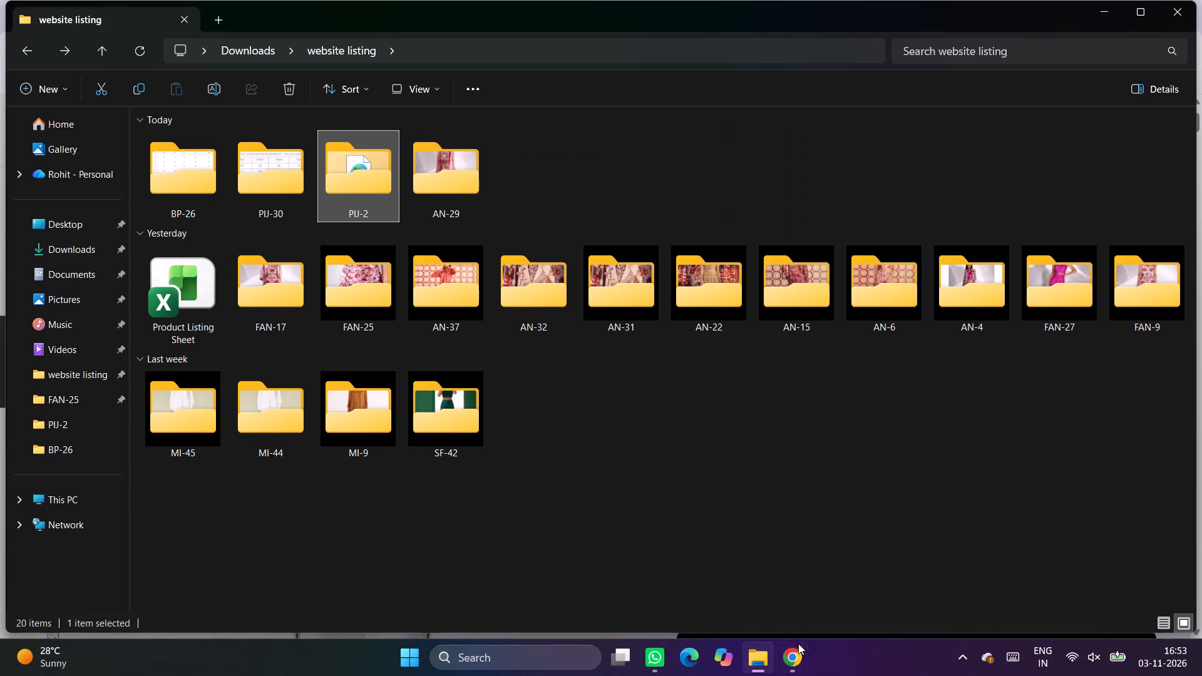
Switch to Chrome, copy the product name "Emerald Green chanderi shorts" from the Product Listing Sheet, and return to the AVLD store page.
click(752, 595)
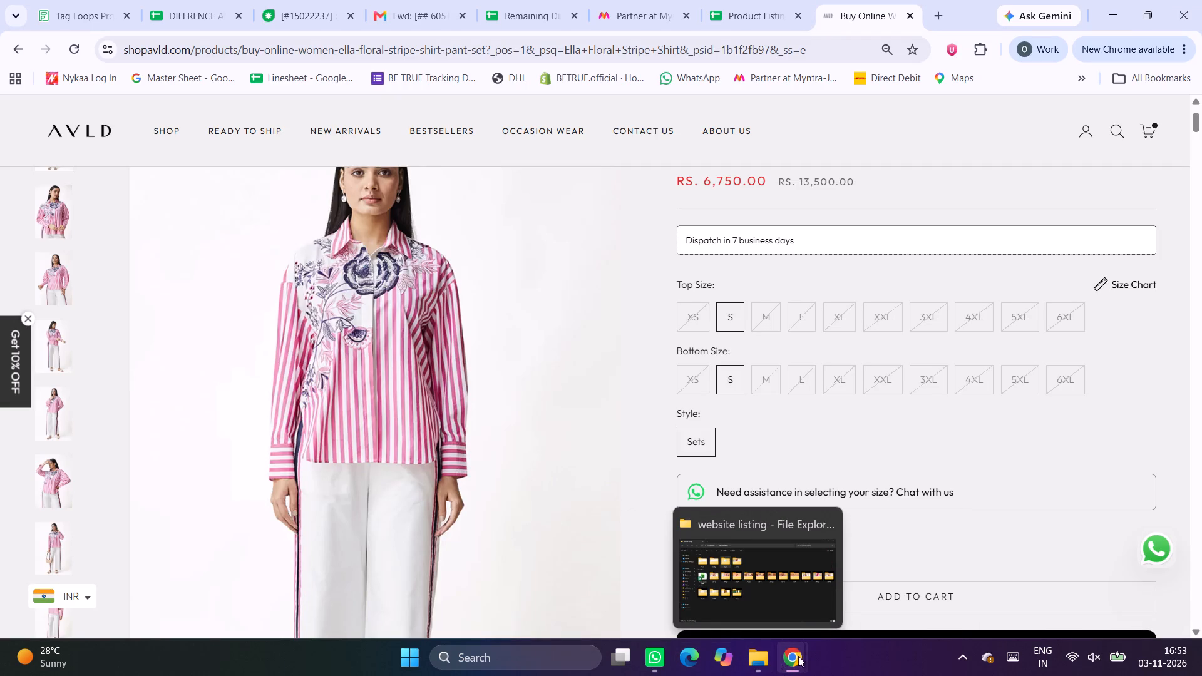
click(768, 17)
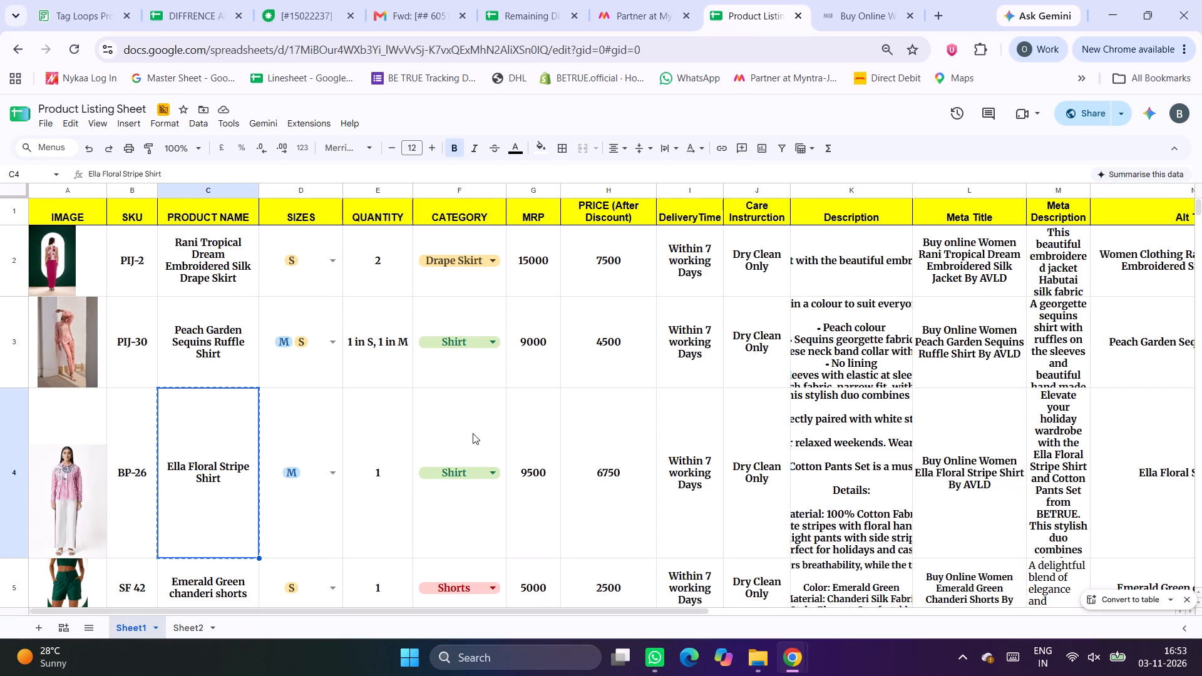
scroll(473, 433, down, 3)
click(241, 386)
key(ctrl+c)
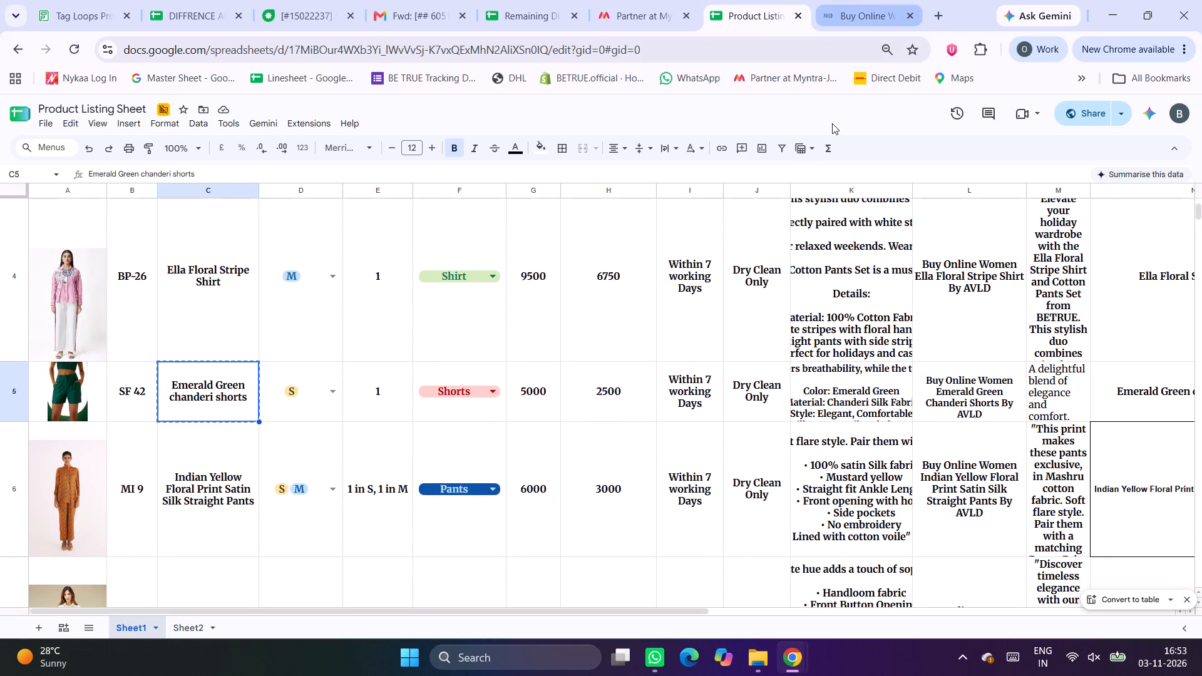
click(838, 0)
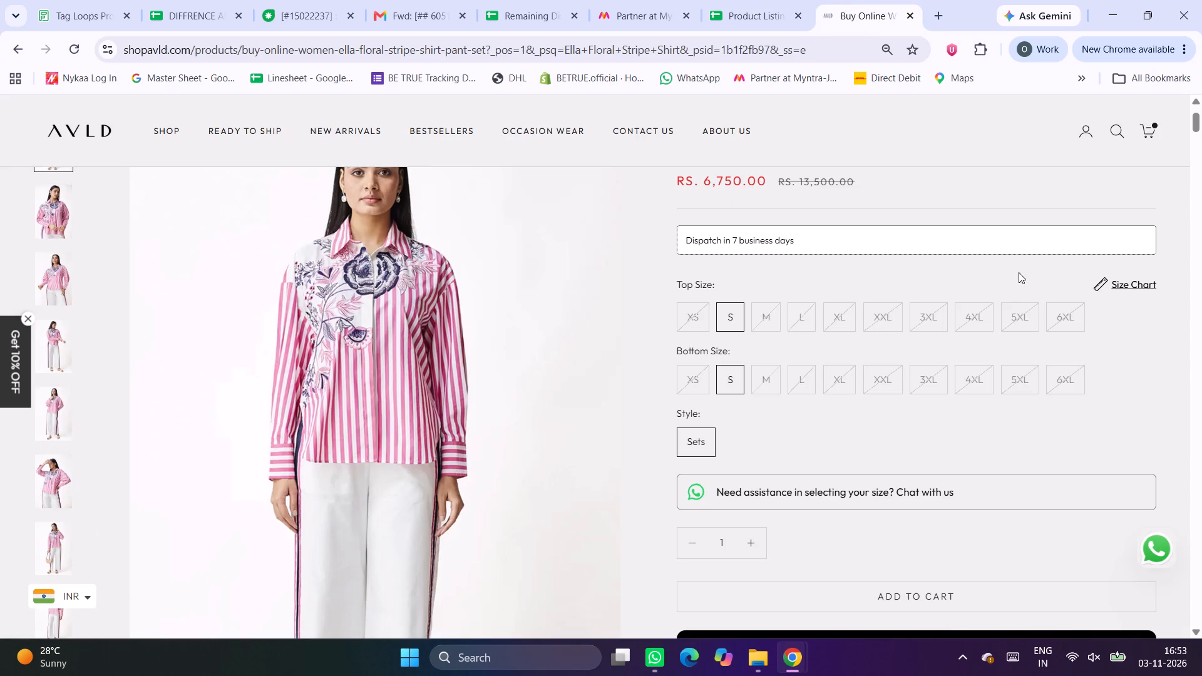
Search the AVLD store for "Emerald Green chanderi shorts" and look through the suggested products.
scroll(1019, 272, up, 6)
click(1123, 164)
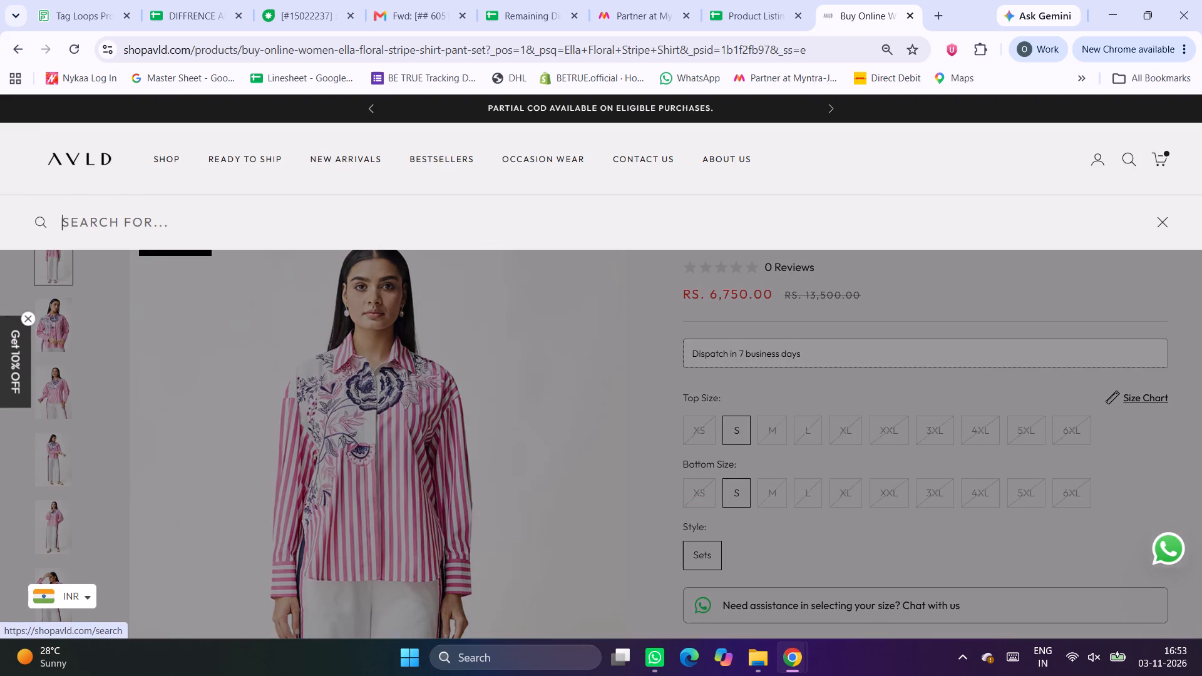
click(426, 217)
key(ctrl+v)
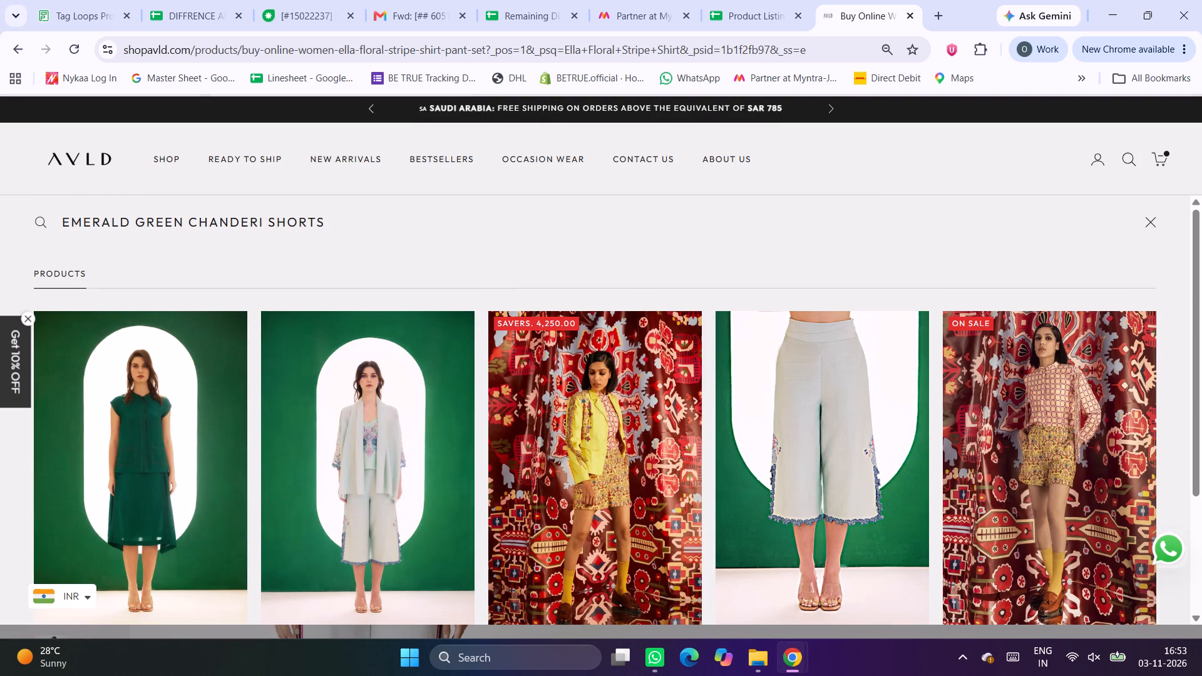
scroll(473, 270, down, 1)
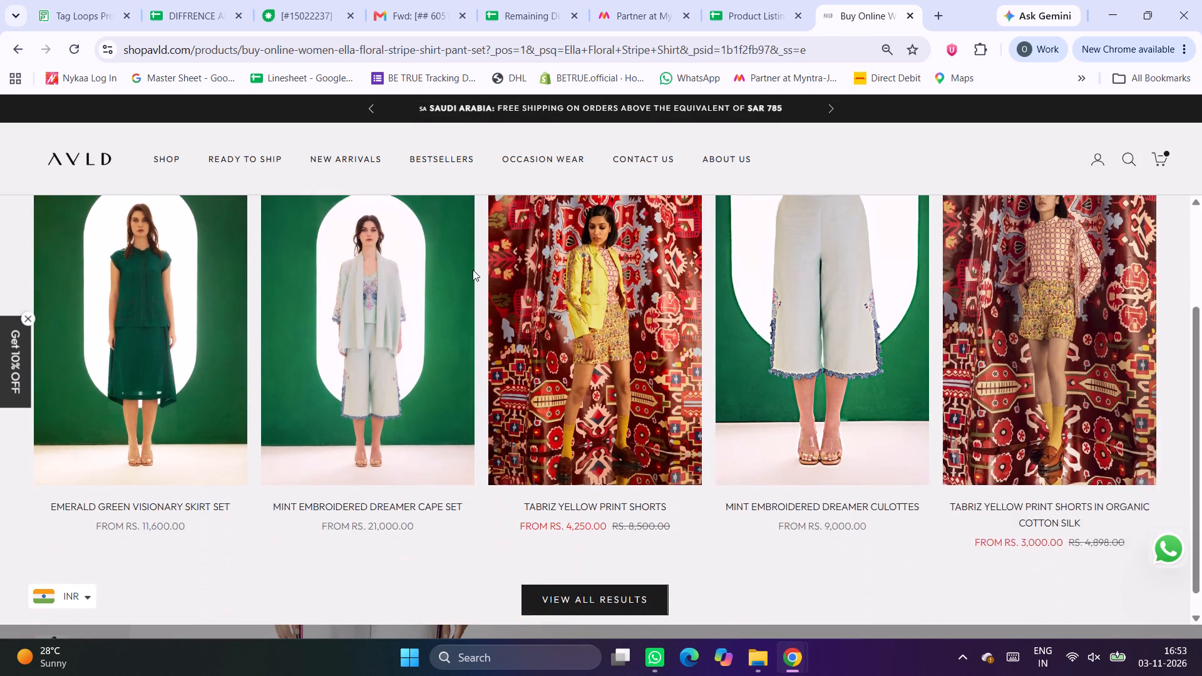
scroll(473, 270, down, 1)
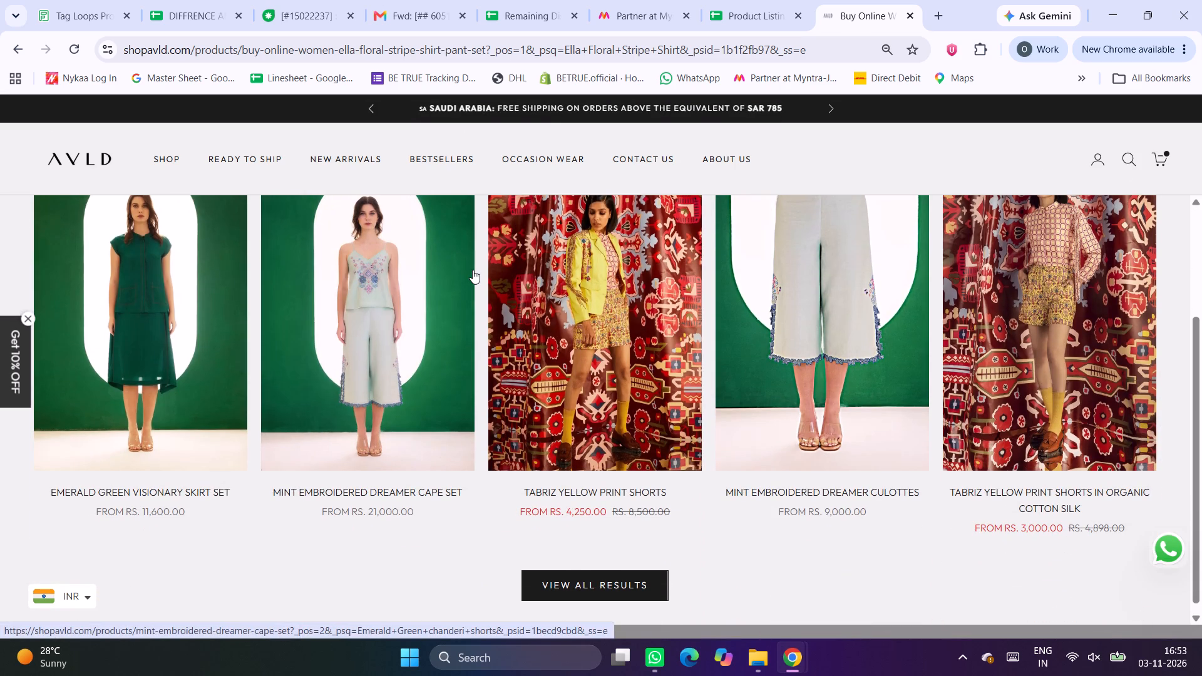
Search Google for "Emerald Green chanderi shorts" in a new browser tab.
click(930, 18)
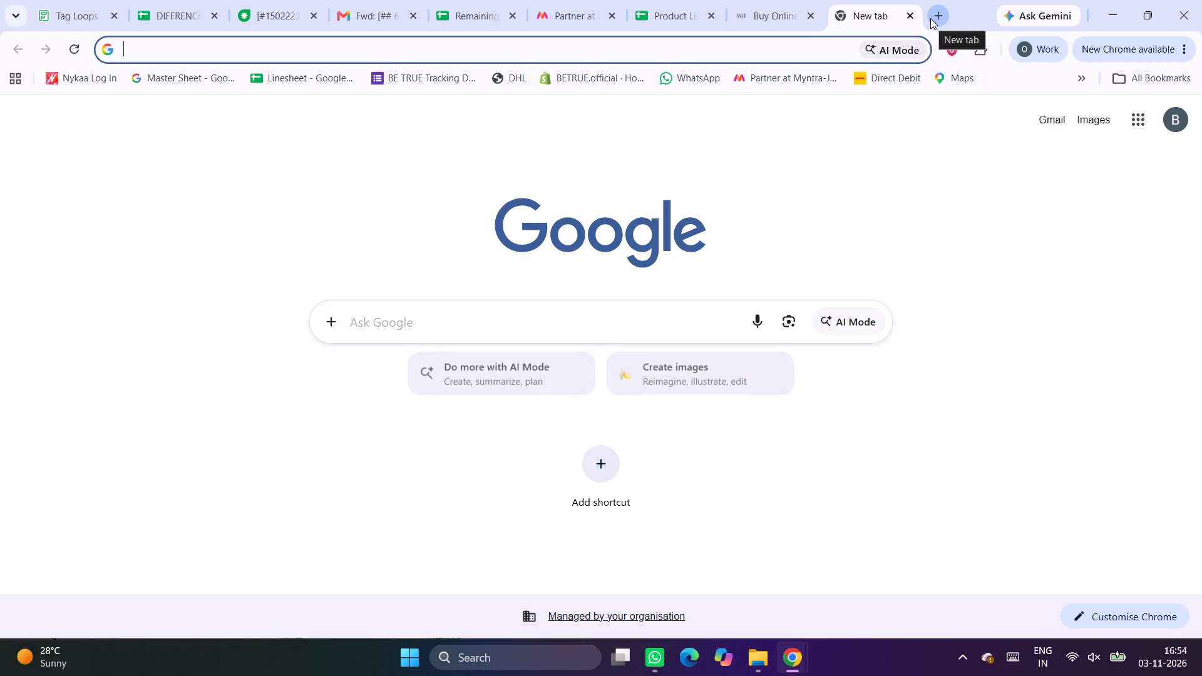
key(ctrl+v)
key(Return)
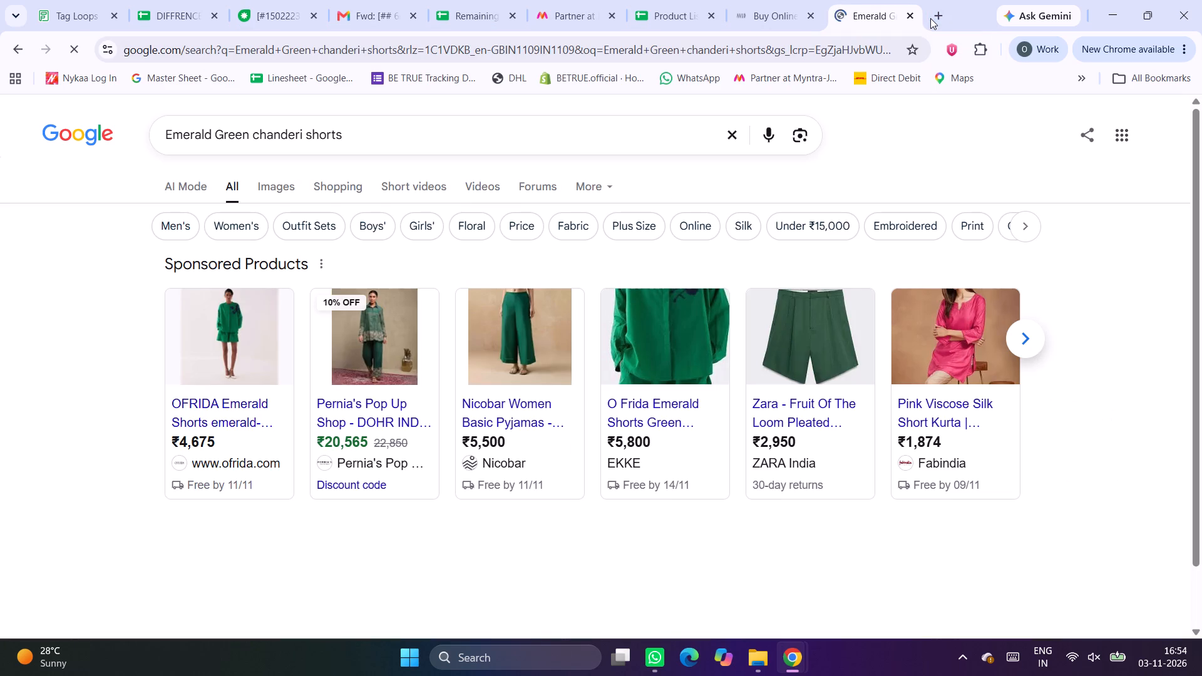
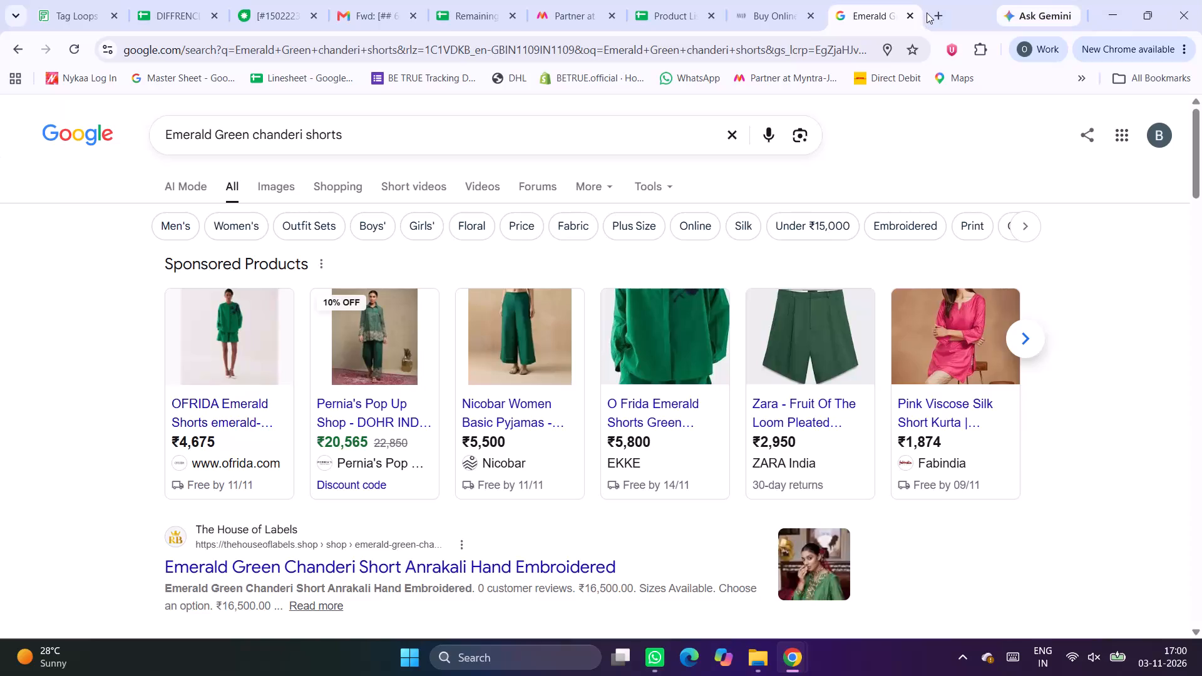
Enter the subtraction 38000-612 as a search in a new browser tab.
click(930, 11)
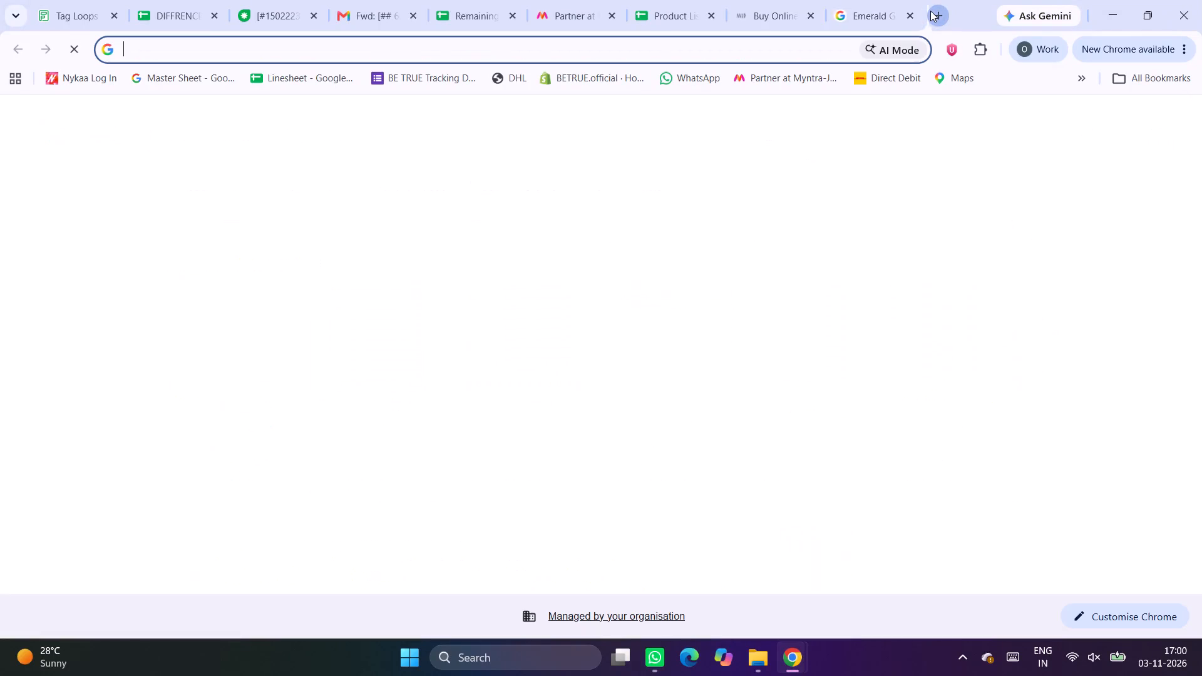
text(38000)
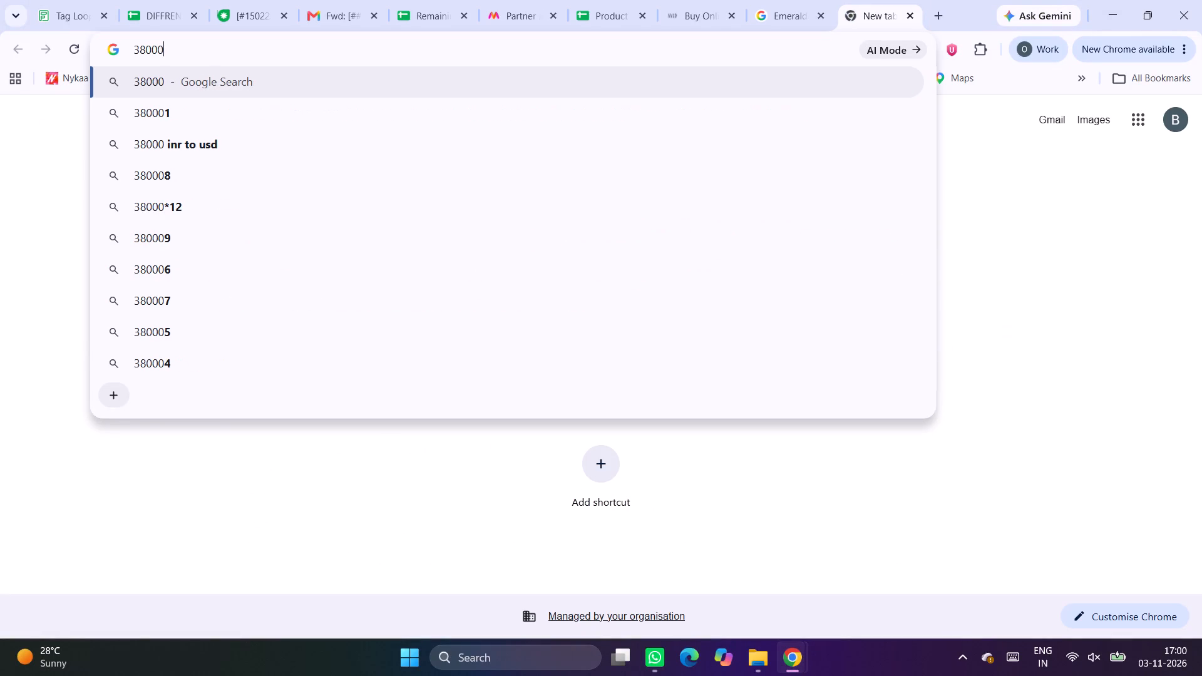
text(-612)
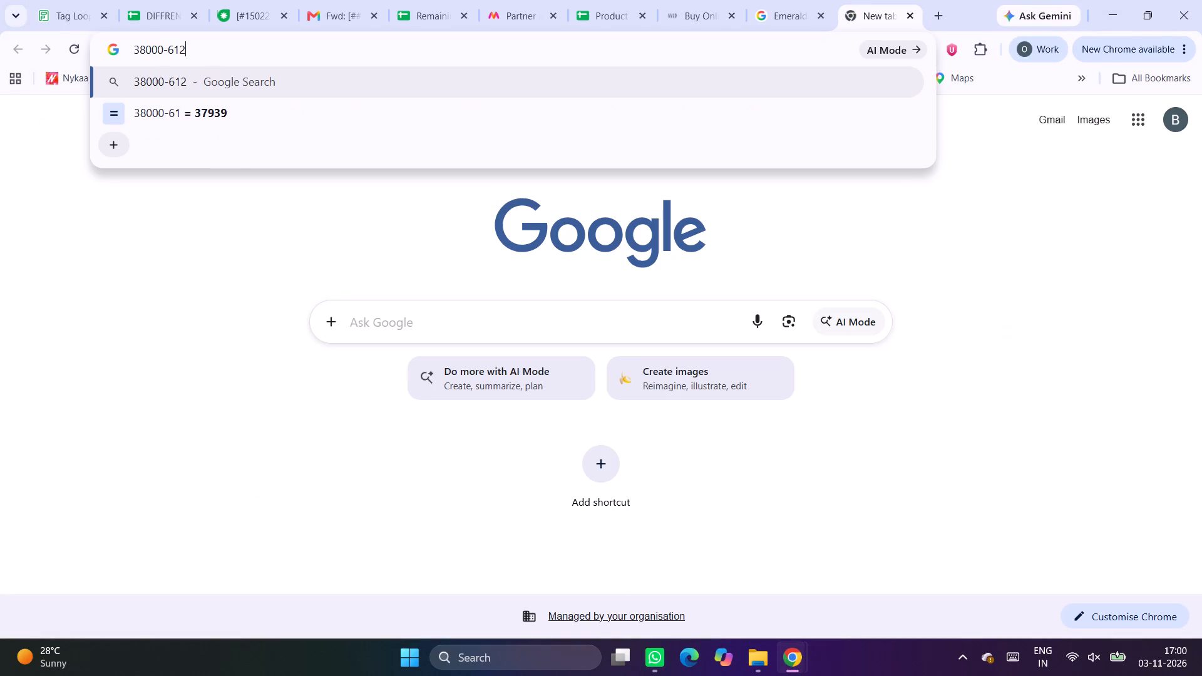
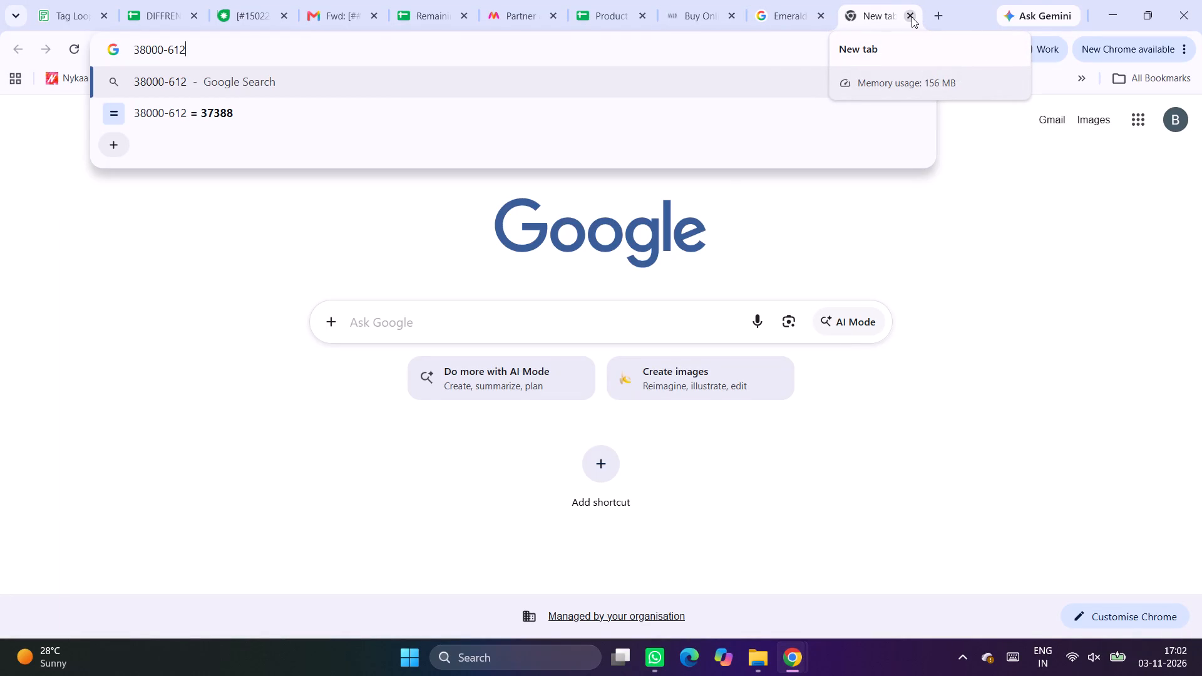
Close the unused new tab holding the 38000-612 entry and return to the Emerald Green chanderi shorts search results.
click(782, 0)
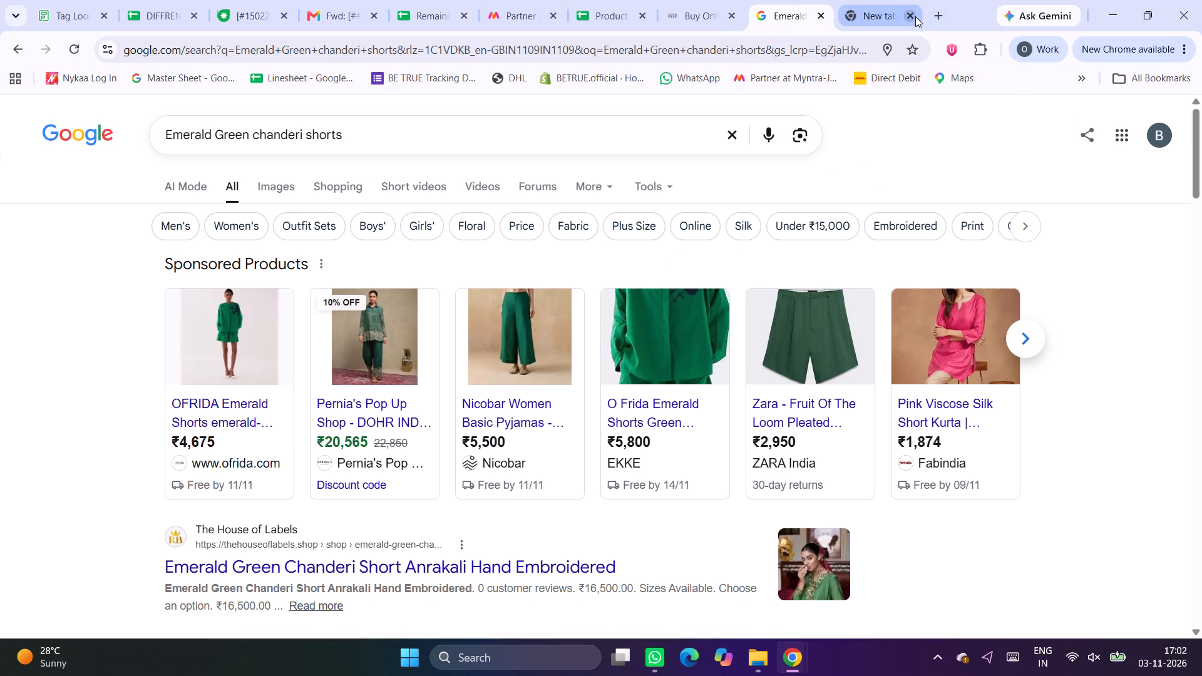
click(915, 16)
Check the results for the shorts, and refine the web search to "Emerald Green chanderi shorts betrue".
scroll(1054, 484, down, 2)
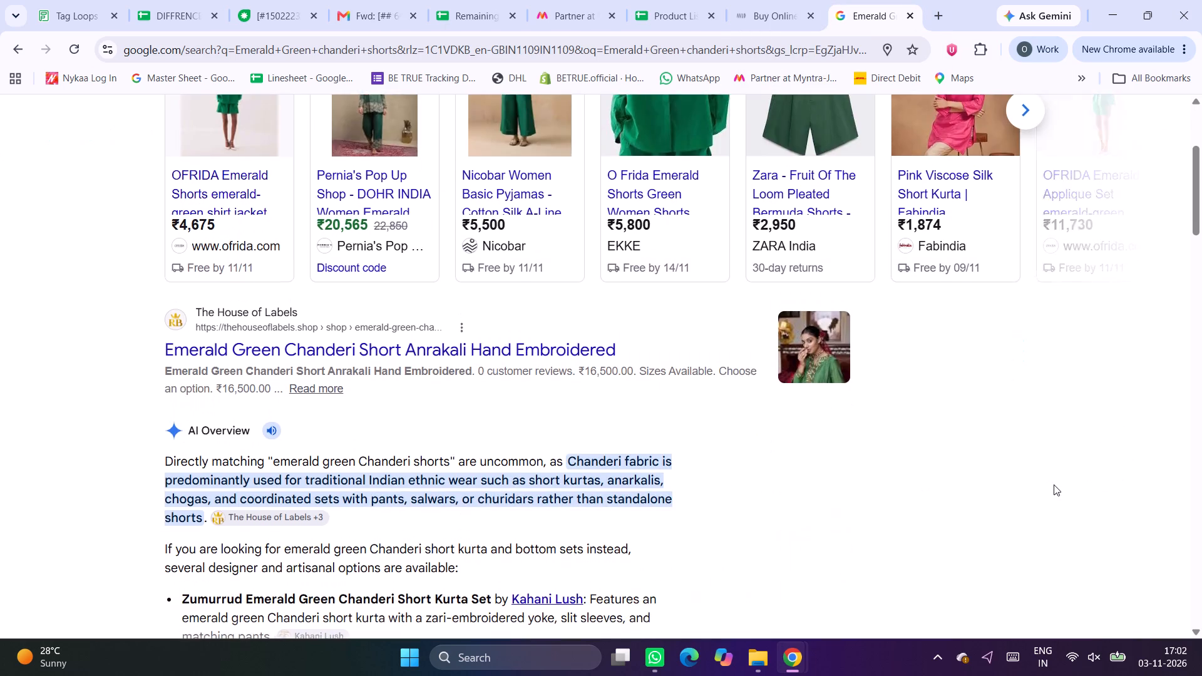
scroll(1054, 484, down, 2)
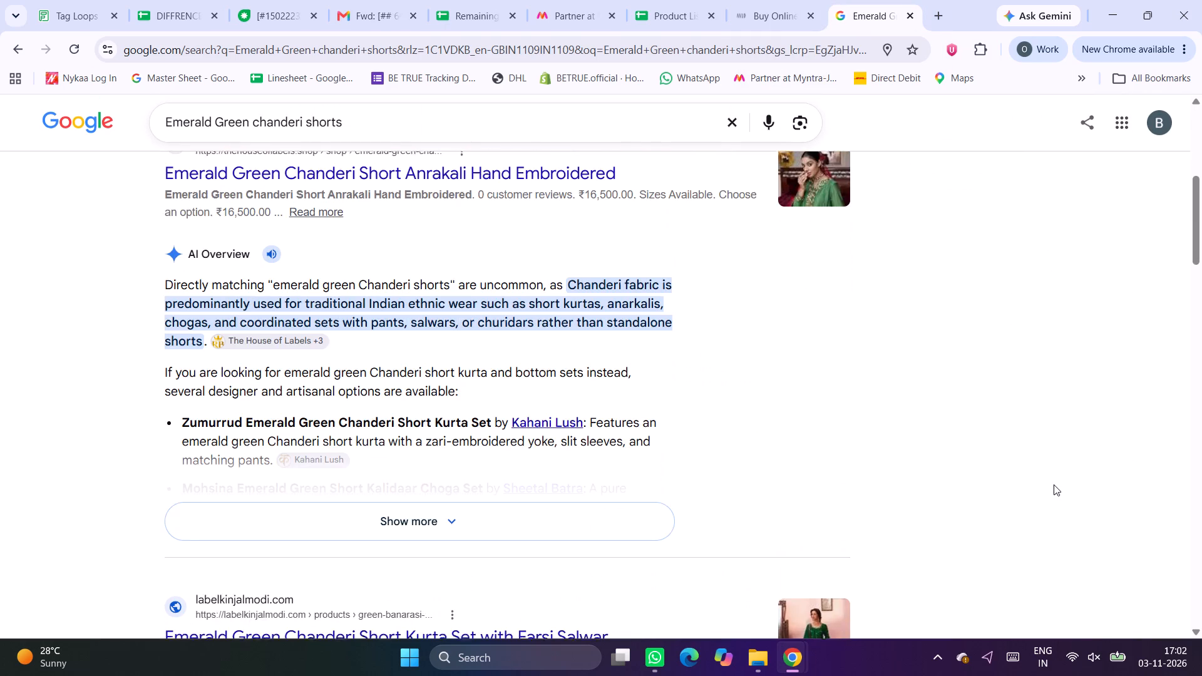
scroll(1054, 484, down, 5)
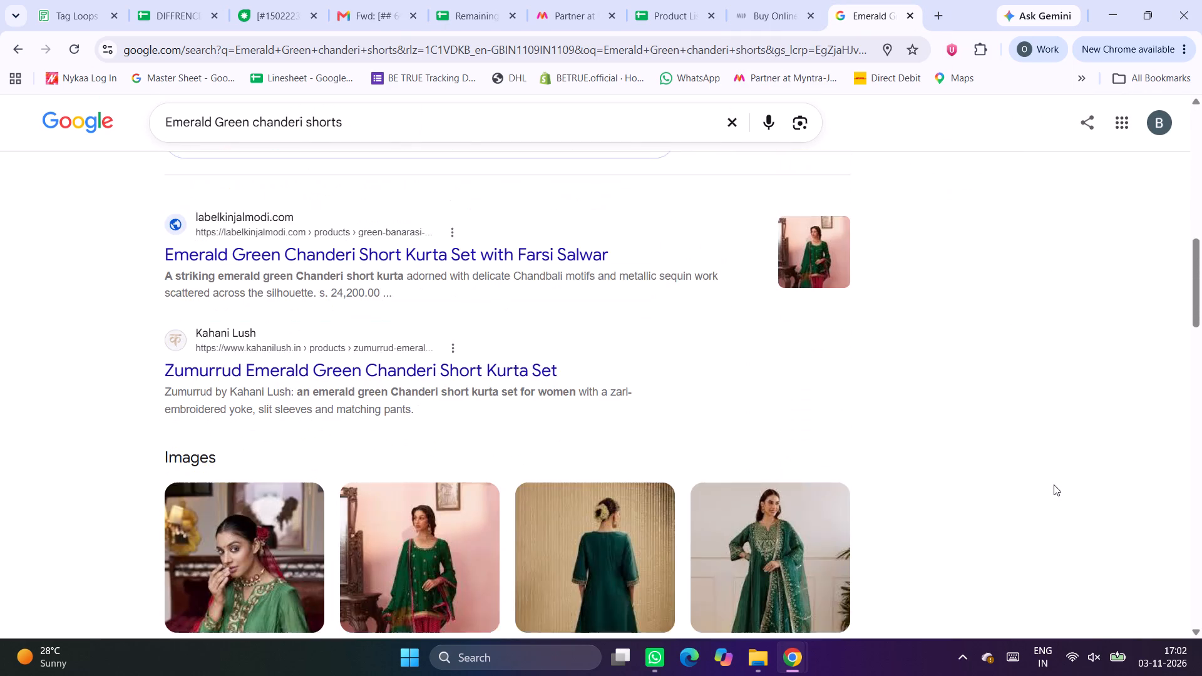
scroll(1054, 484, down, 1)
scroll(1054, 484, up, 13)
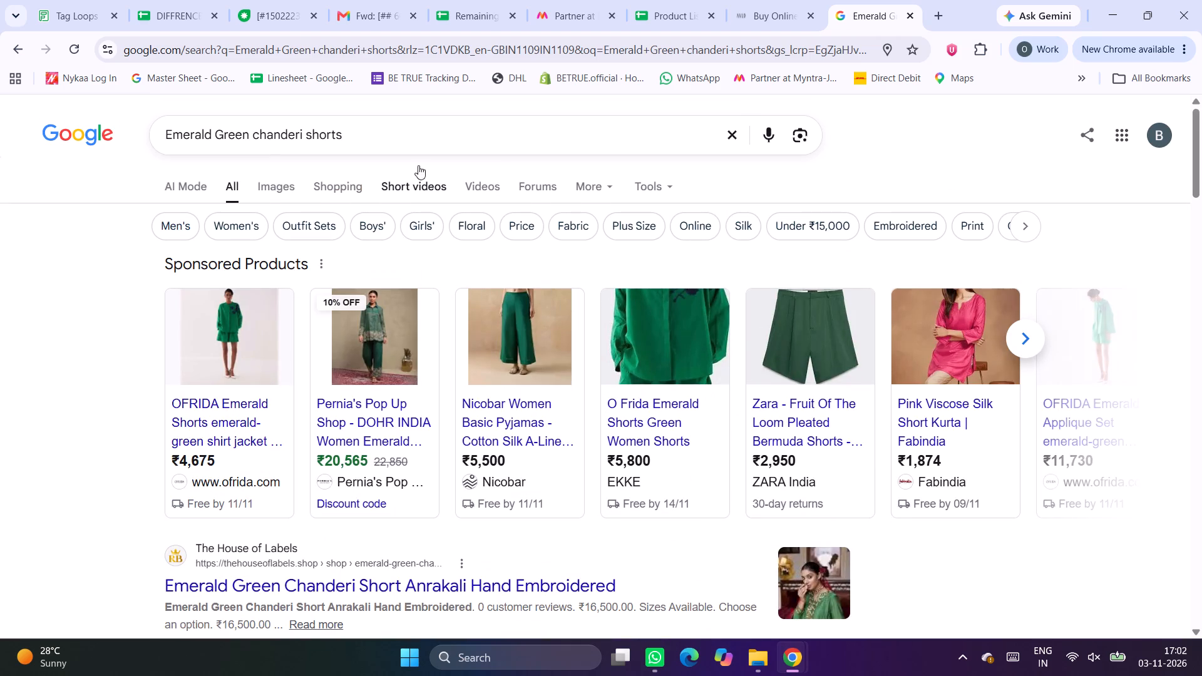
click(424, 148)
key(space)
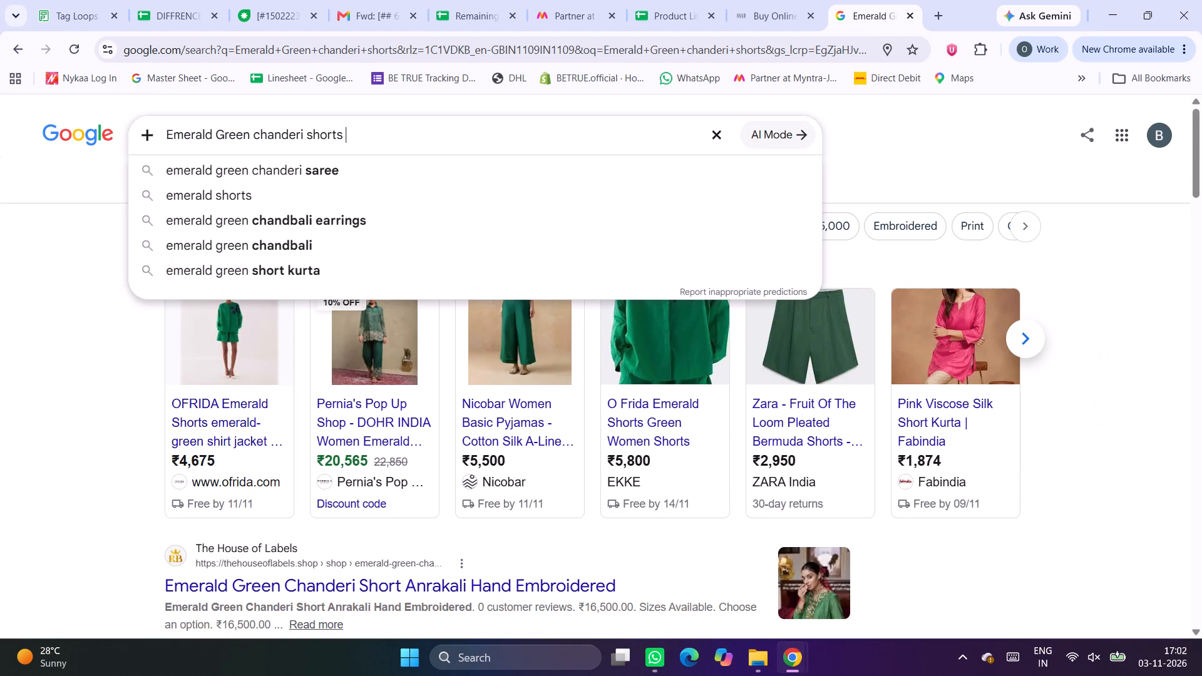
text(betrue)
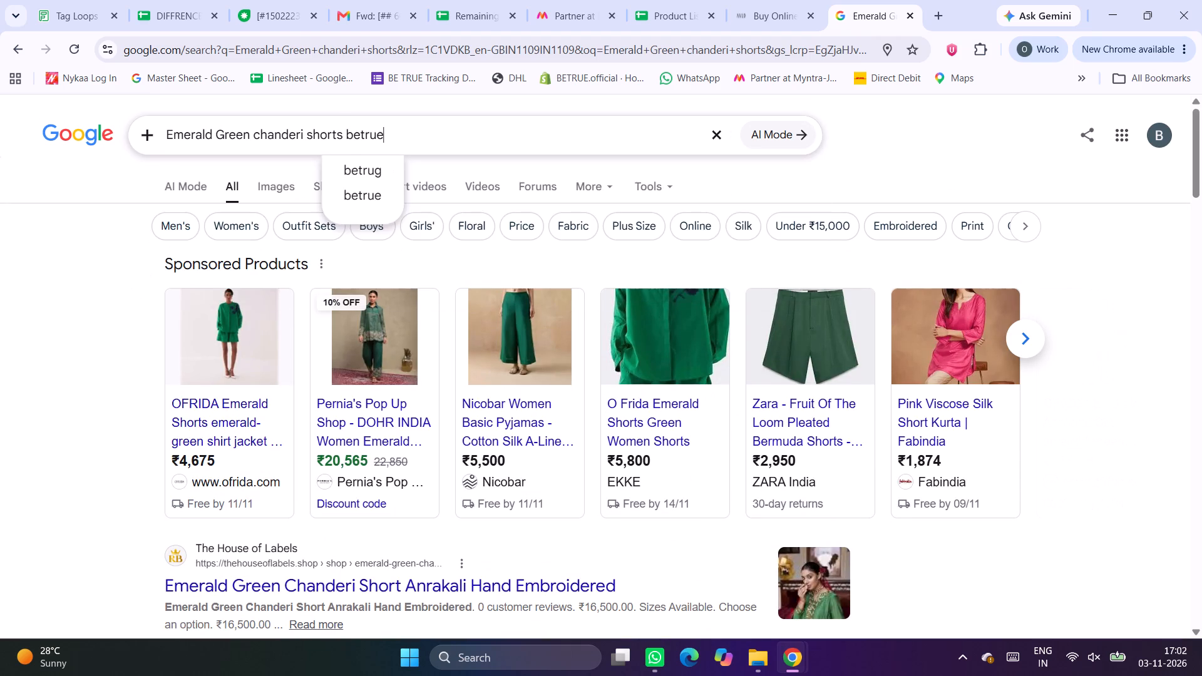
key(Return)
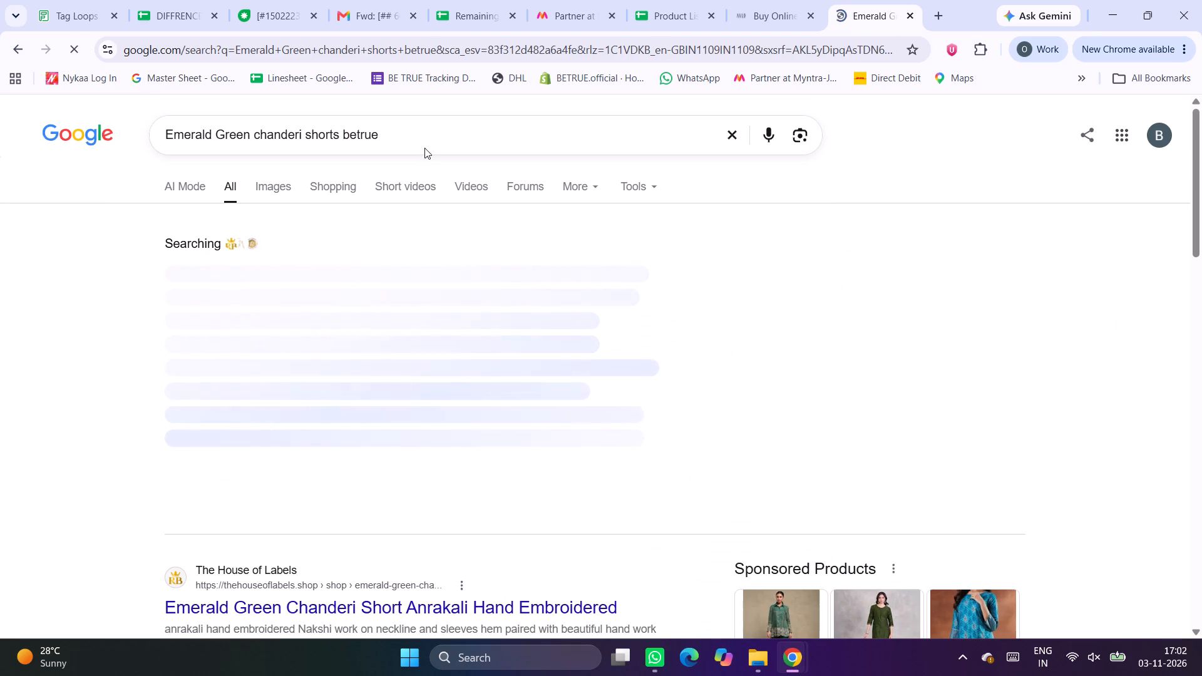
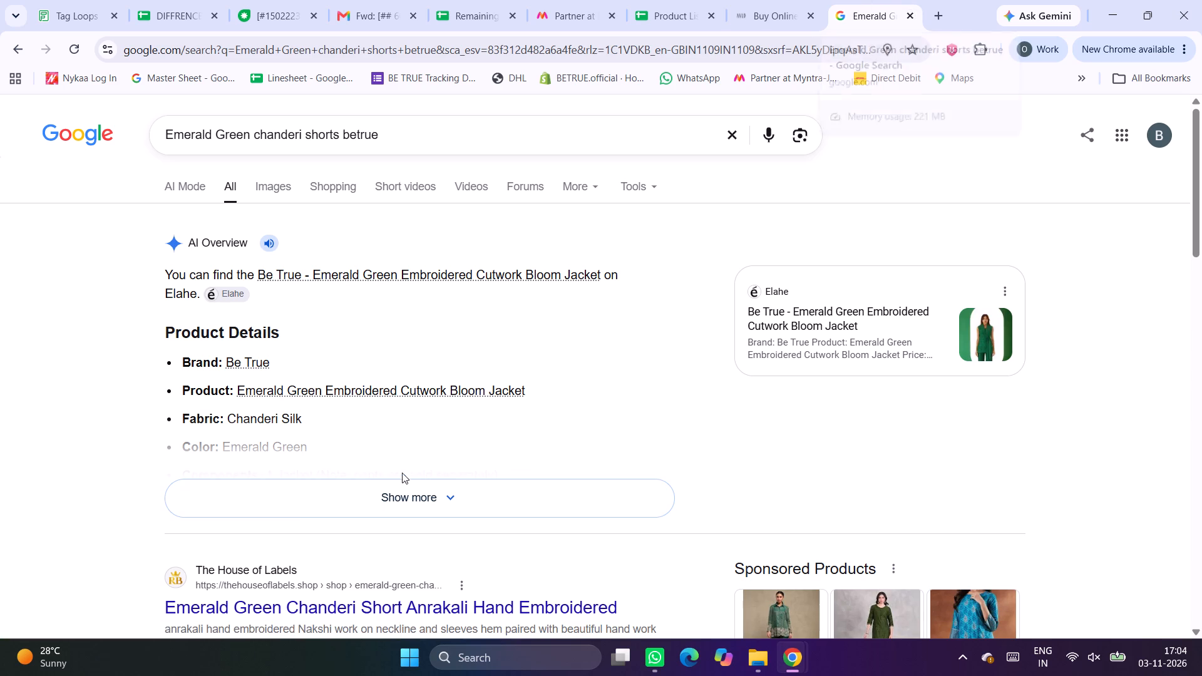
Look through the search results for the Emerald Green shorts and open Elahe's Be True Emerald Green Embroidered Cutwork Bloom Jacket page.
scroll(400, 476, down, 2)
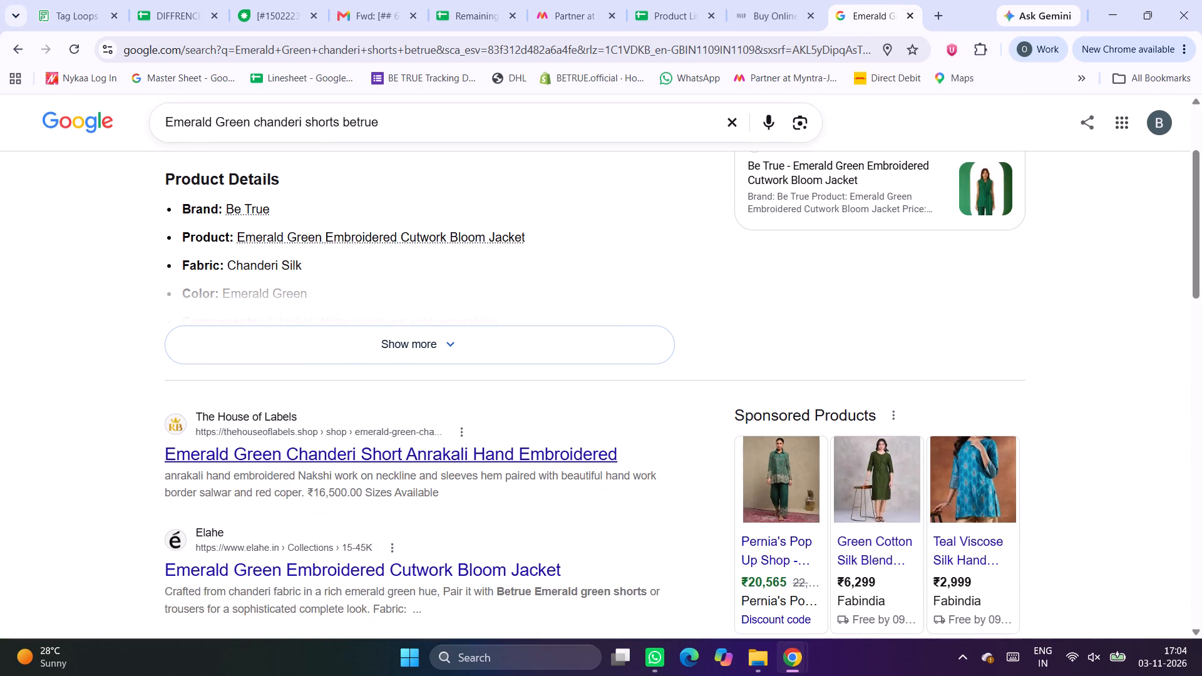
scroll(400, 476, down, 1)
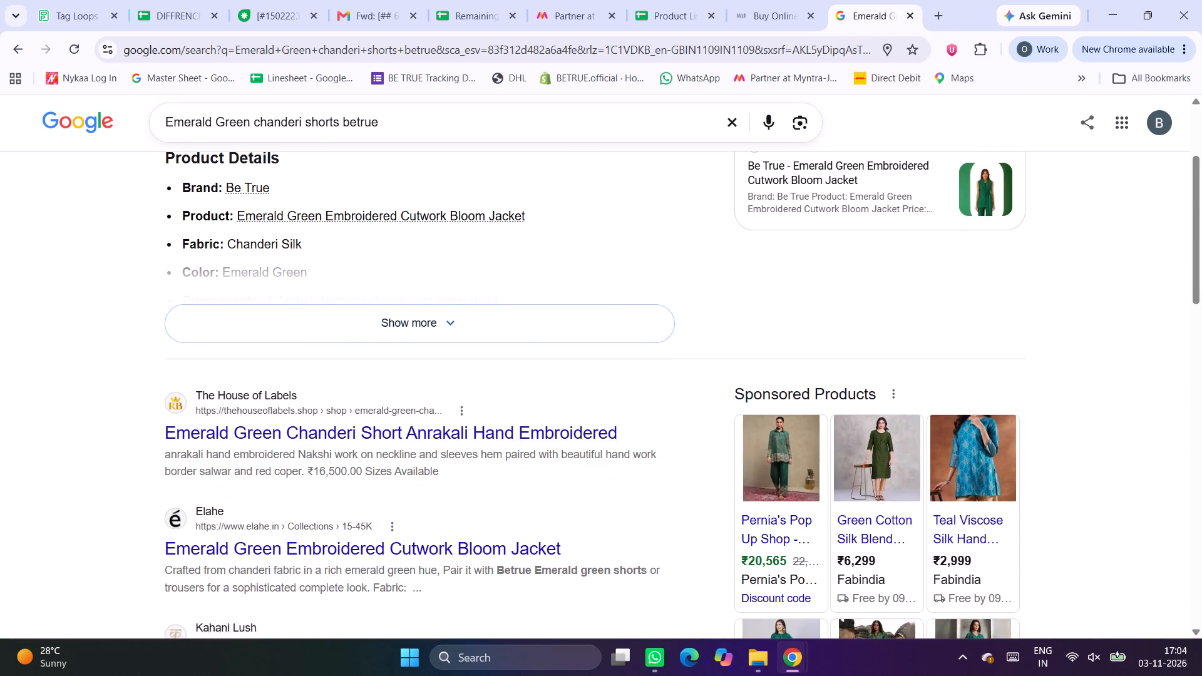
scroll(400, 476, down, 4)
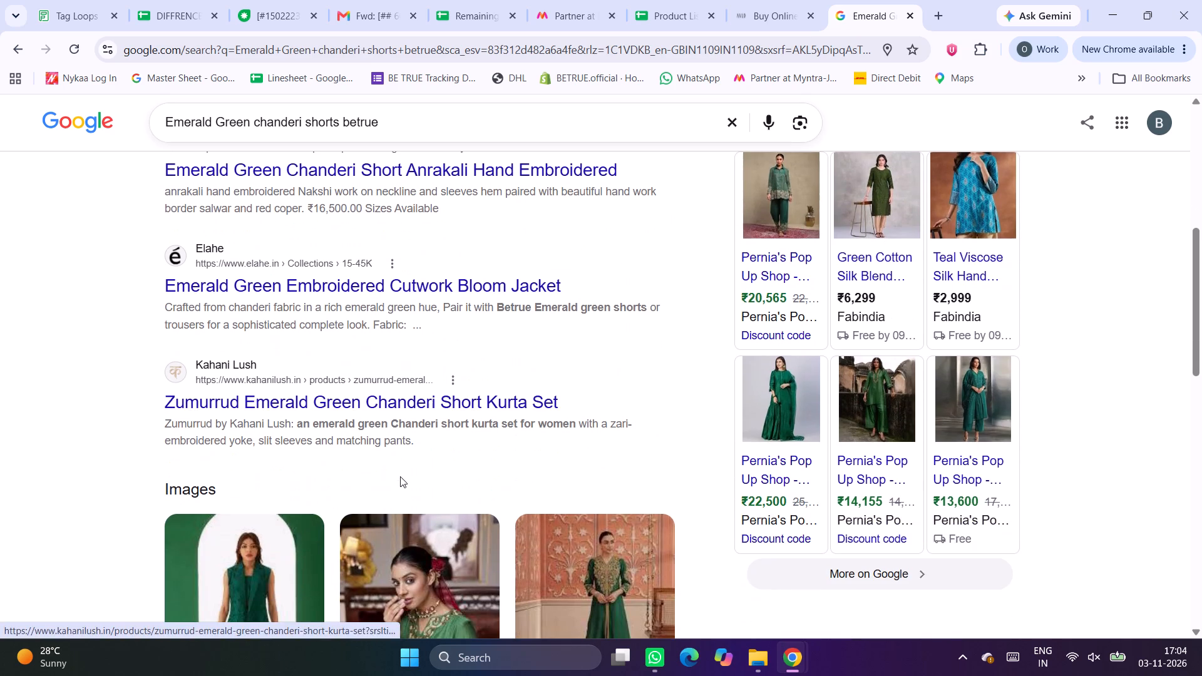
scroll(408, 463, down, 3)
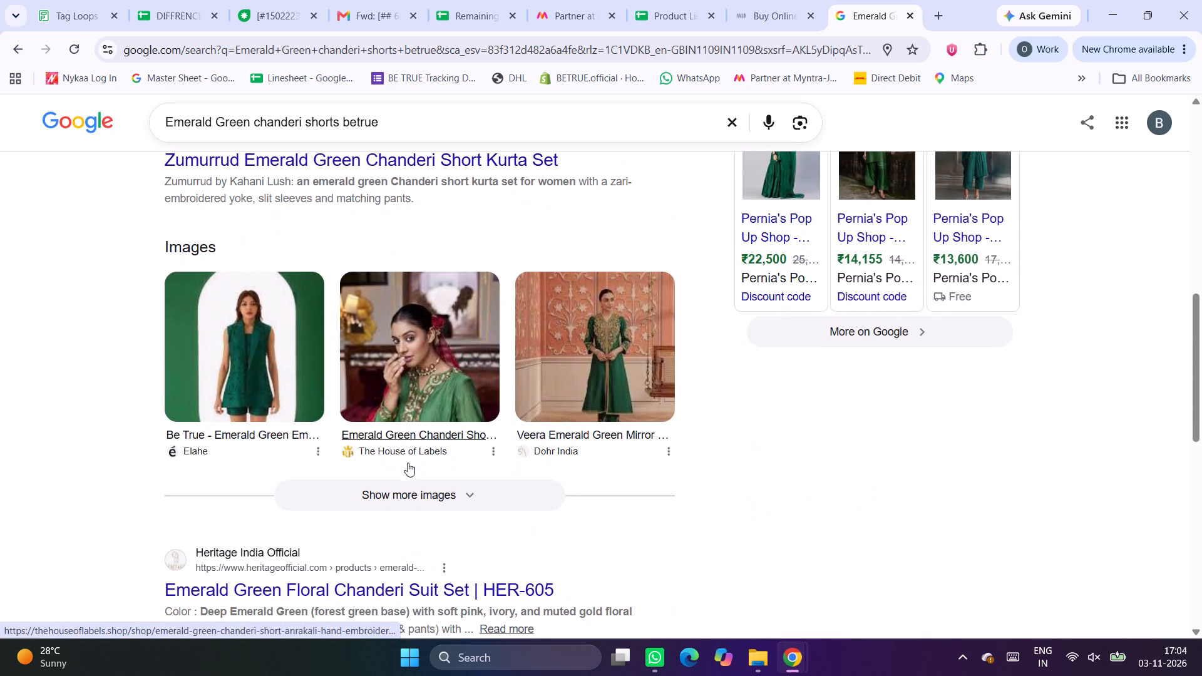
click(258, 386)
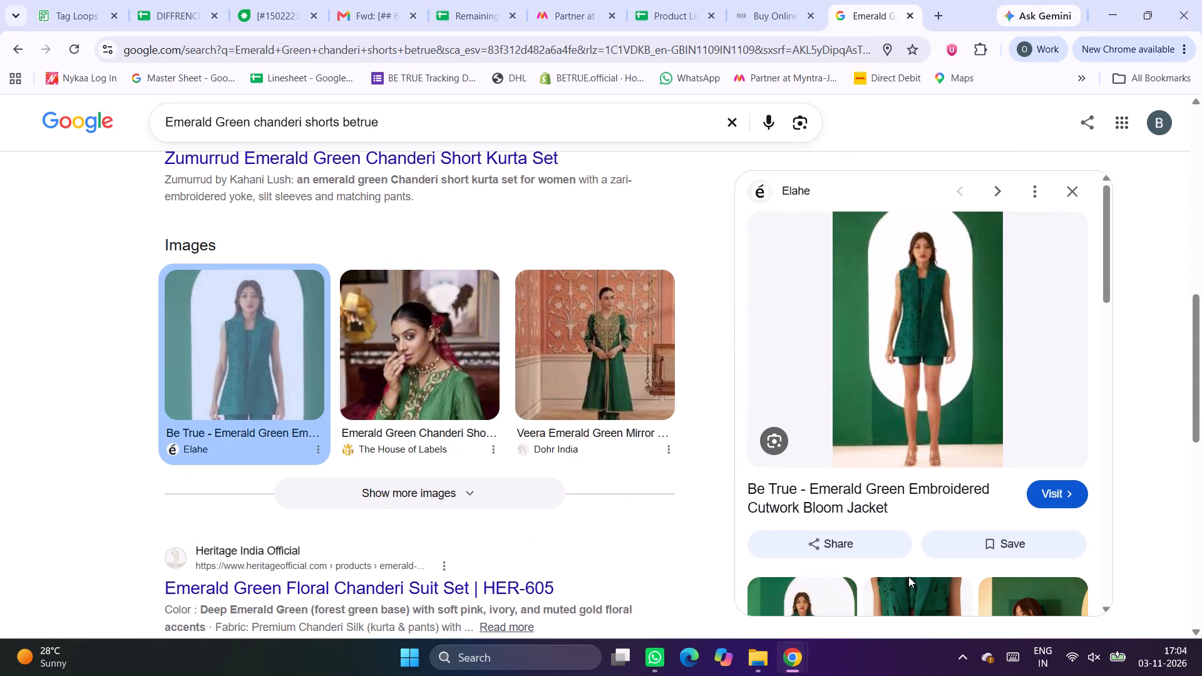
click(1037, 500)
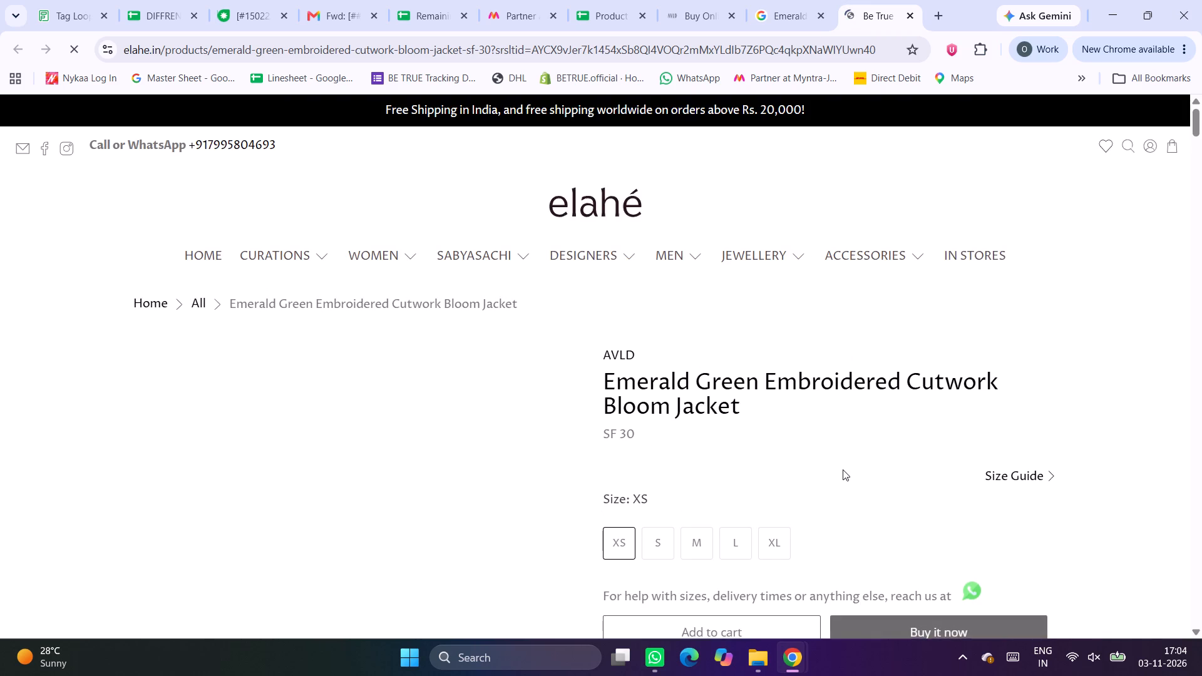
Check the jacket's product details and examine its size guide for measurements that apply to the shorts.
scroll(843, 469, down, 11)
scroll(843, 469, up, 6)
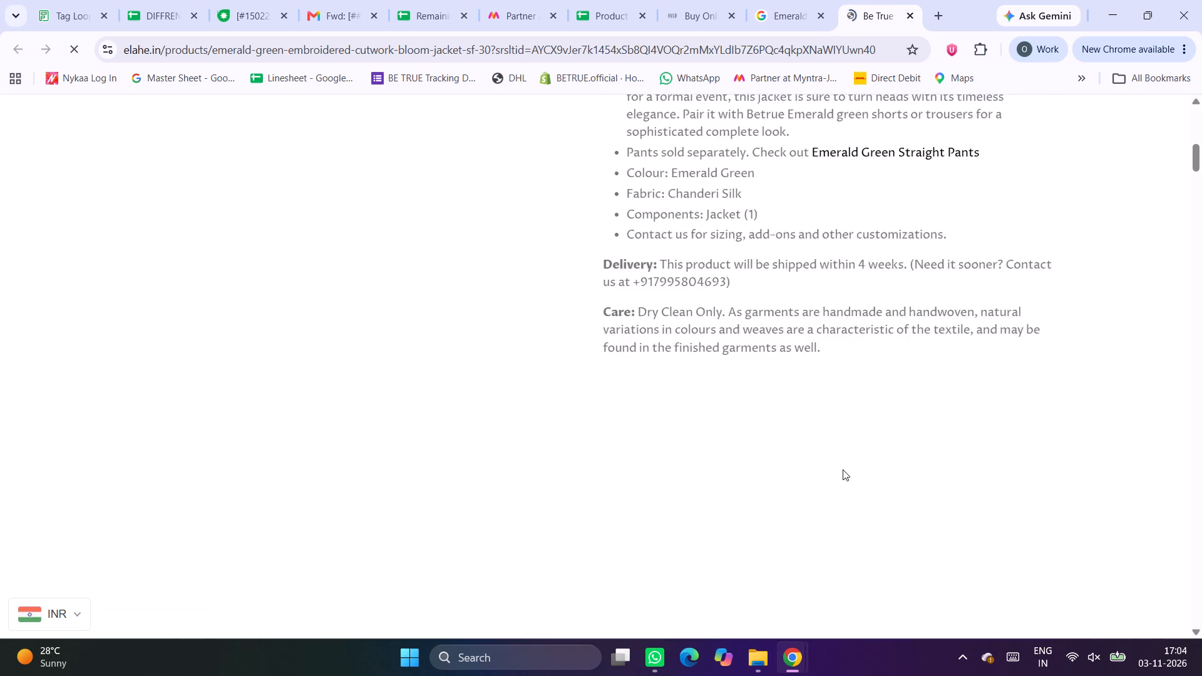
scroll(843, 469, up, 5)
click(1004, 476)
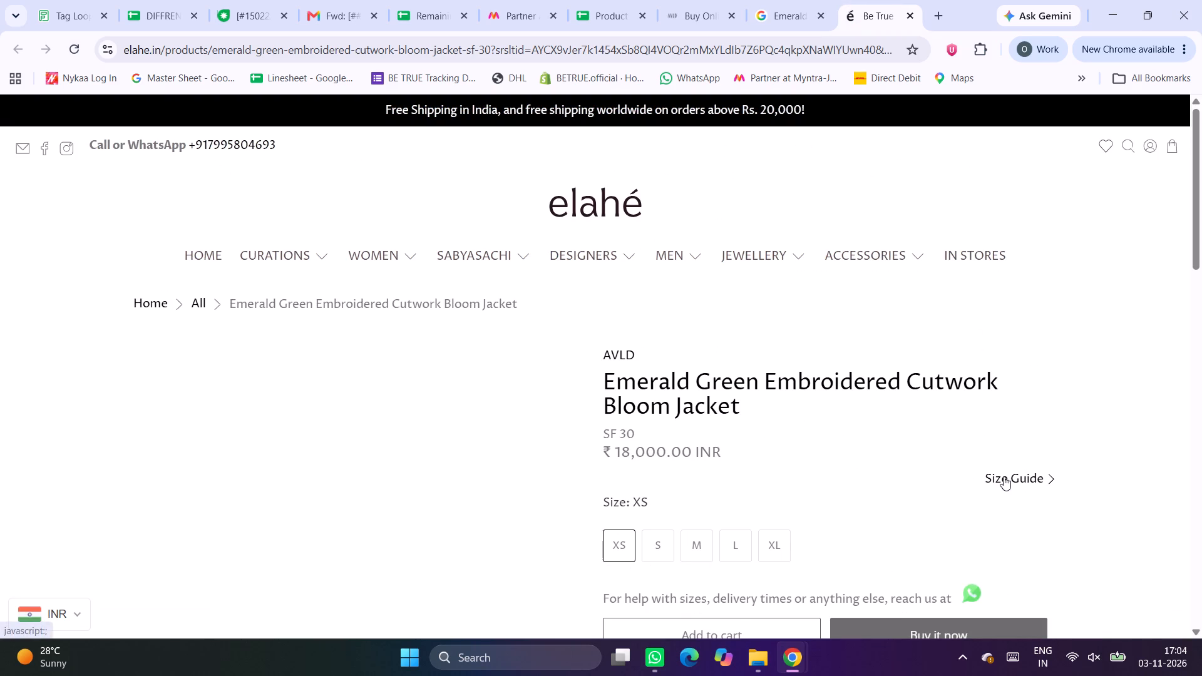
scroll(732, 445, down, 3)
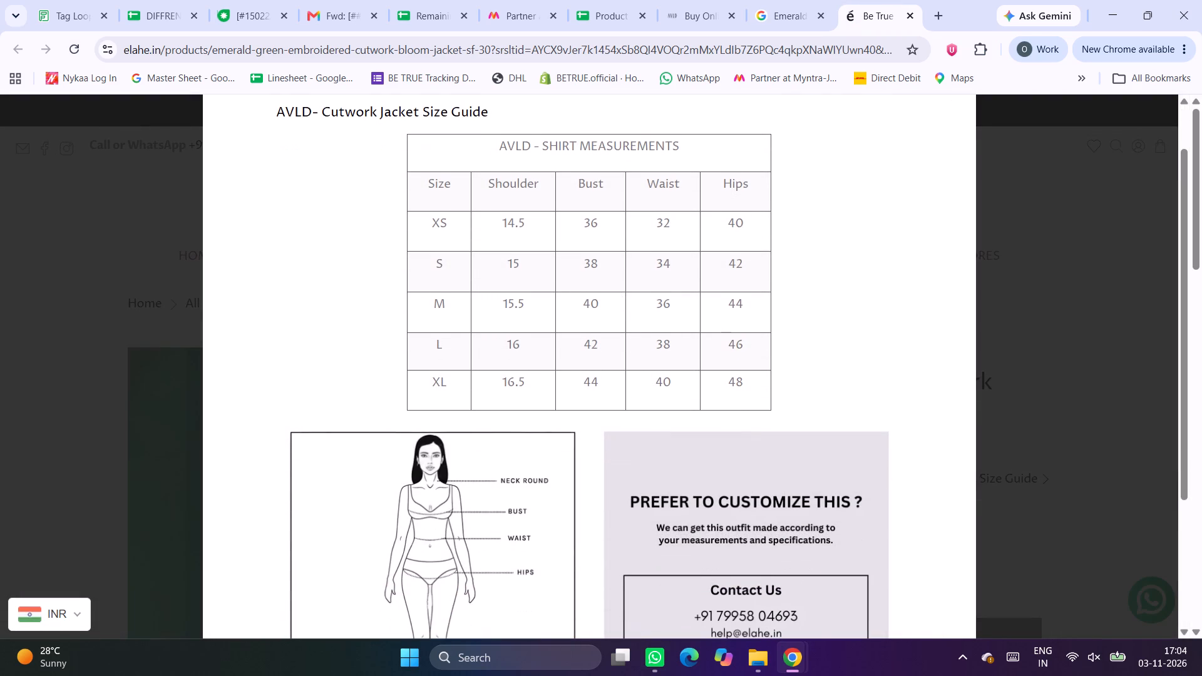
scroll(732, 445, down, 11)
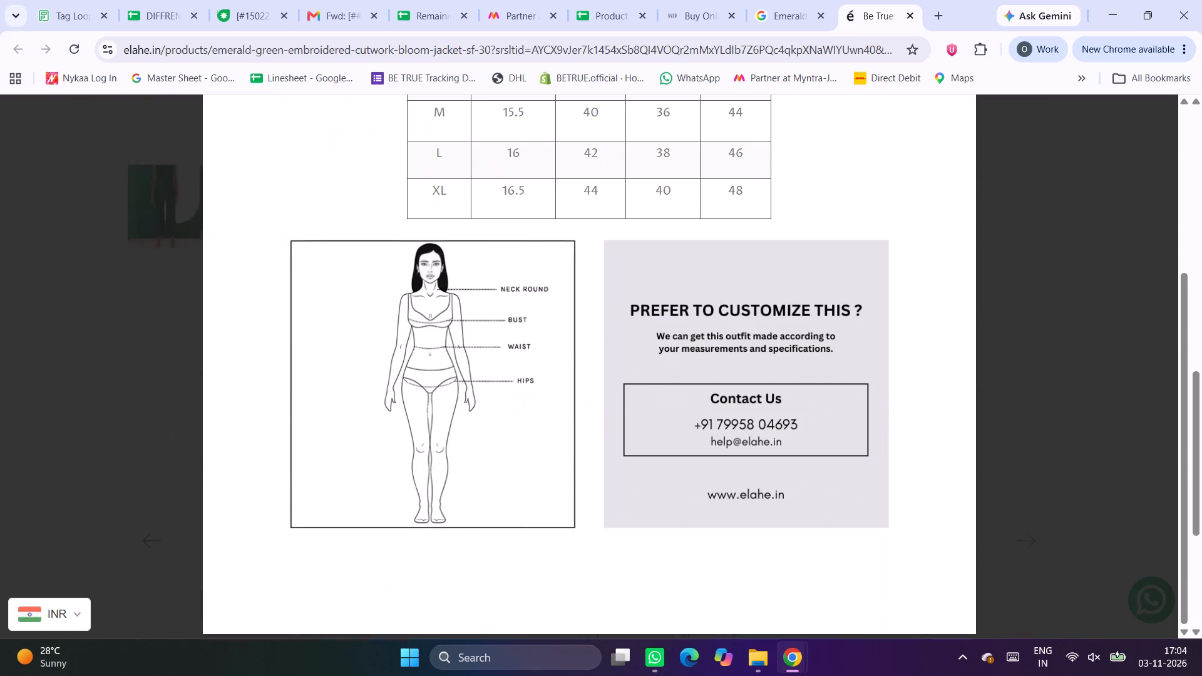
scroll(732, 445, up, 7)
click(963, 123)
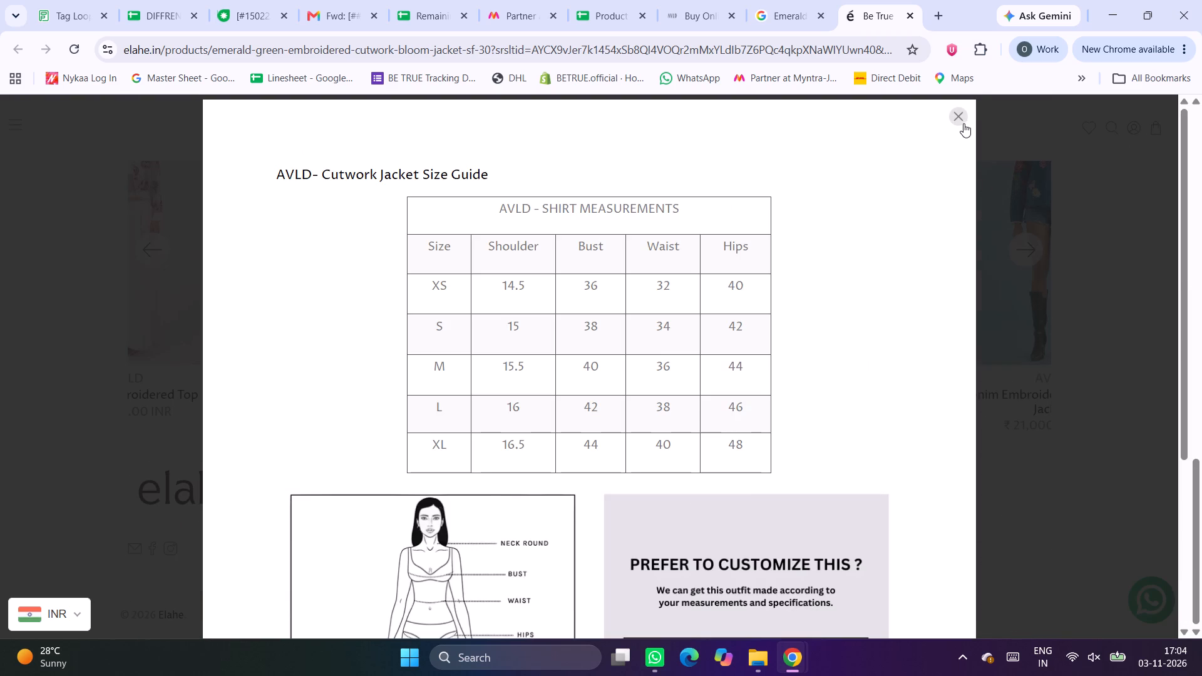
Close the Elahe jacket page and look further down the search results for the Emerald Green chanderi shorts.
scroll(707, 354, up, 14)
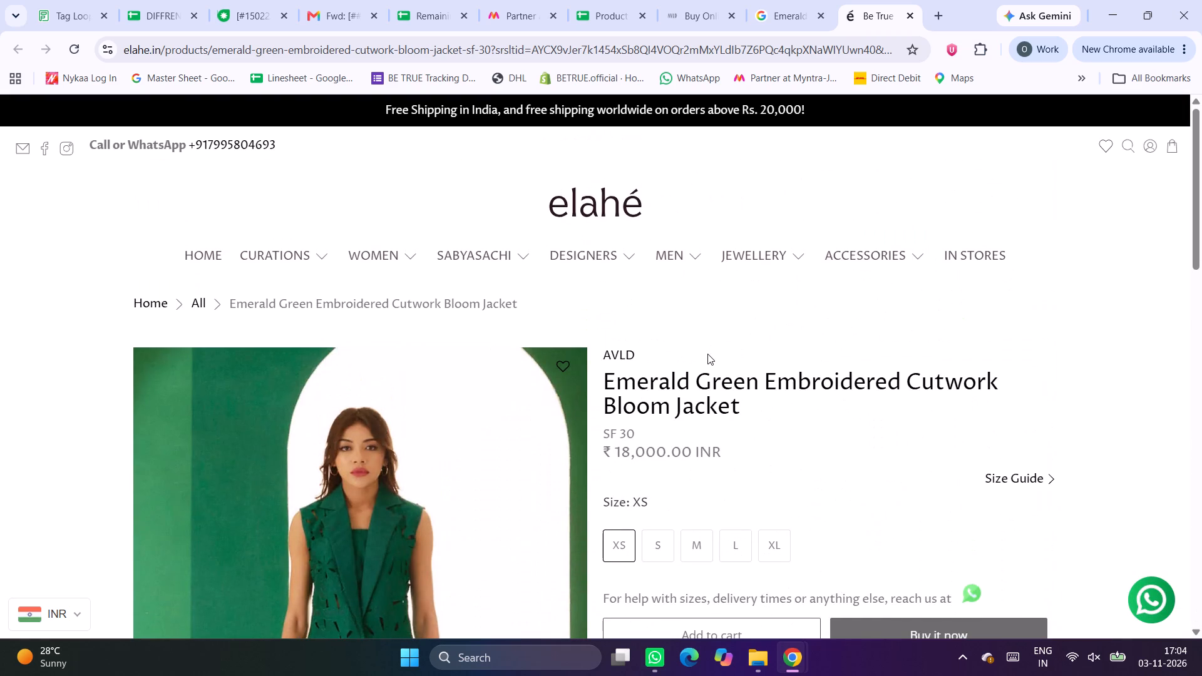
scroll(381, 285, right, 14)
click(909, 17)
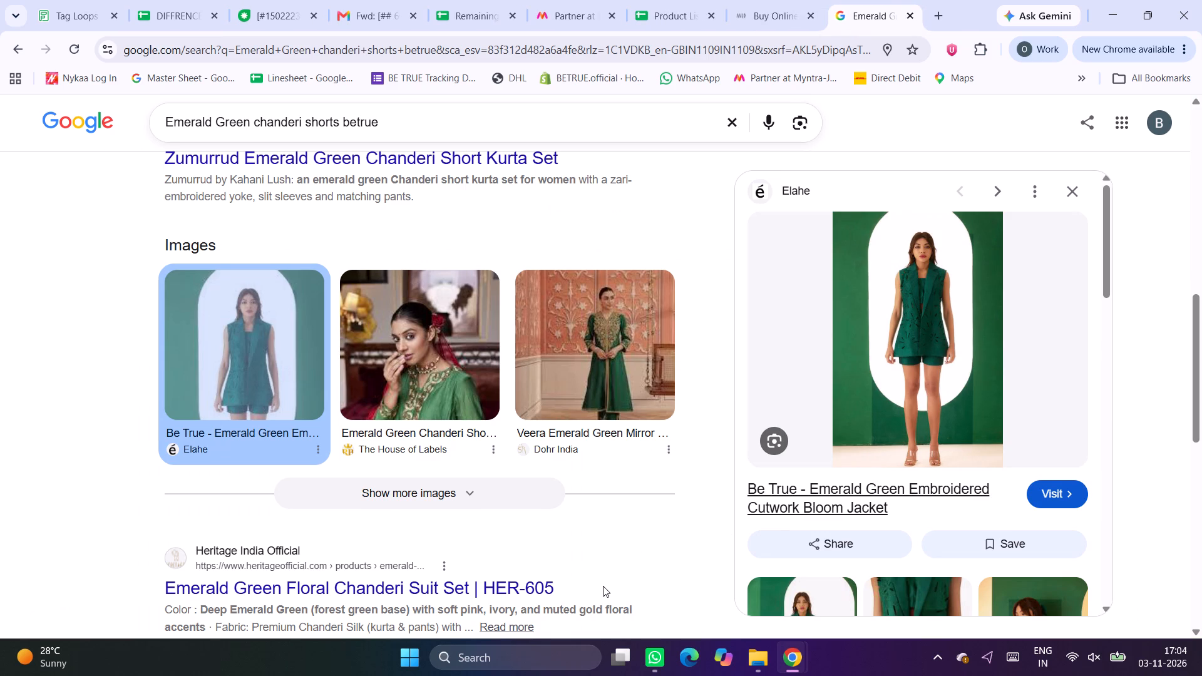
scroll(603, 586, down, 4)
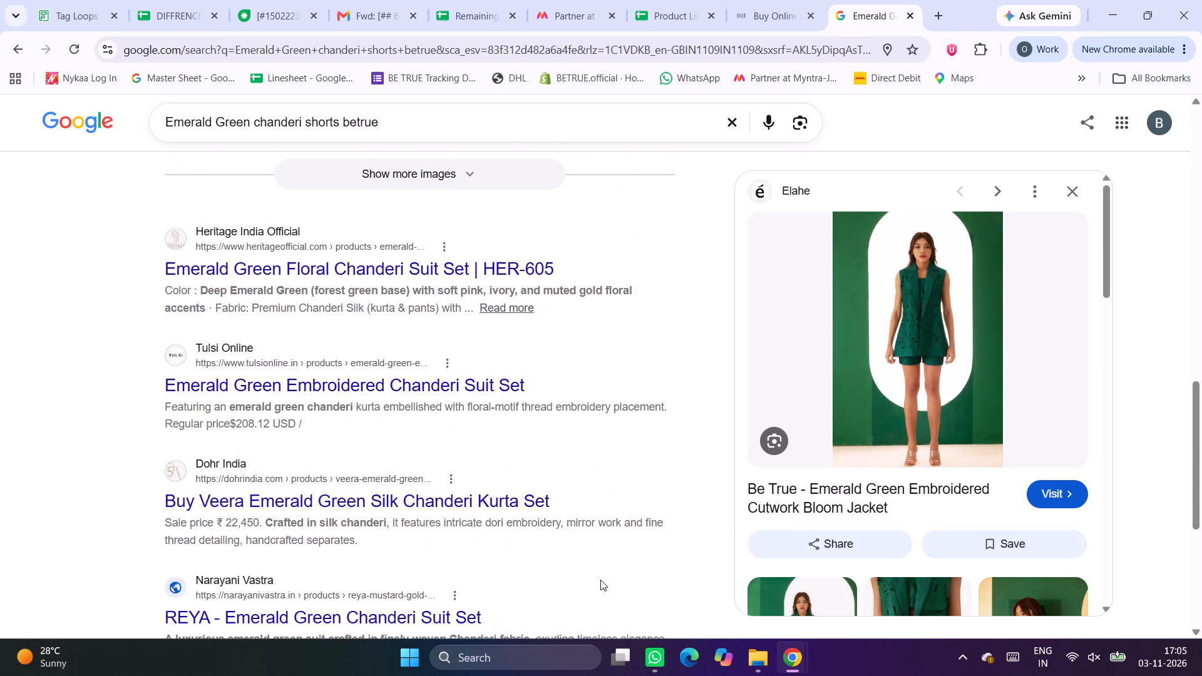
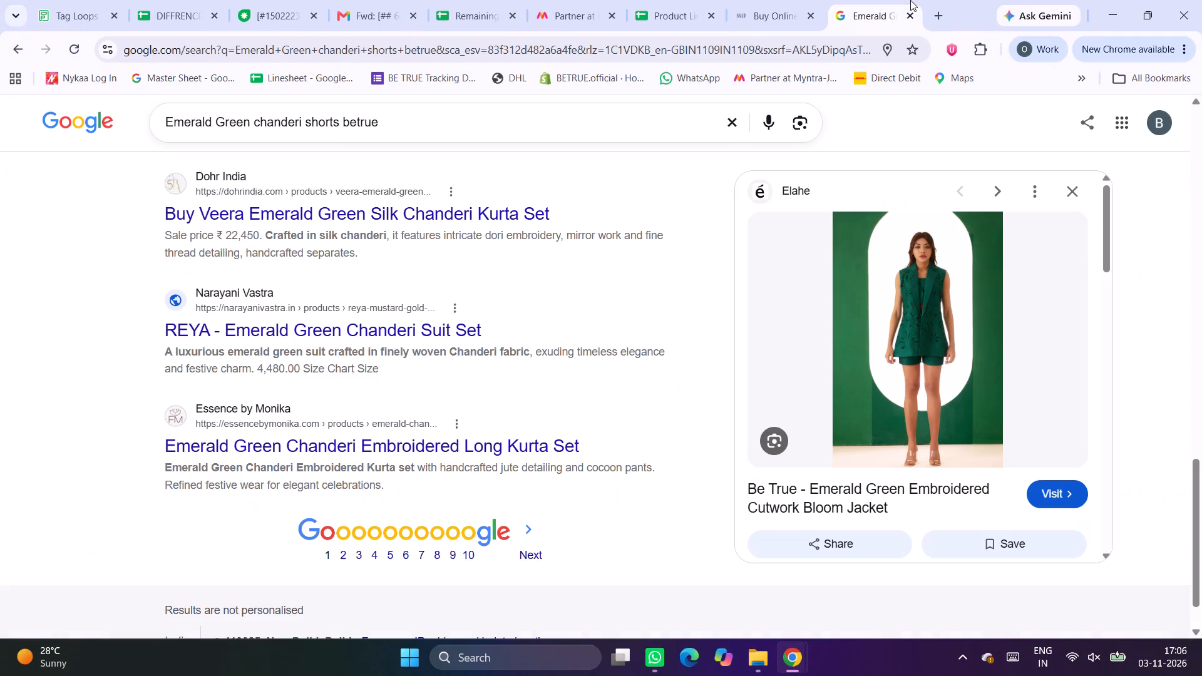
Search the AVLD store for Indian Yellow Floral Print Satin Silk Straight Pants.
click(745, 0)
click(129, 223)
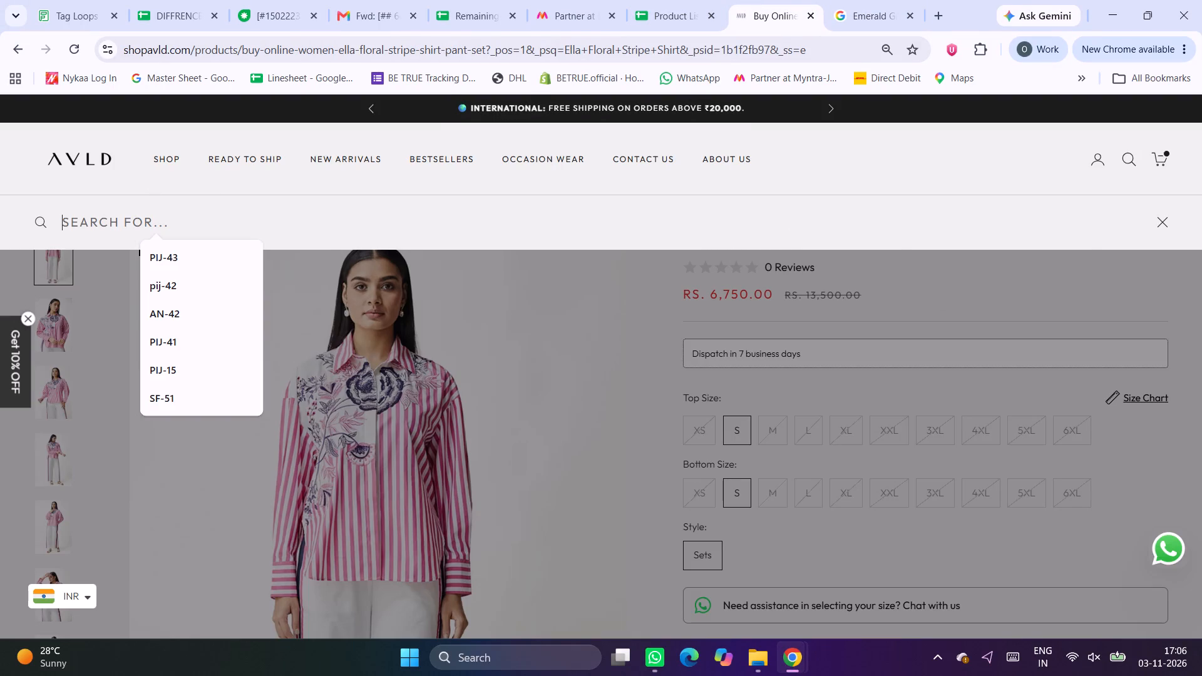
key(ctrl+v)
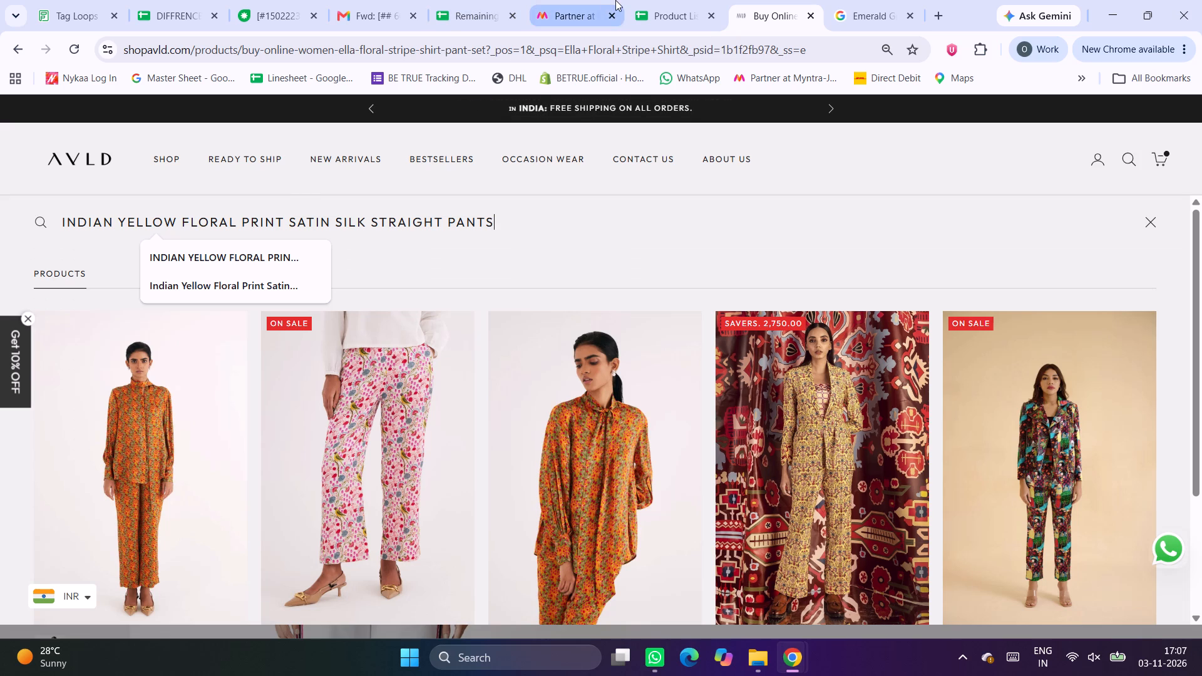
Compare the AVLD search results with the MI 9 pants' image and name in the Product Listing Sheet.
click(726, 0)
click(649, 0)
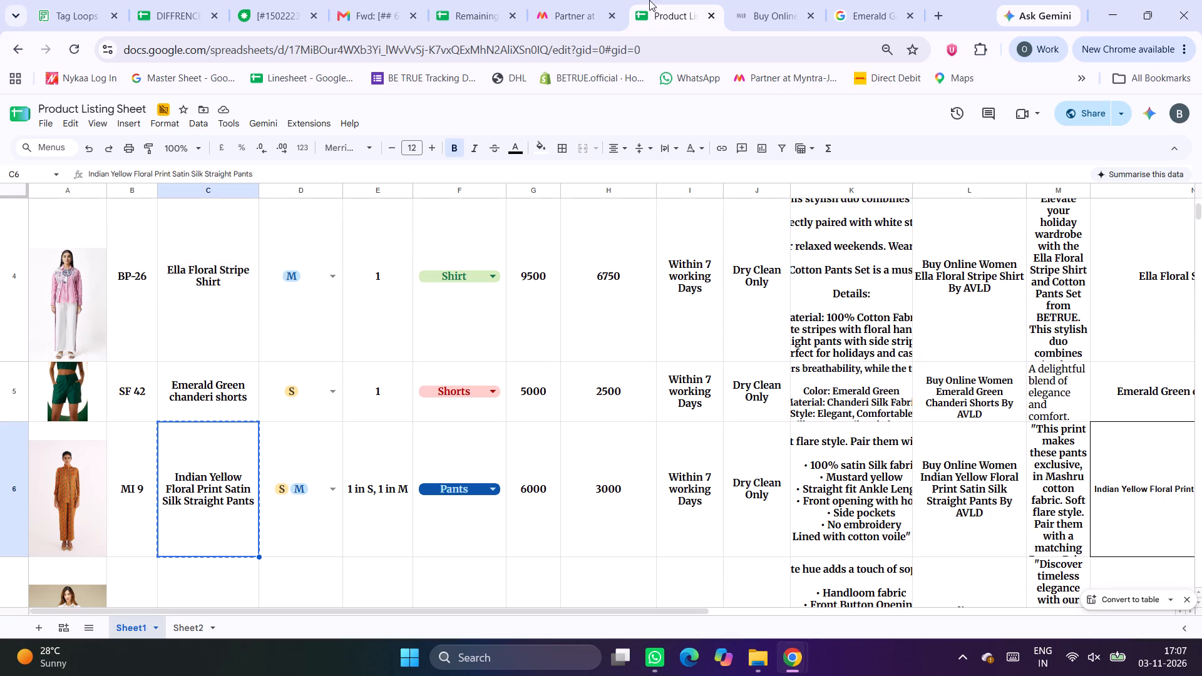
click(737, 0)
scroll(397, 384, down, 2)
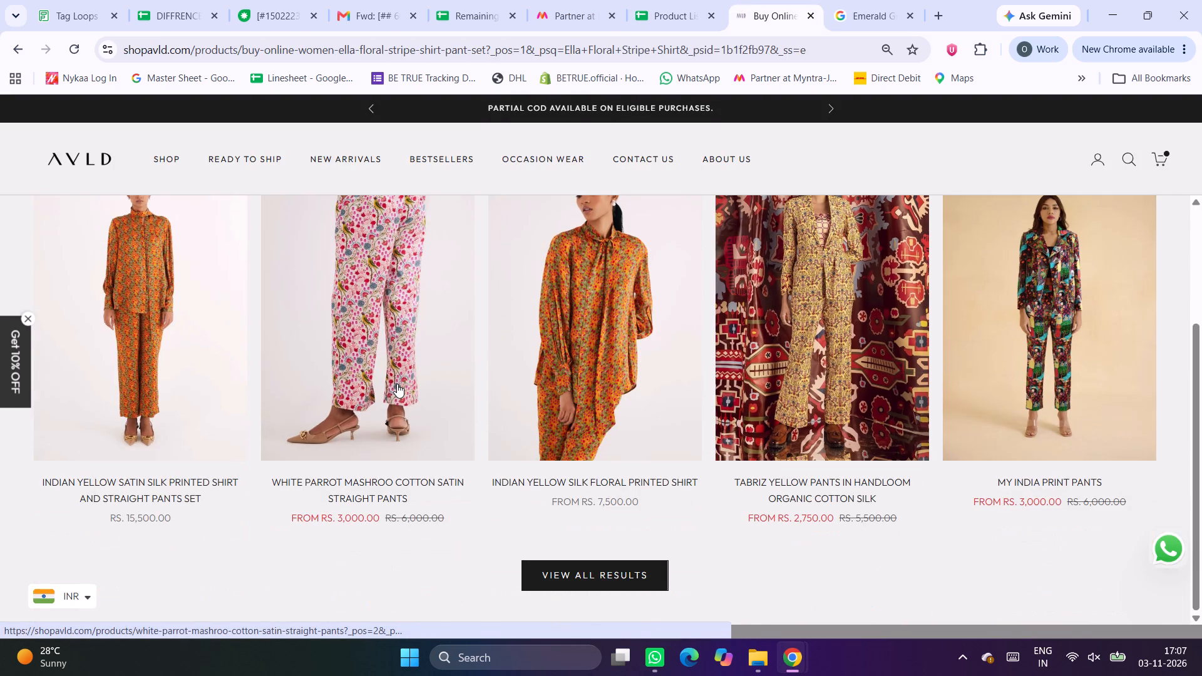
click(702, 0)
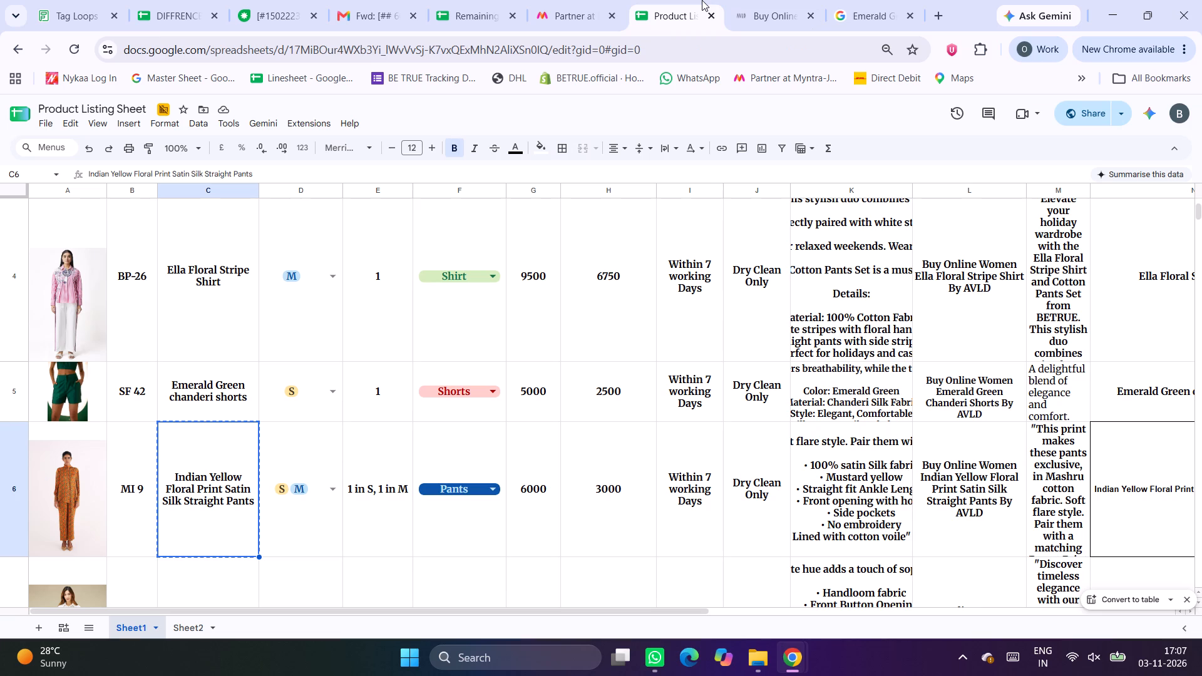
click(819, 0)
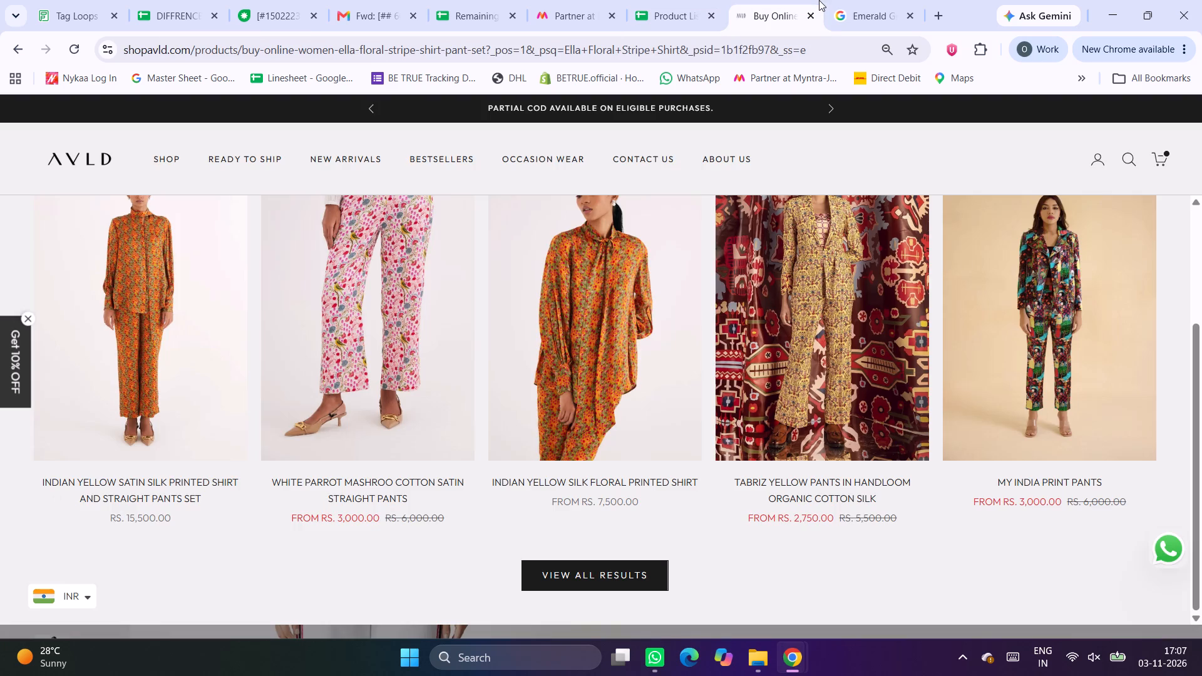
click(706, 0)
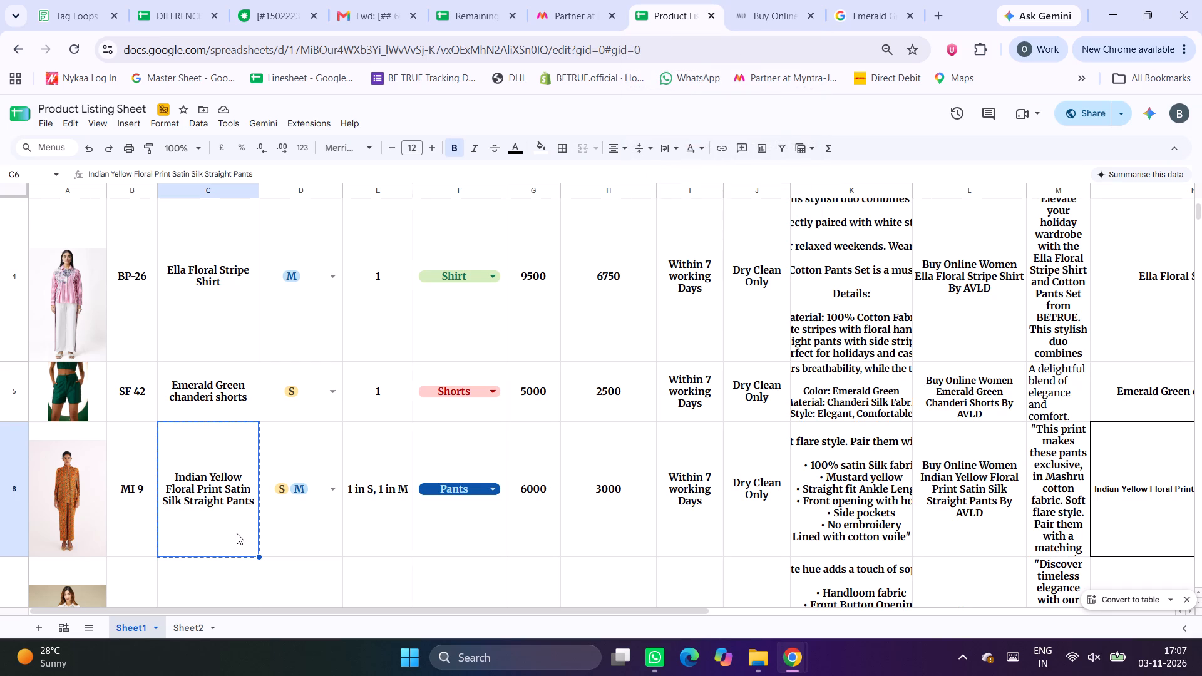
click(812, 0)
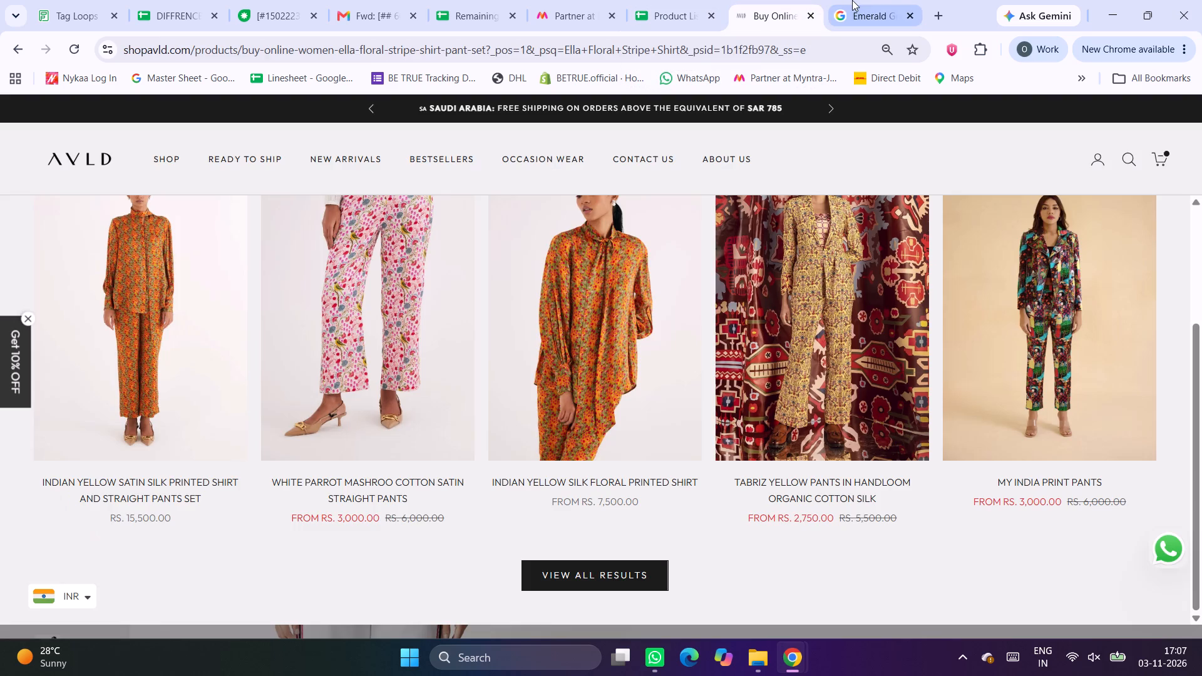
Search Google for Indian Yellow Floral Print Satin Silk Straight Pants.
click(896, 0)
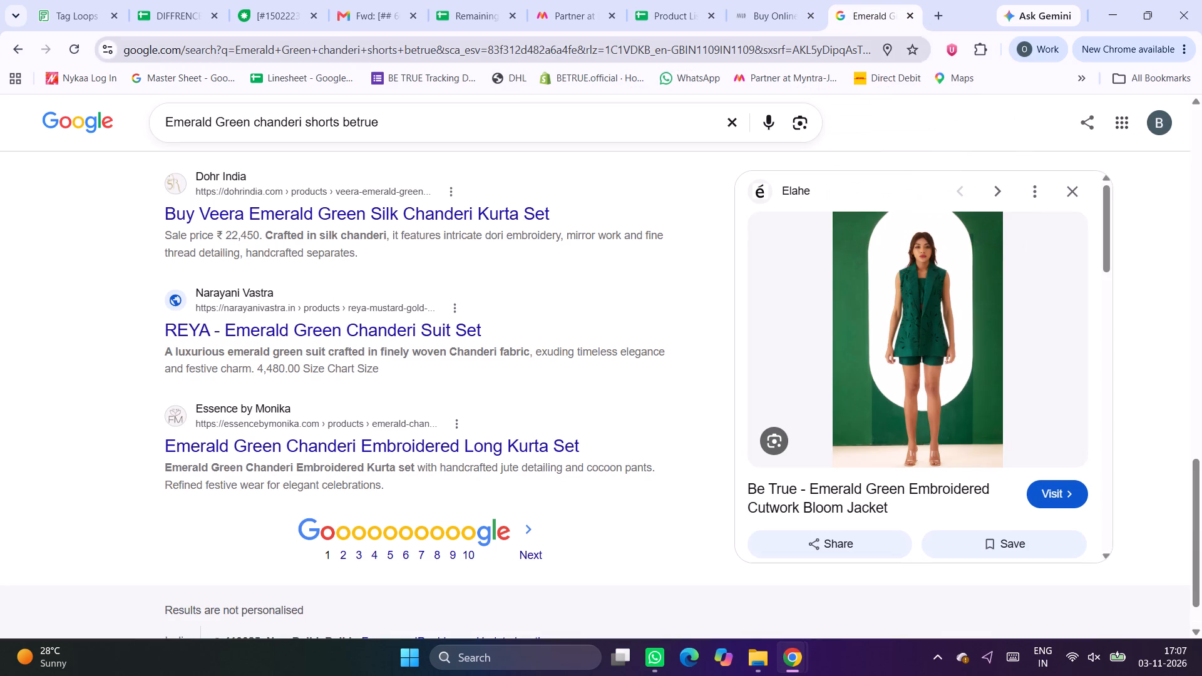
click(495, 49)
key(ctrl+v)
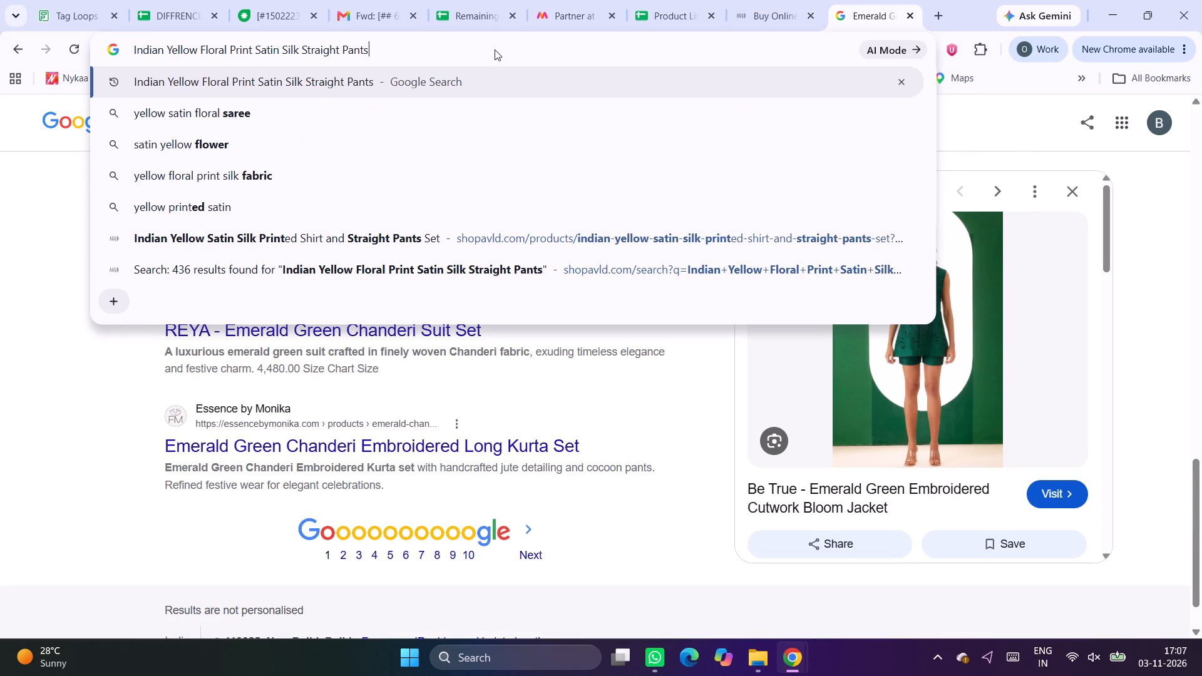
key(Return)
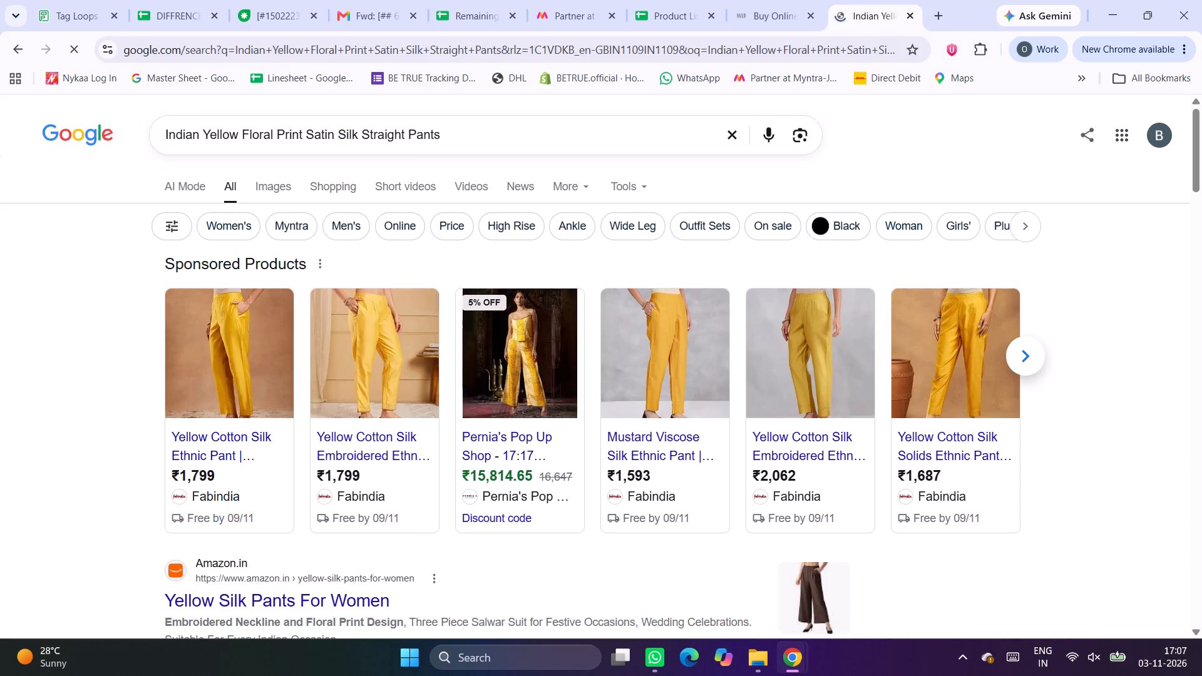
Look through the Google results for the matching Indian Yellow pants, and close the results page.
scroll(438, 372, down, 4)
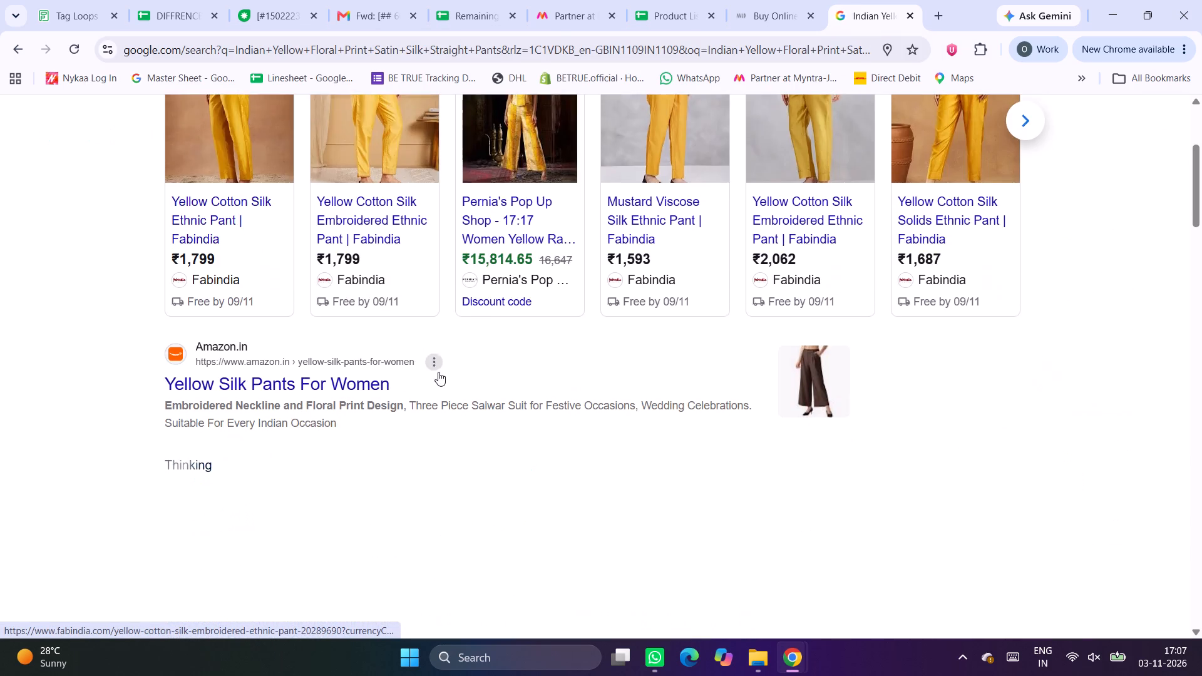
scroll(438, 372, down, 4)
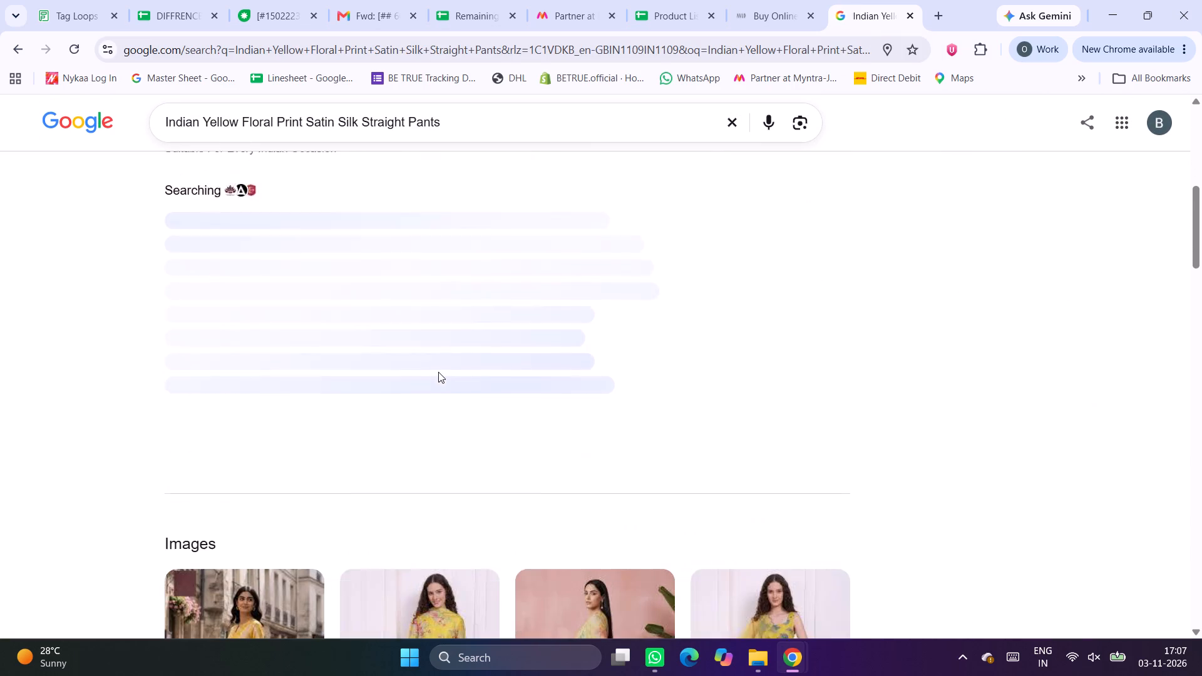
scroll(438, 372, down, 6)
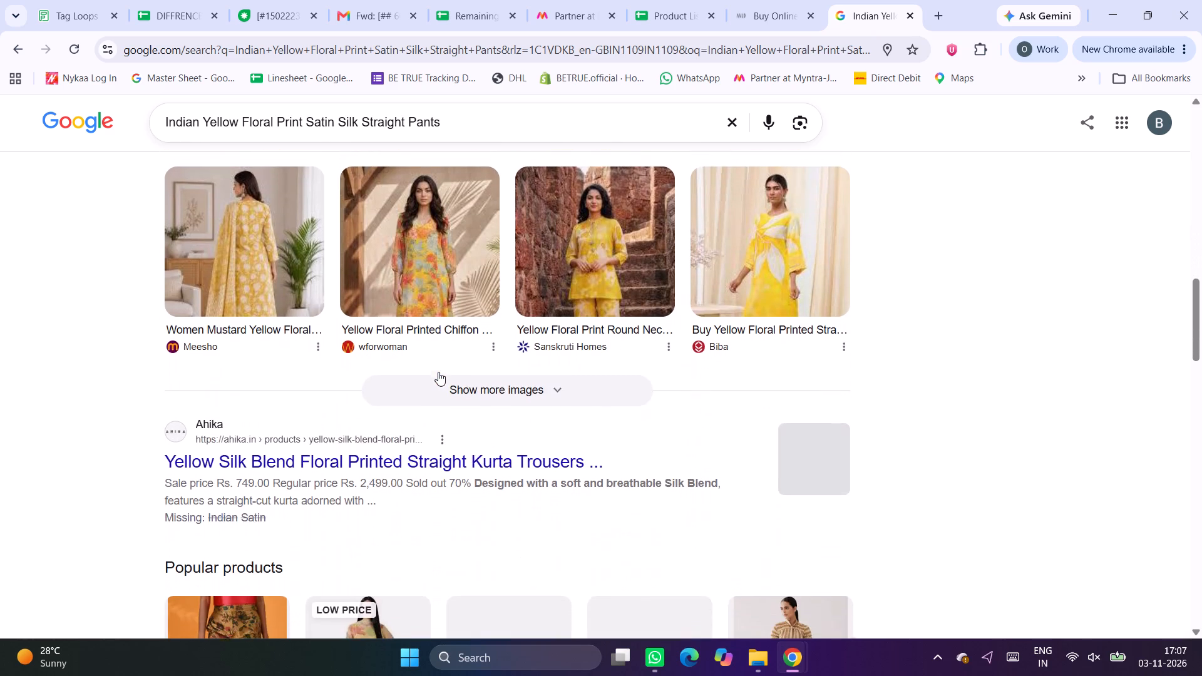
scroll(438, 372, down, 6)
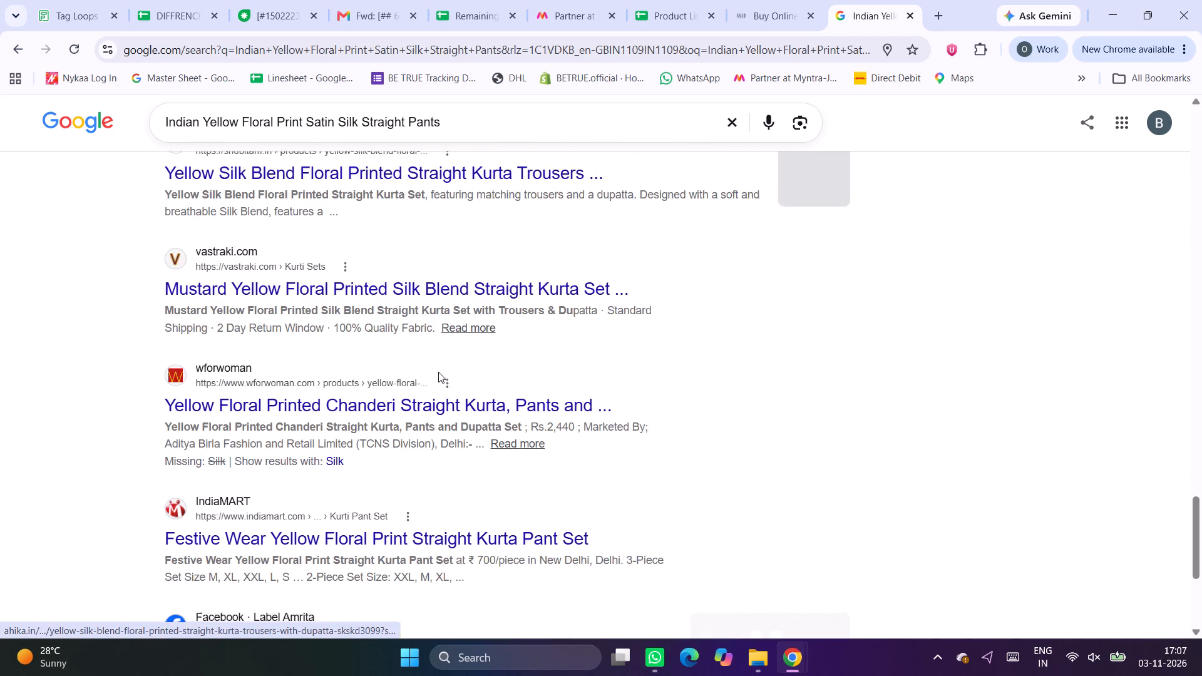
scroll(438, 372, up, 3)
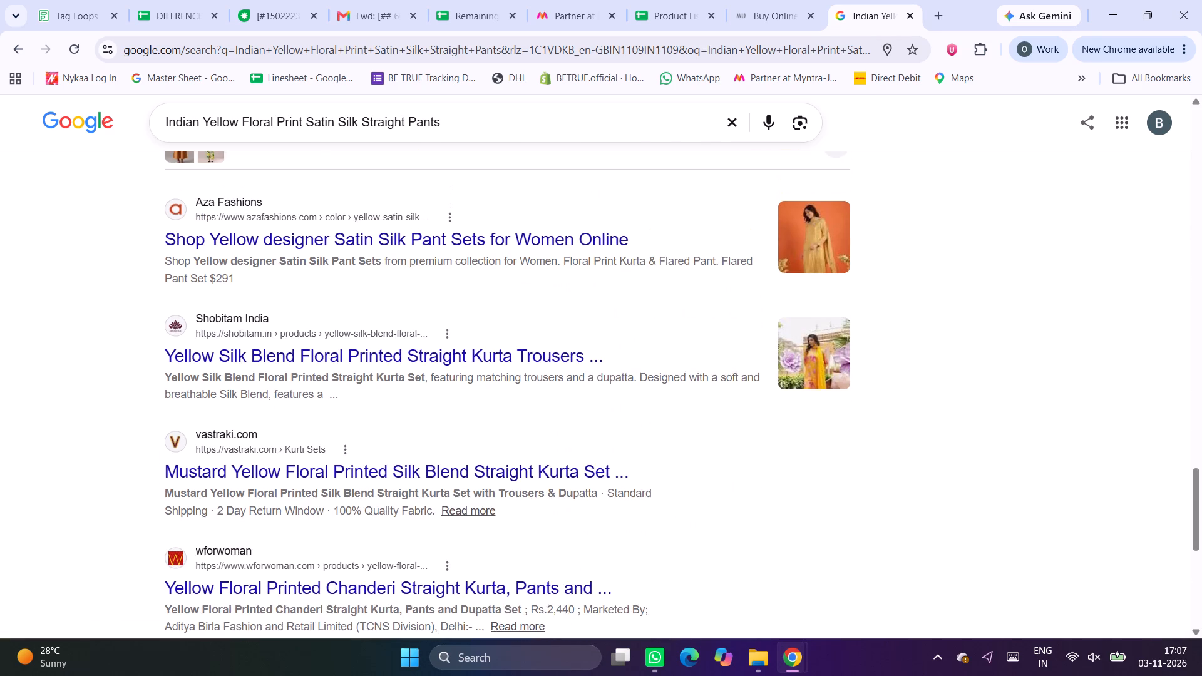
scroll(438, 372, up, 1)
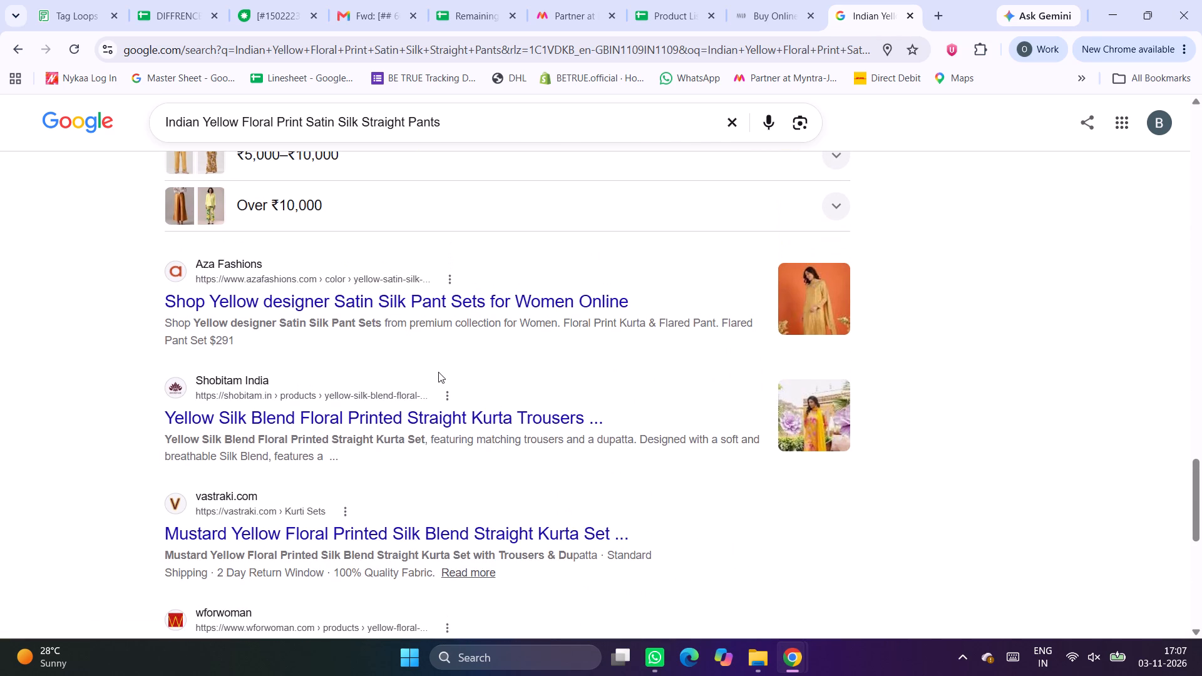
scroll(438, 372, up, 1)
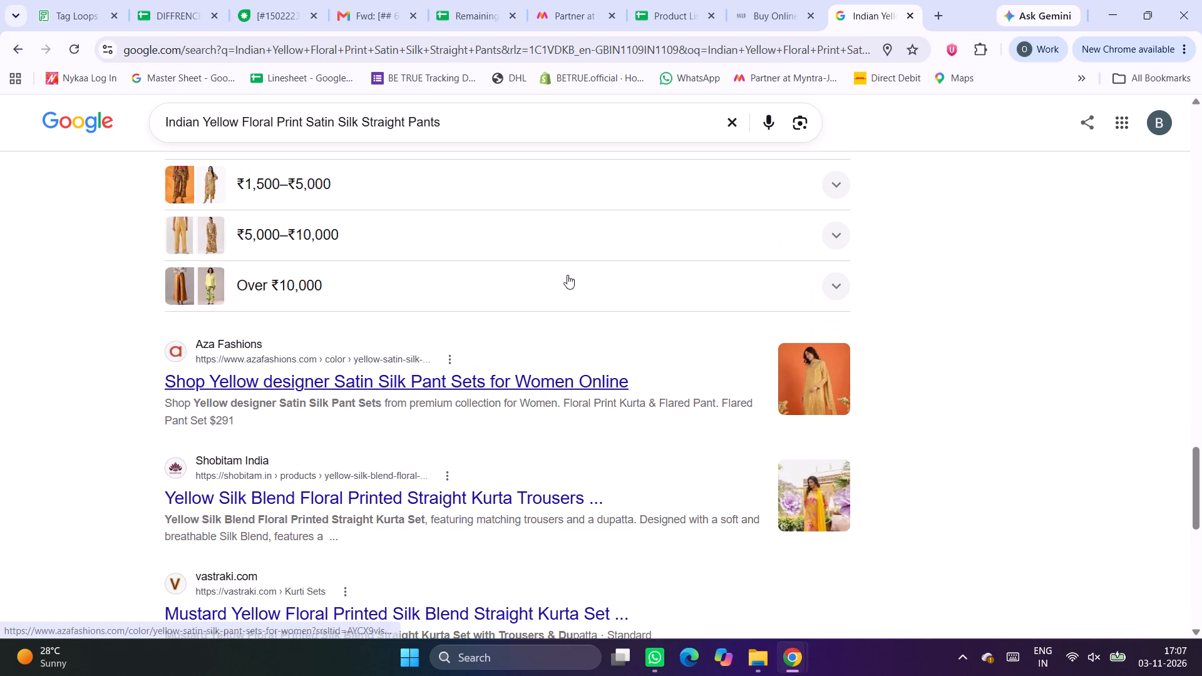
click(911, 11)
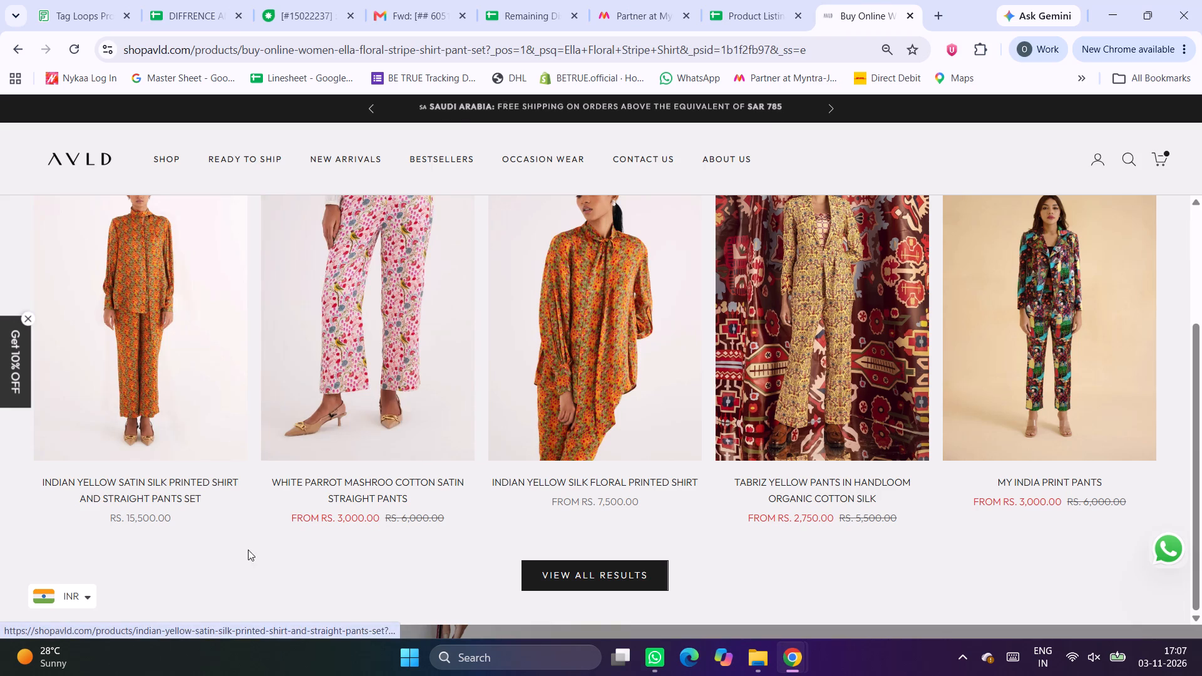
Open AVLD's Indian Yellow Satin Silk Printed Shirt and Straight Pants Set page and display its full size chart in inches.
click(171, 390)
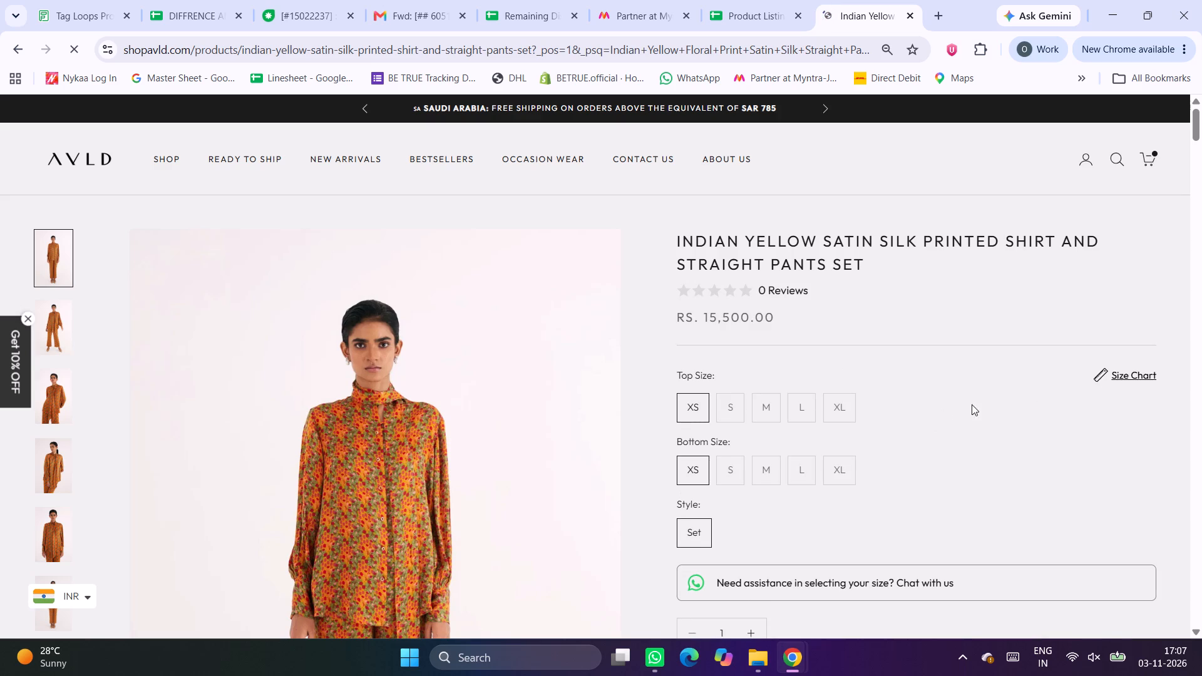
click(1117, 376)
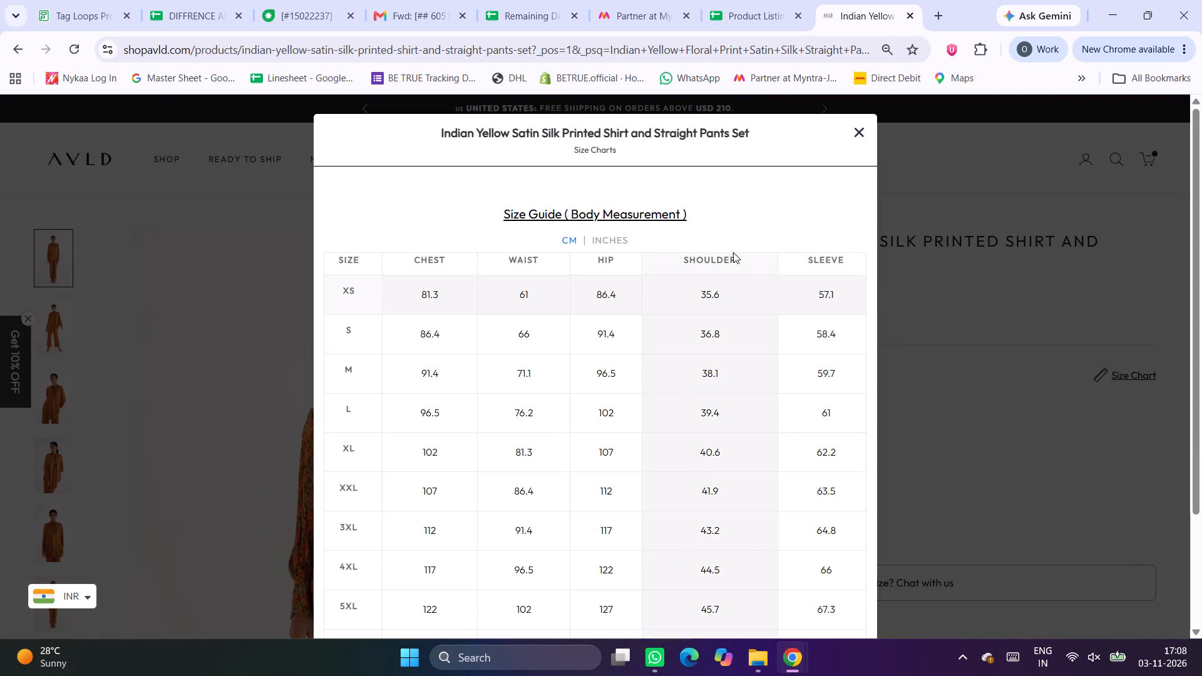
click(609, 235)
click(624, 238)
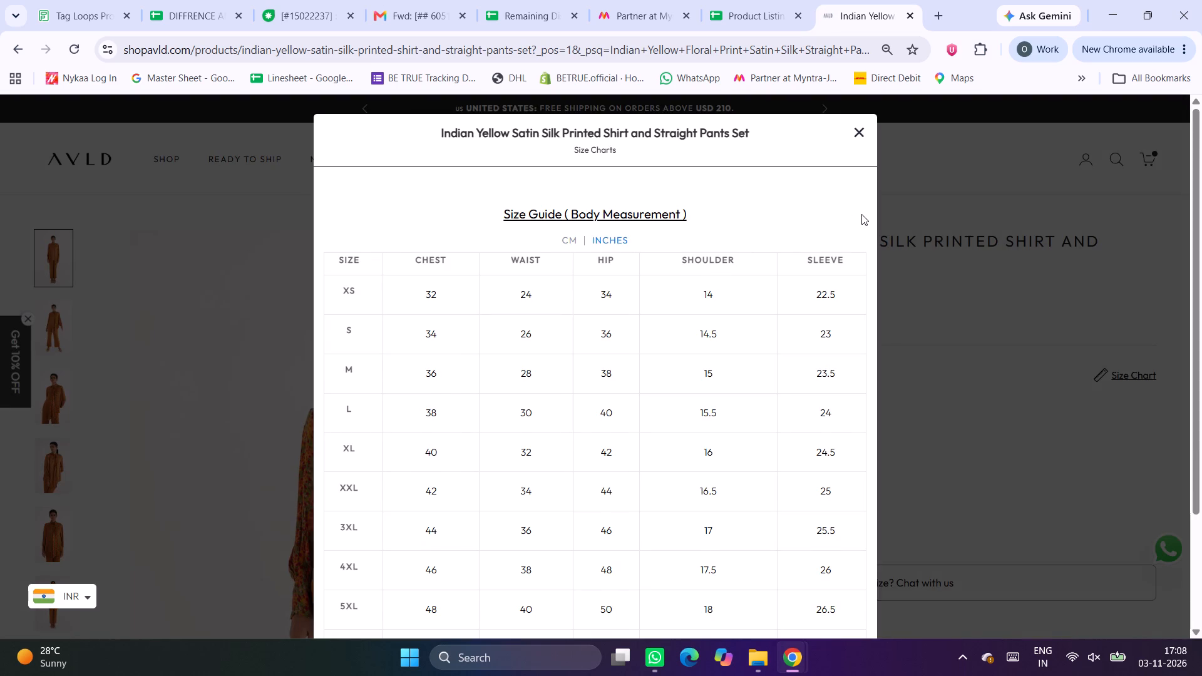
scroll(861, 214, down, 2)
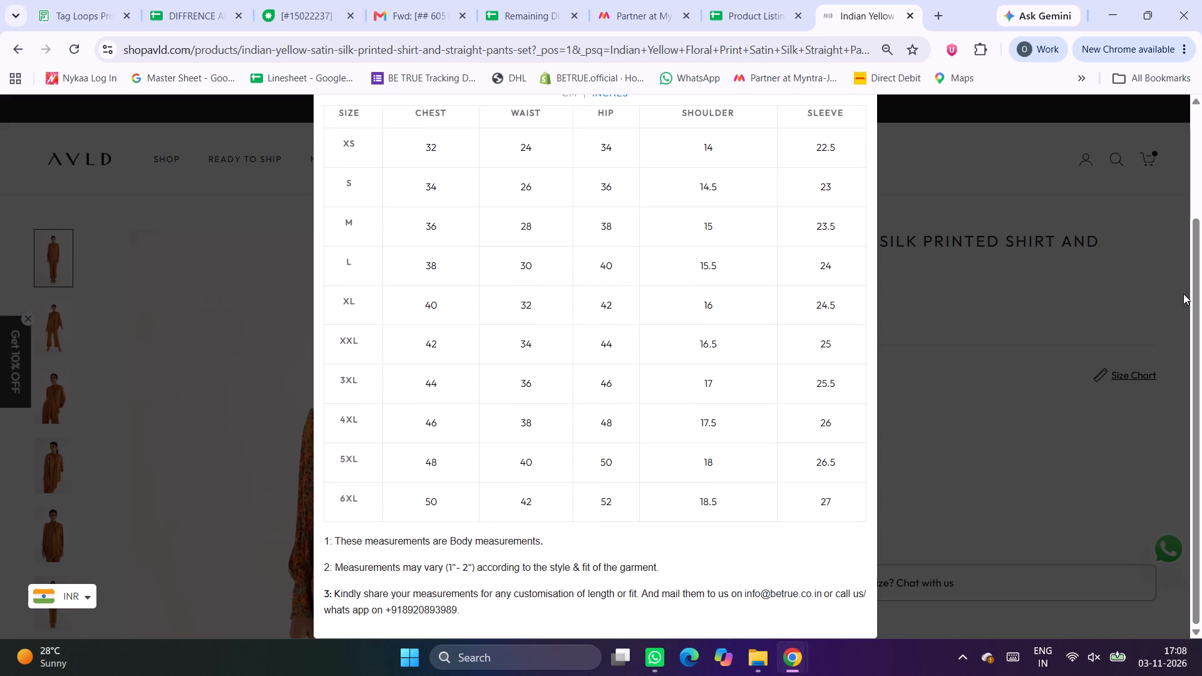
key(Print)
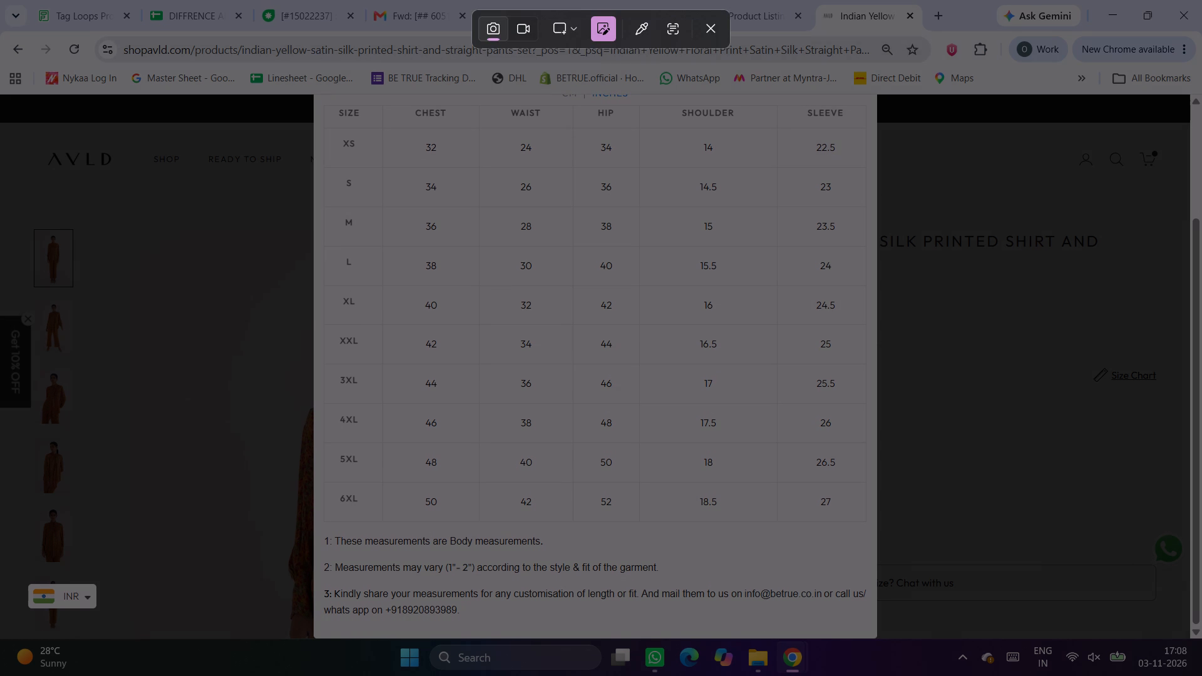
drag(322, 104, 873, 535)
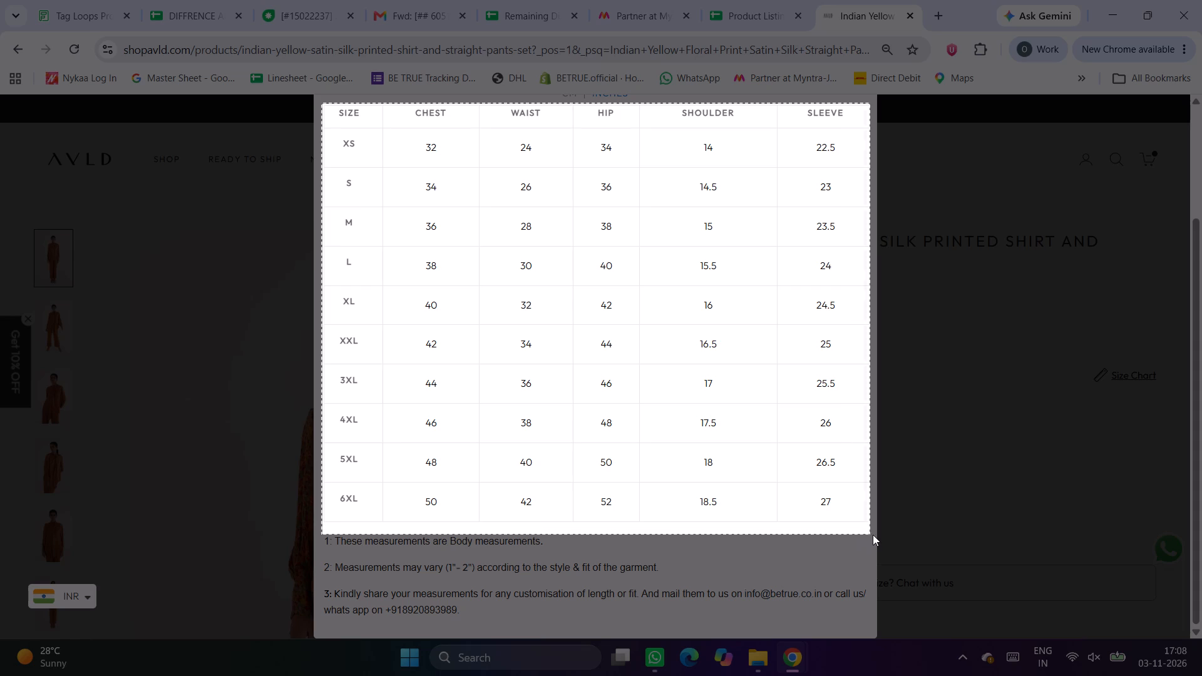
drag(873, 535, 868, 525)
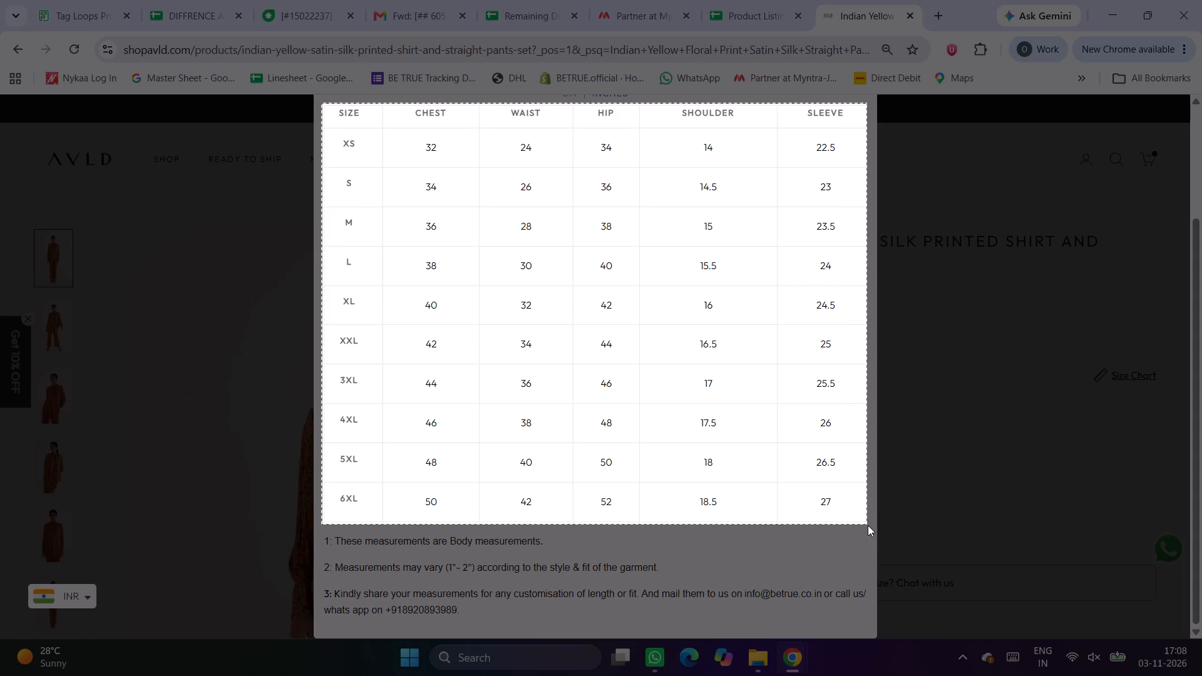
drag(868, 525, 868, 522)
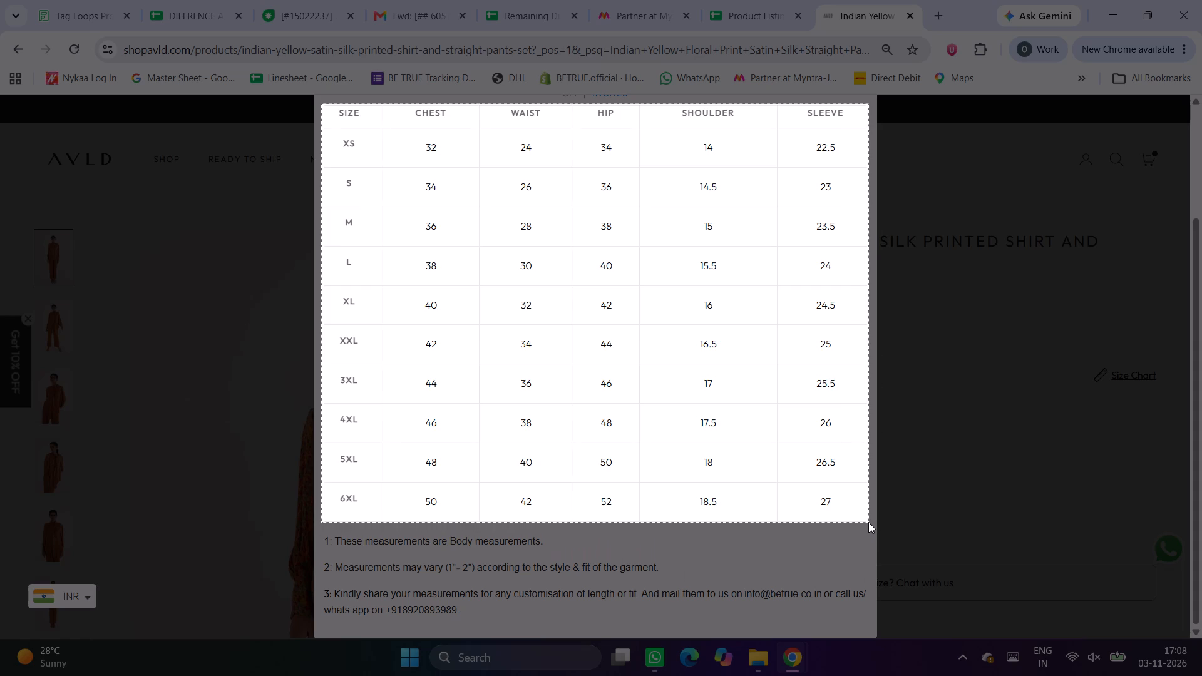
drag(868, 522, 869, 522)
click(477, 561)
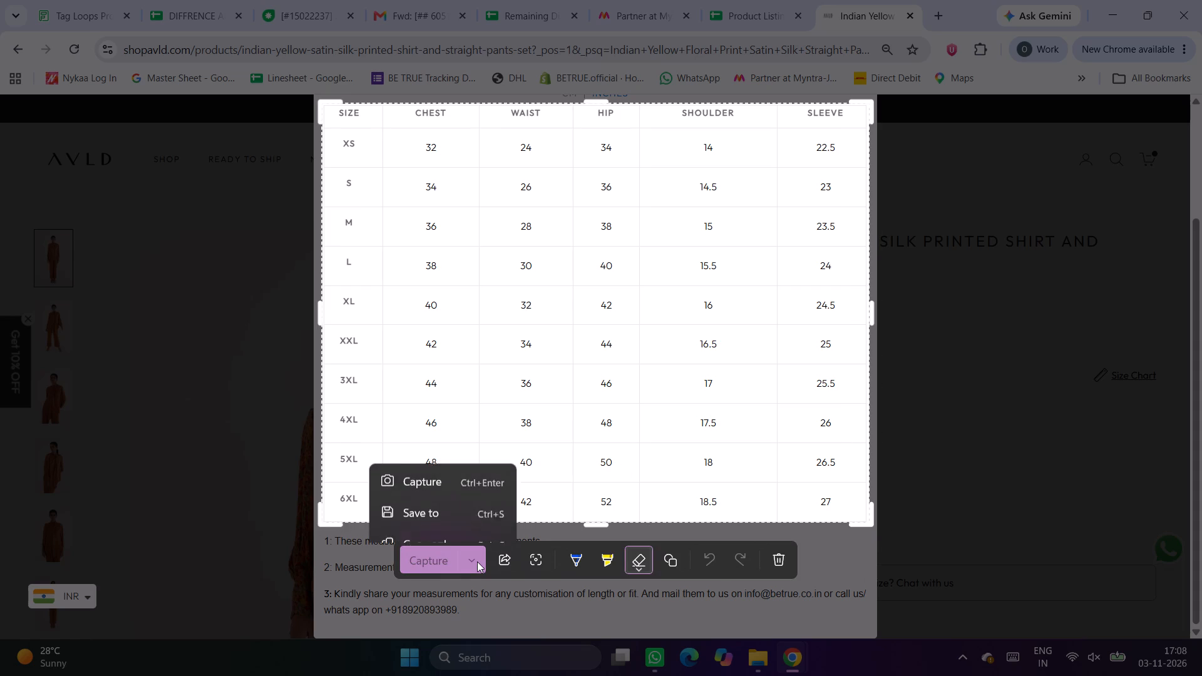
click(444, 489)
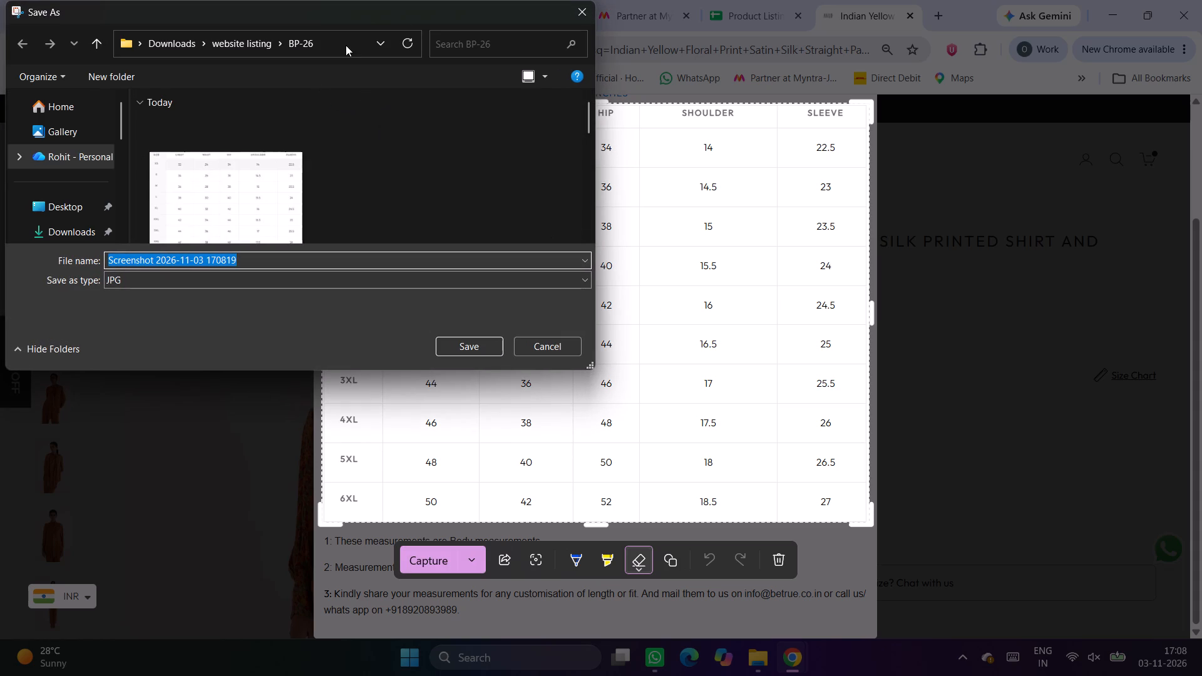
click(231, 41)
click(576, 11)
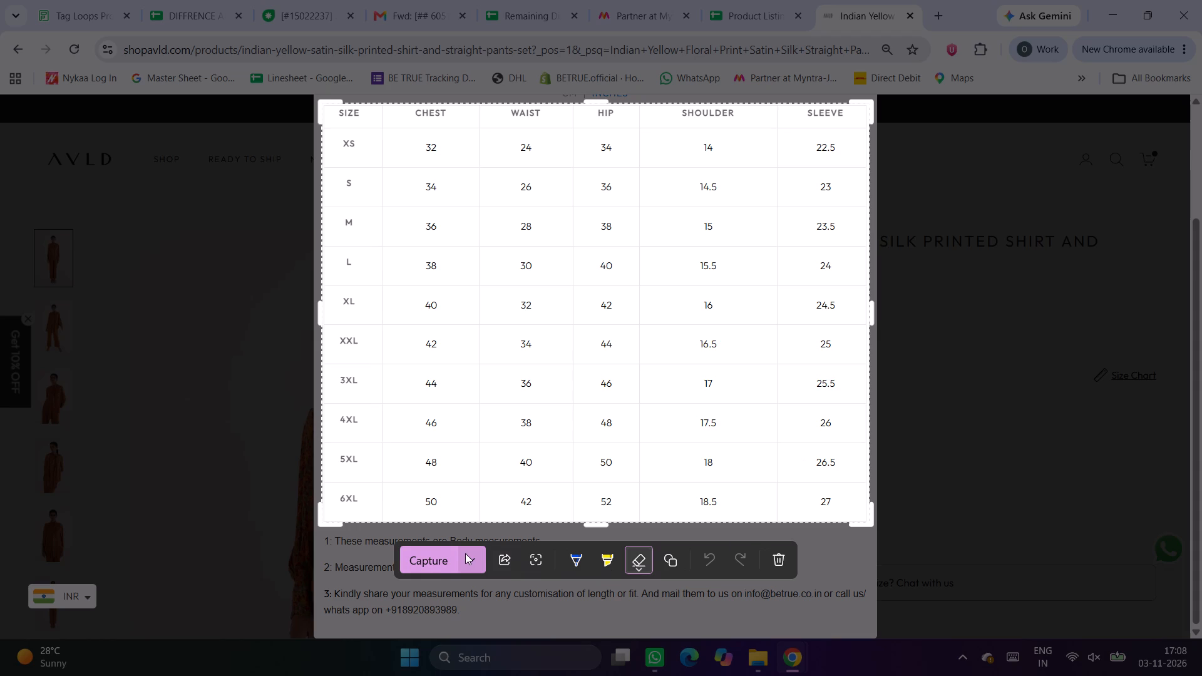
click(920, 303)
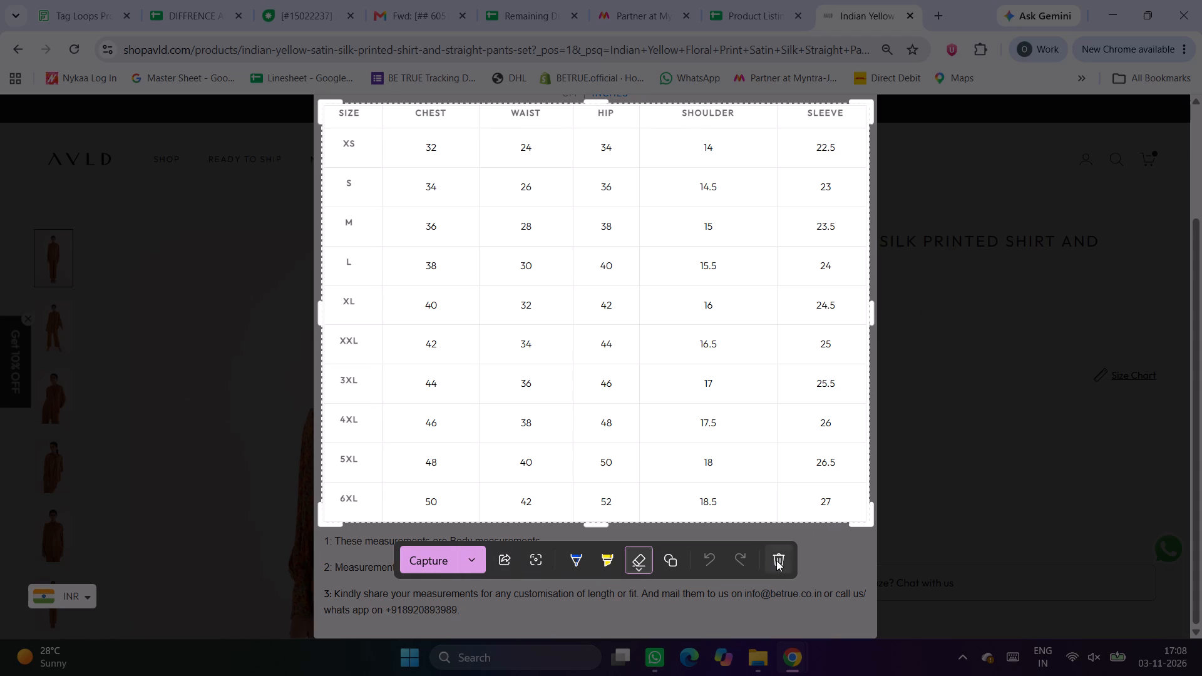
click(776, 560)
Check the SKU of the Indian Yellow pants in the Product Listing Sheet and return to the size chart page.
click(764, 0)
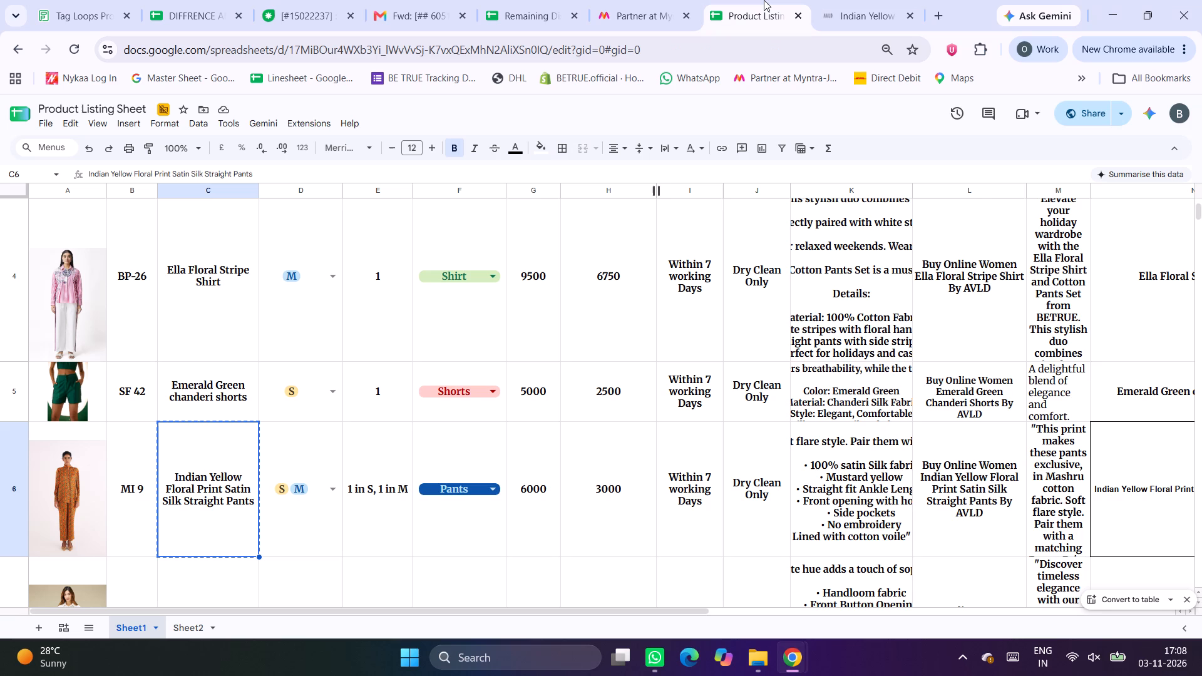
click(842, 0)
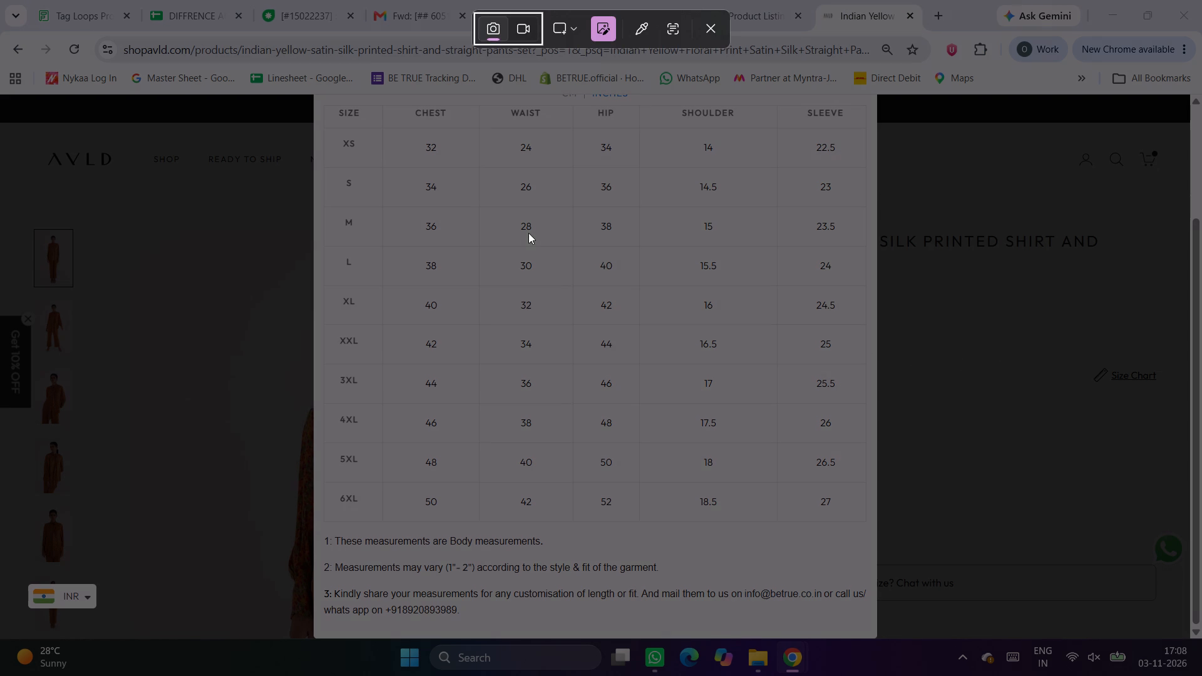
Snip the size chart table from the header through the 6XL row and save it as a JPG in website listing's MI-9 folder.
drag(324, 105, 867, 523)
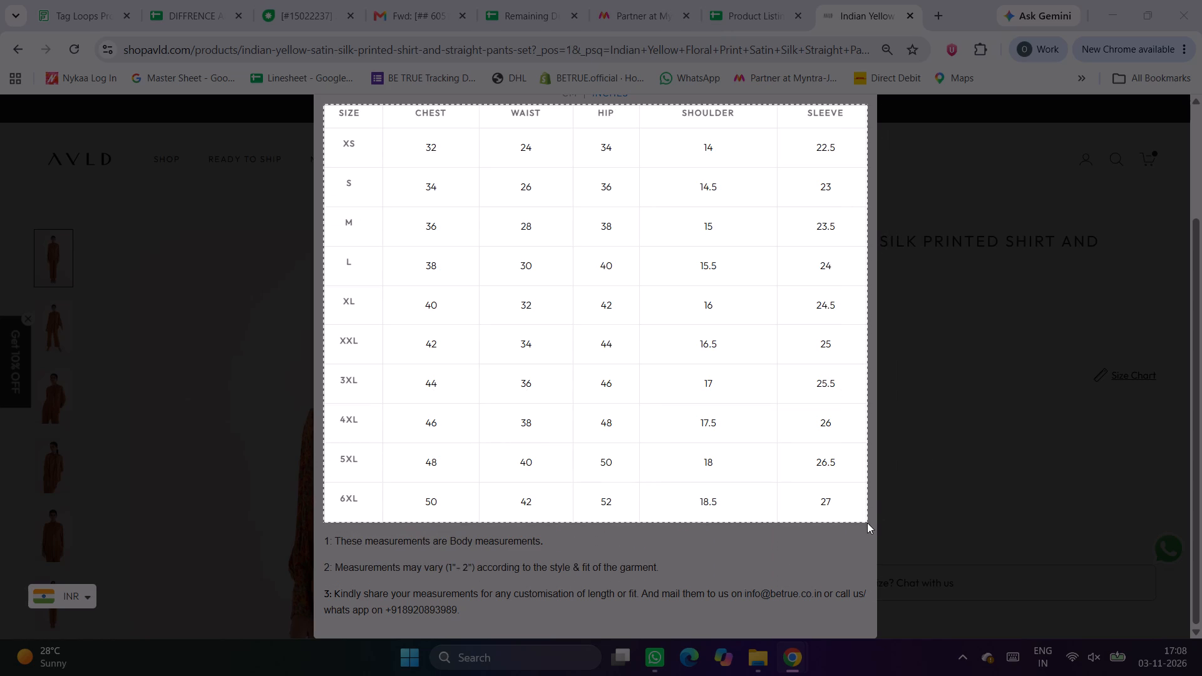
drag(867, 523, 867, 523)
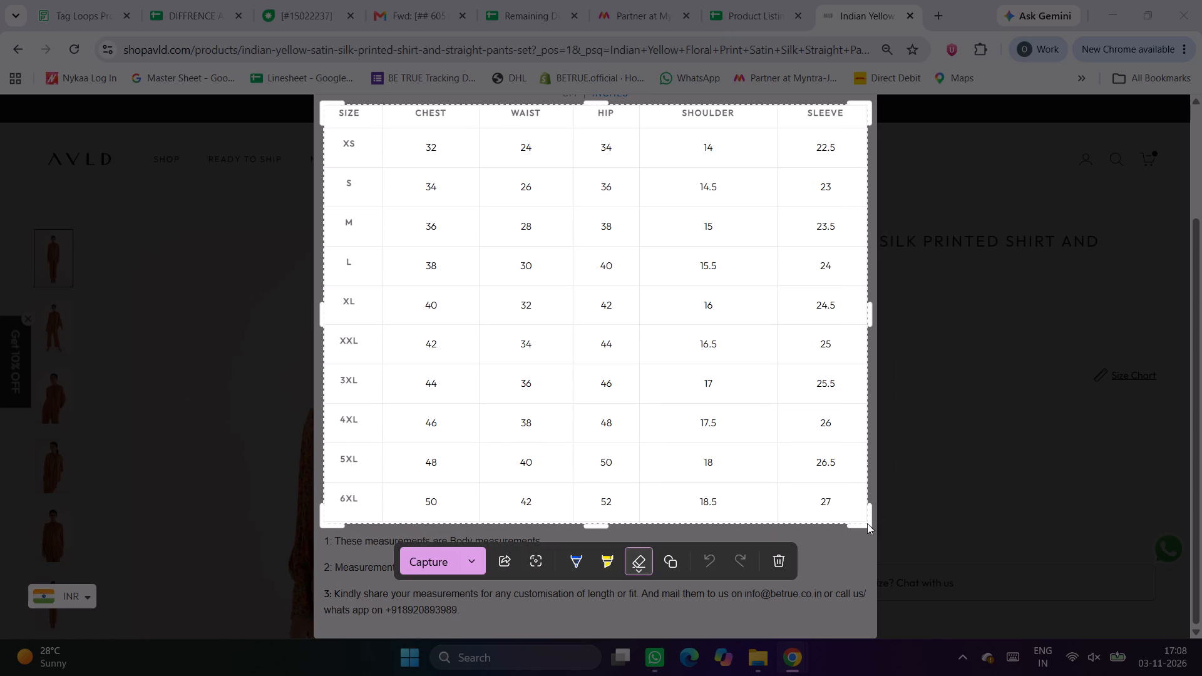
click(473, 557)
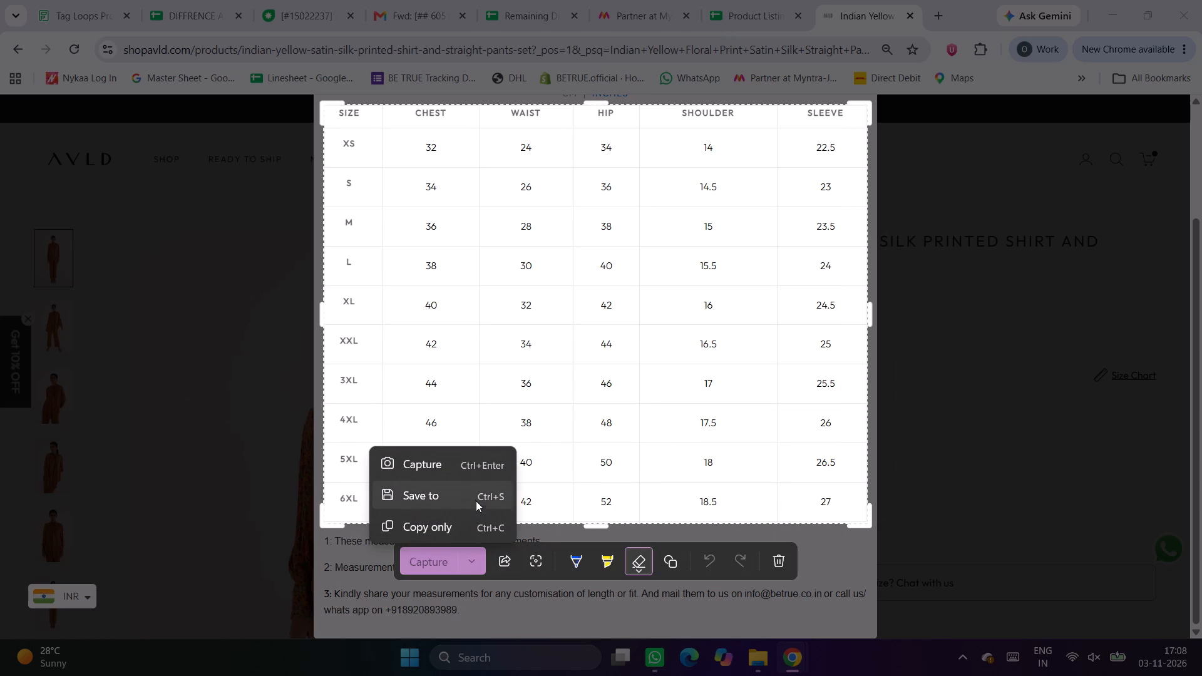
click(475, 499)
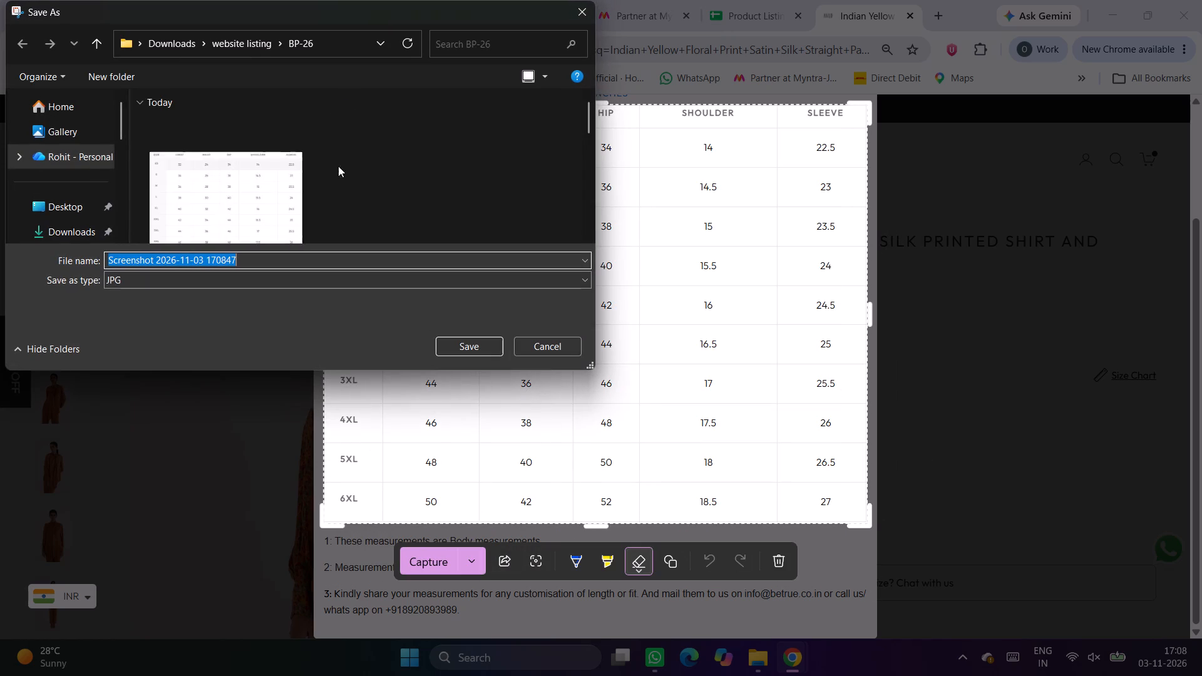
click(230, 35)
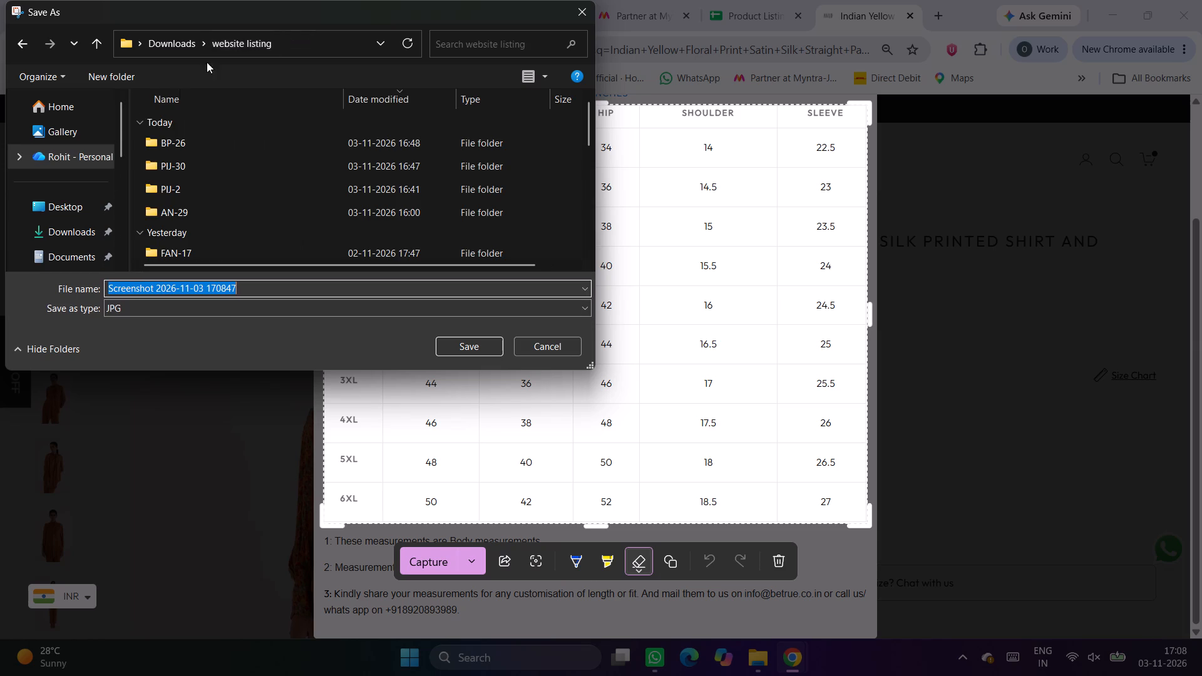
scroll(269, 172, down, 1)
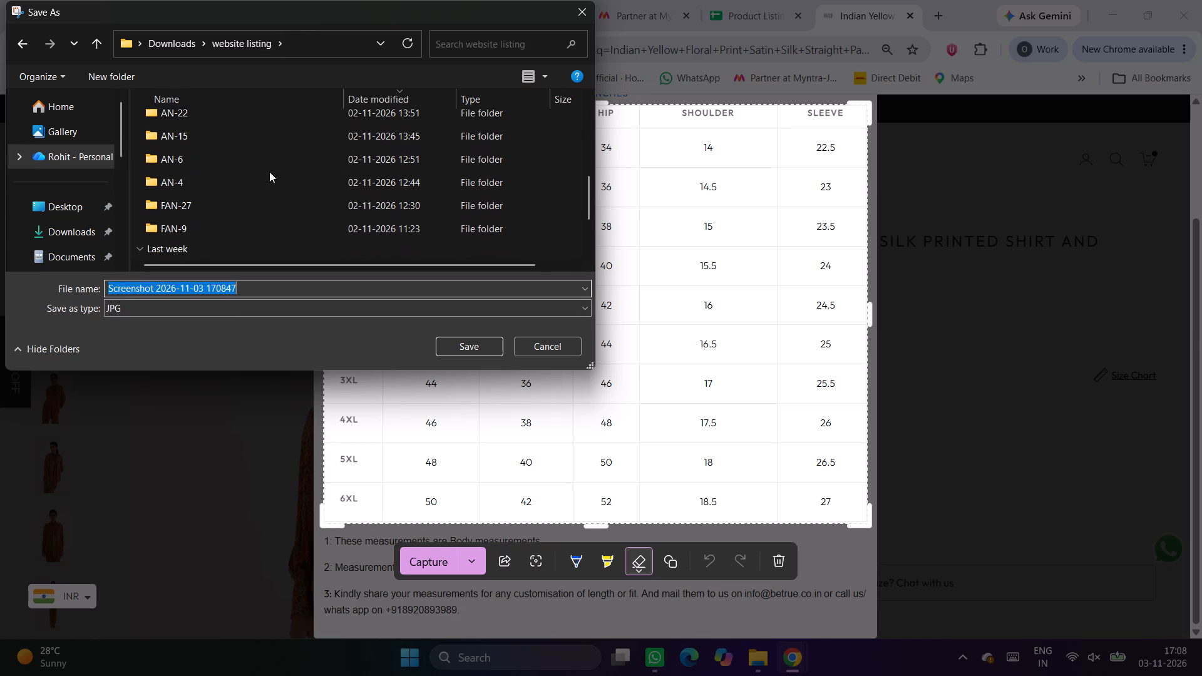
scroll(313, 185, down, 1)
click(230, 227)
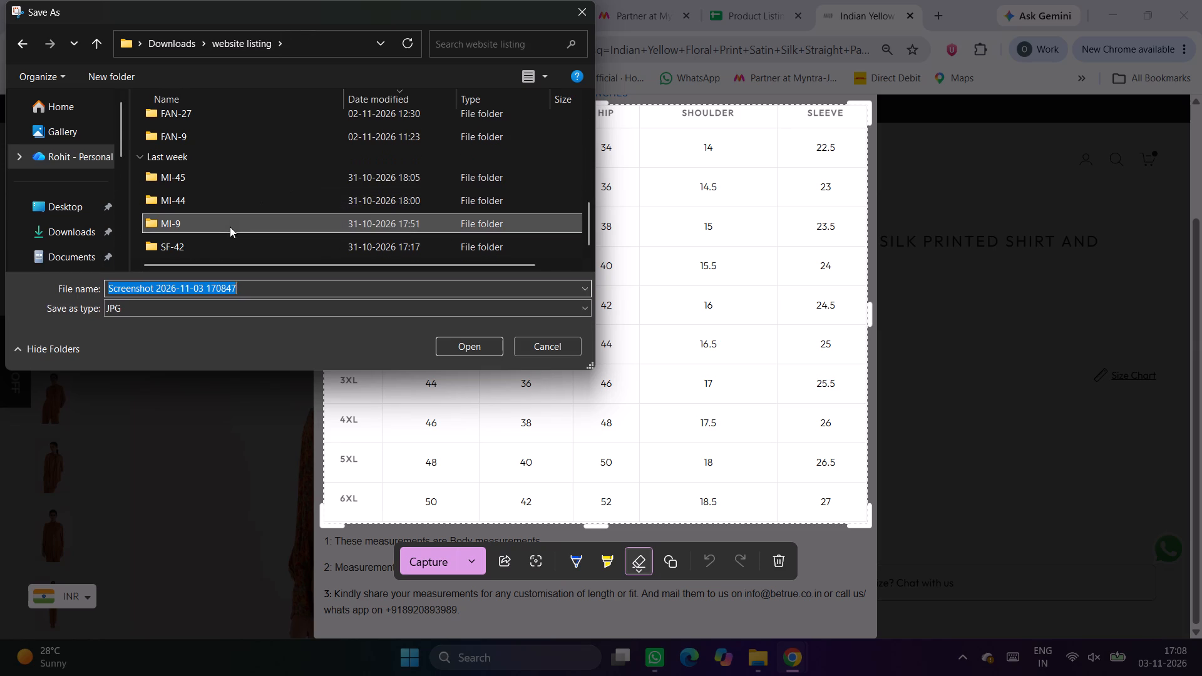
click(466, 342)
click(466, 342)
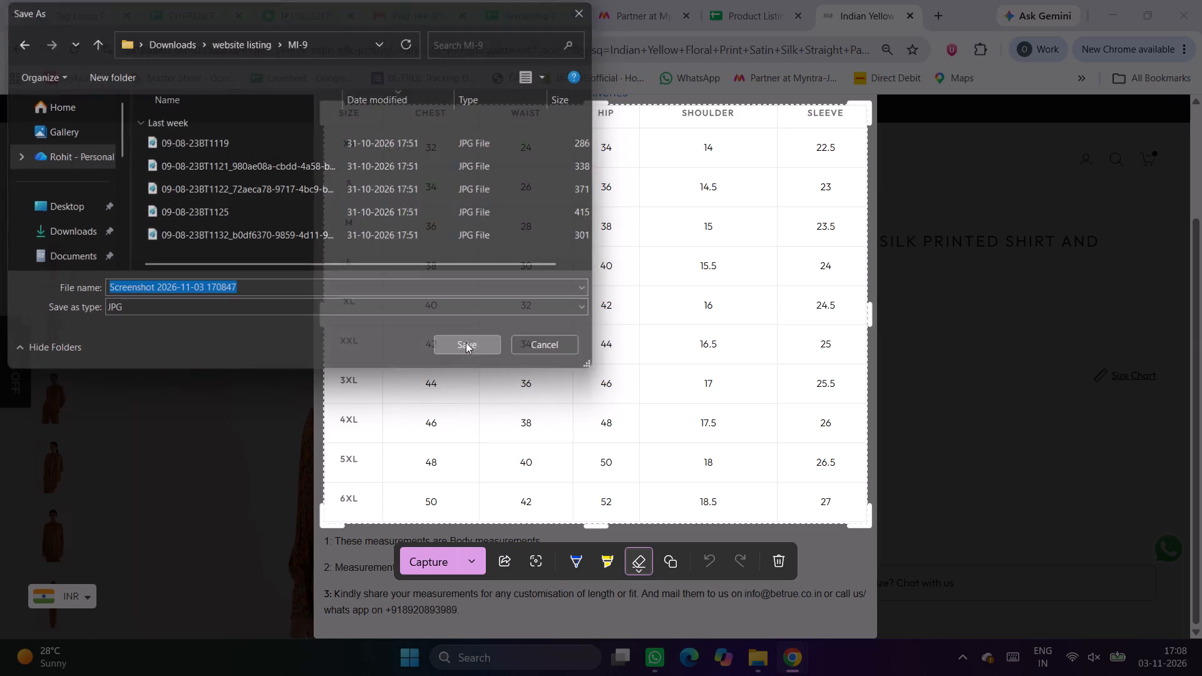
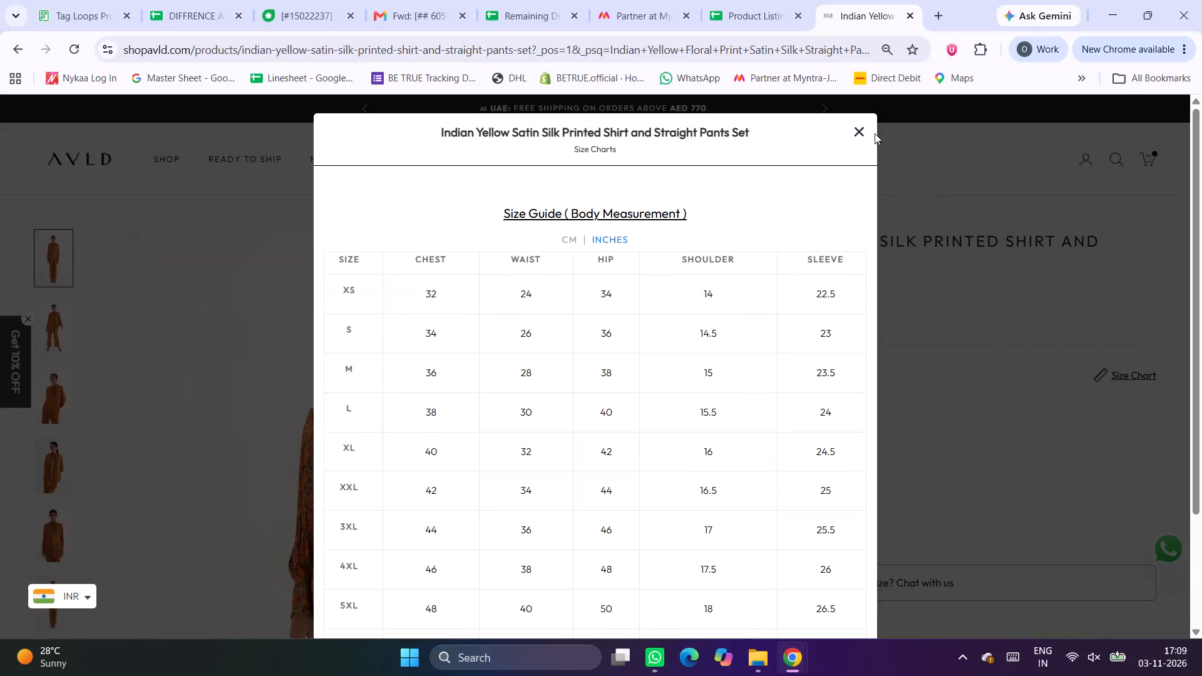
Close the open size chart, copy the name White Handloom Tweed Safari Shirt from the Product Listing Sheet, and search AVLD's site for it.
click(858, 133)
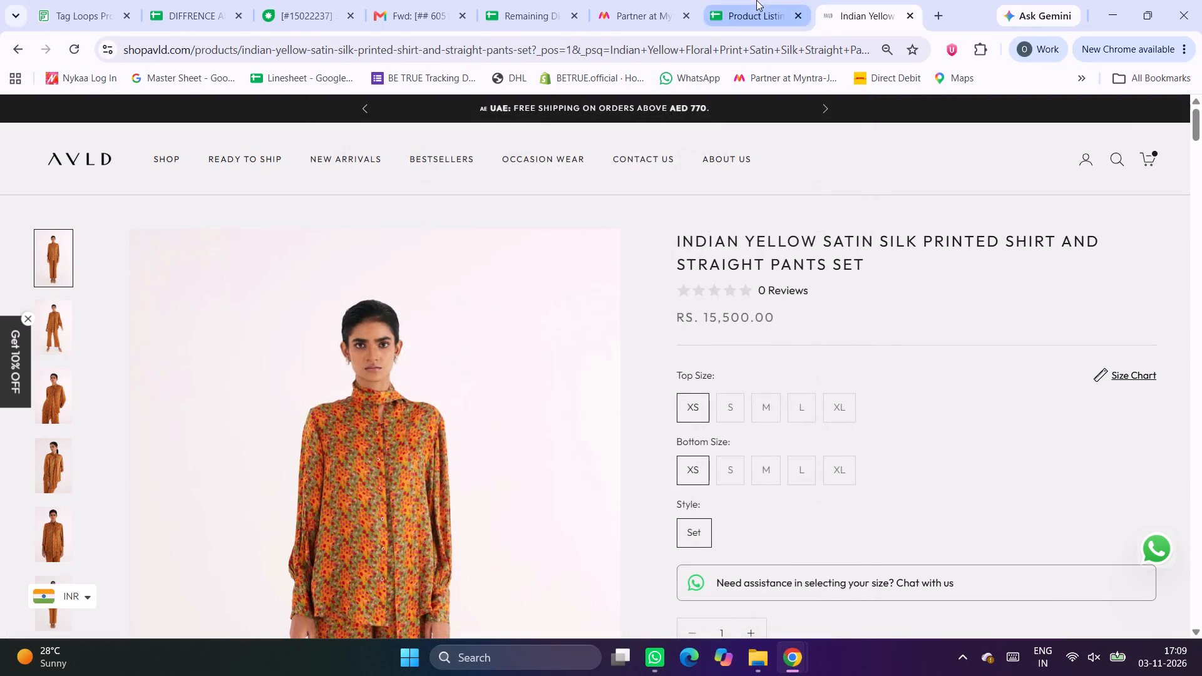
click(756, 0)
scroll(499, 488, down, 3)
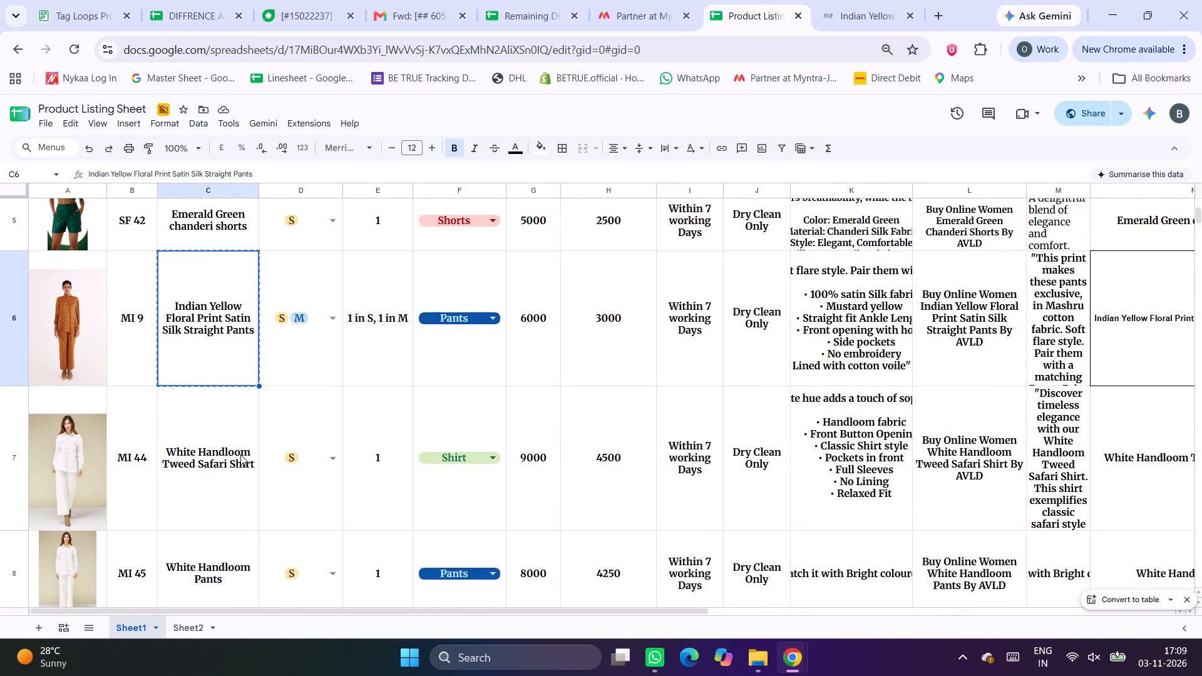
click(240, 454)
key(ctrl+c)
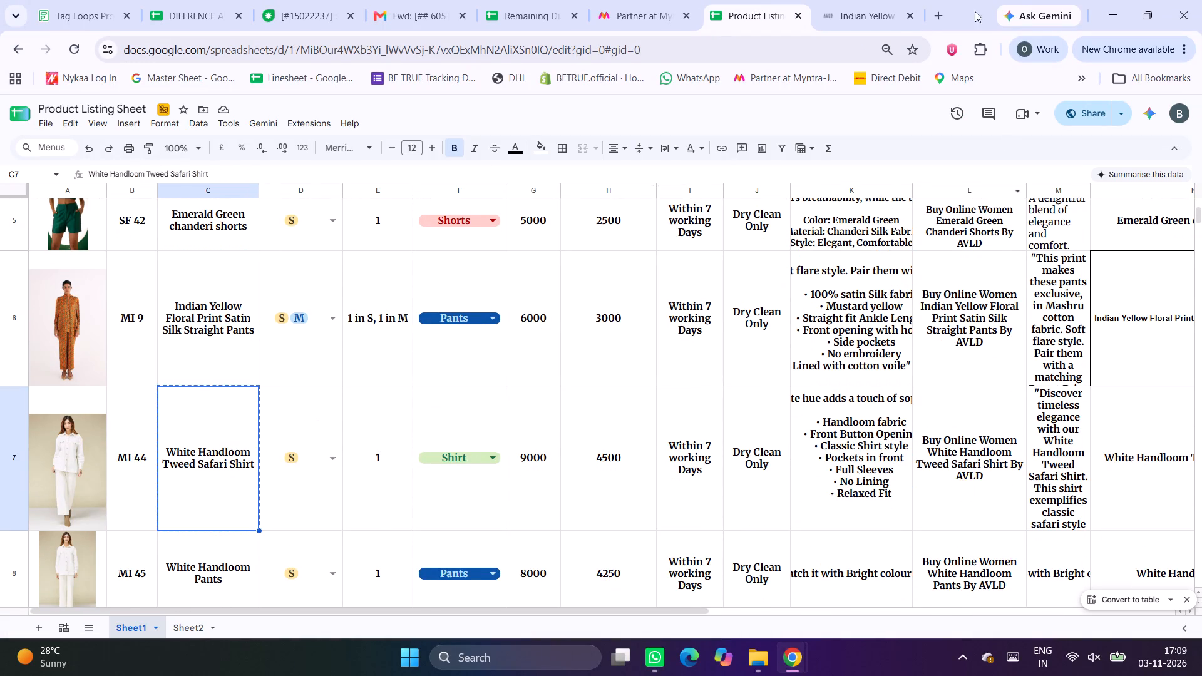
click(836, 0)
click(1117, 158)
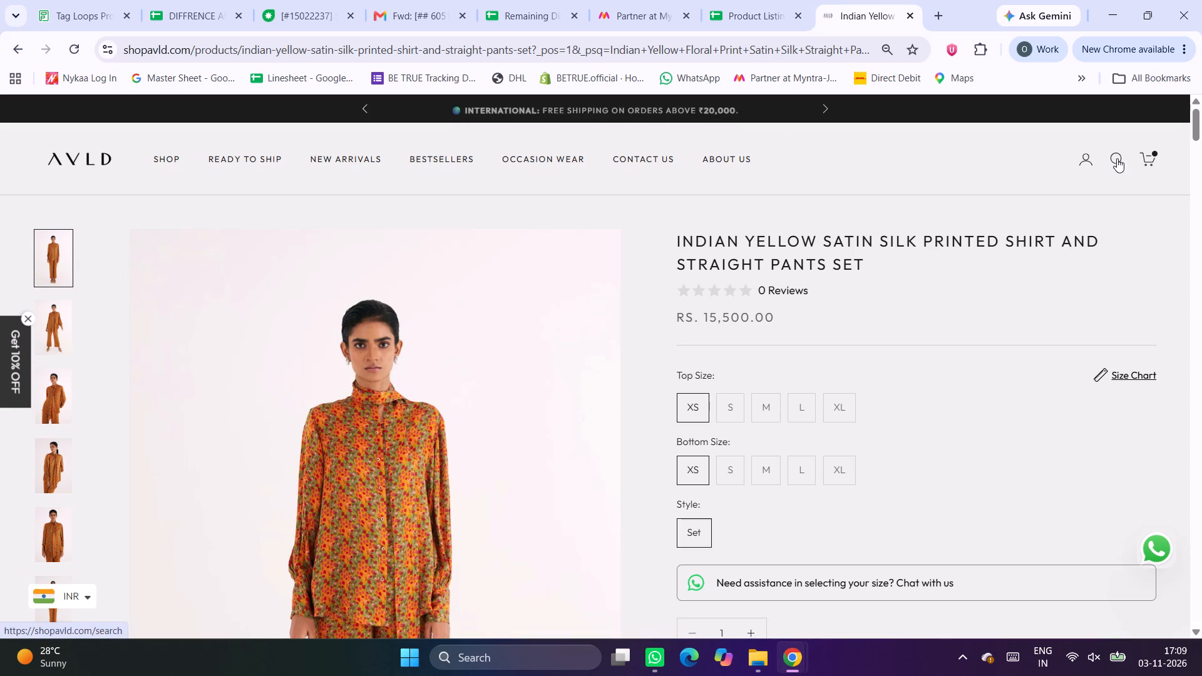
key(ctrl+v)
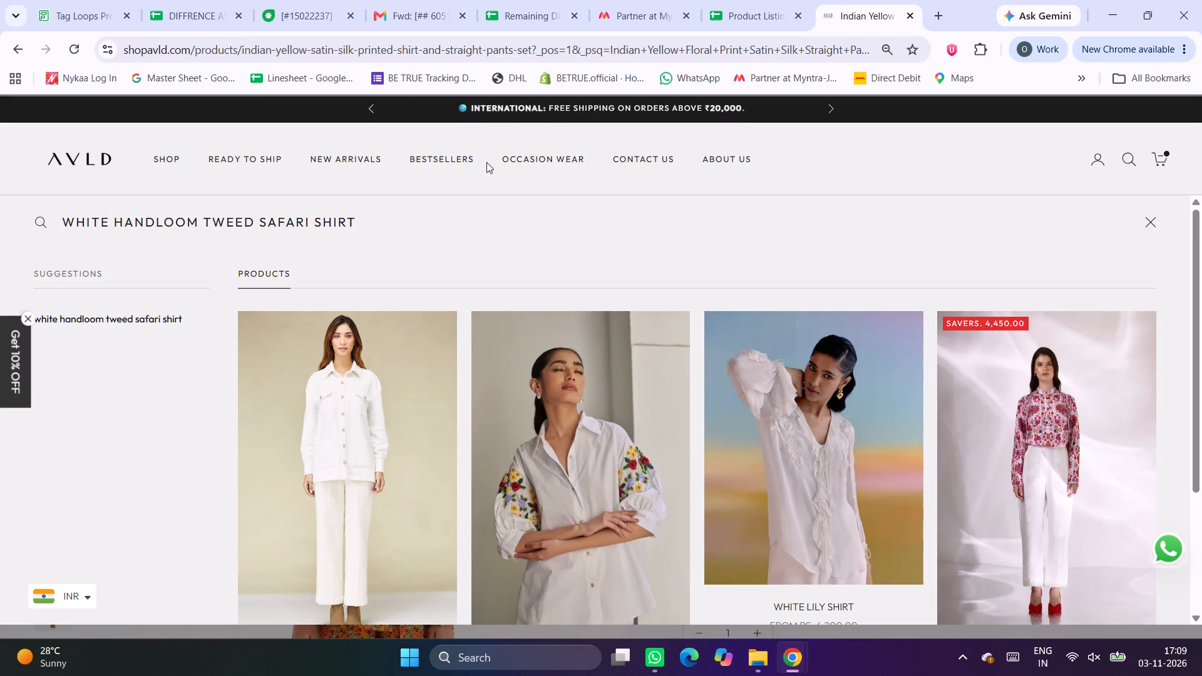
Check the search results against the sheet's MI 44 row and open AVLD's White Handloom Tweed Safari Shirt & Pant Set page.
click(696, 0)
click(750, 0)
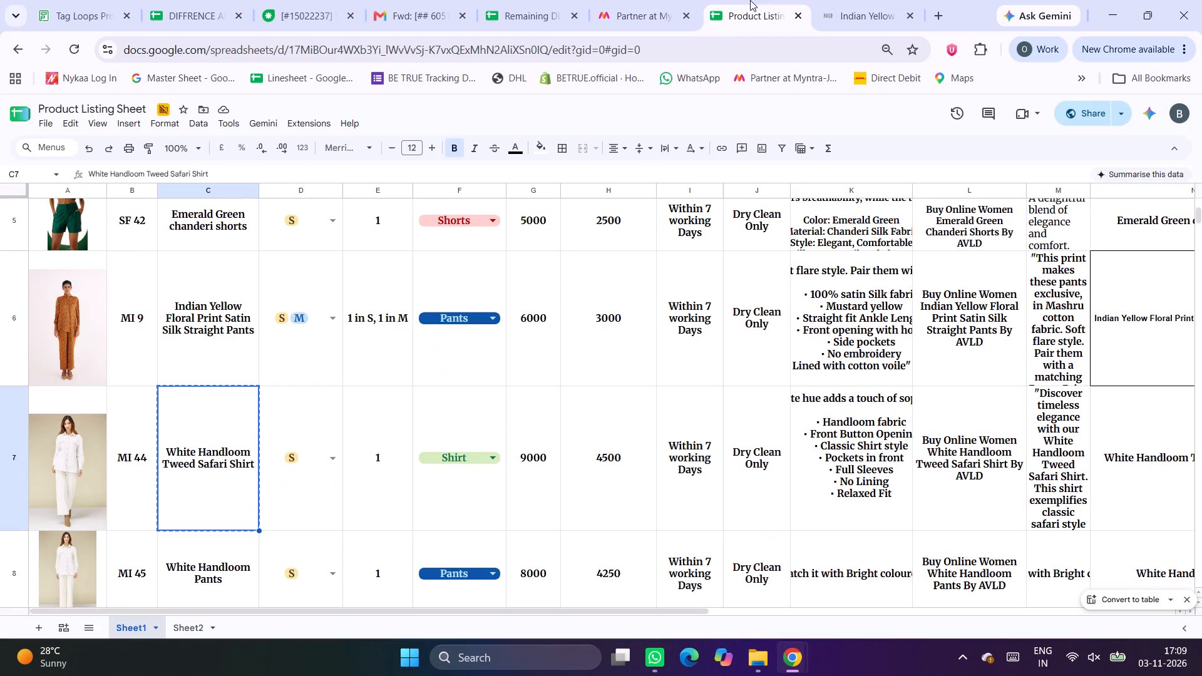
click(845, 0)
scroll(753, 320, down, 2)
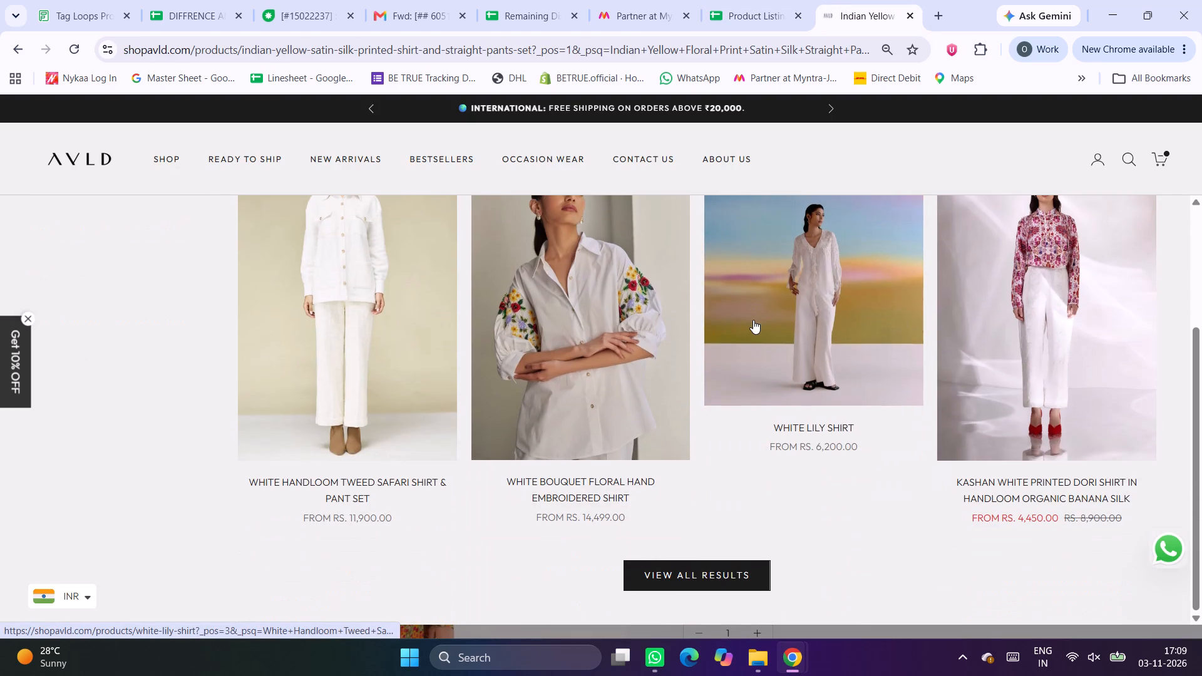
scroll(753, 320, down, 1)
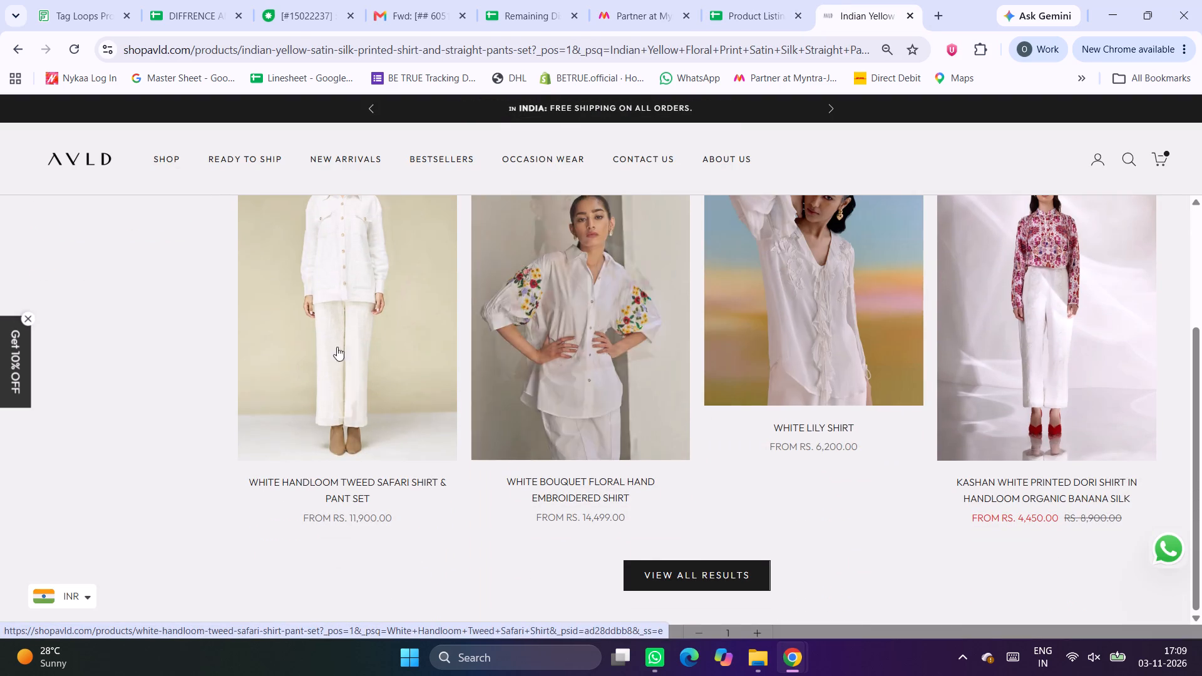
click(332, 347)
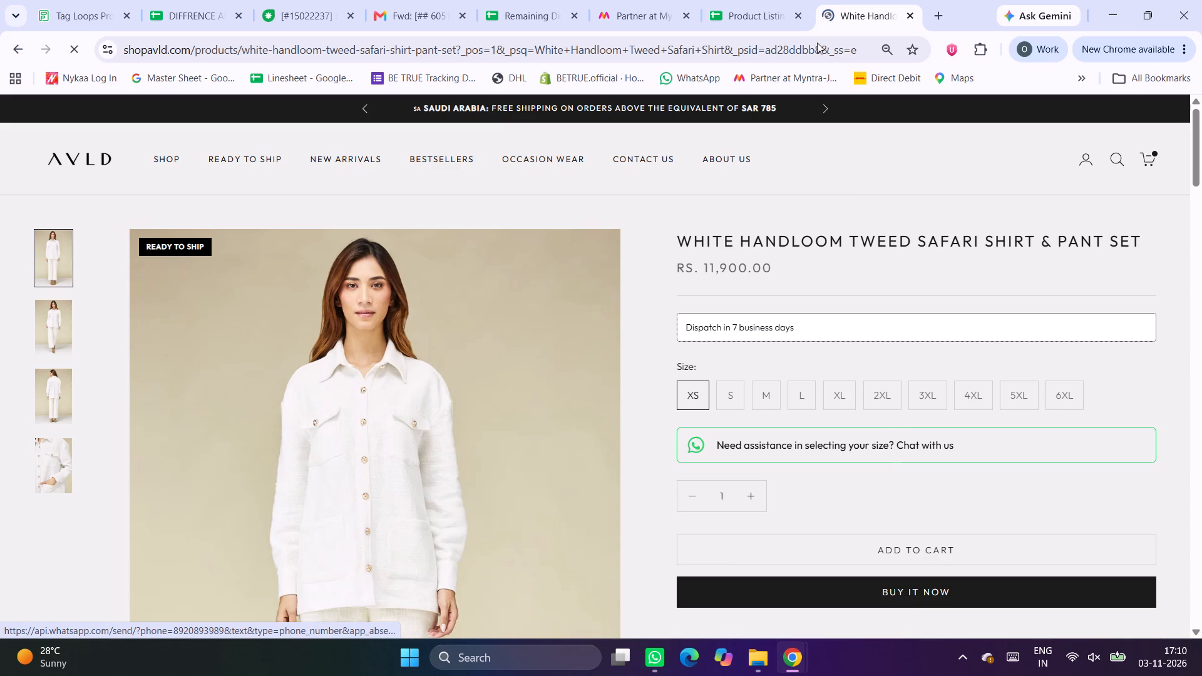
click(770, 0)
click(835, 0)
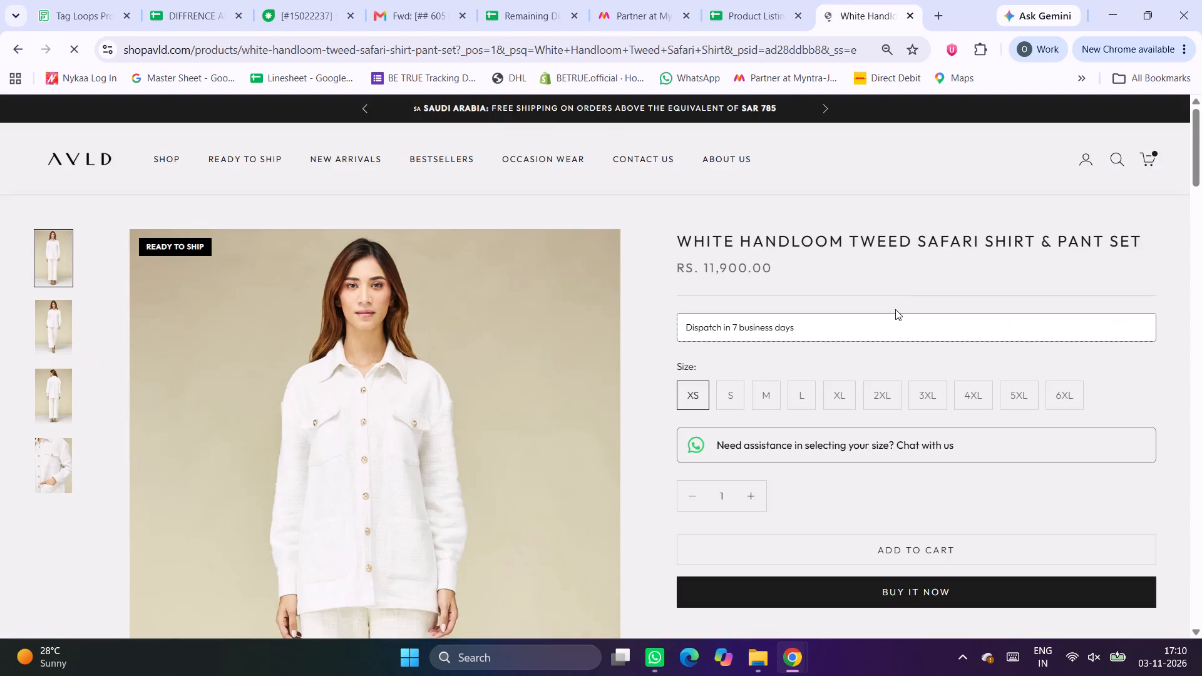
Display the White Handloom Tweed Safari Shirt & Pant Set's full size chart in inches.
scroll(895, 309, down, 4)
scroll(895, 309, up, 1)
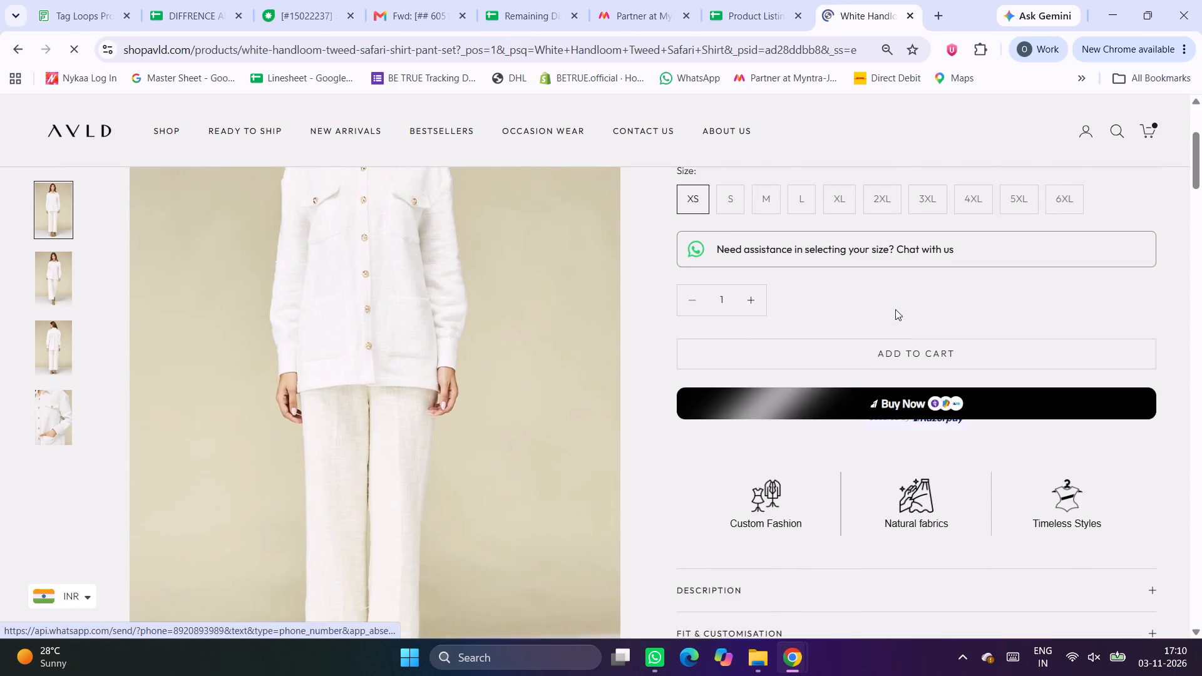
scroll(895, 309, up, 2)
click(1117, 337)
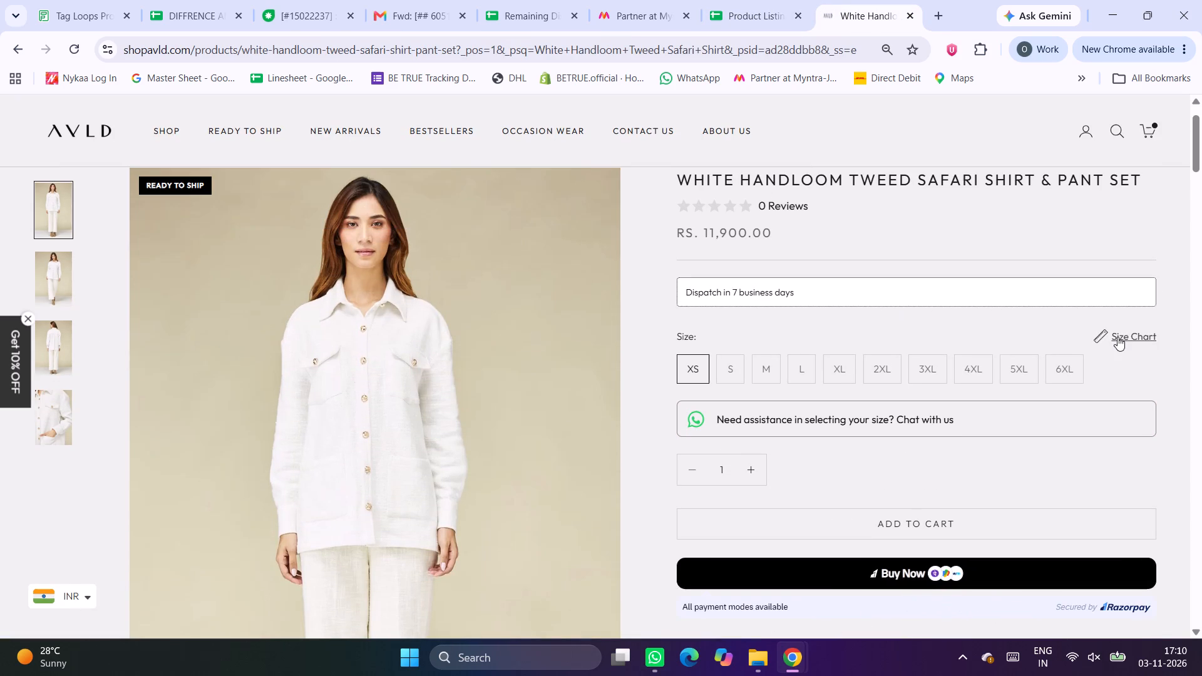
scroll(764, 347, down, 2)
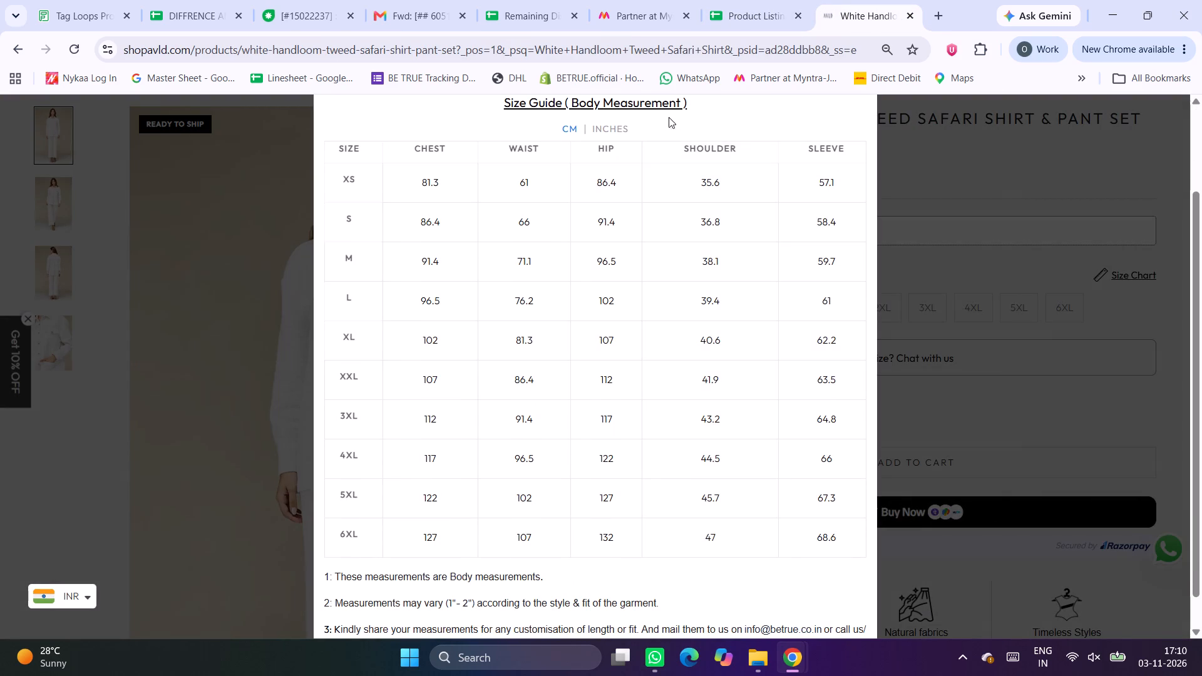
click(599, 125)
scroll(993, 253, down, 1)
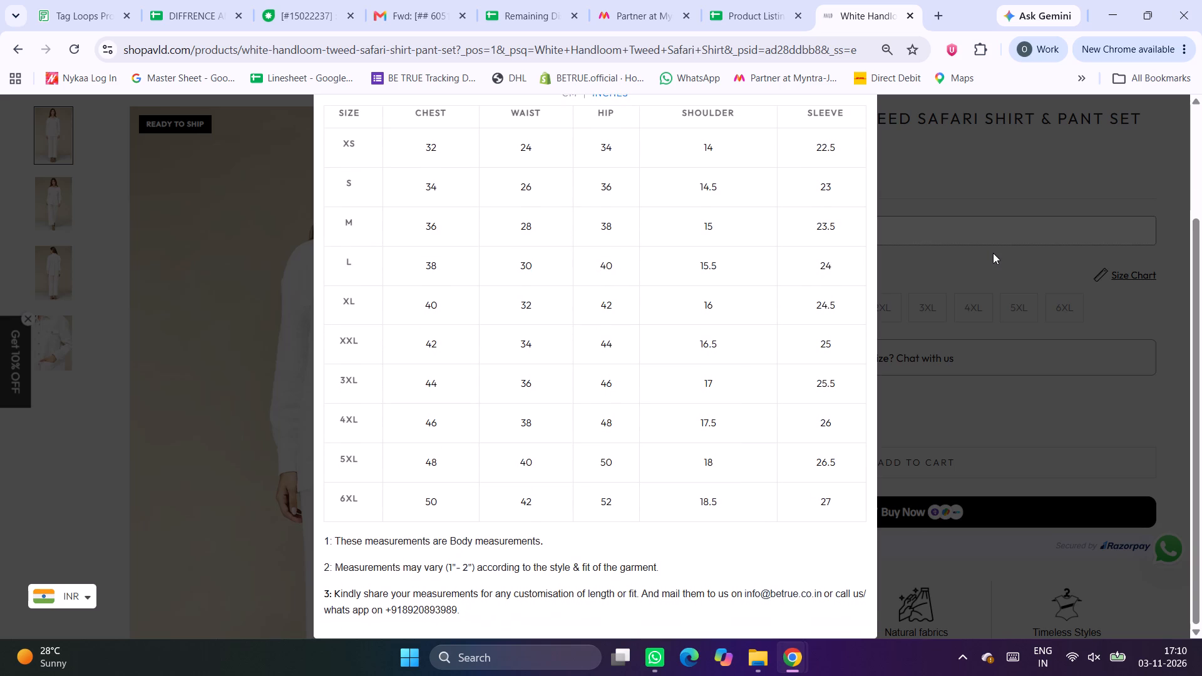
scroll(993, 253, down, 1)
Snip the size chart table from the header through the 6XL row and save it as a JPG in website listing's MI-44 folder.
key(Print)
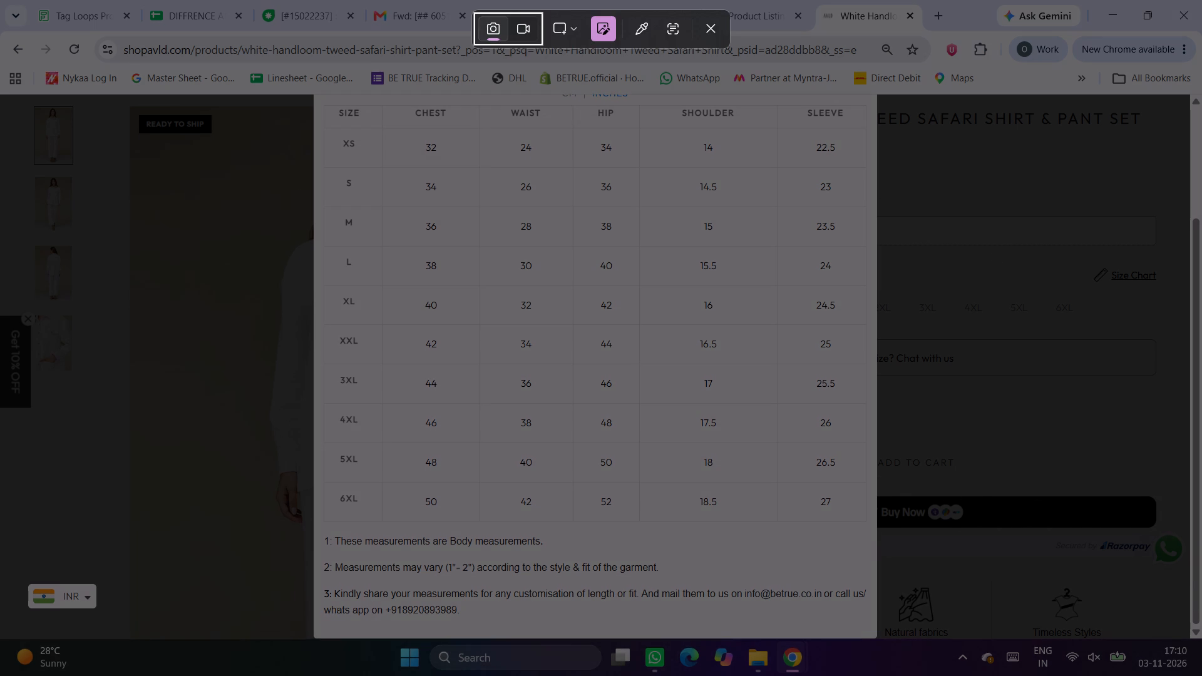
drag(324, 103, 773, 464)
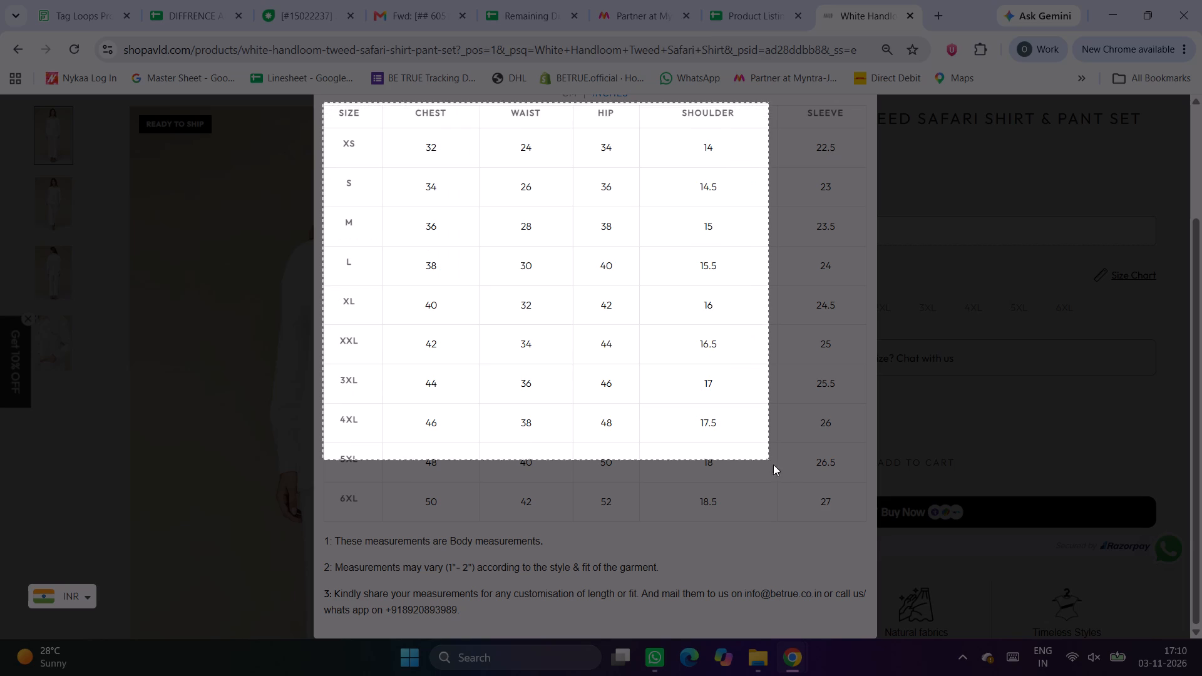
drag(773, 464, 863, 523)
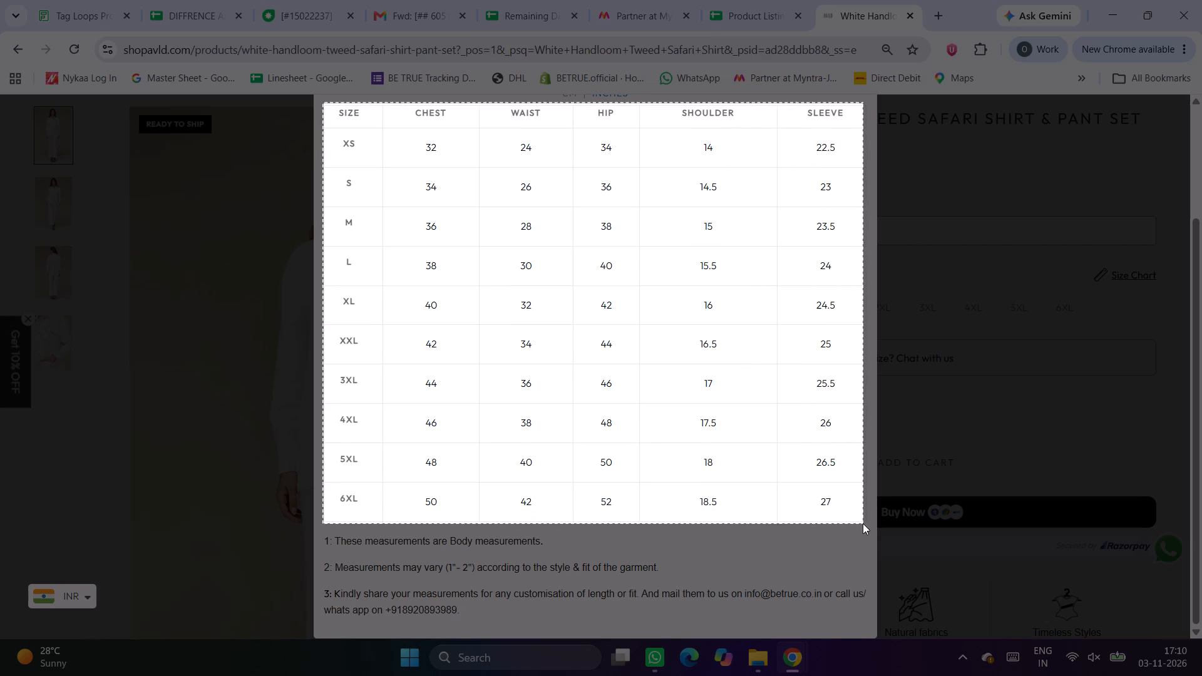
drag(863, 523, 865, 524)
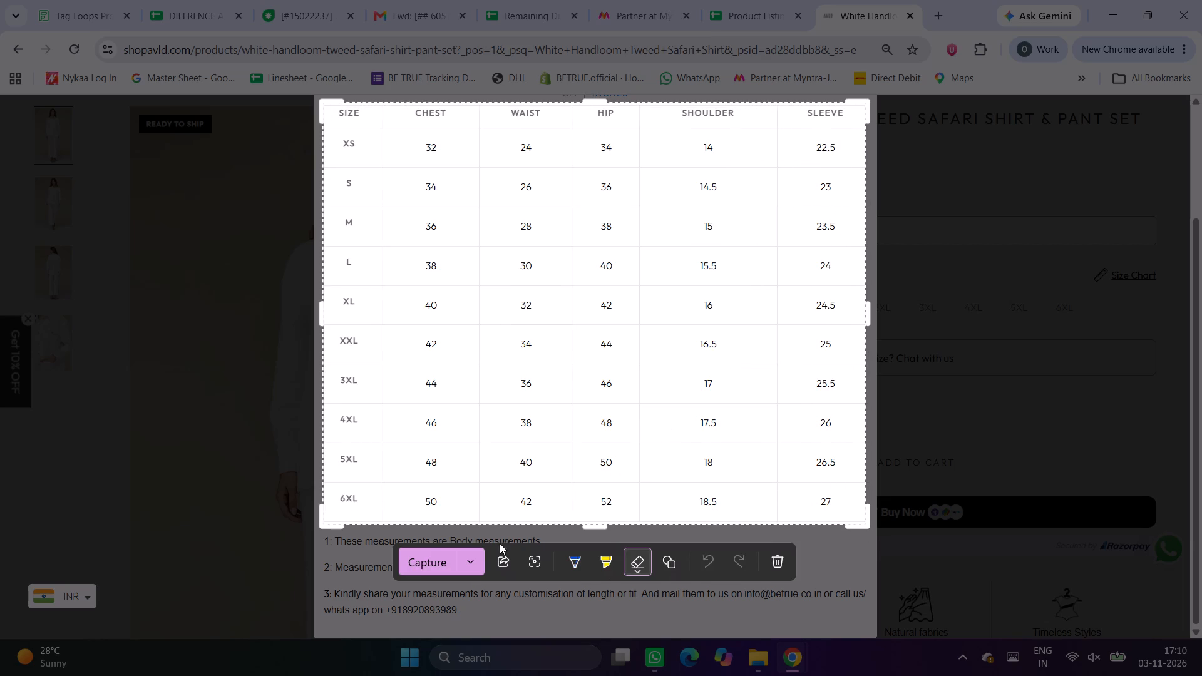
click(481, 553)
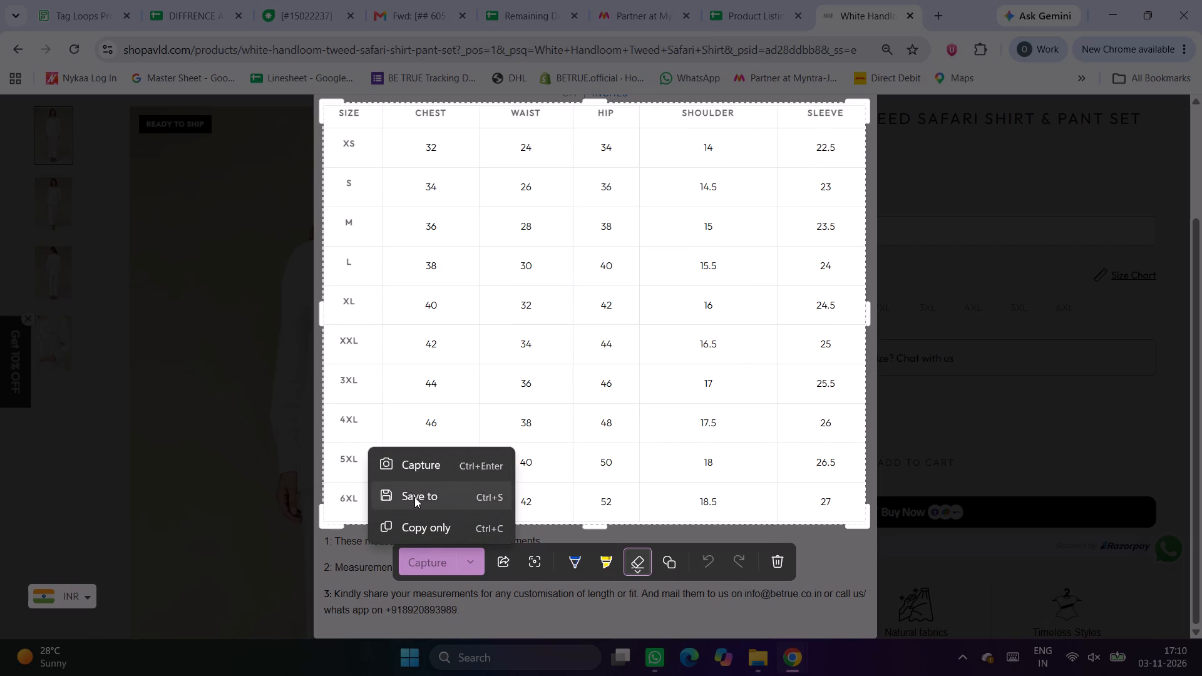
click(414, 497)
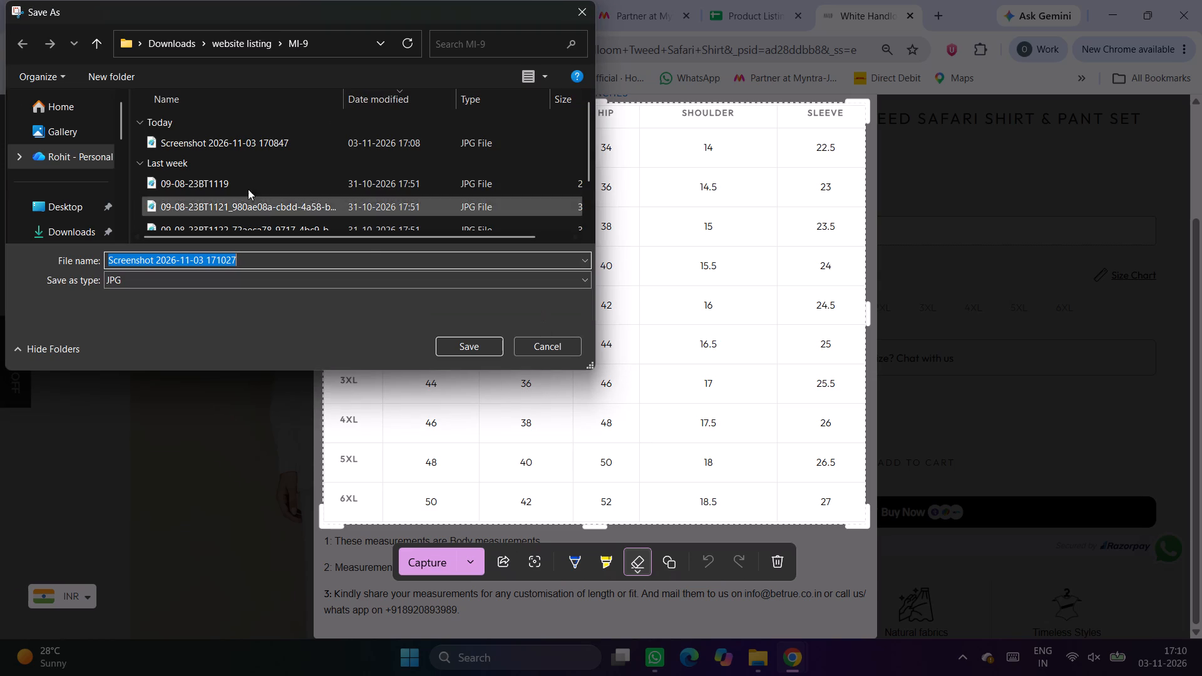
click(237, 37)
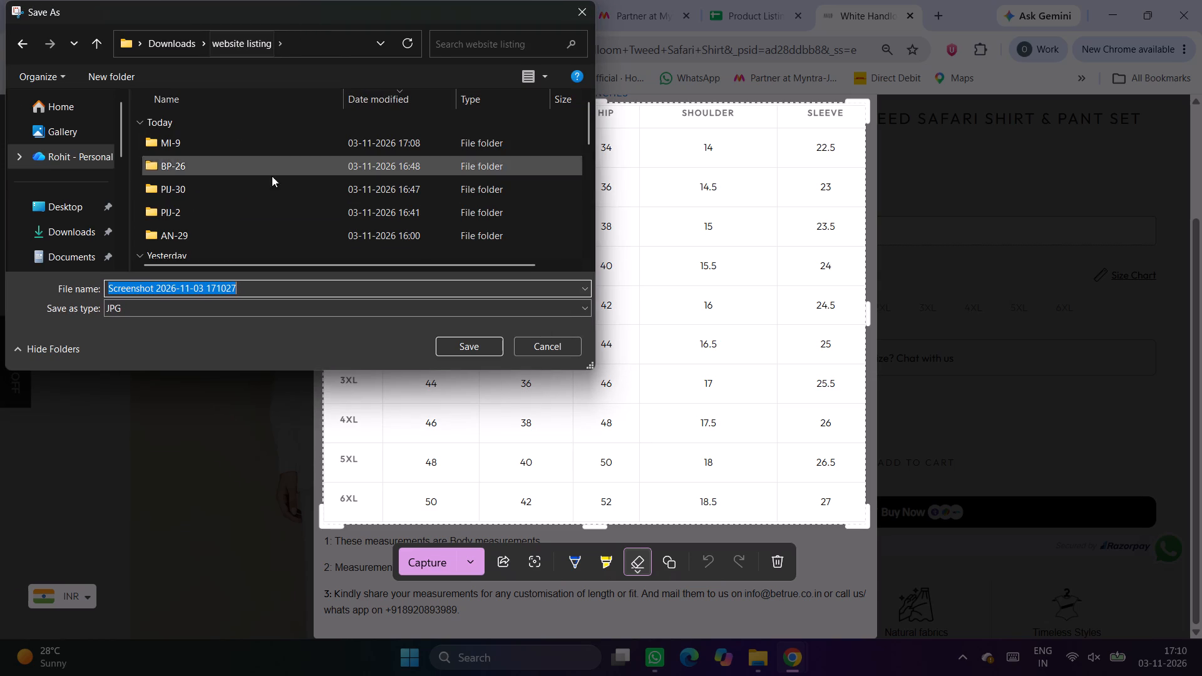
scroll(245, 197, down, 2)
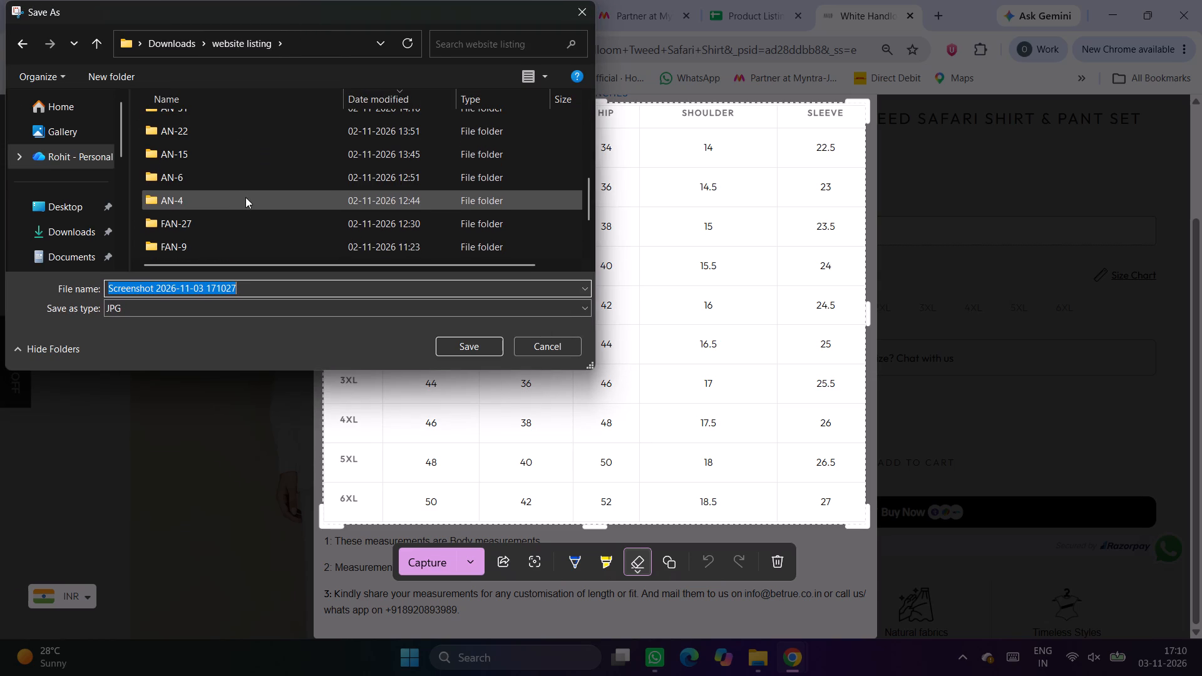
scroll(245, 197, down, 3)
double_click(180, 224)
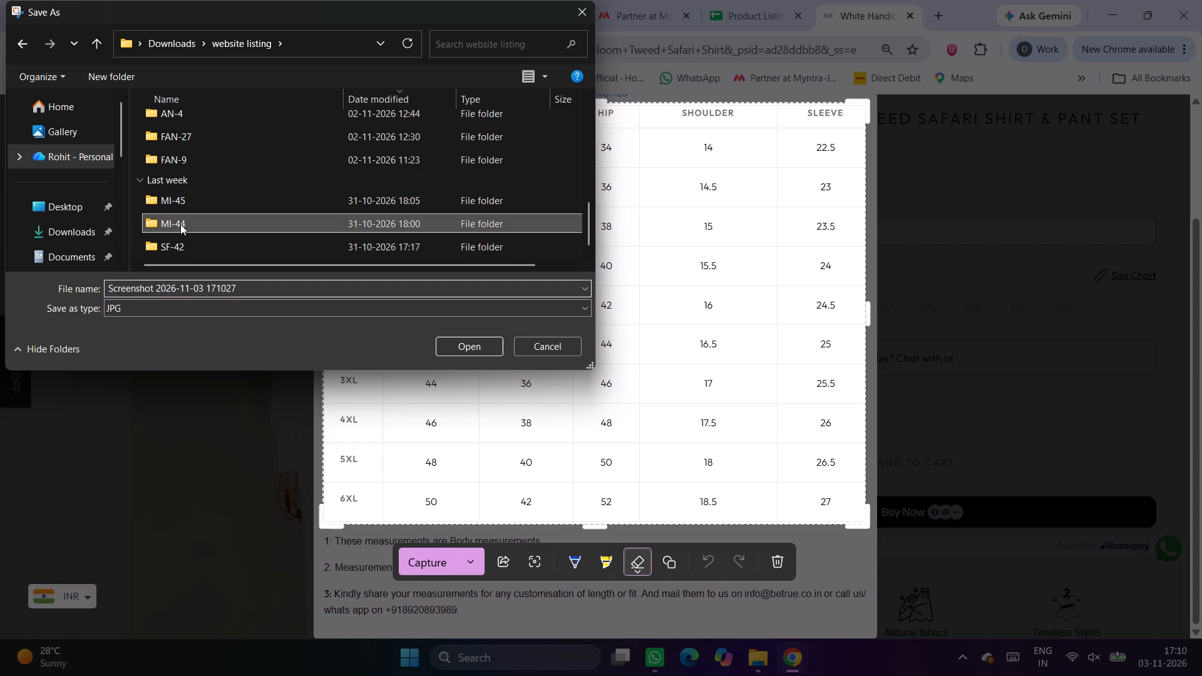
click(480, 351)
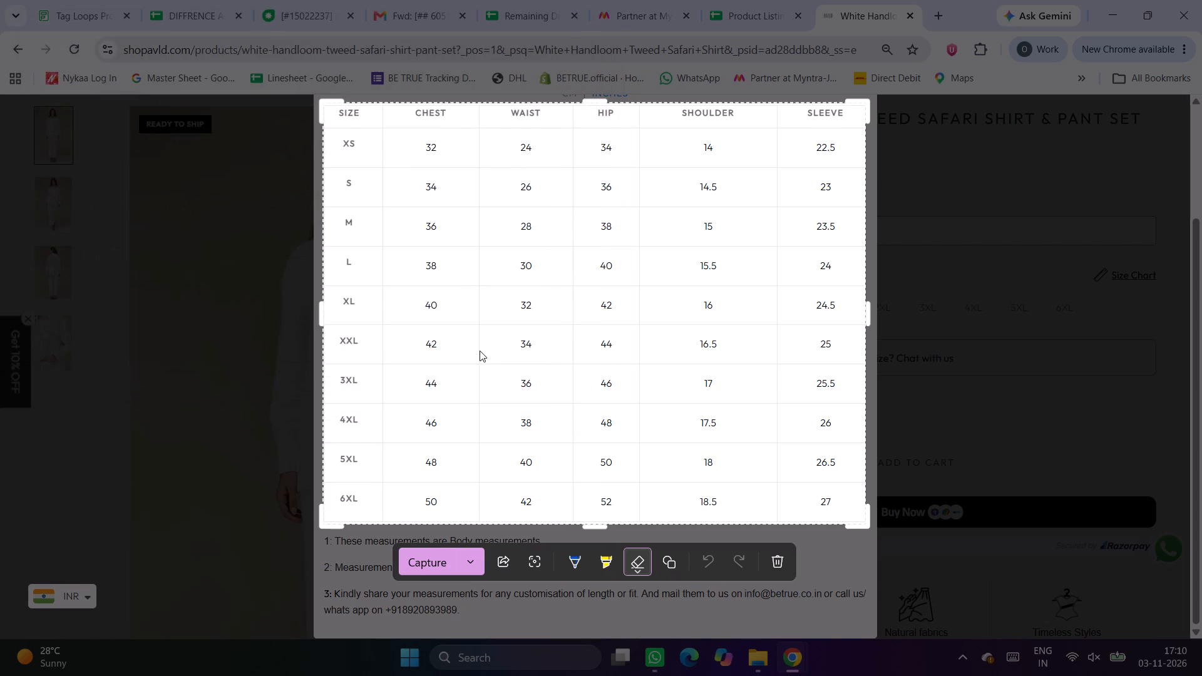
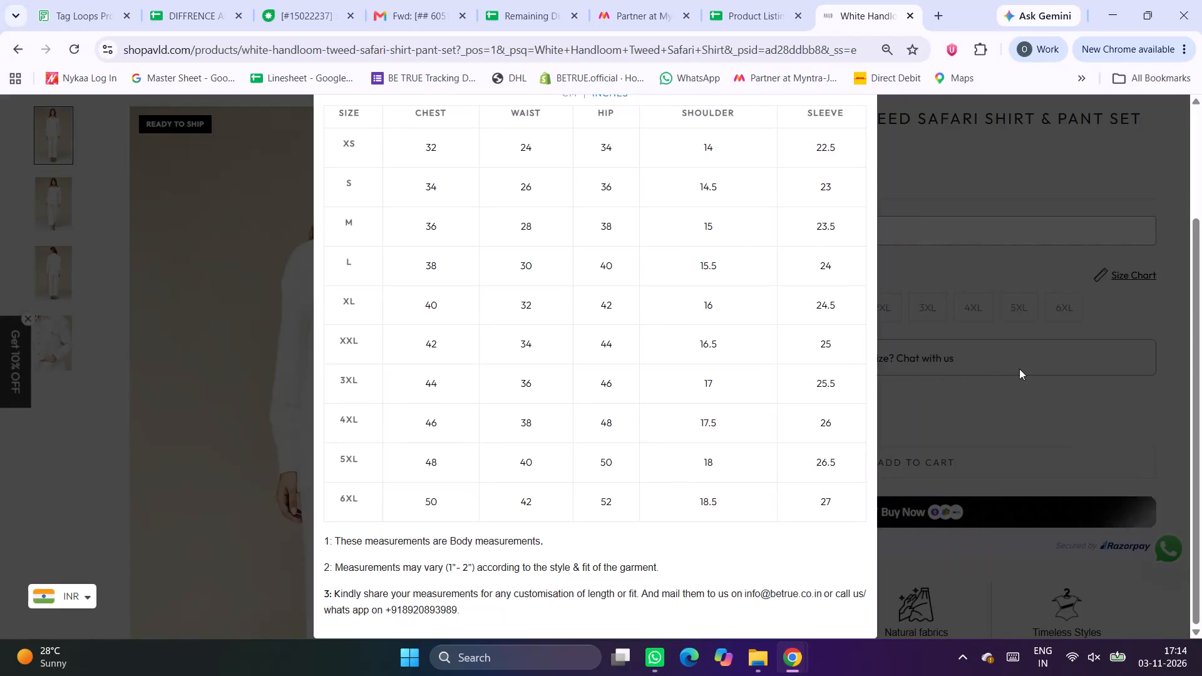
Close the size chart, copy the MI 45 name White Handloom Pants from the Product Listing Sheet, and search AVLD's site for it.
scroll(744, 289, up, 5)
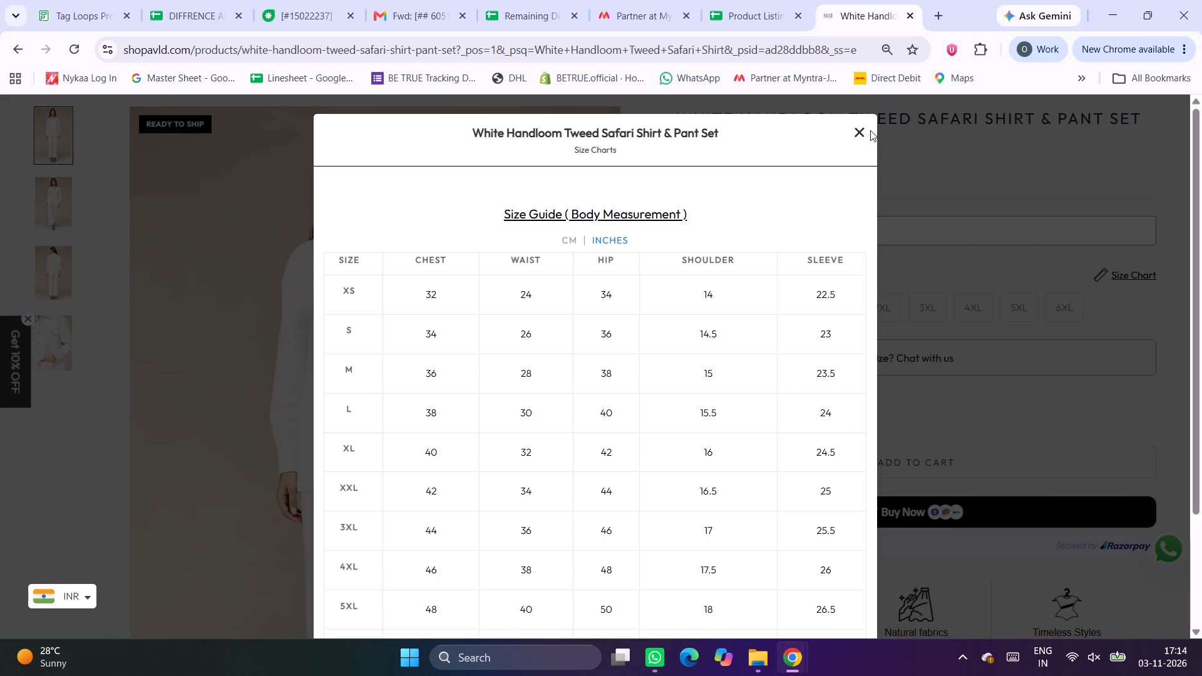
click(856, 128)
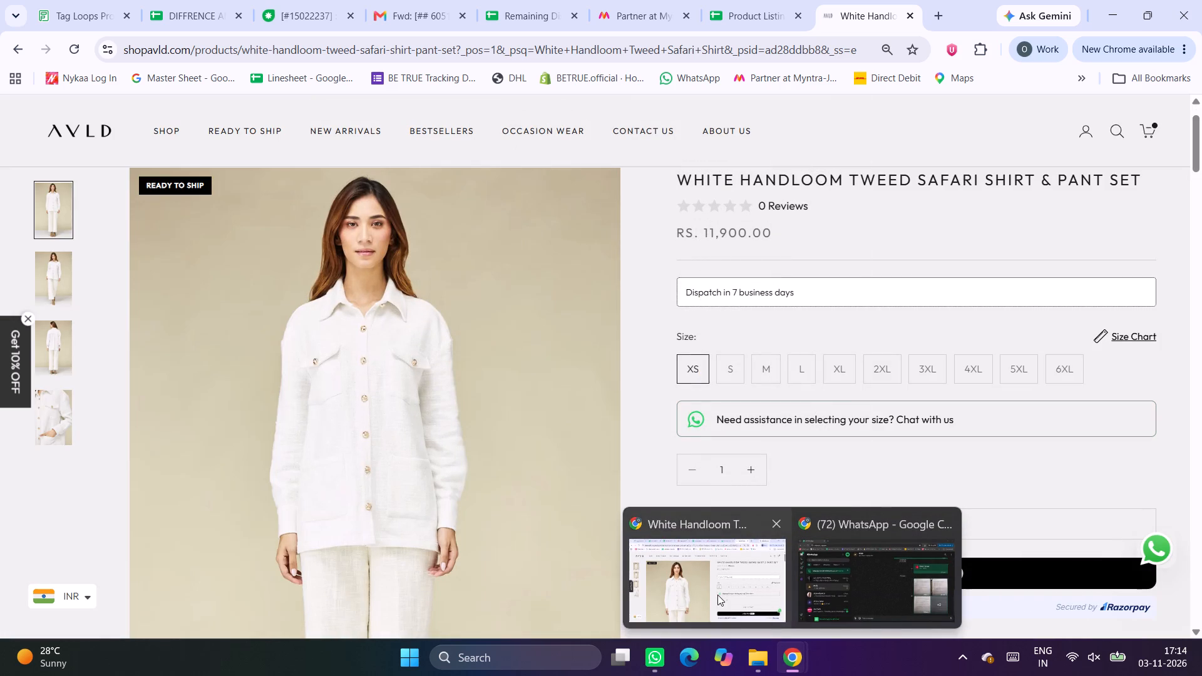
click(758, 6)
scroll(597, 450, down, 1)
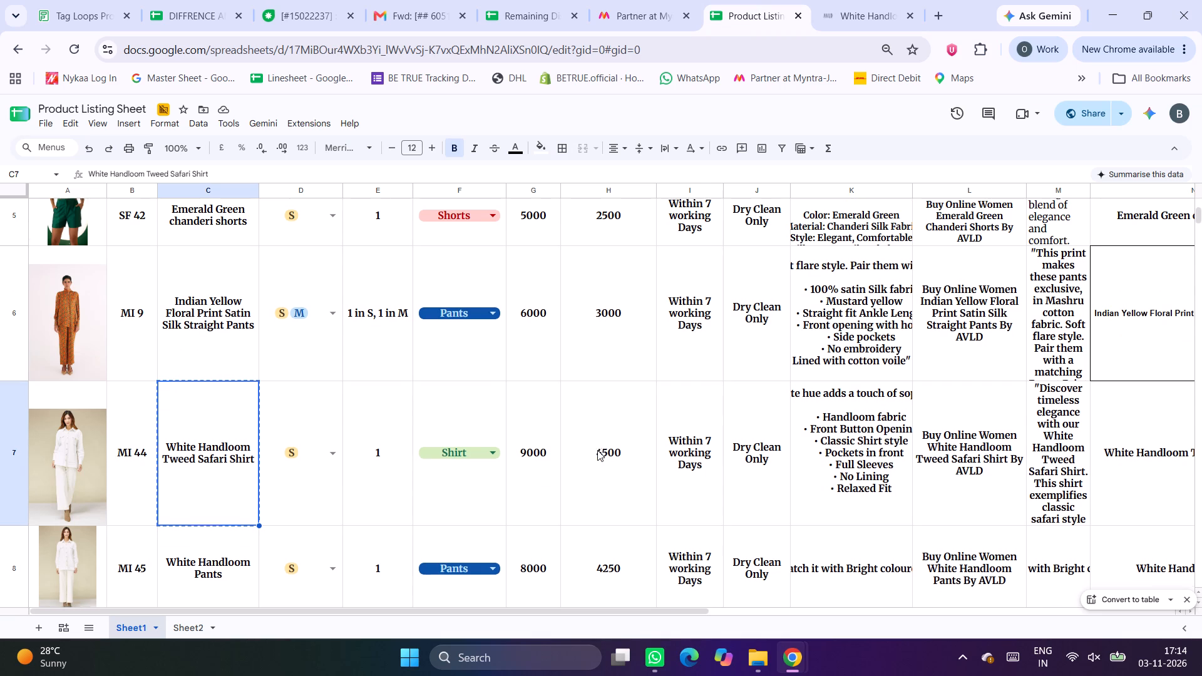
scroll(597, 450, down, 3)
click(213, 327)
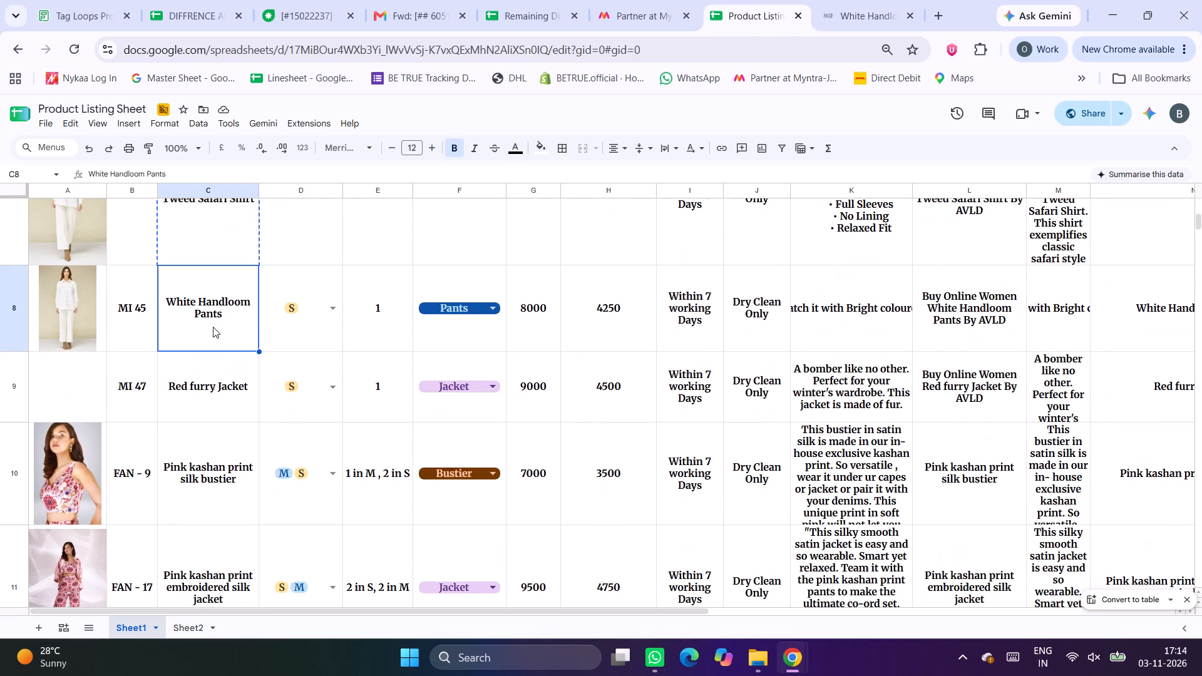
key(ctrl+c)
click(846, 0)
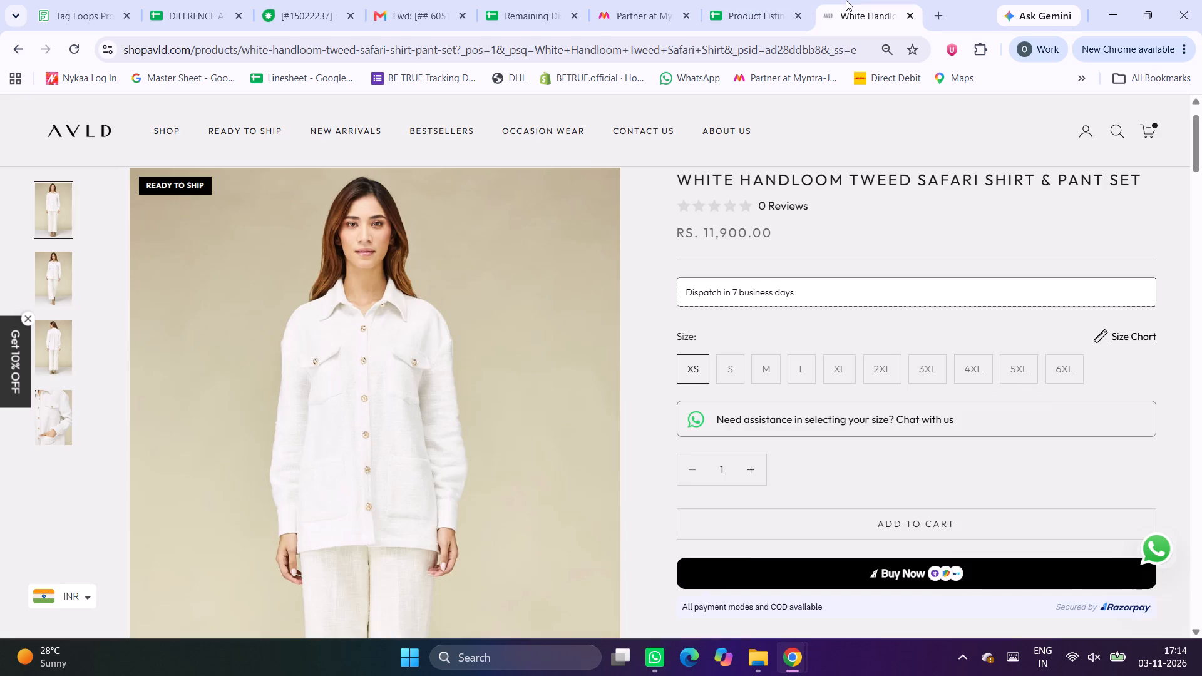
click(1118, 130)
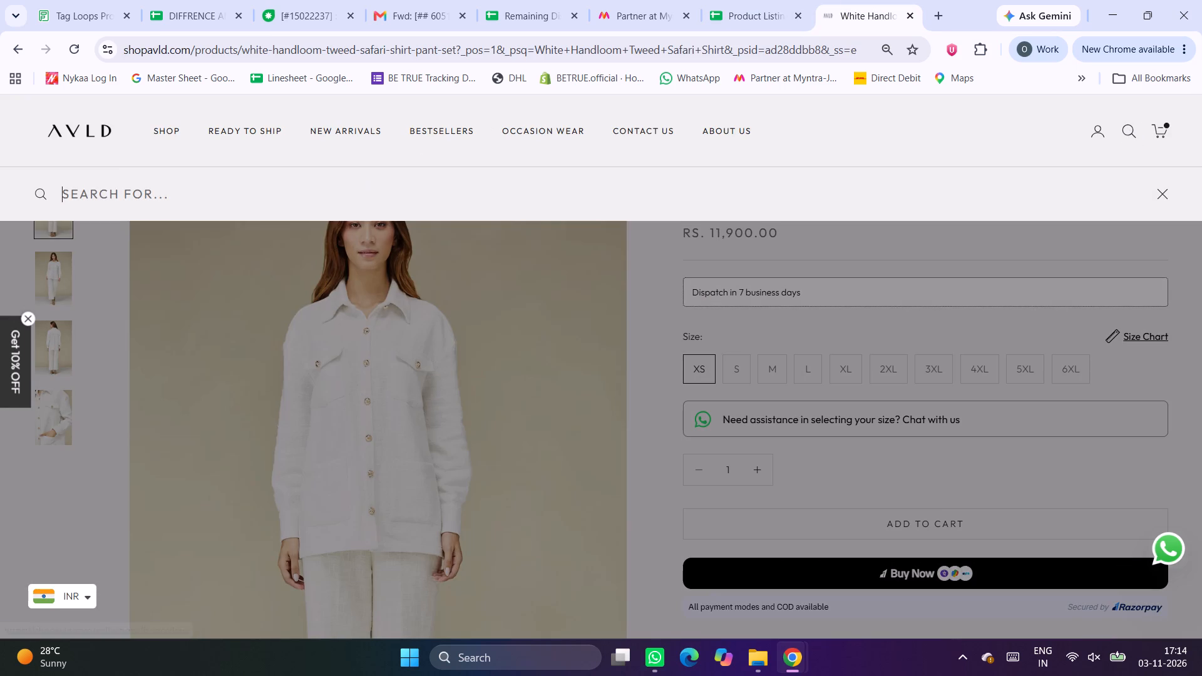
key(ctrl+v)
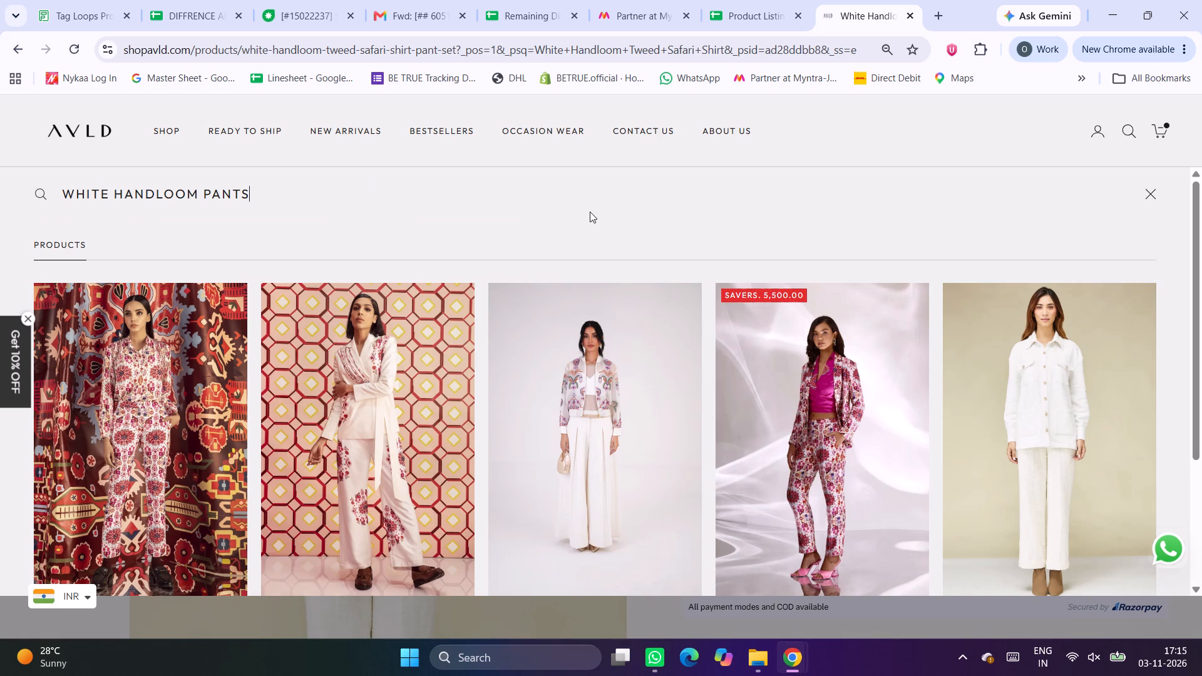
scroll(673, 192, down, 2)
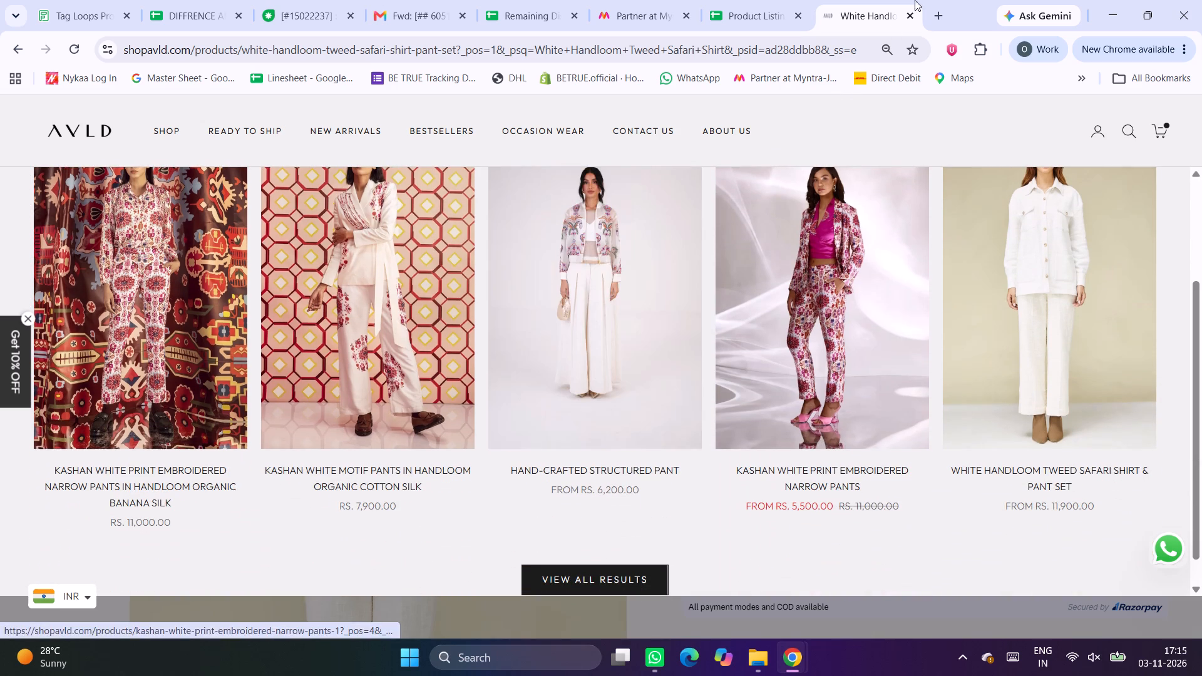
Search Google for White Handloom Pants in a new tab and look through the results.
click(942, 11)
key(ctrl+v)
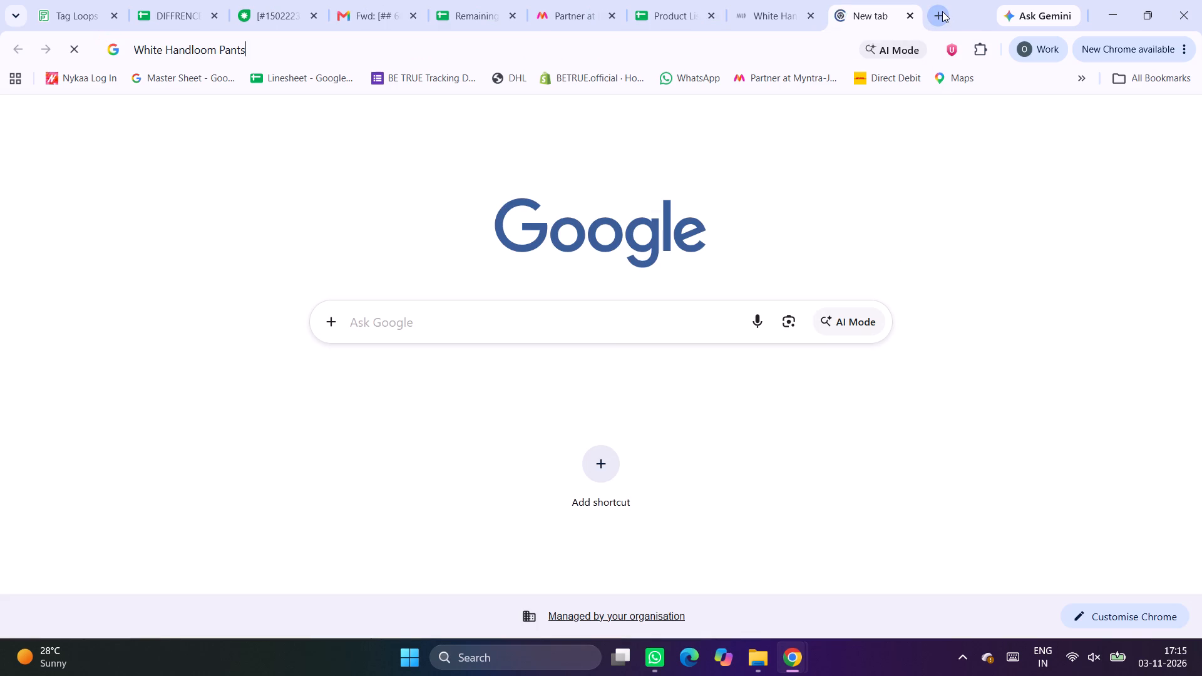
key(Return)
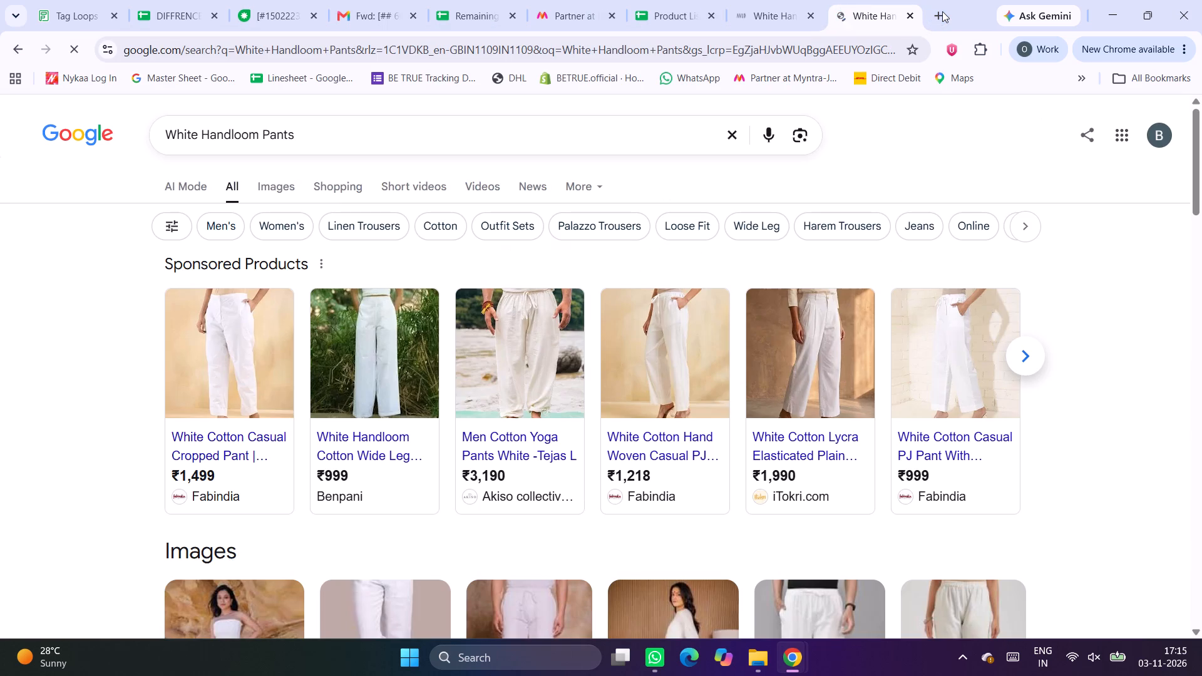
scroll(920, 248, down, 8)
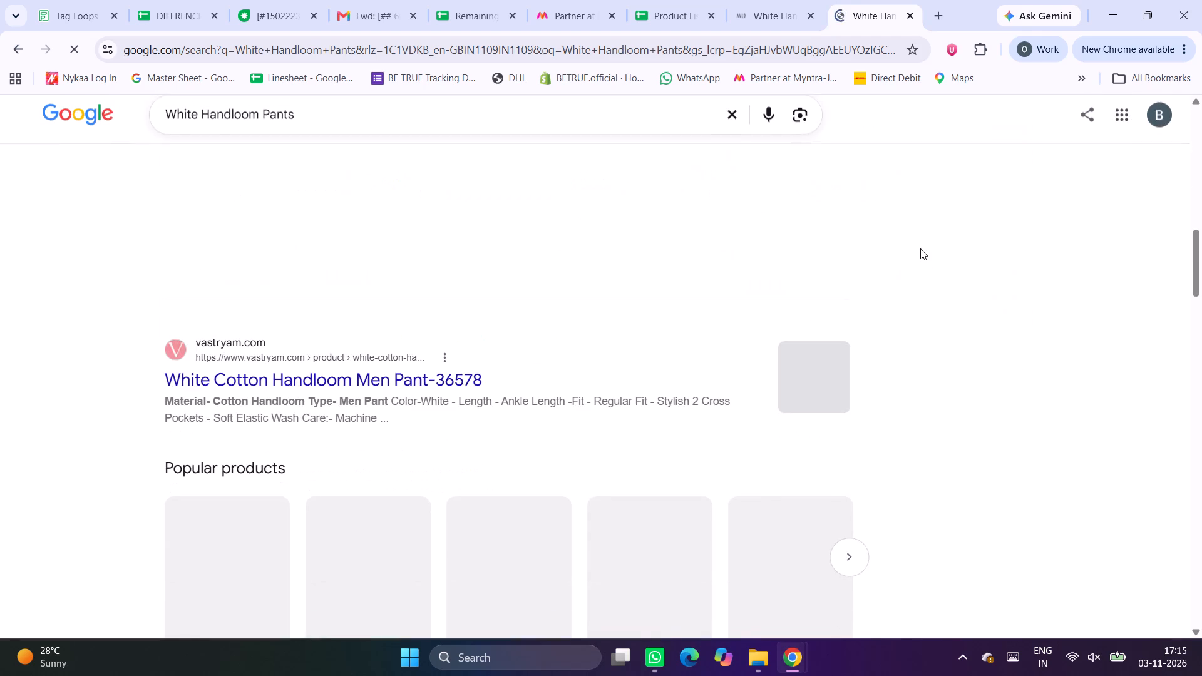
scroll(920, 248, up, 7)
Refine the Google search to White Handloom Pants betrue and open Aza Fashions' White Handloom Cotton Handcrafted Structured Pant result.
click(339, 130)
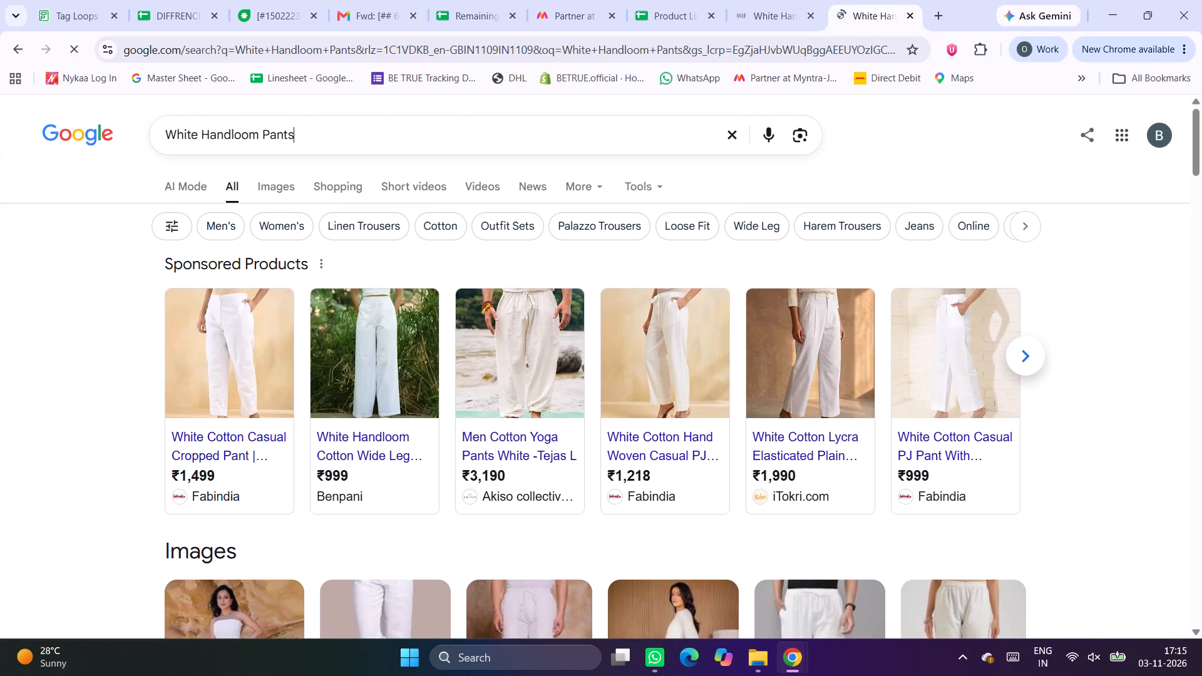
key(space)
text(betrue)
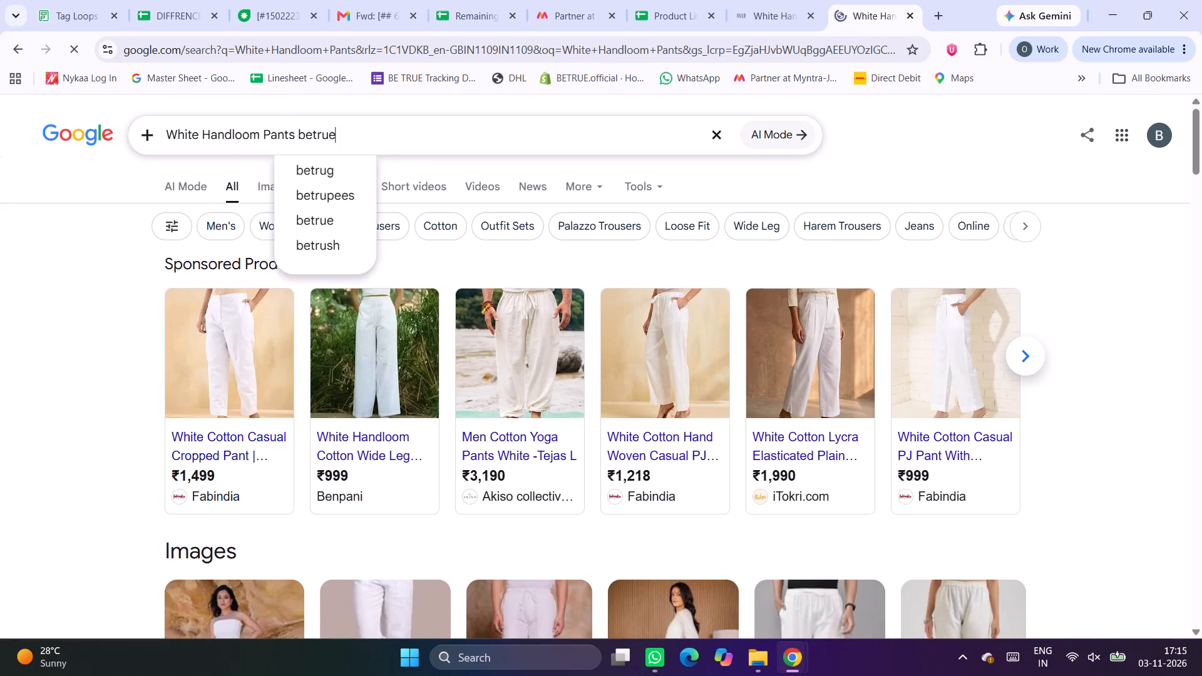
key(Return)
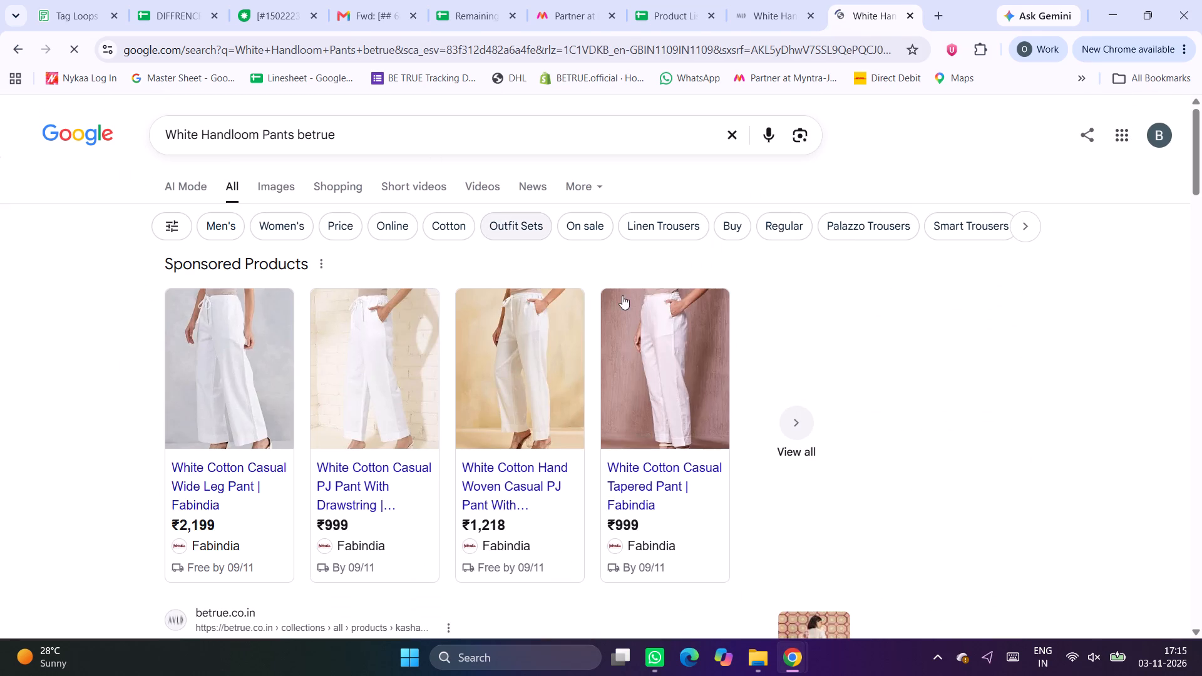
scroll(729, 402, down, 4)
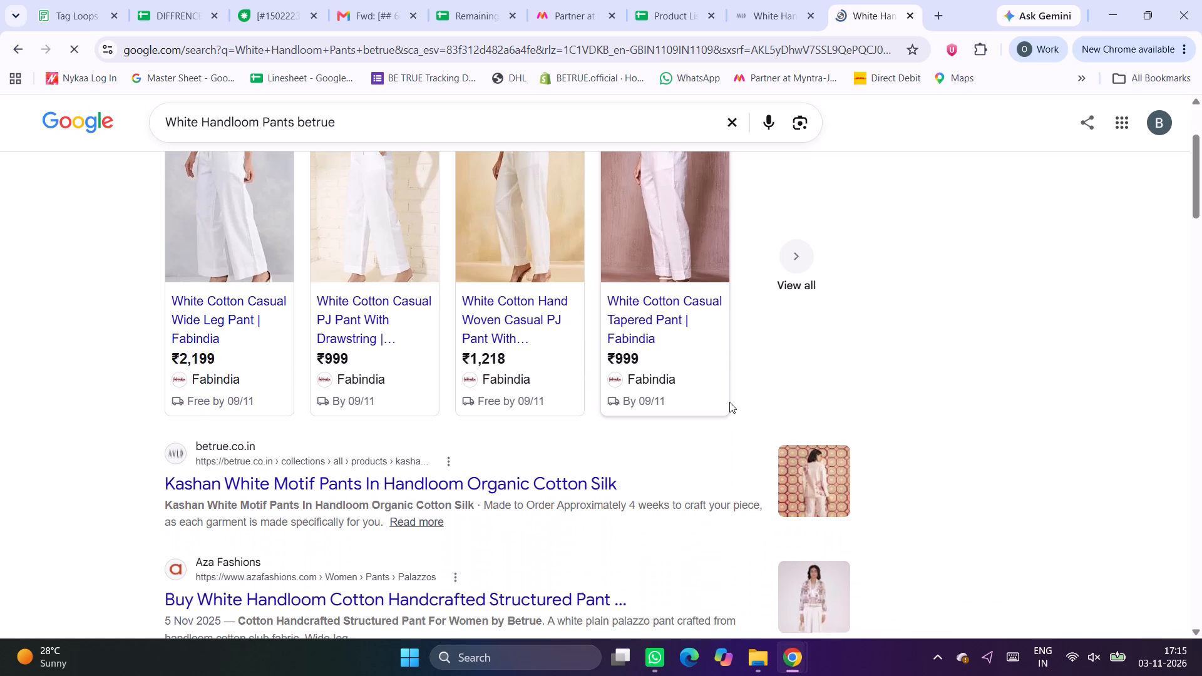
scroll(729, 402, down, 3)
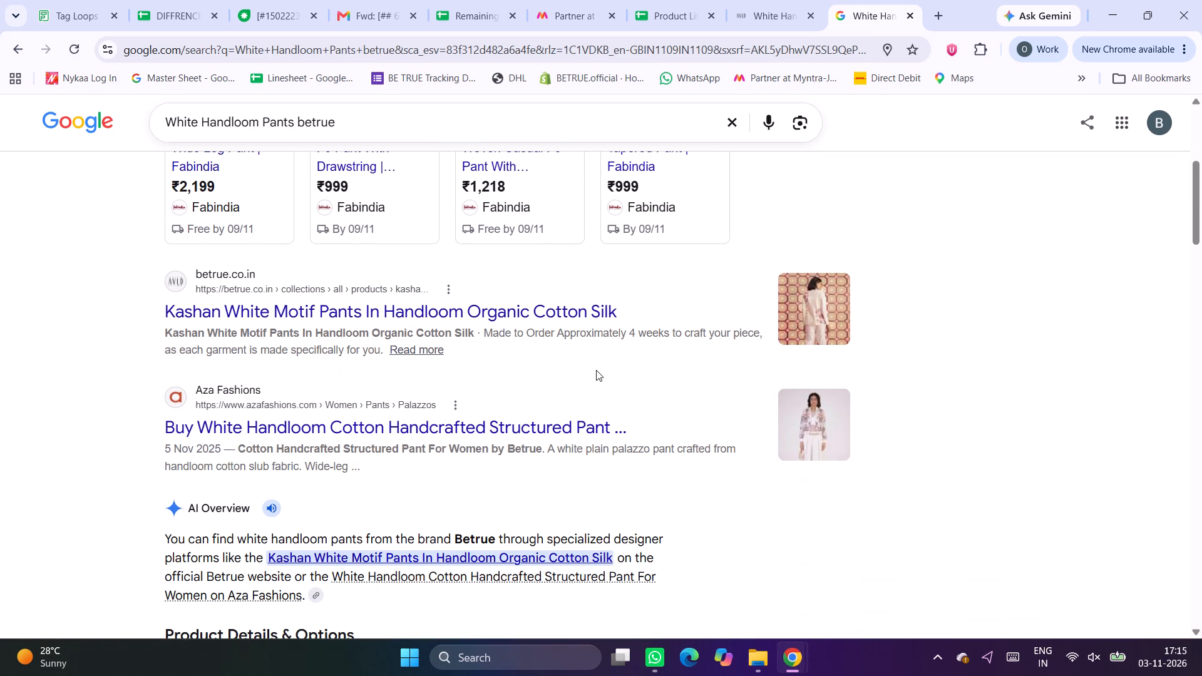
click(484, 429)
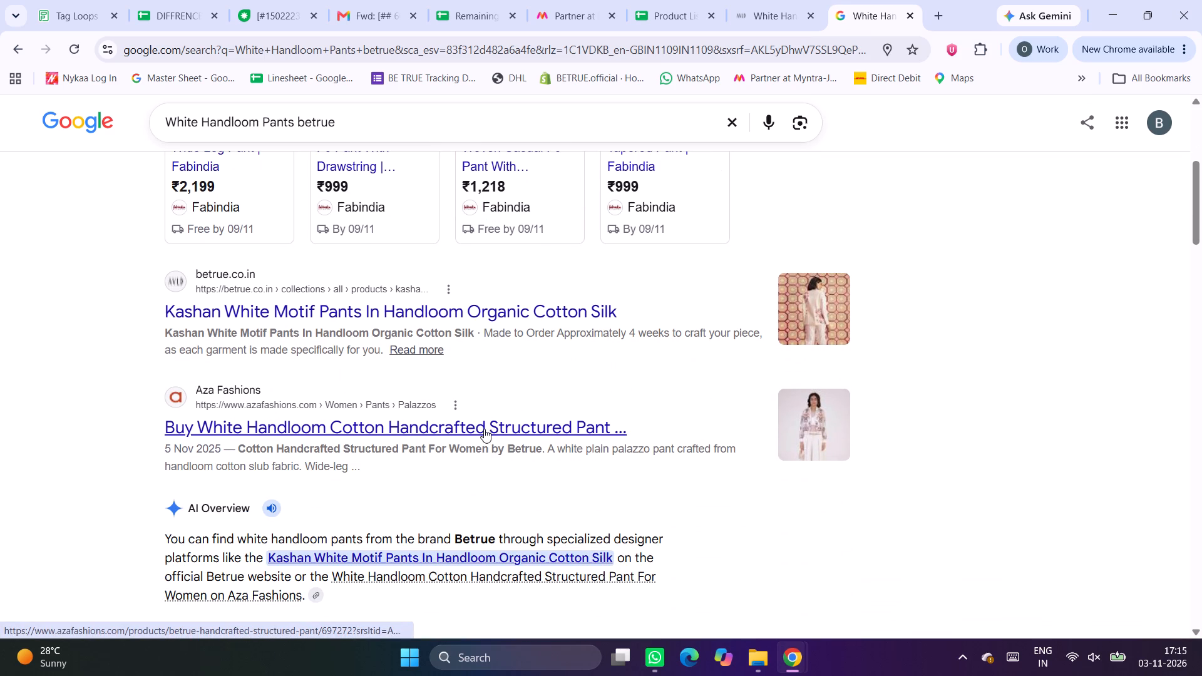
Show the hidden system tray icons.
click(955, 659)
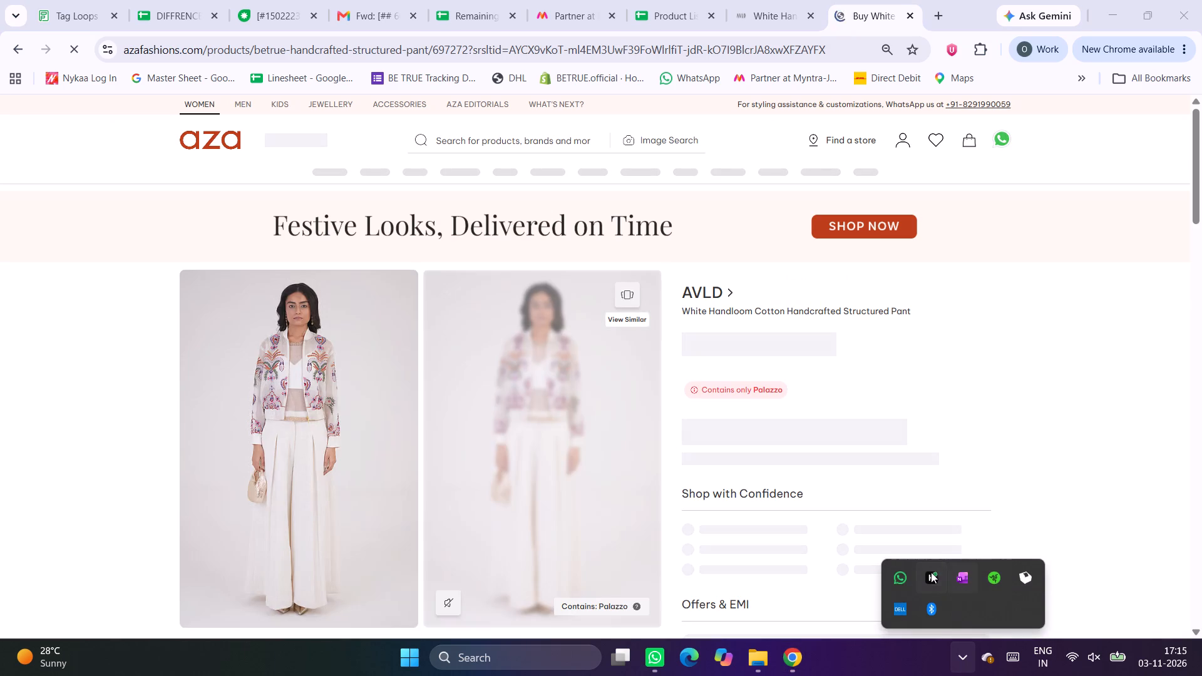
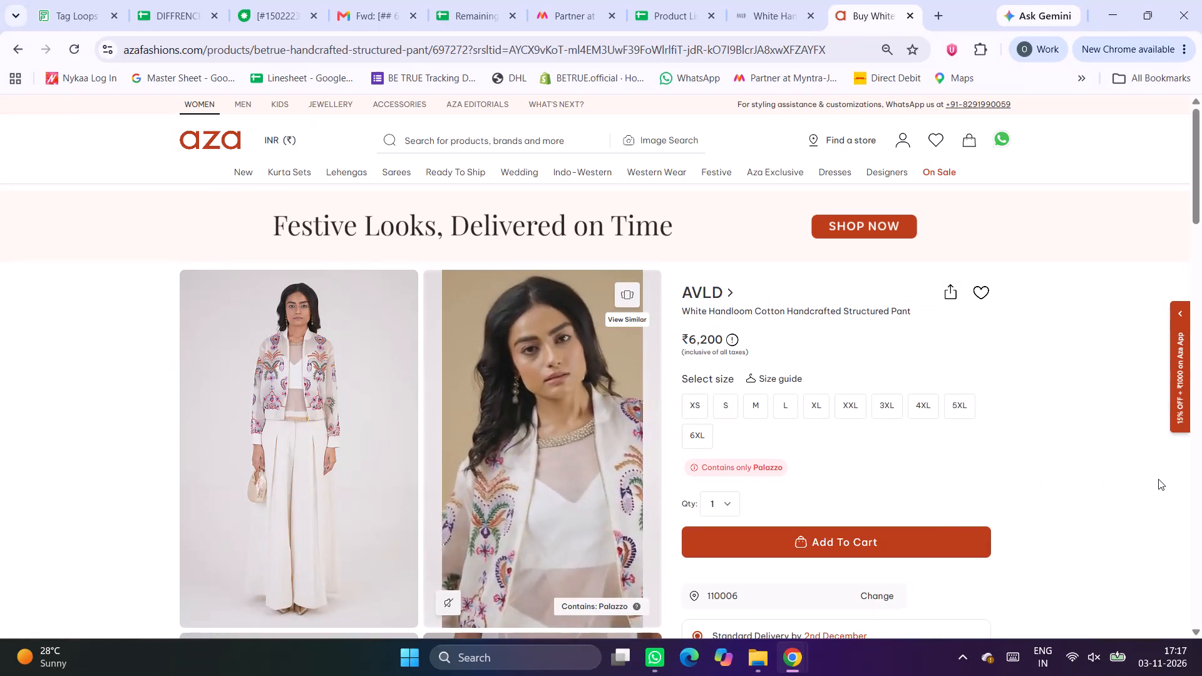
Open the size guide for the White Handloom Cotton Handcrafted Structured Pant and look through its body measurements table.
scroll(1032, 483, down, 1)
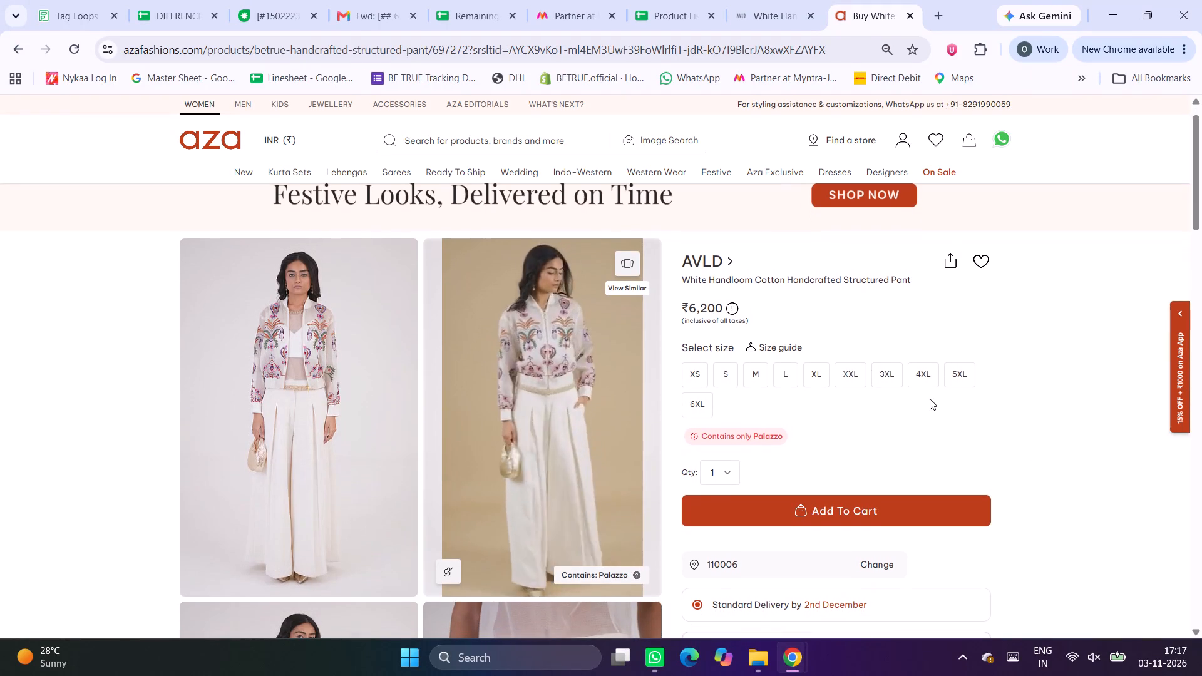
click(786, 349)
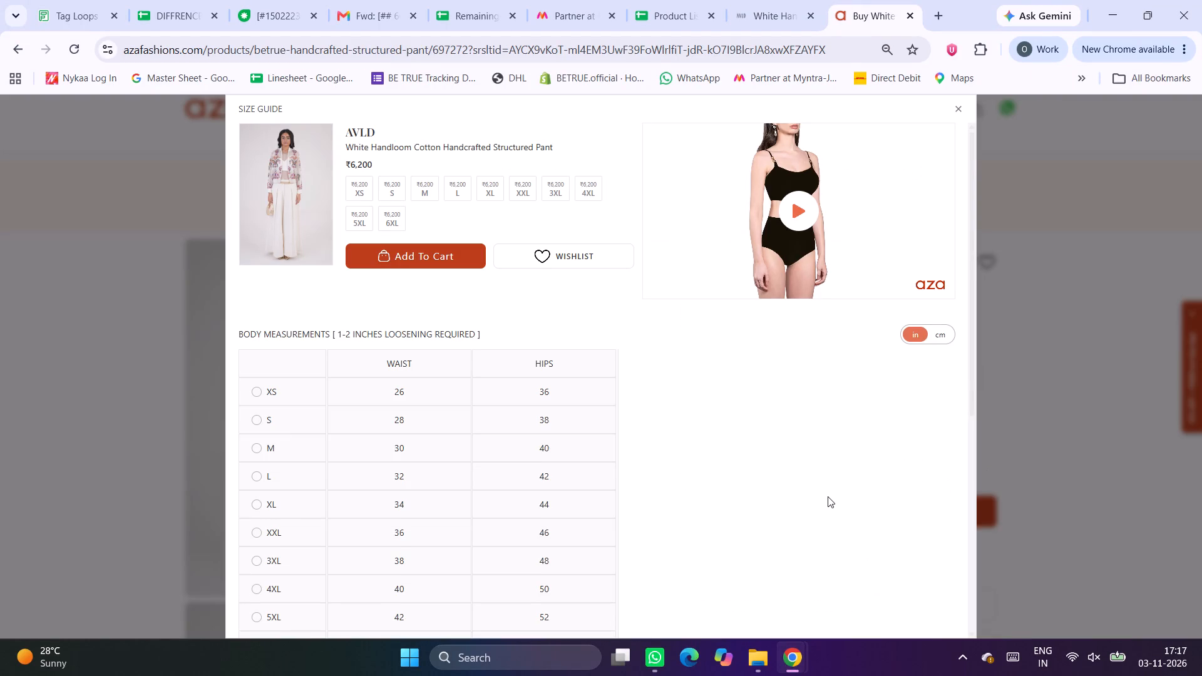
scroll(828, 496, down, 6)
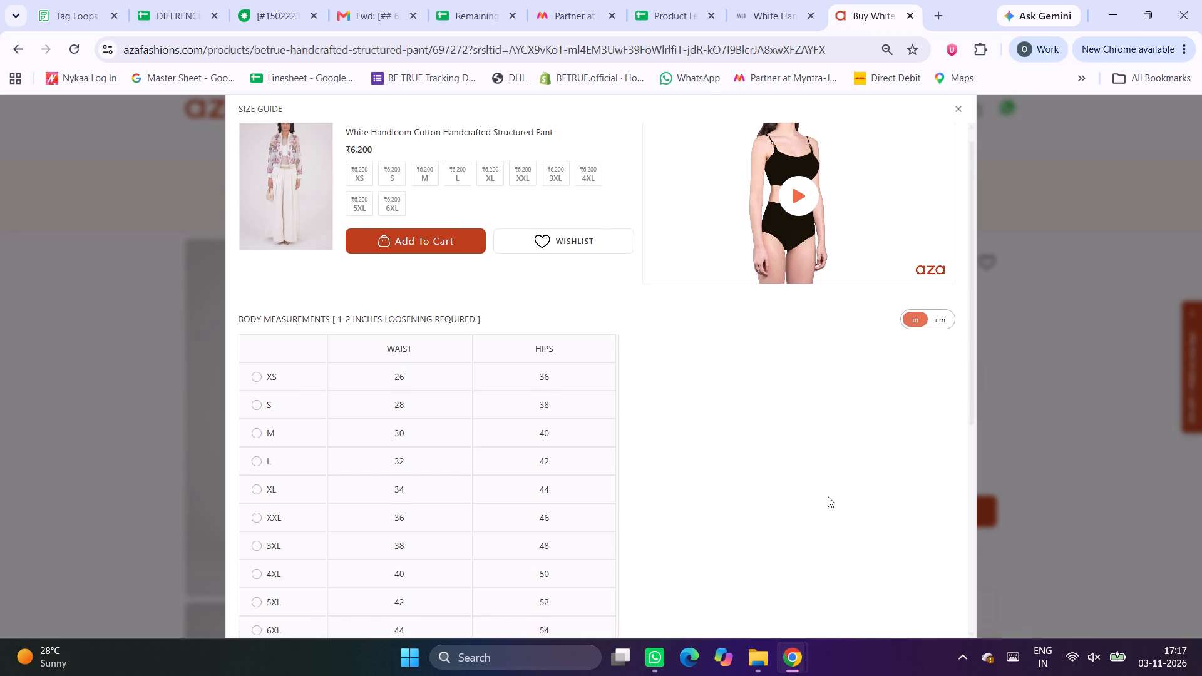
scroll(828, 496, down, 10)
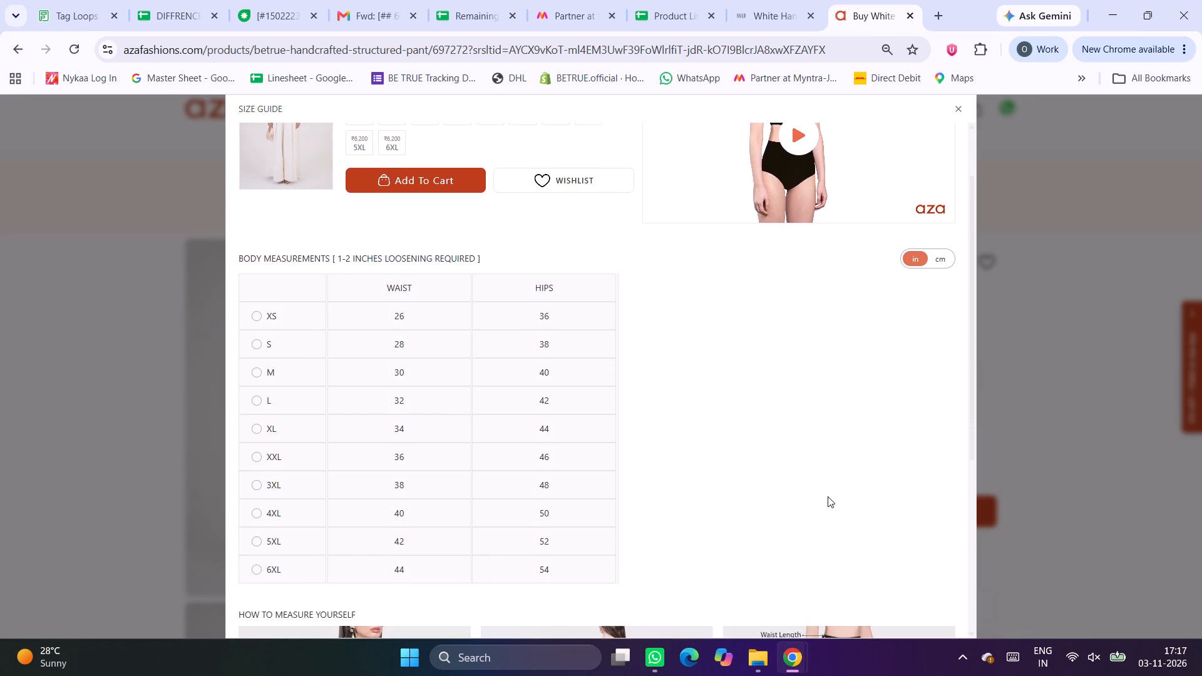
scroll(828, 496, down, 2)
scroll(828, 496, up, 1)
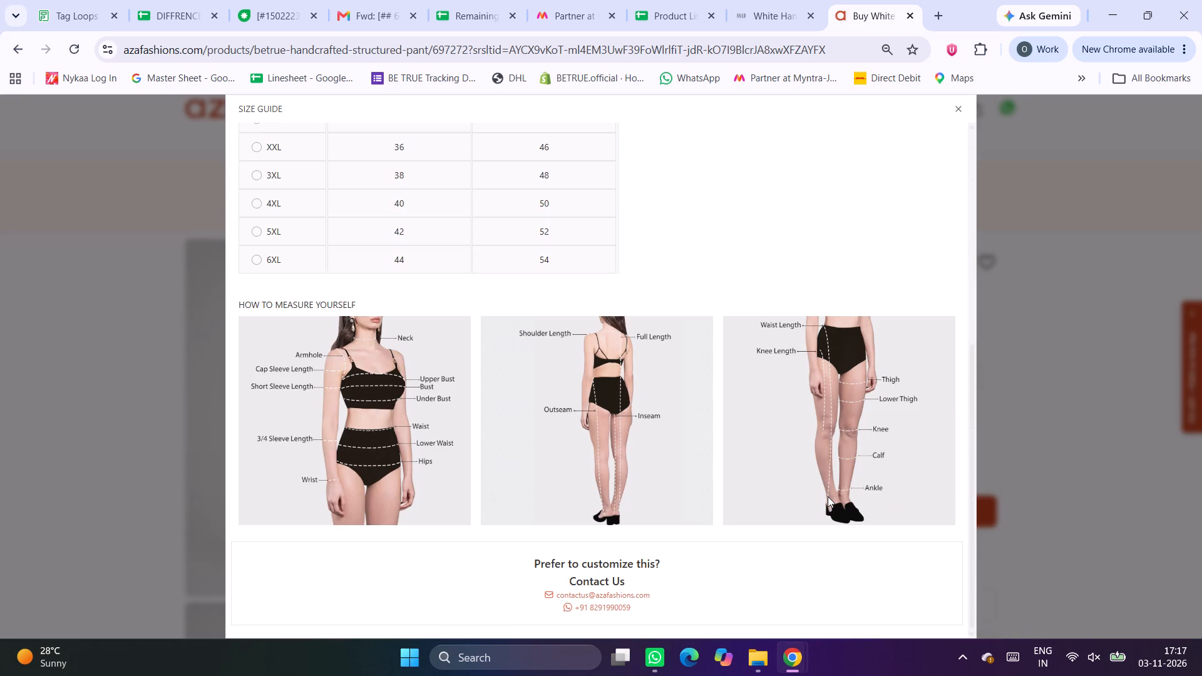
scroll(828, 496, up, 2)
drag(975, 419, 964, 302)
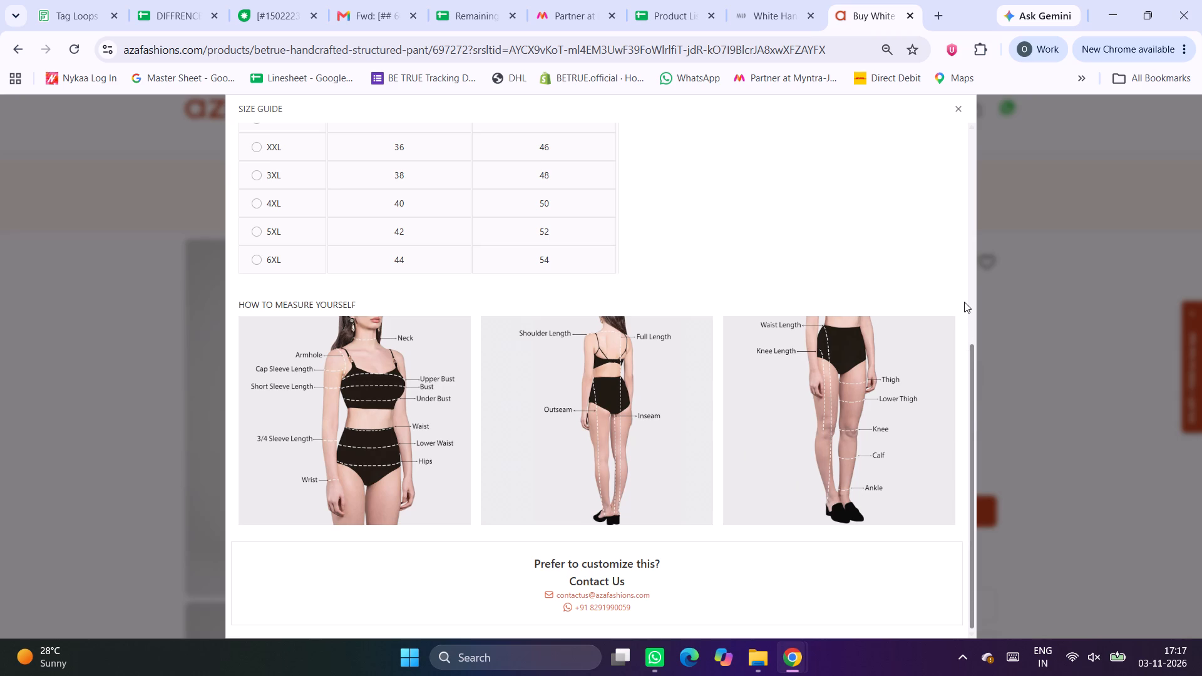
drag(964, 302, 964, 250)
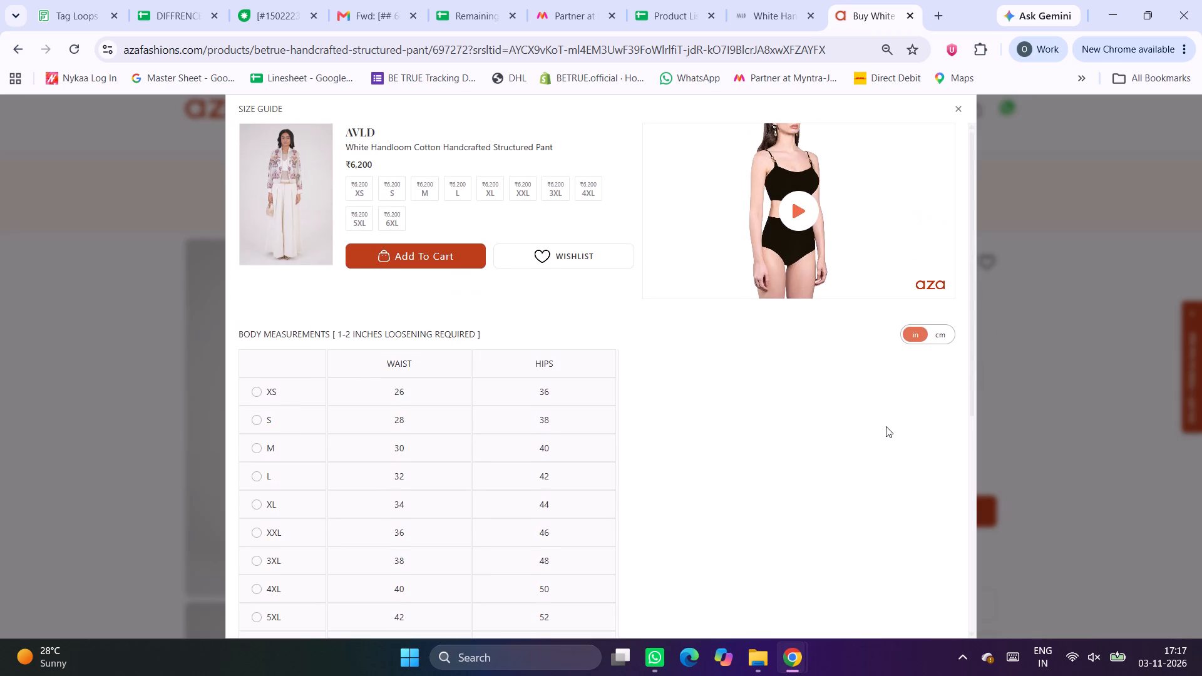
scroll(848, 426, down, 1)
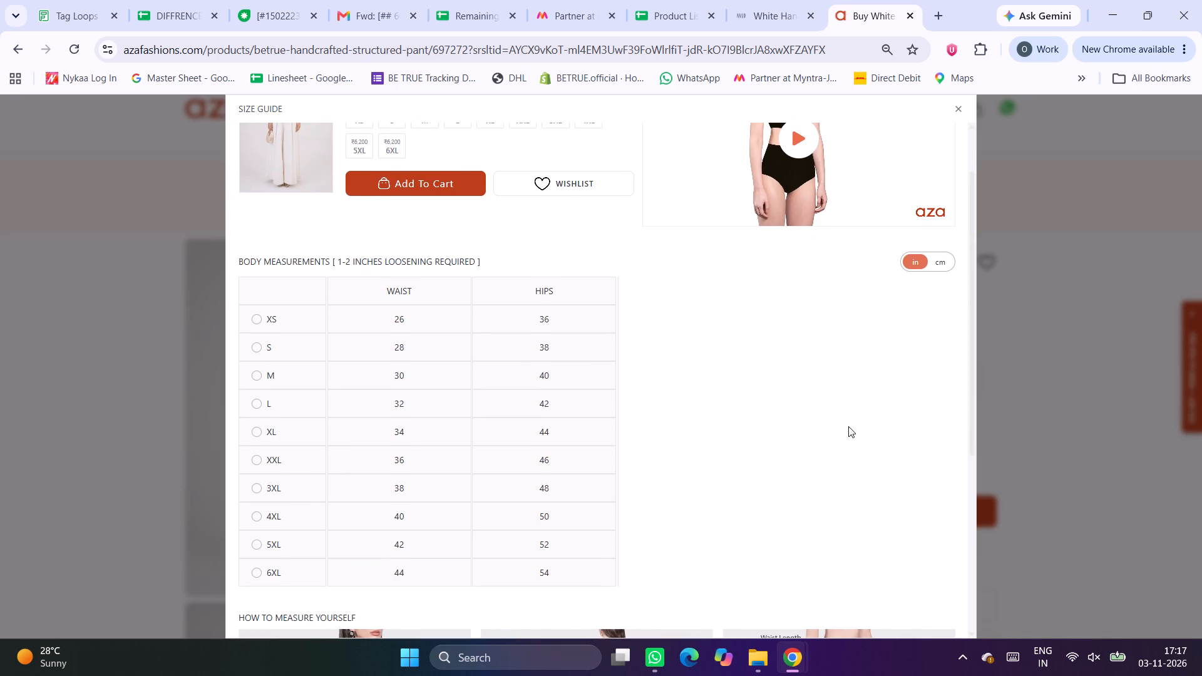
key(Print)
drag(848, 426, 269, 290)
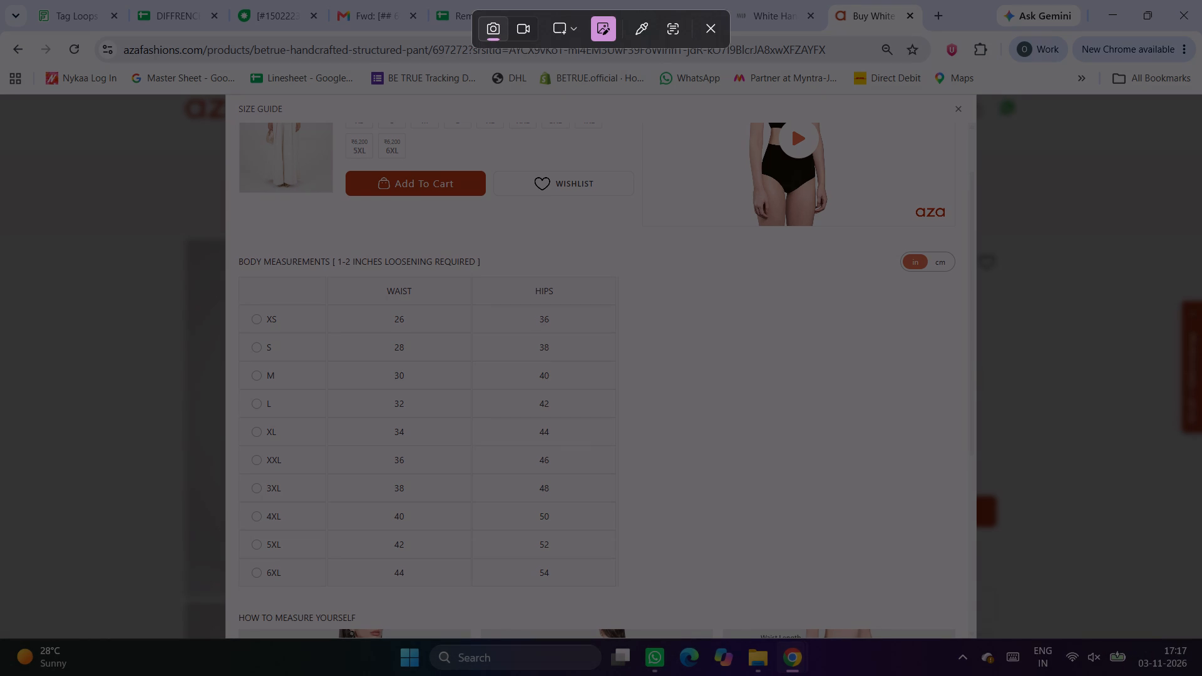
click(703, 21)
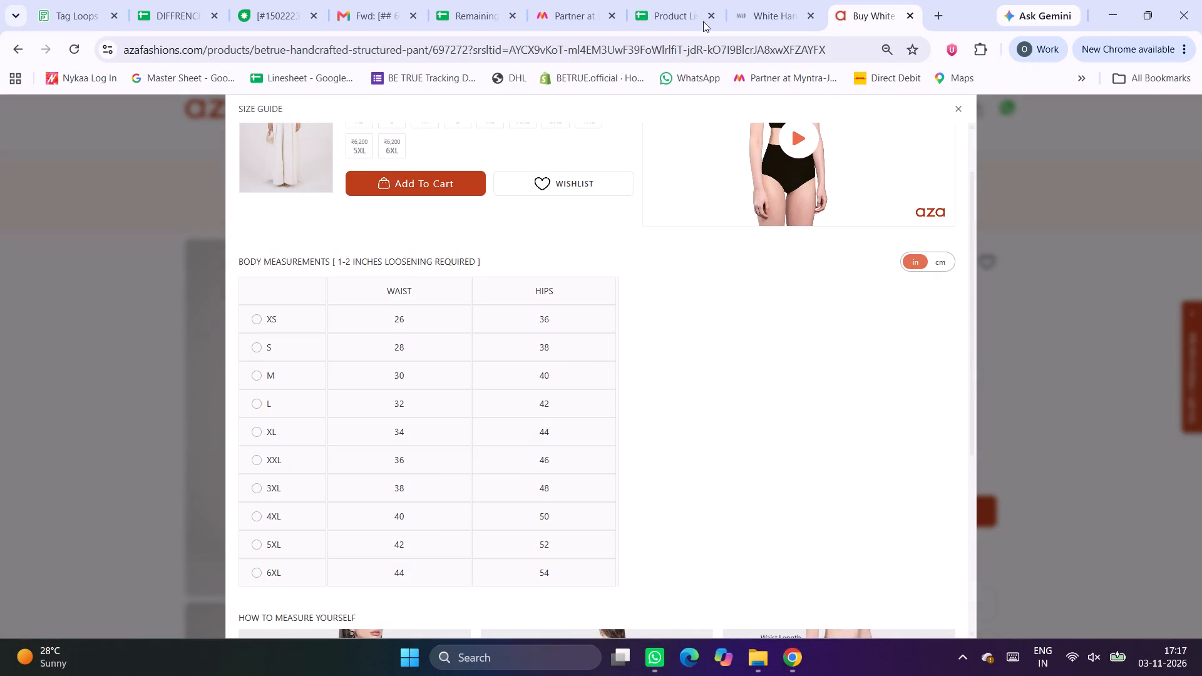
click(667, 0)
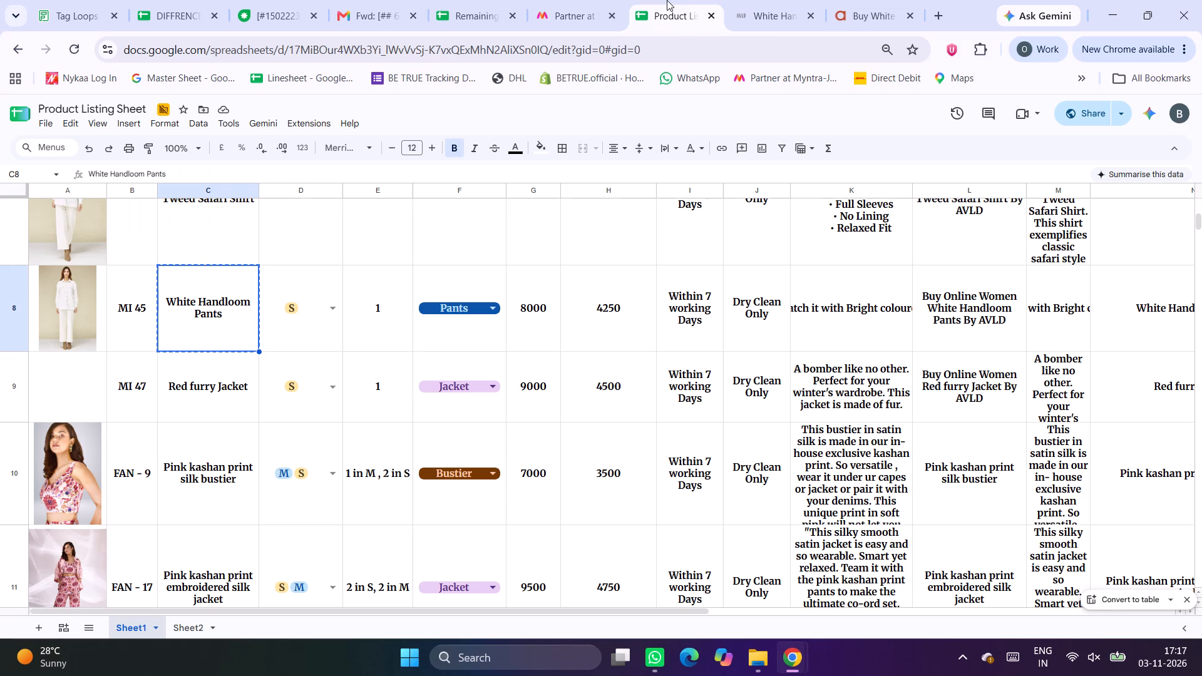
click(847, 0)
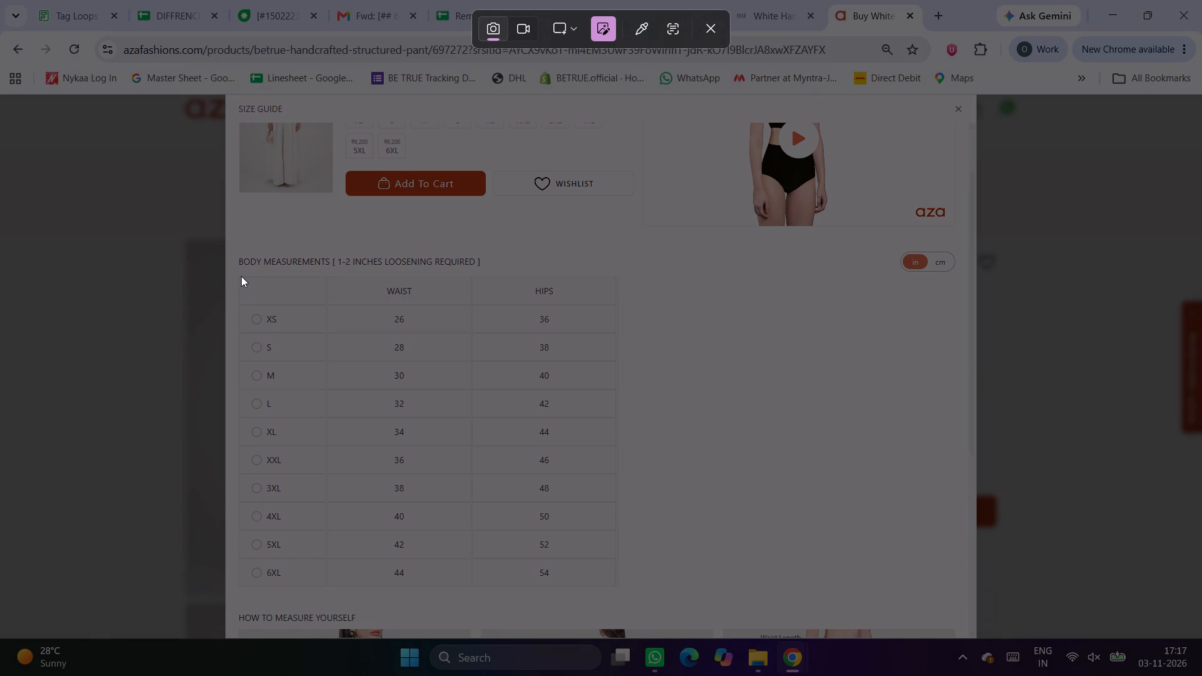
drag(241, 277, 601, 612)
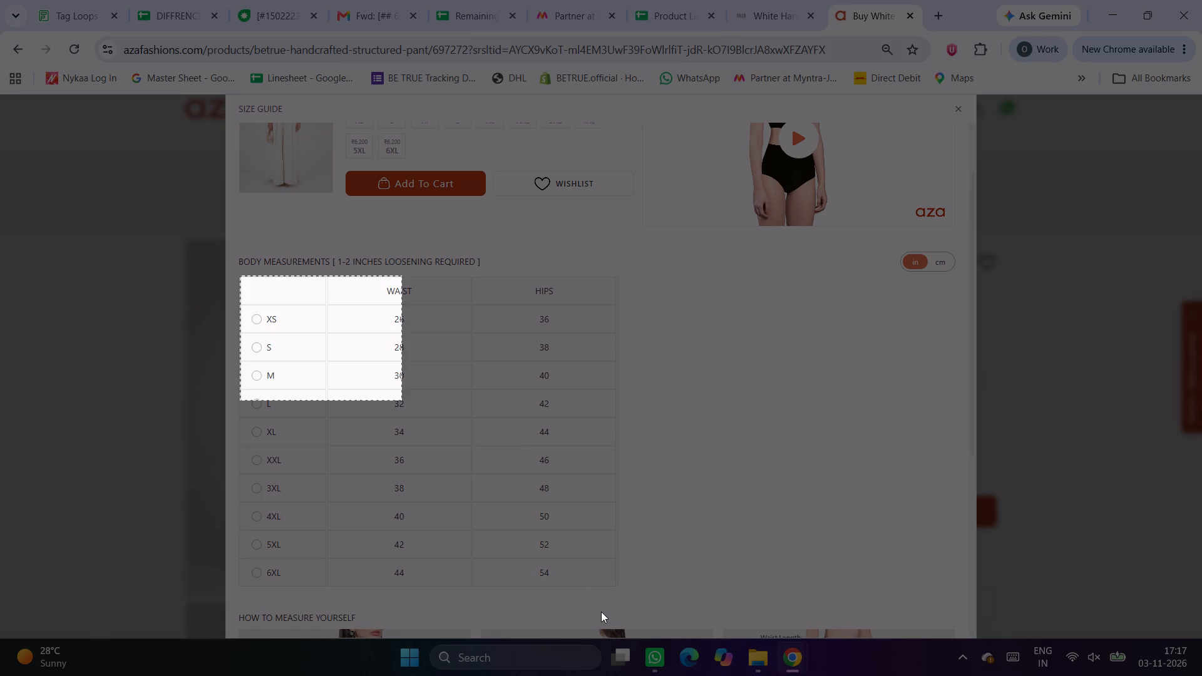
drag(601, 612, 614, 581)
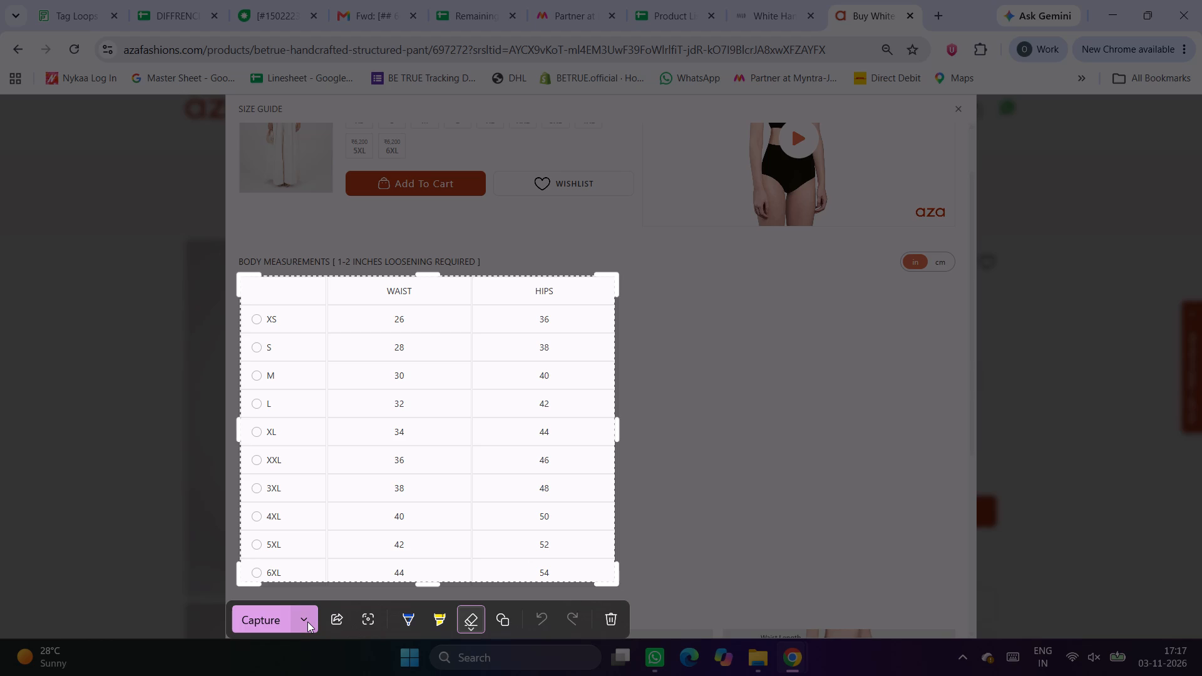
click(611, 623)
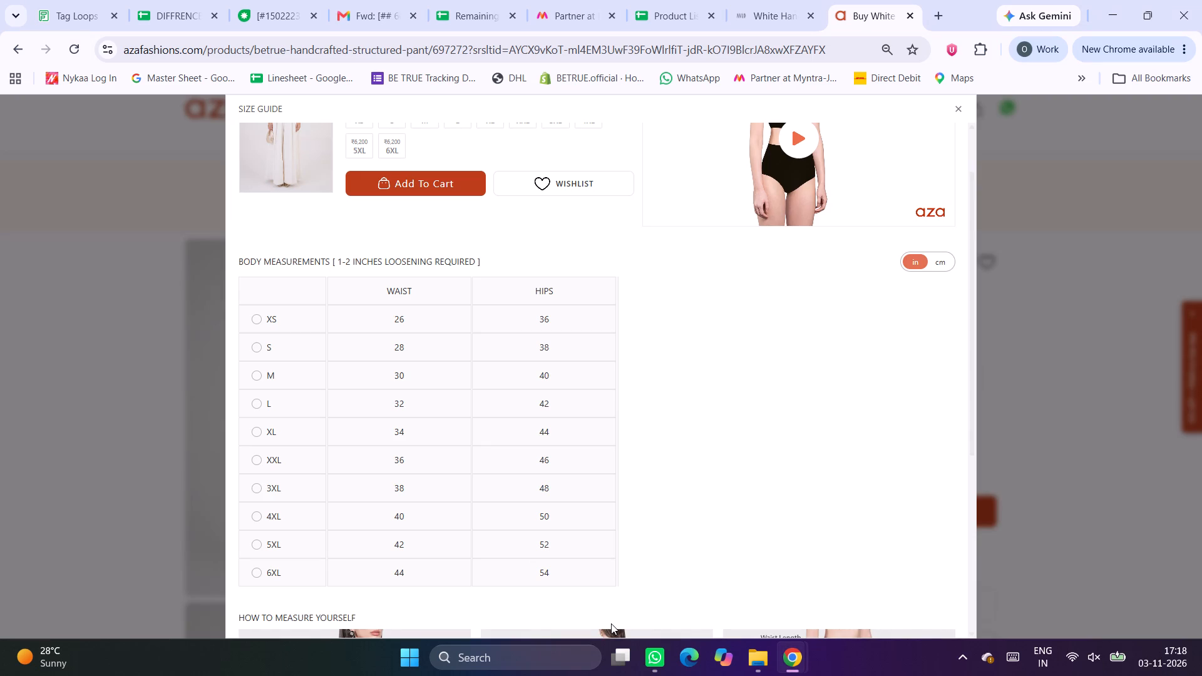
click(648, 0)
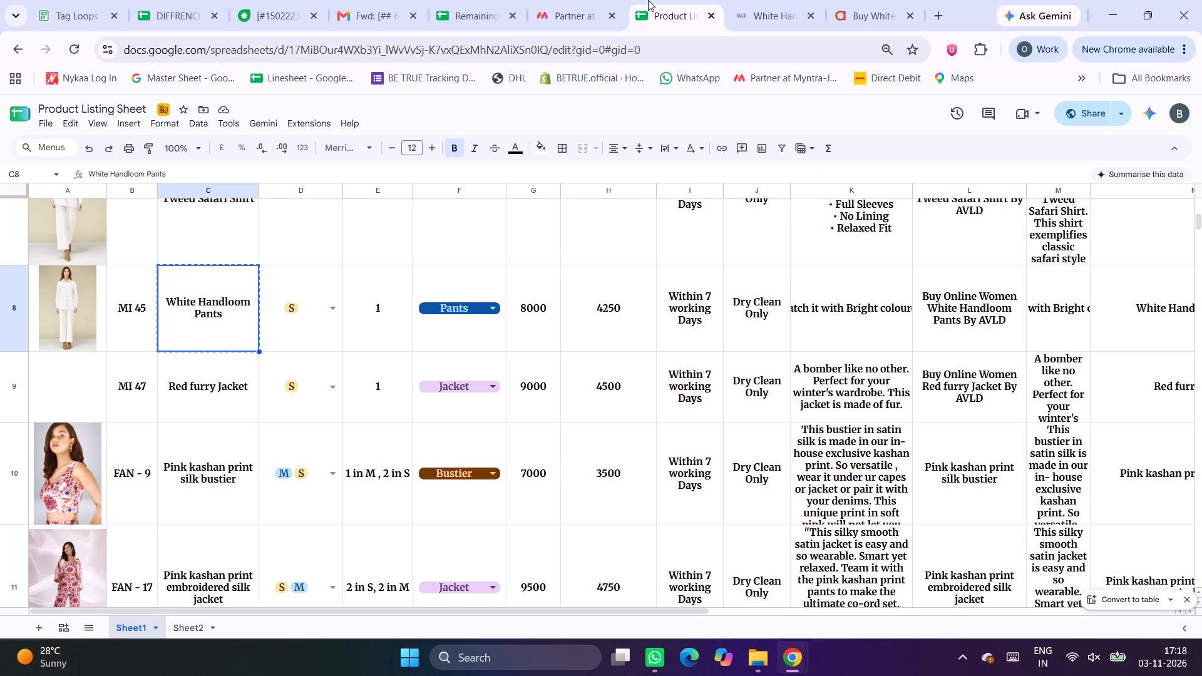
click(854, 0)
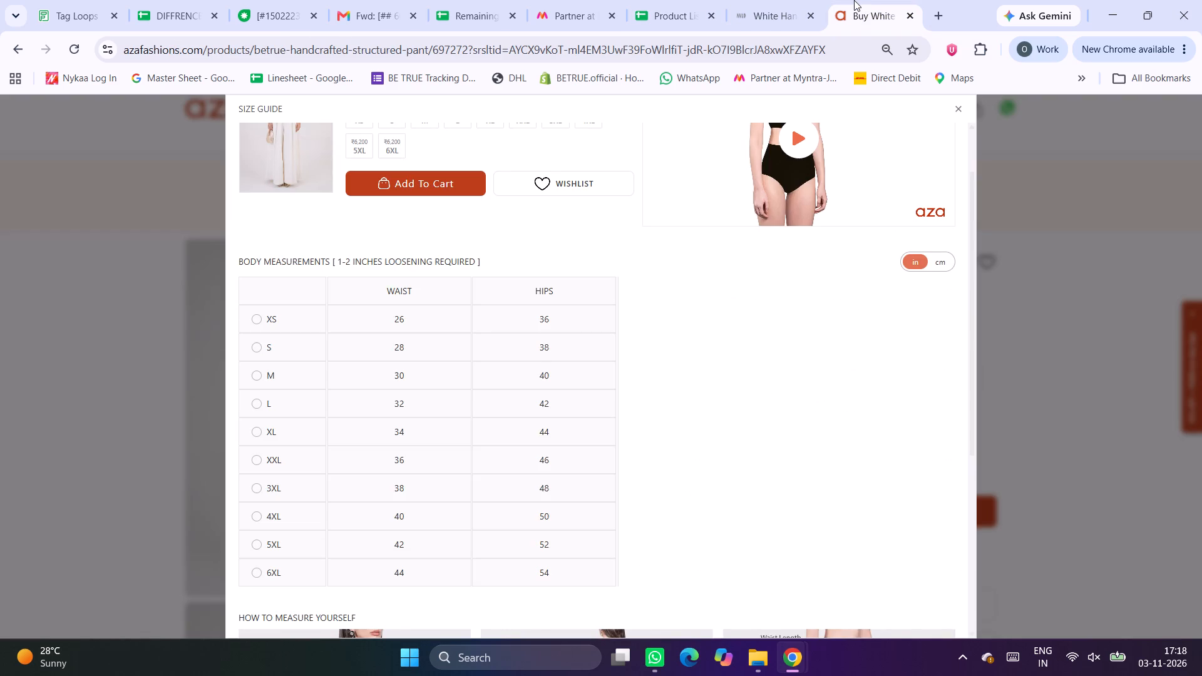
Capture the full waist and hips size table, save it as a JPG in the website listing MI-45 folder, and close the Aza page.
key(Print)
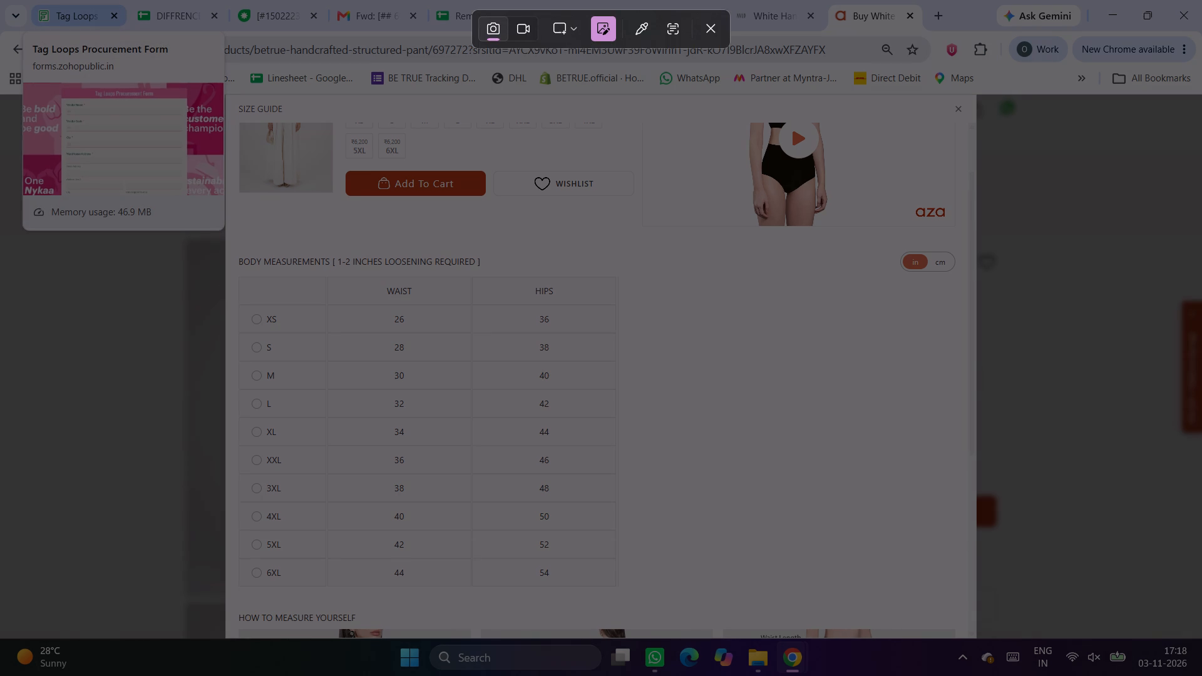
drag(239, 275, 615, 583)
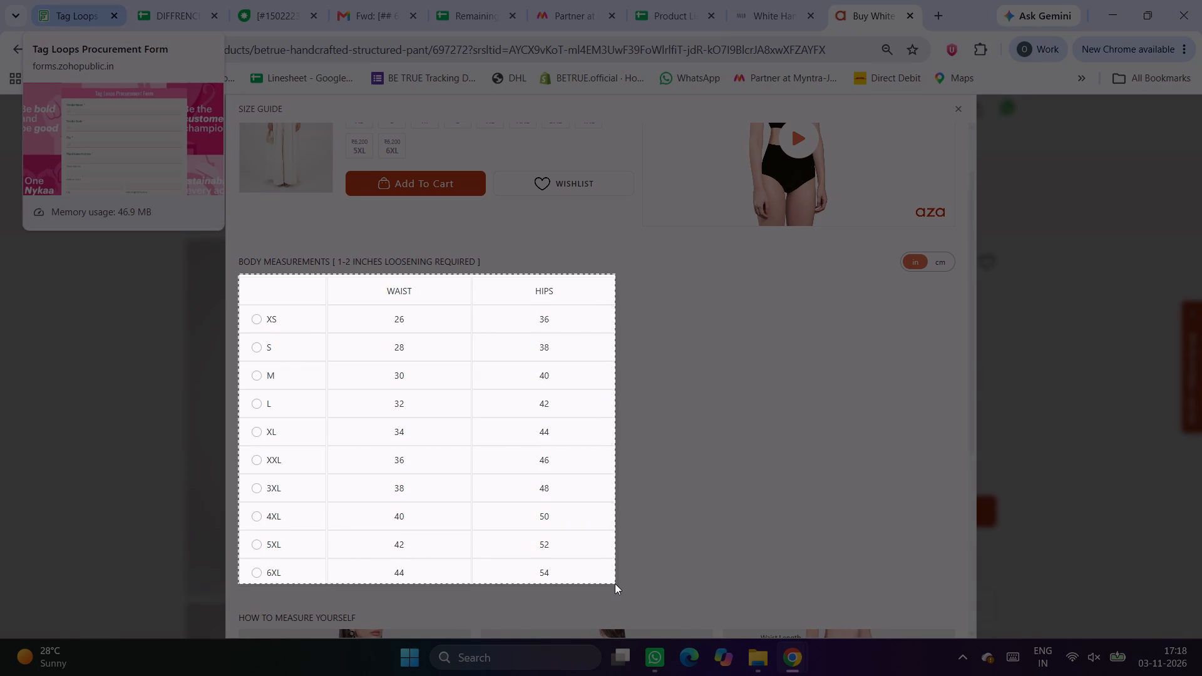
drag(615, 583, 617, 585)
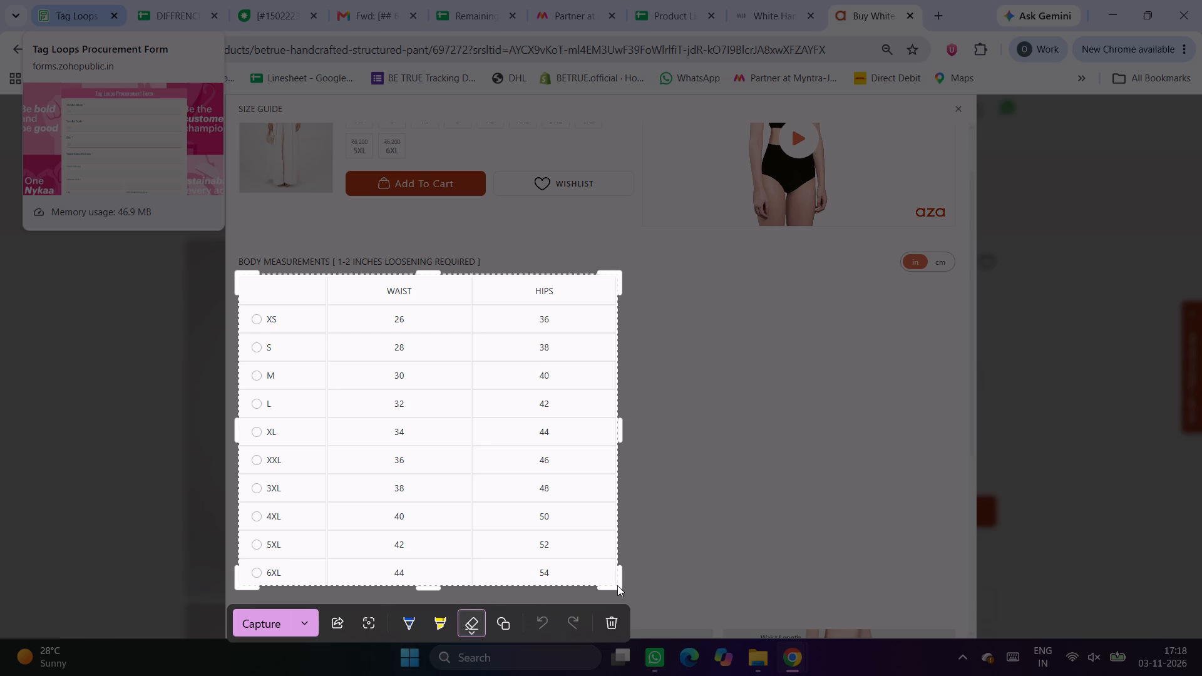
click(309, 633)
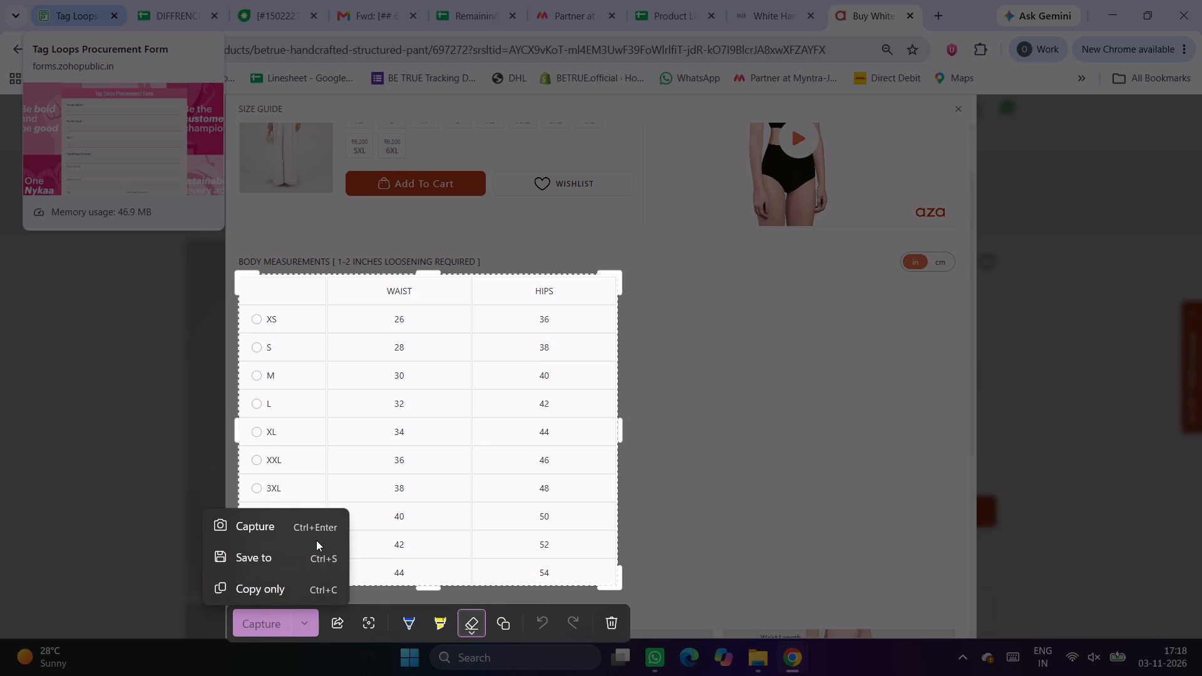
click(260, 561)
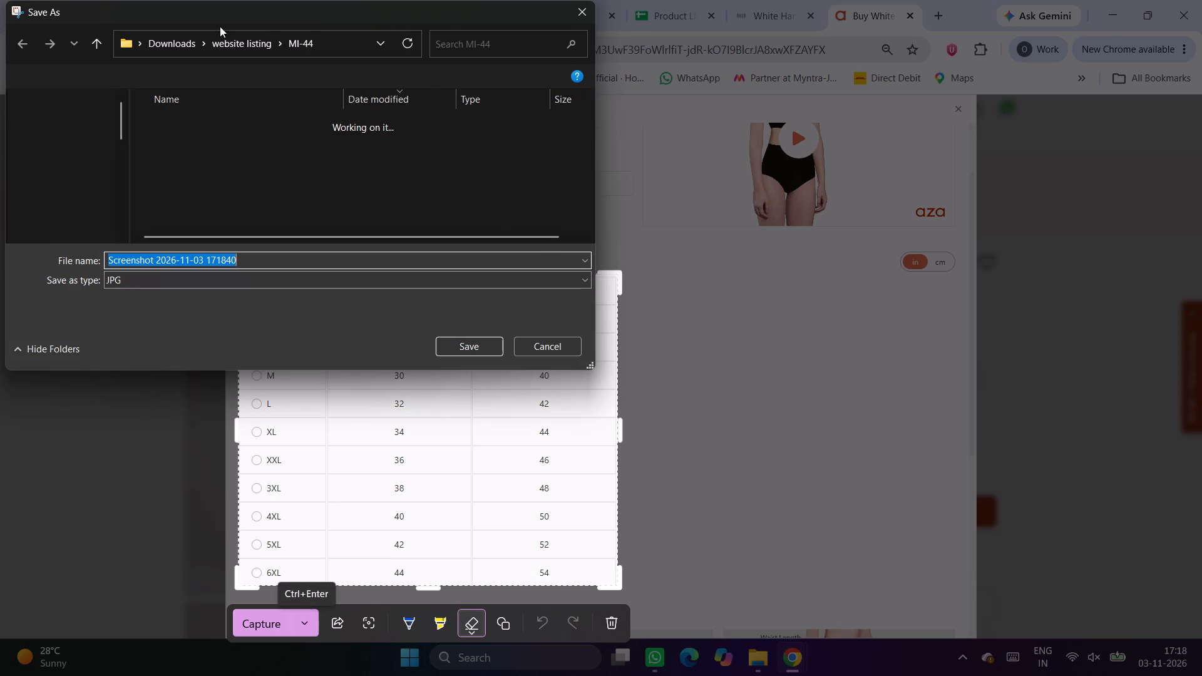
click(235, 43)
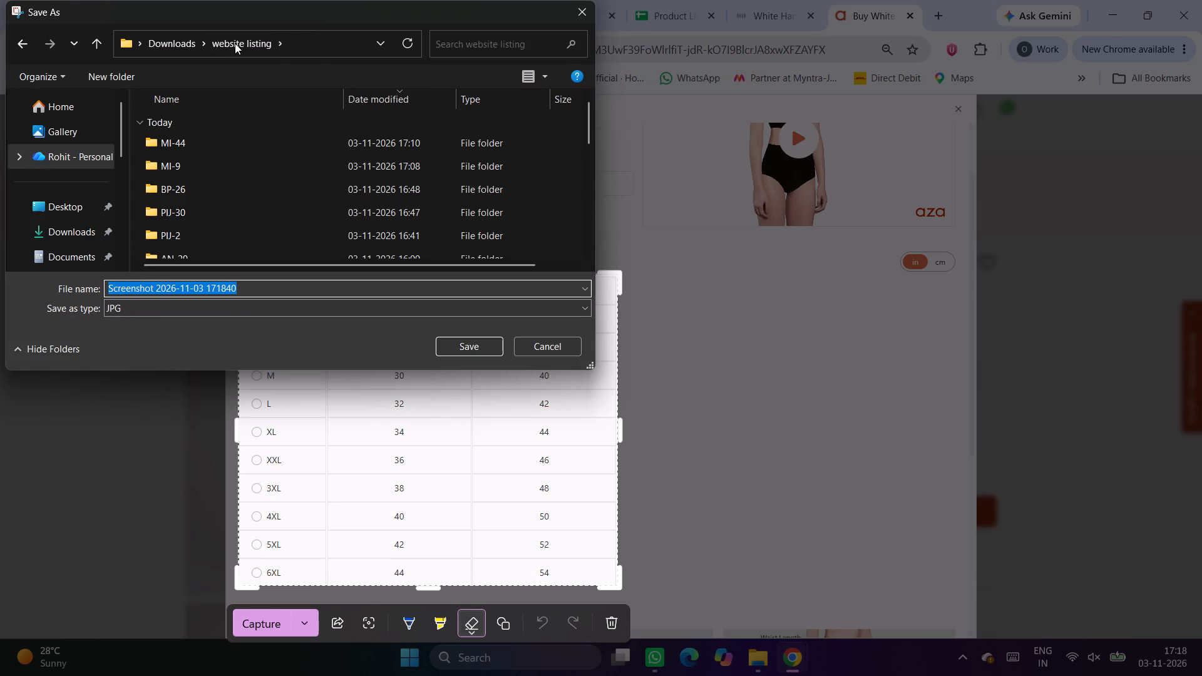
scroll(278, 187, down, 1)
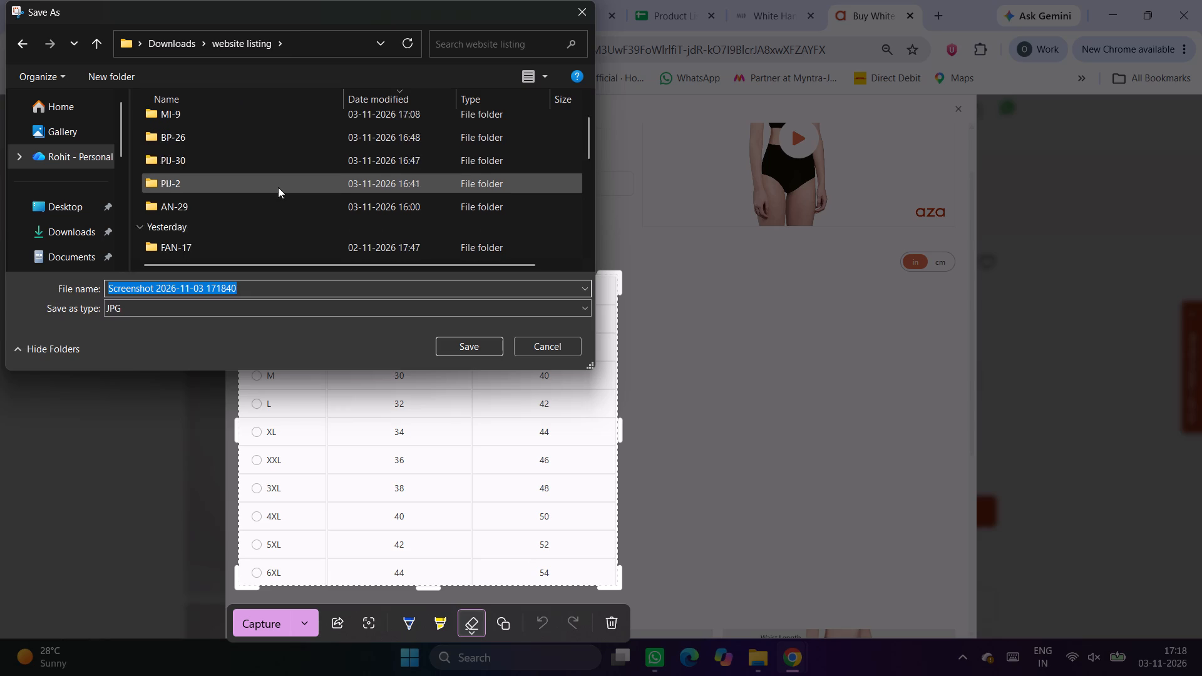
scroll(278, 187, down, 4)
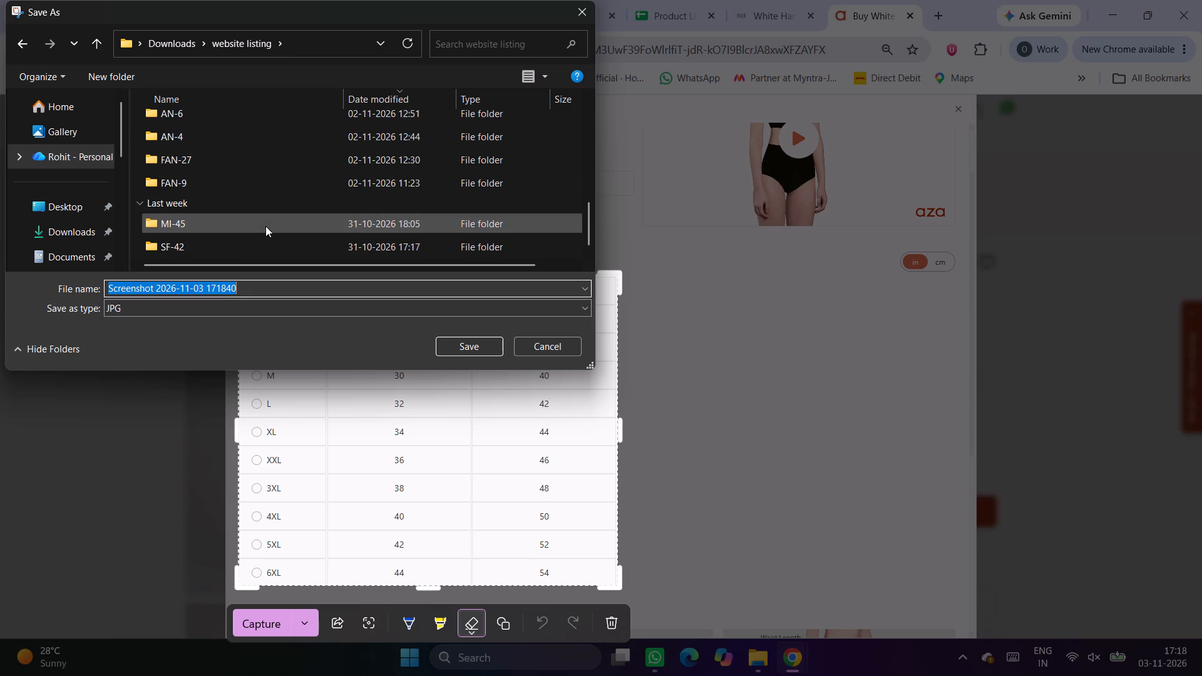
click(265, 226)
click(473, 344)
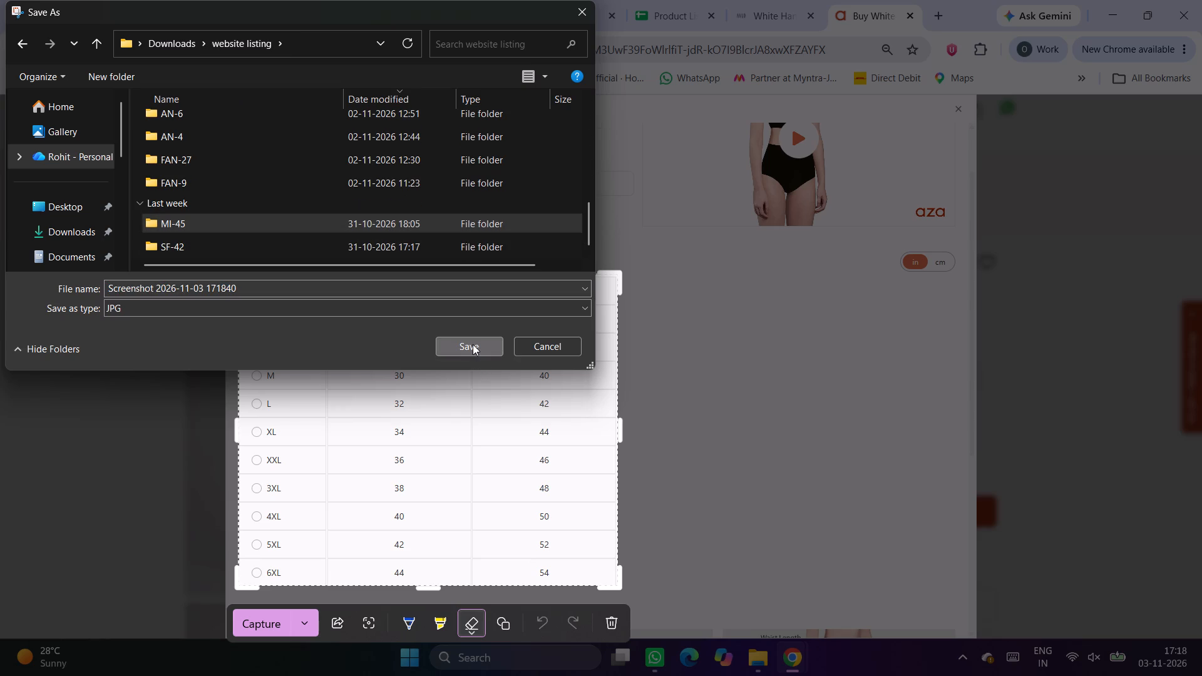
click(473, 344)
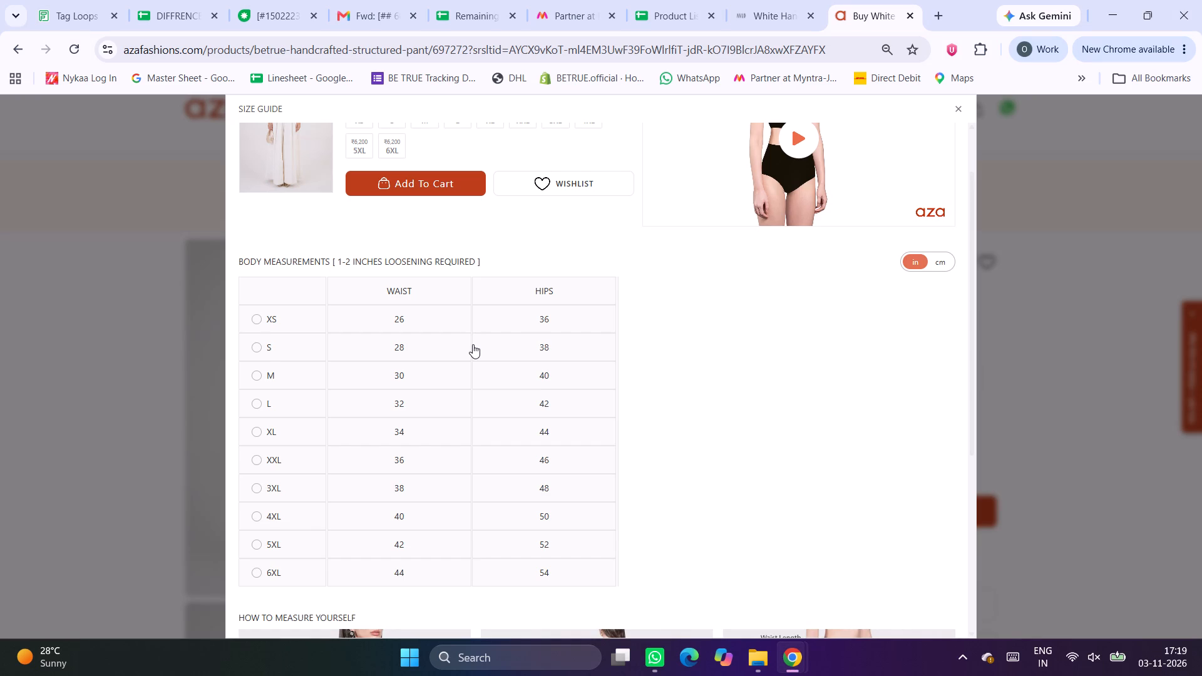
click(910, 13)
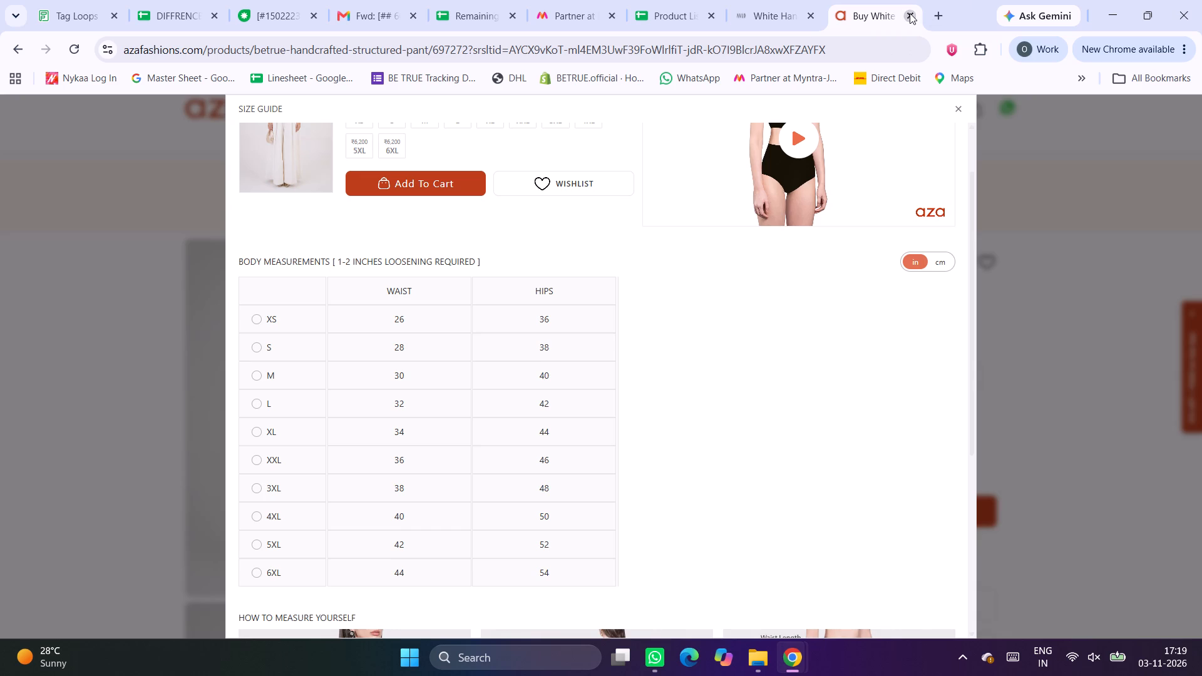
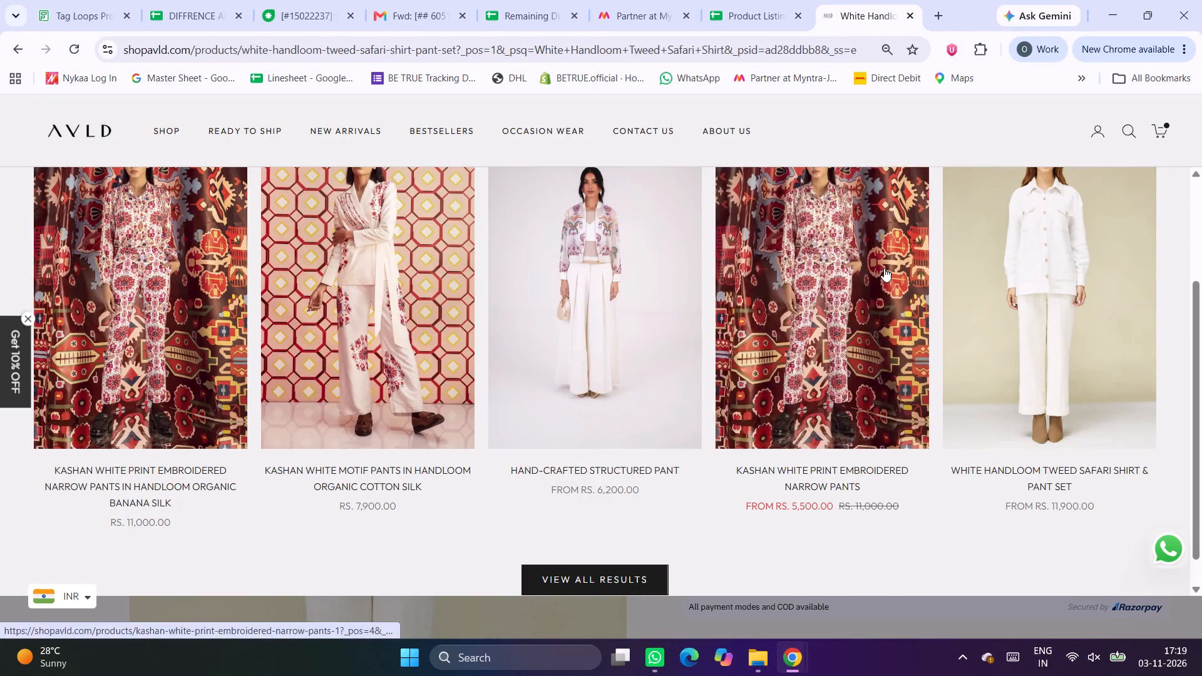
Search the AVLD store for "Pink kashan print silk bustier" and look through the product results for a match.
triple_click(212, 188)
ctrl+click(212, 188)
key(ctrl+v)
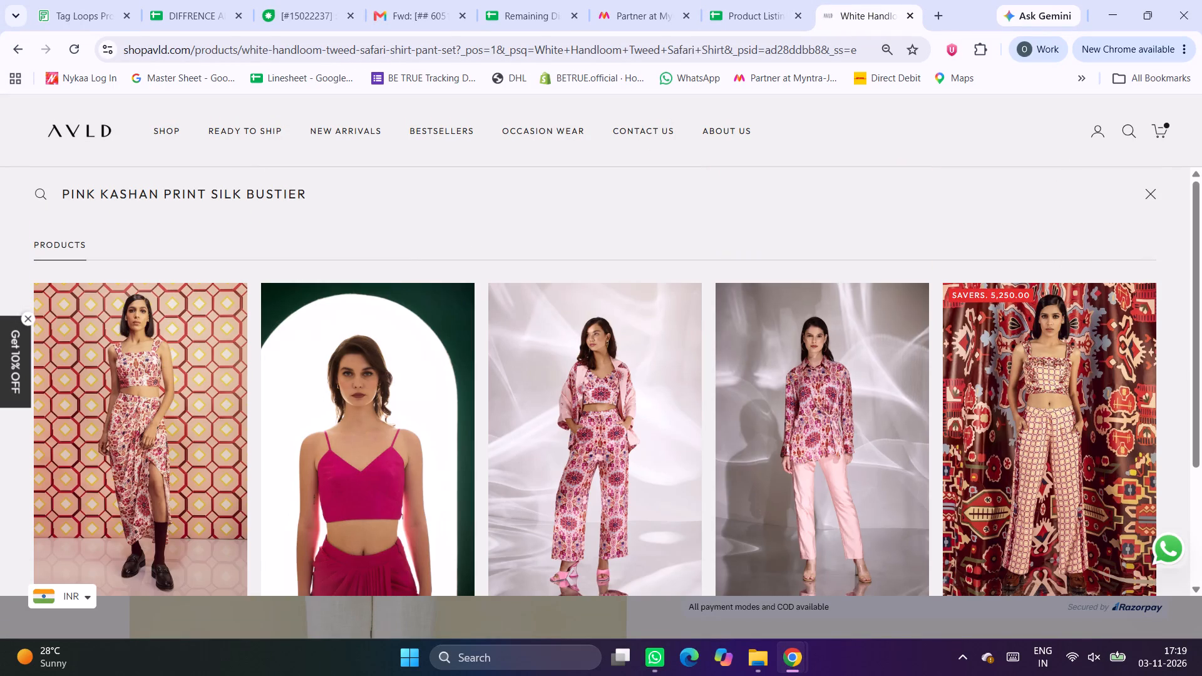
scroll(668, 513, right, 1)
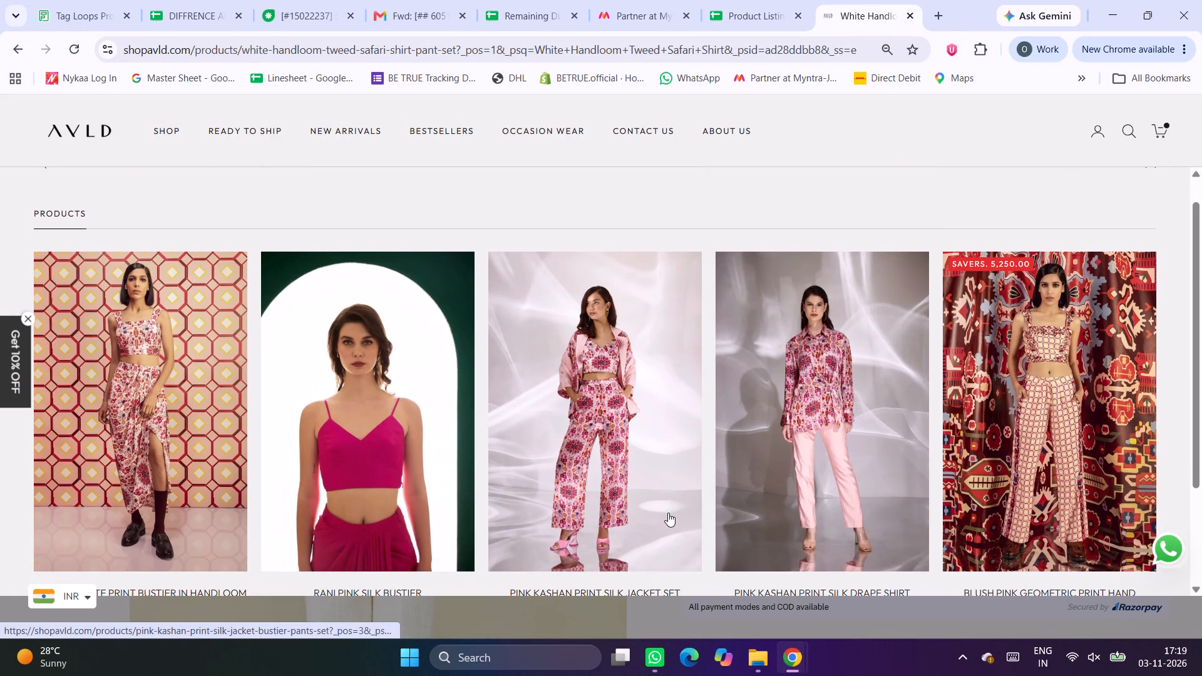
scroll(668, 513, right, 3)
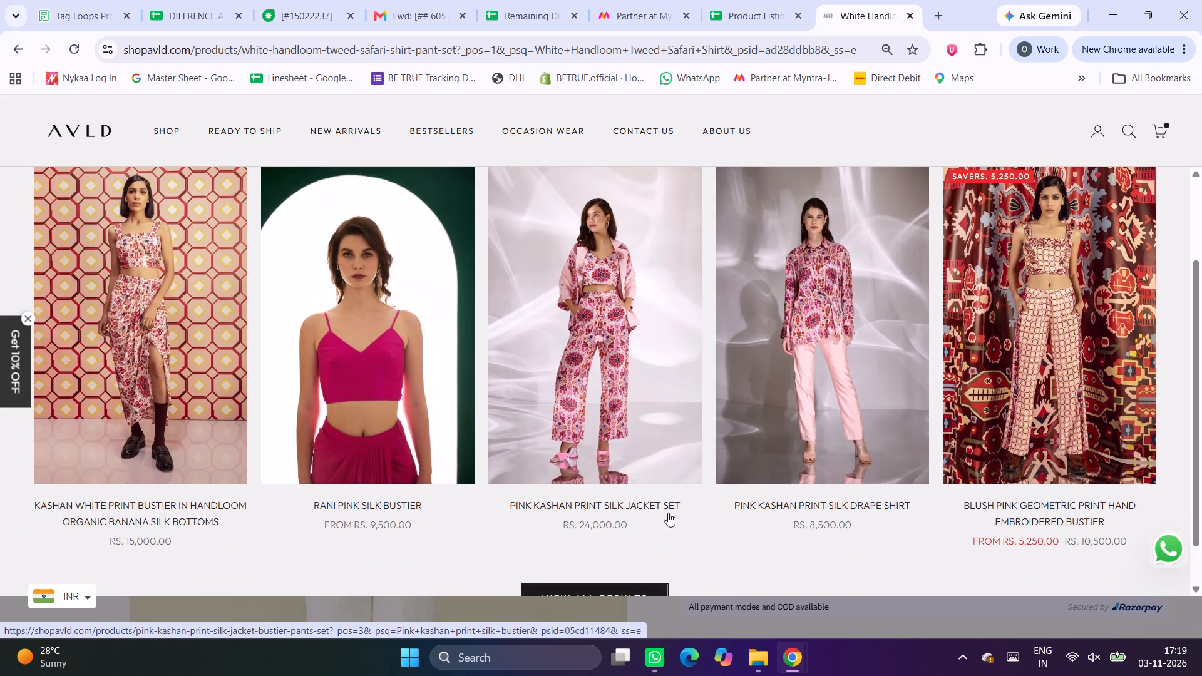
scroll(668, 513, right, 1)
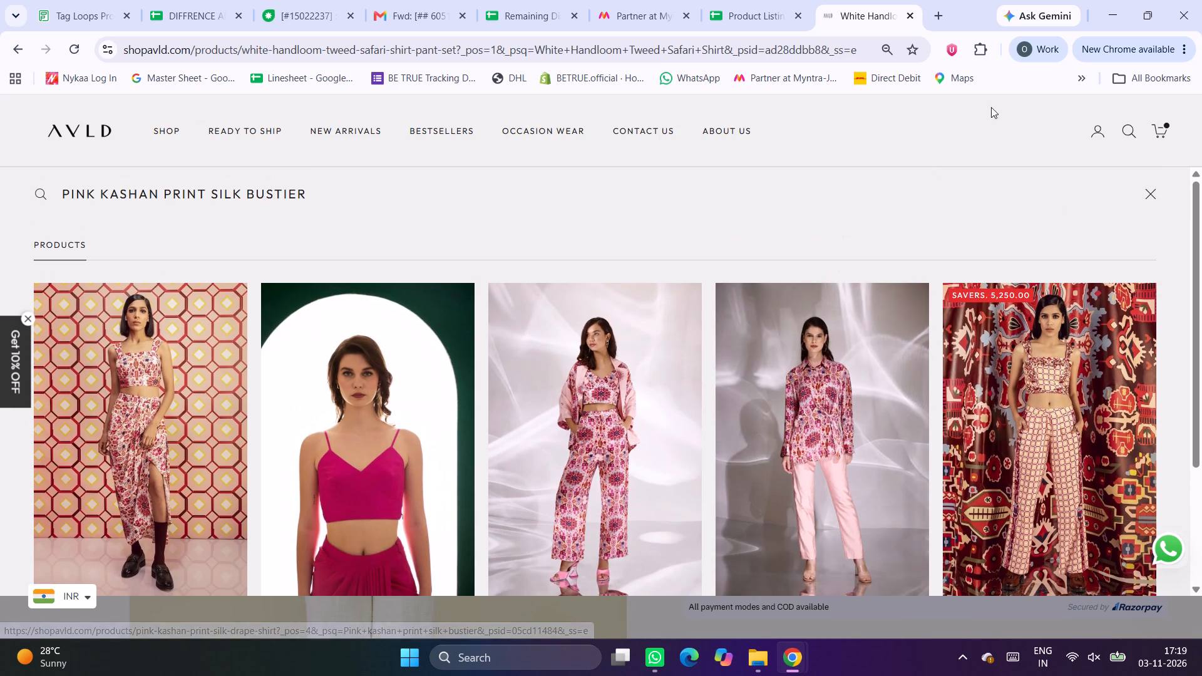
Look up "Pink kashan print silk bustier" in a new browser tab and open the BETRUE product page on Nykaa Fashion.
click(937, 16)
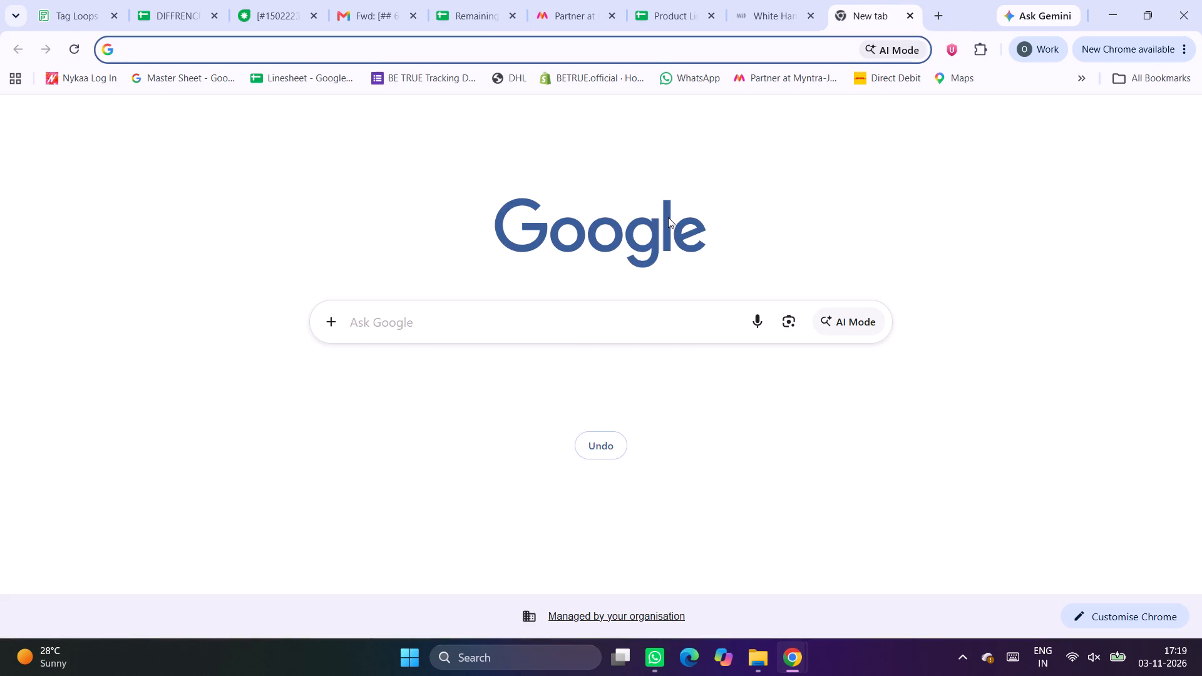
key(ctrl+v)
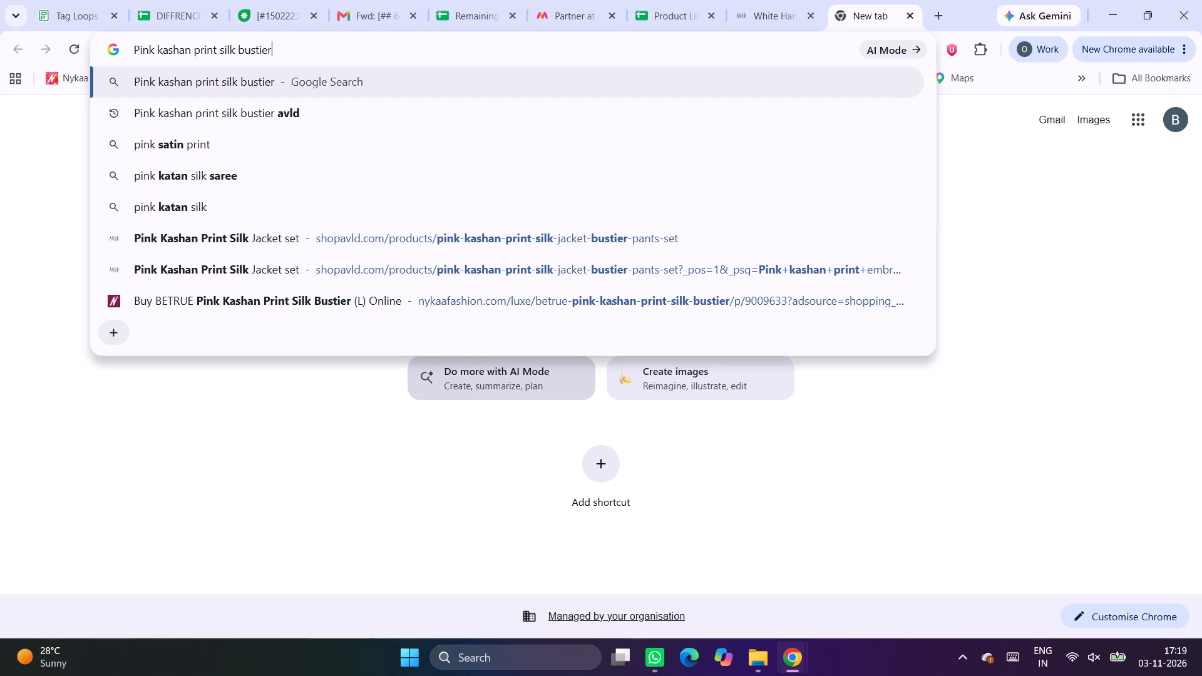
click(456, 306)
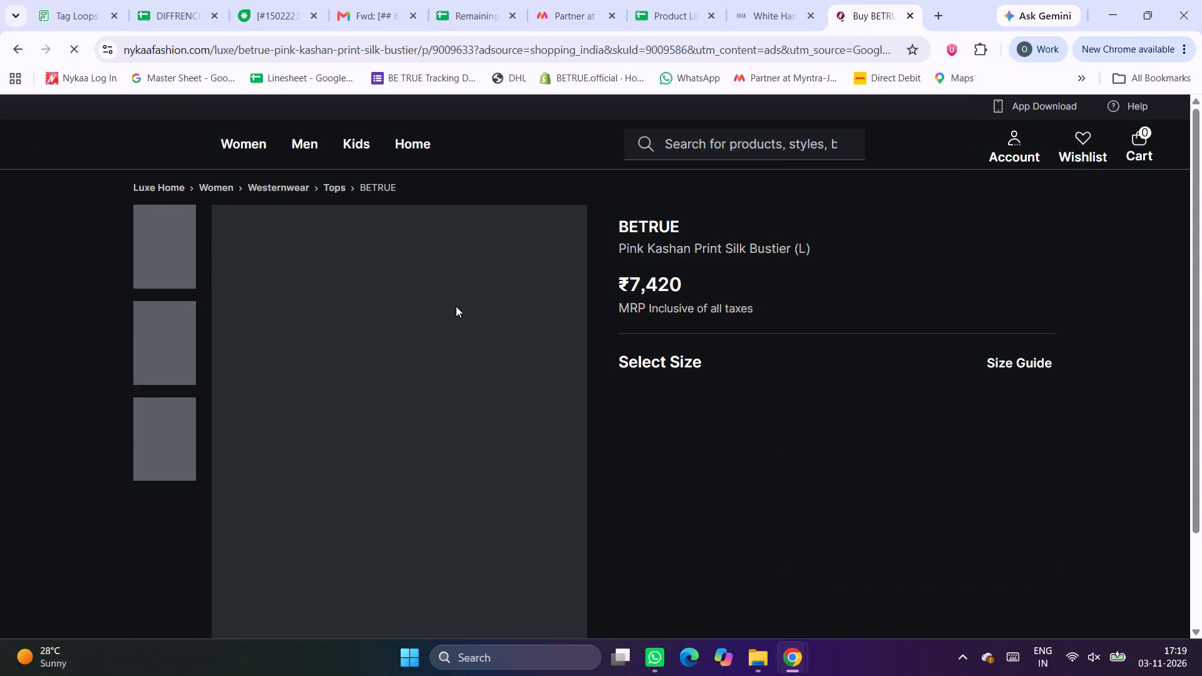
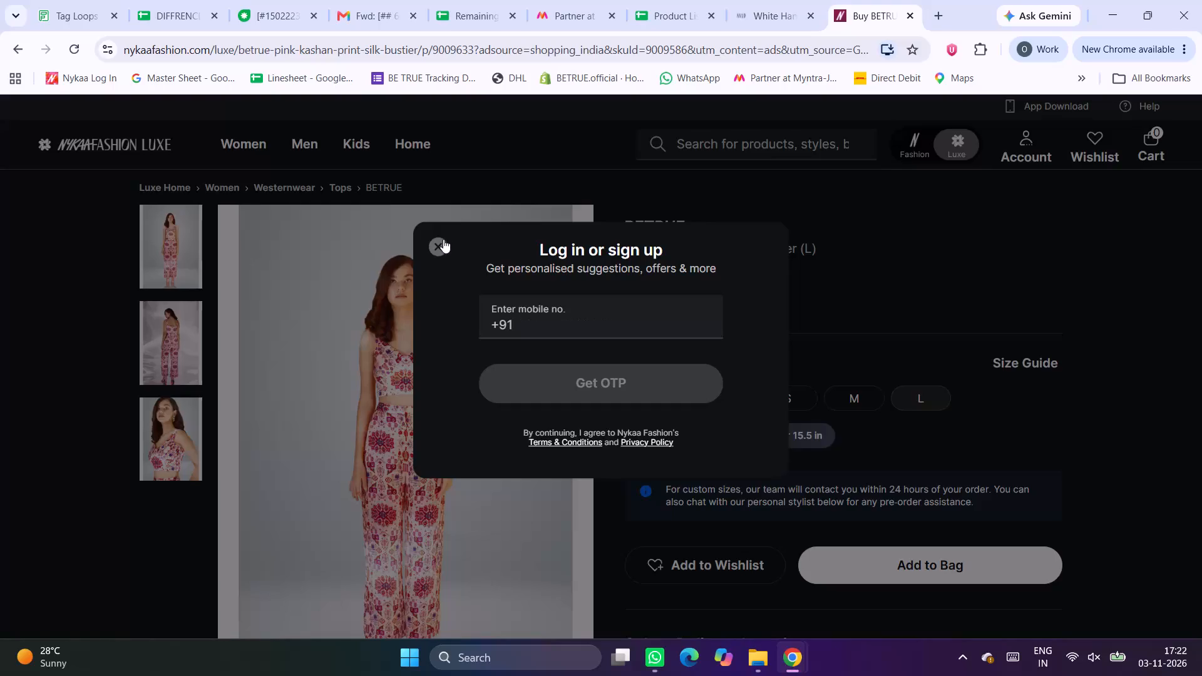
Open the size guide for the Pink Kashan Print Silk Bustier and snip its size table from the header to size L.
click(1028, 362)
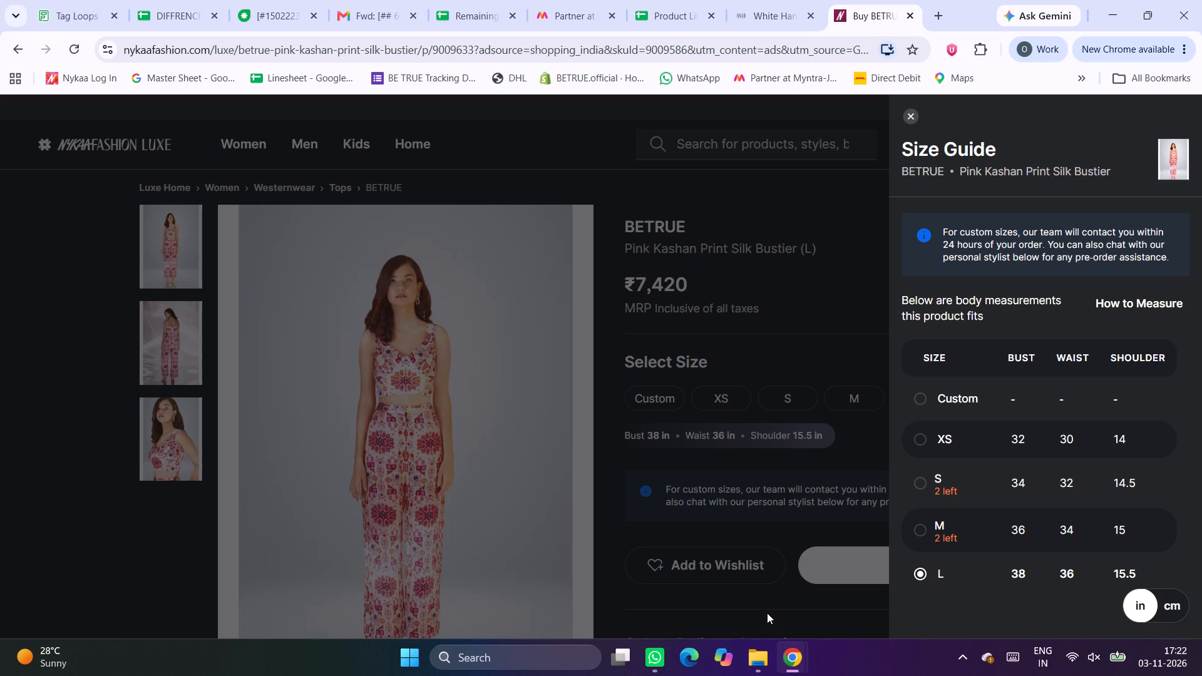
click(682, 0)
click(871, 0)
key(Print)
drag(904, 334, 1198, 586)
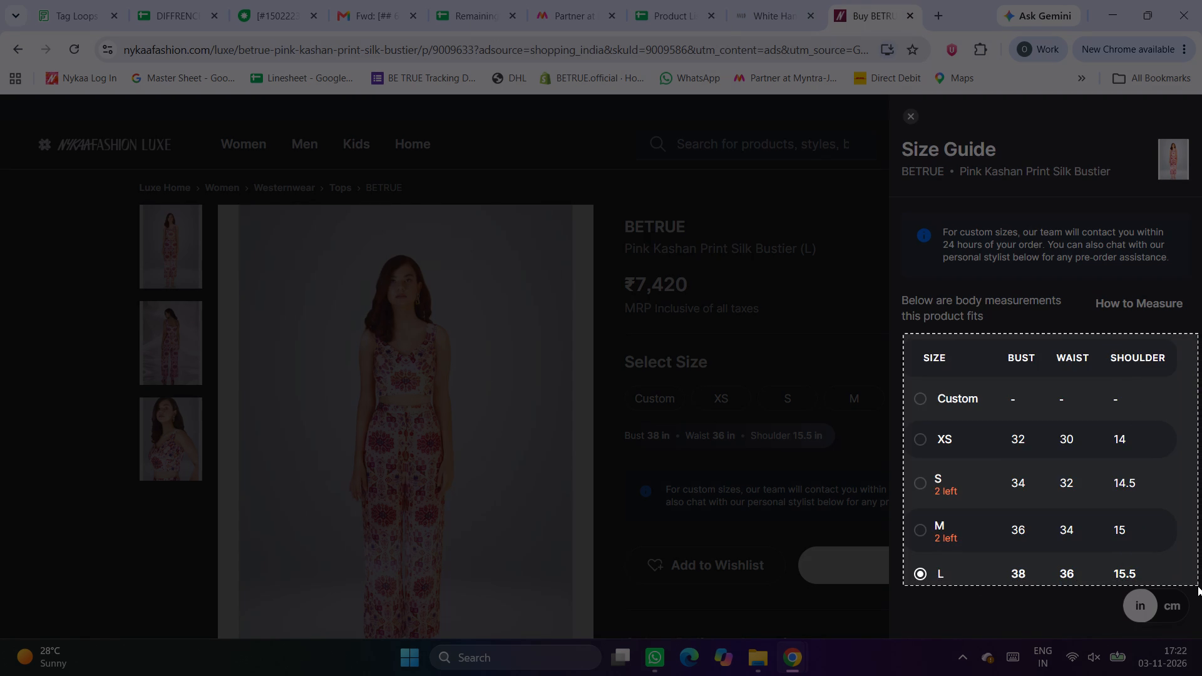
Save the size chart snip as a JPG in the FAN-9 folder within website listing, and close the Nykaa Fashion product page.
click(878, 623)
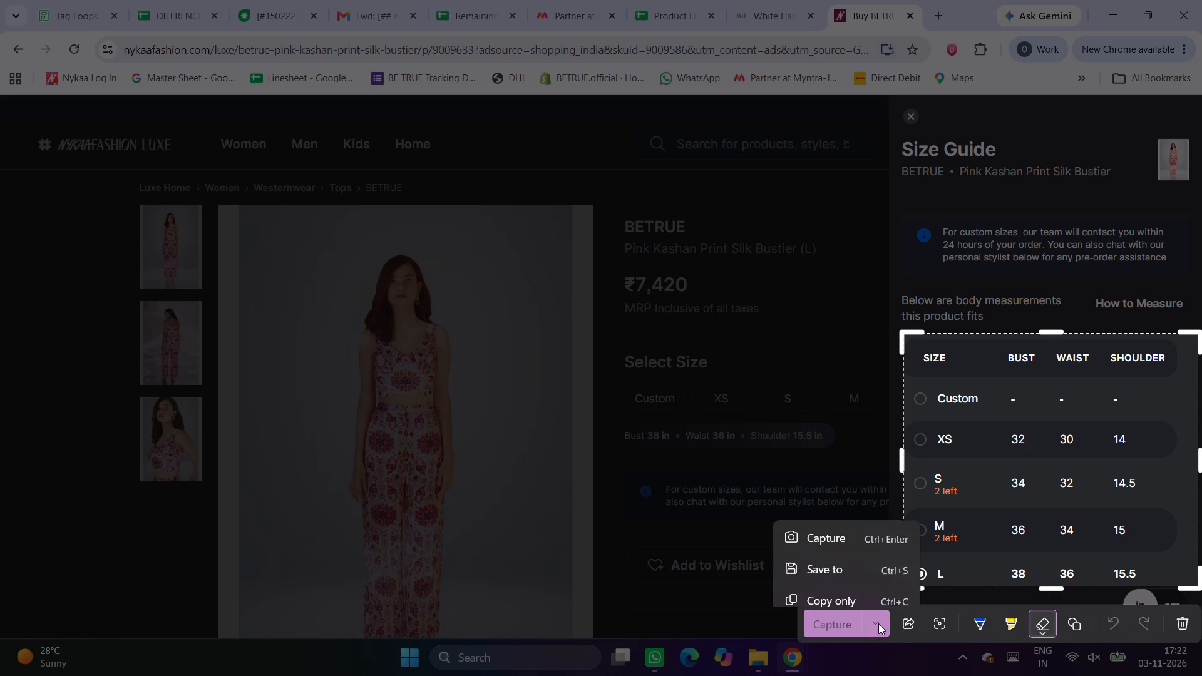
click(823, 564)
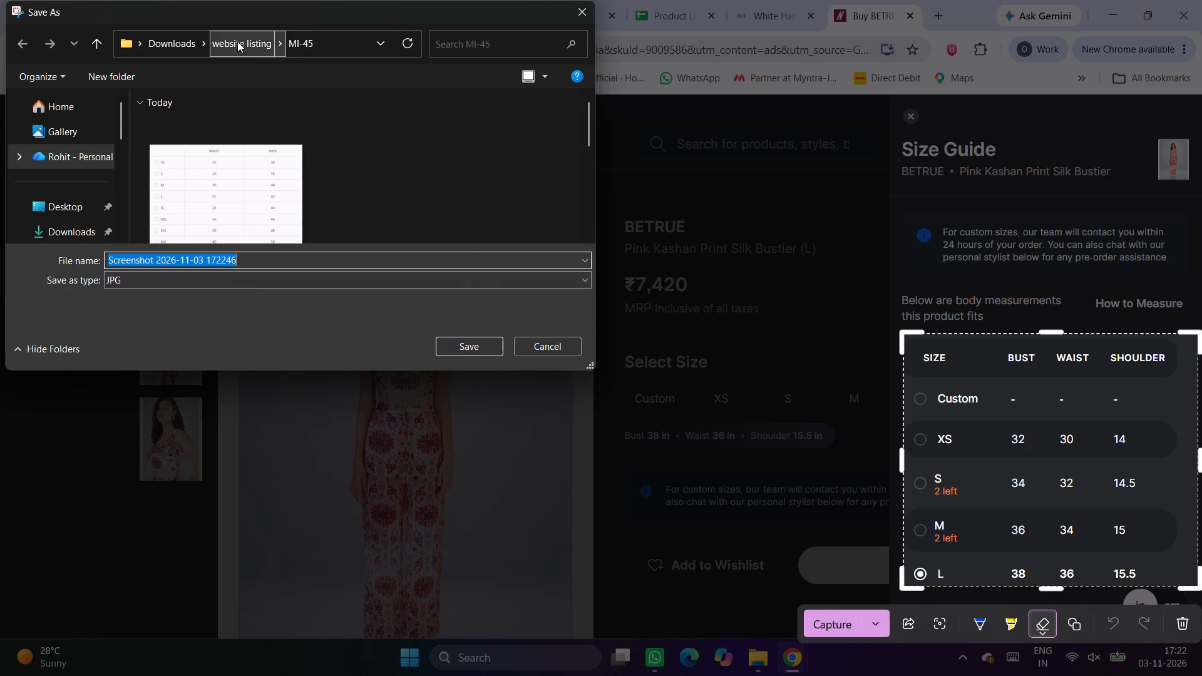
click(237, 41)
scroll(311, 192, down, 1)
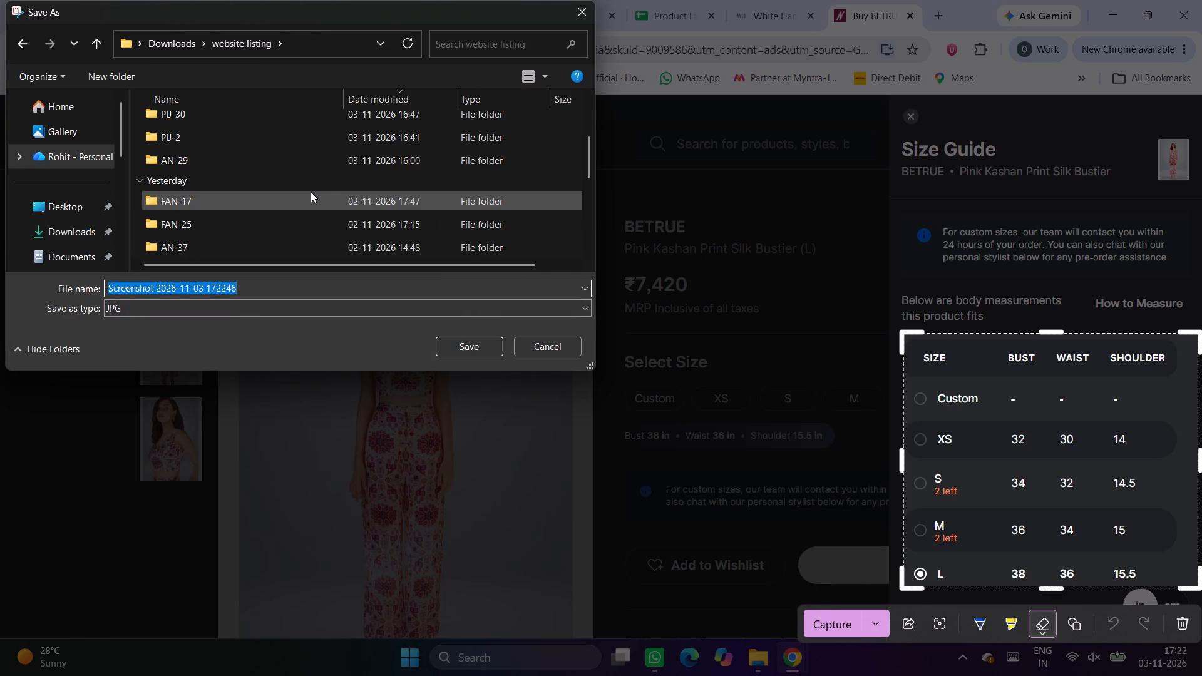
scroll(311, 192, down, 1)
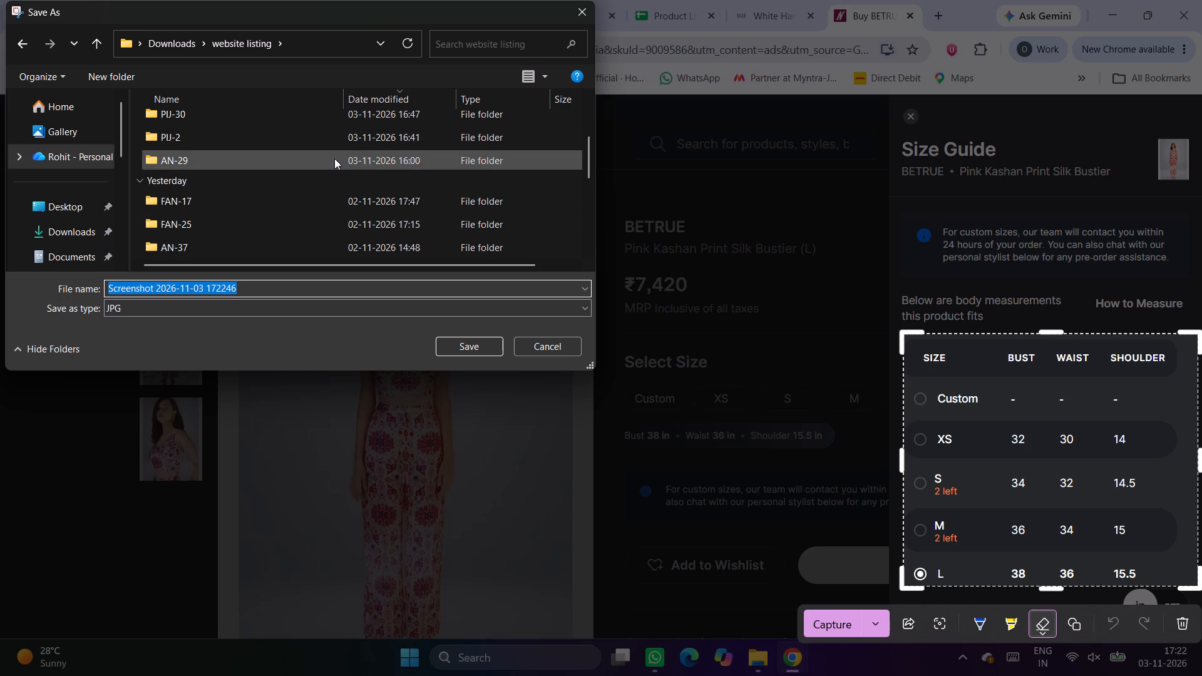
scroll(334, 158, down, 4)
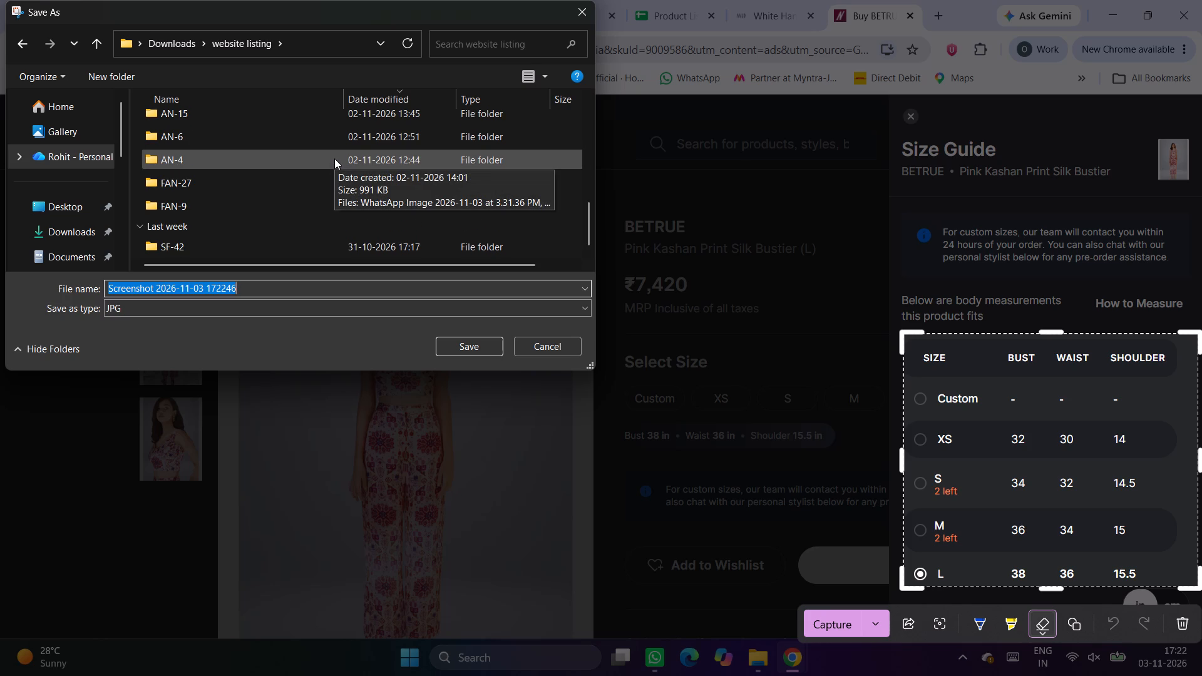
click(217, 199)
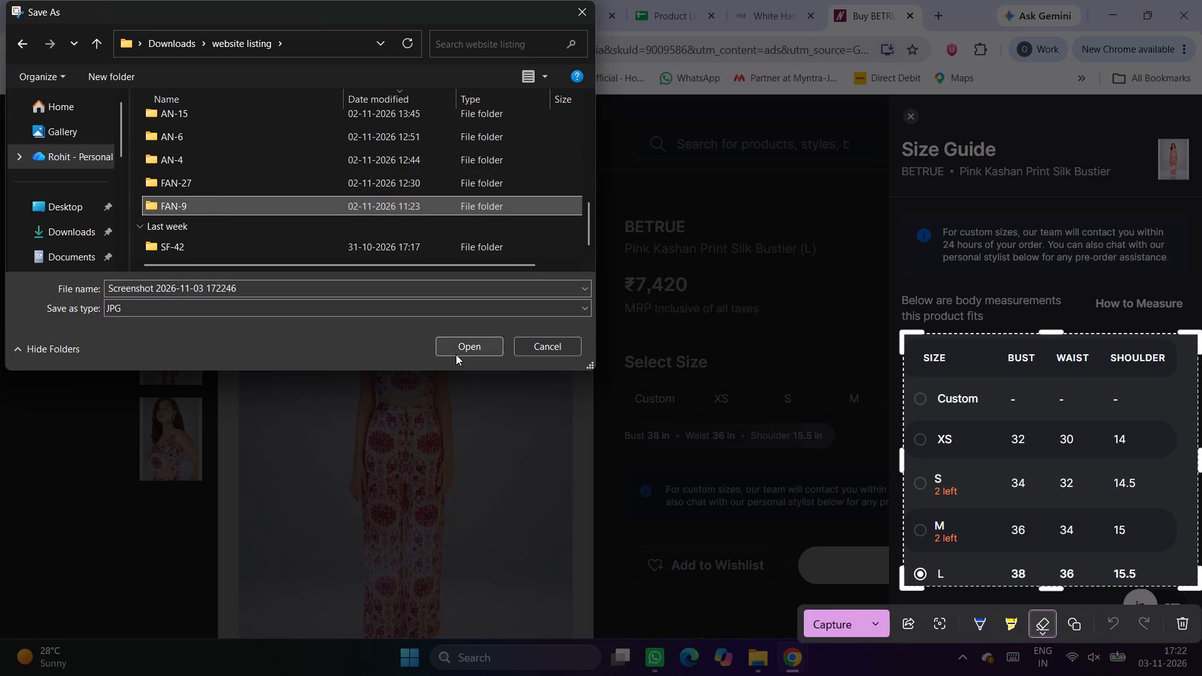
click(456, 354)
click(456, 354)
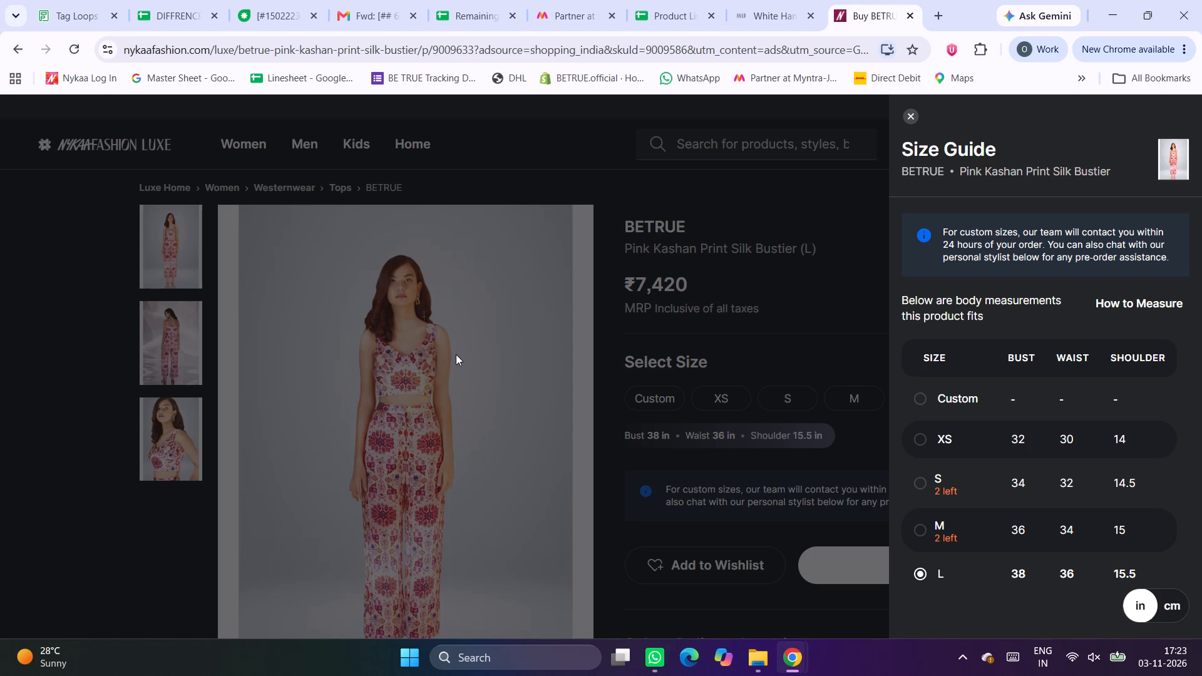
click(914, 18)
Copy the FAN - 17 product name from the Product Listing Sheet and search the AVLD store for "Pink kashan print embroidered silk jacket".
click(738, 0)
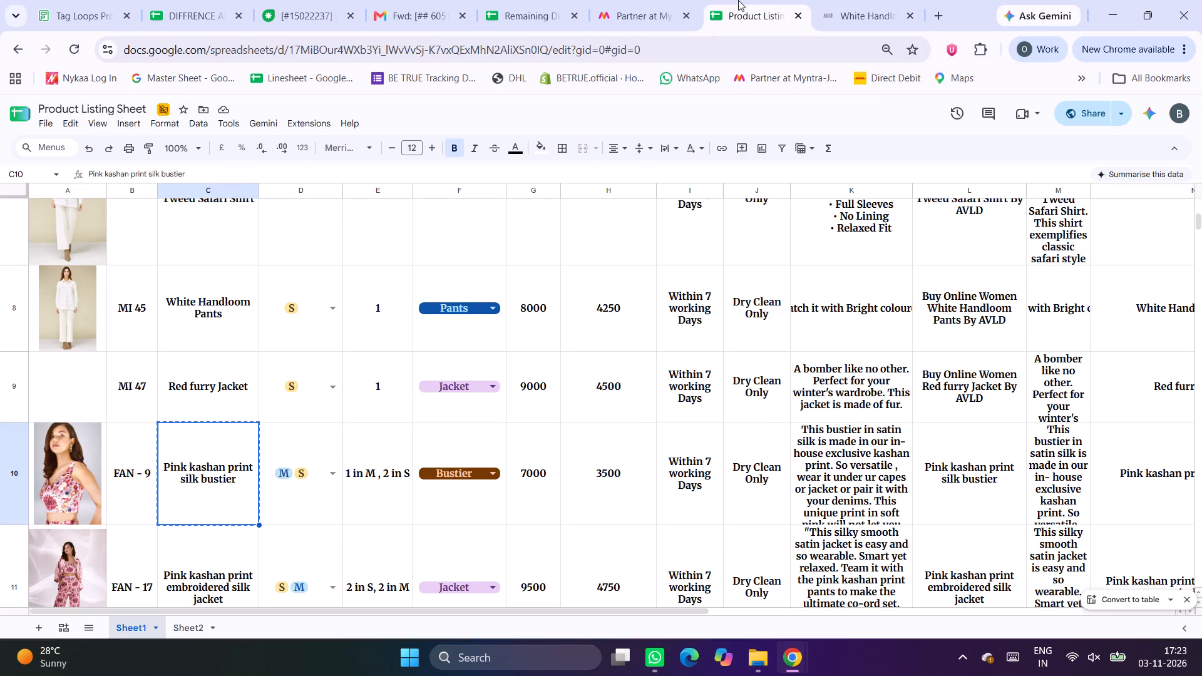
scroll(589, 417, down, 5)
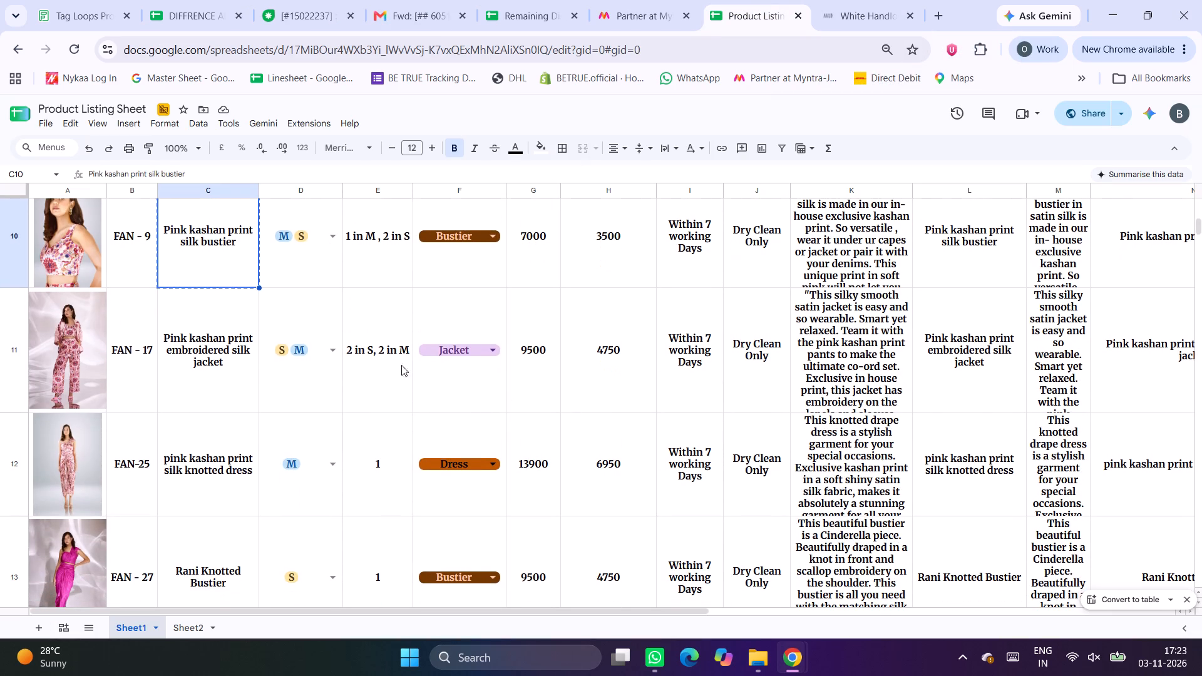
click(210, 339)
key(ctrl+c)
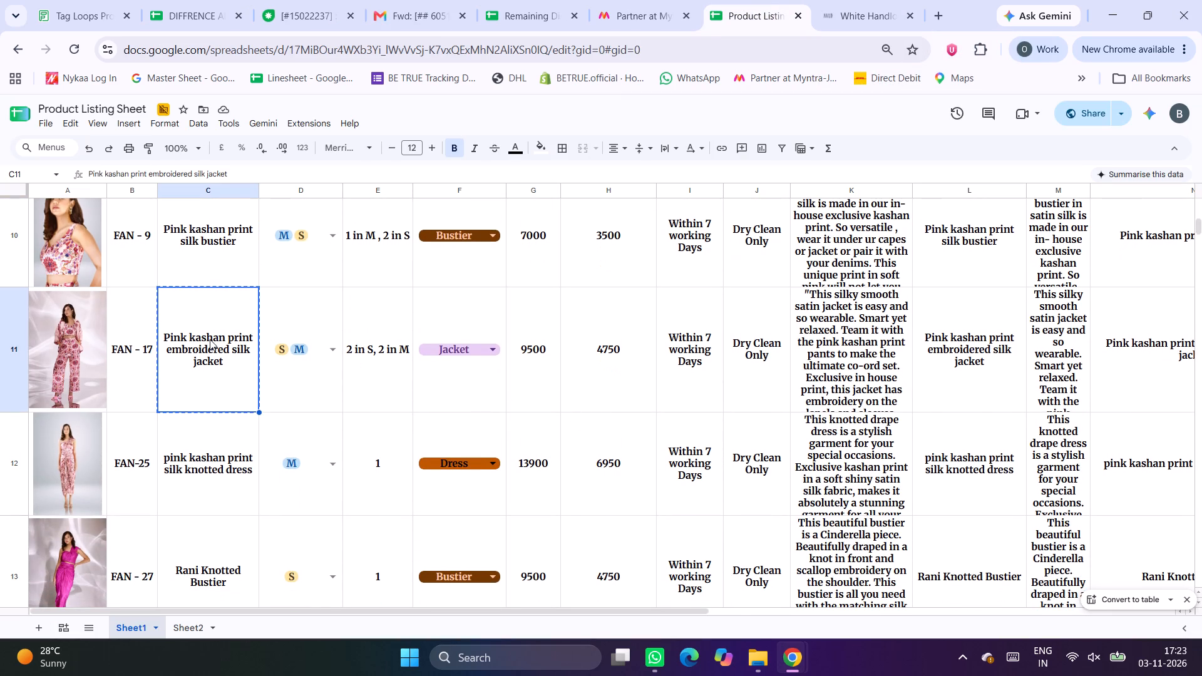
click(869, 0)
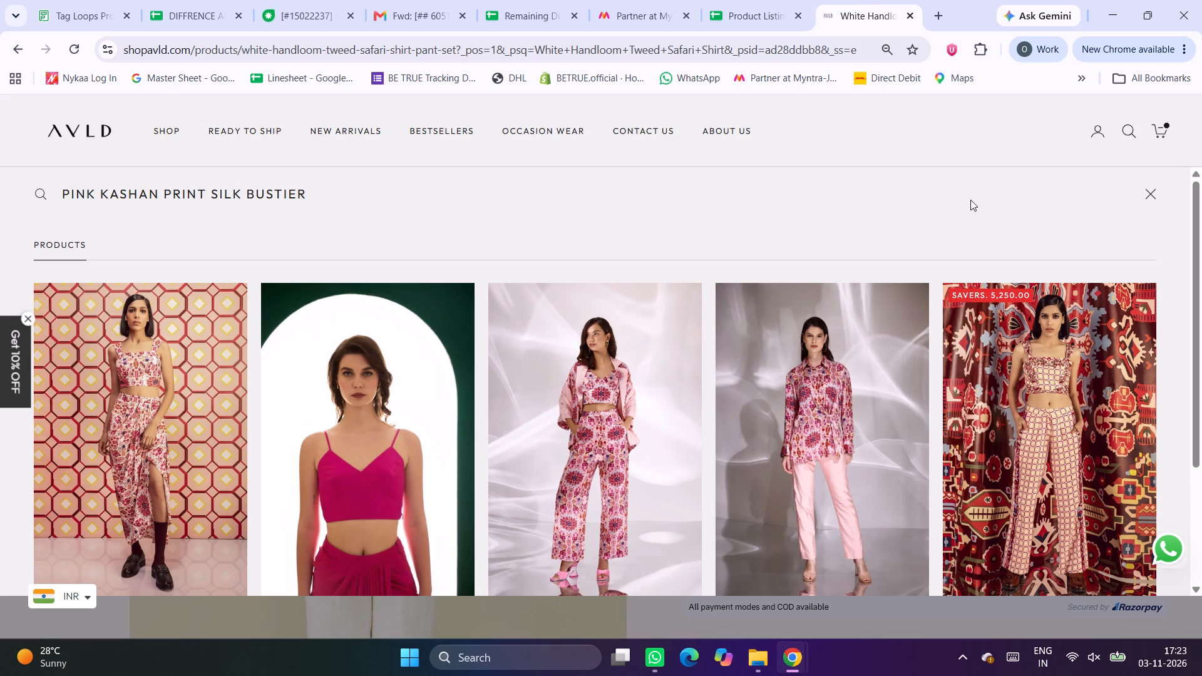
triple_click(245, 185)
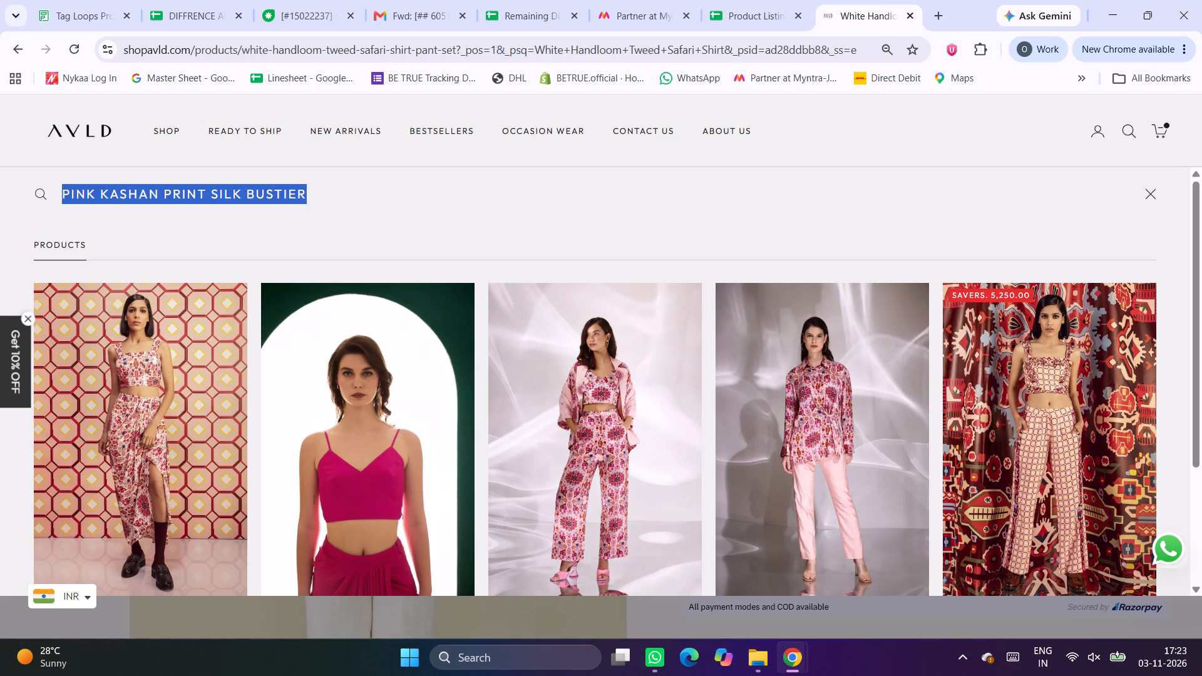
key(ctrl+v)
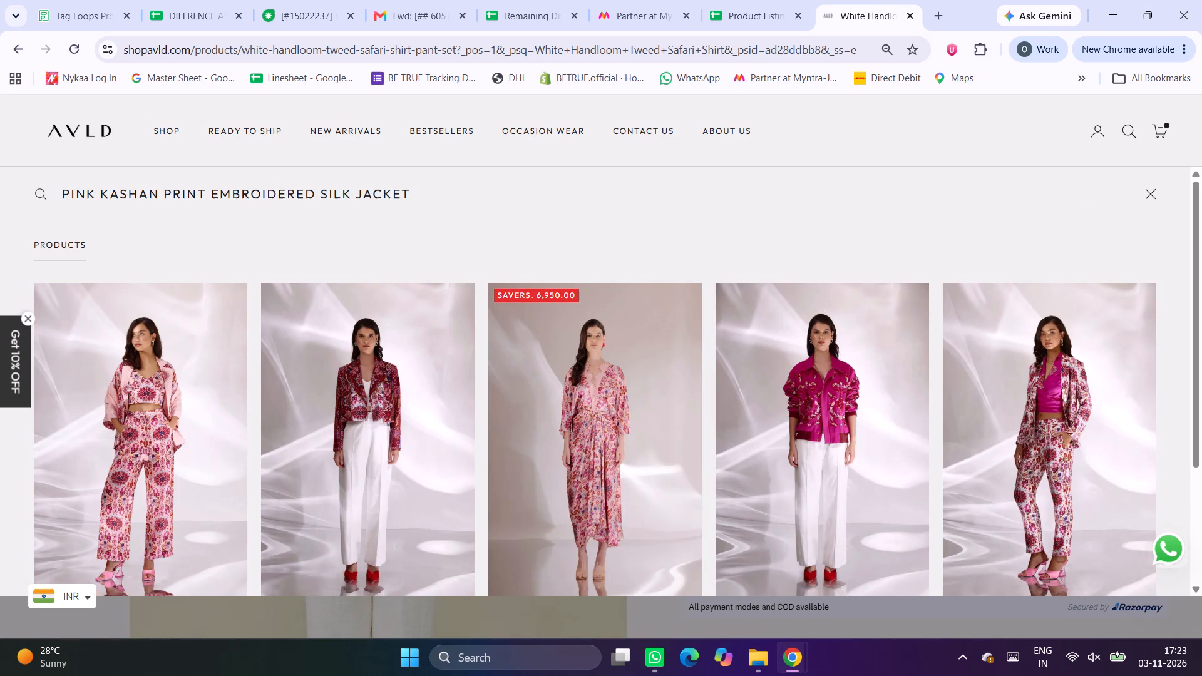
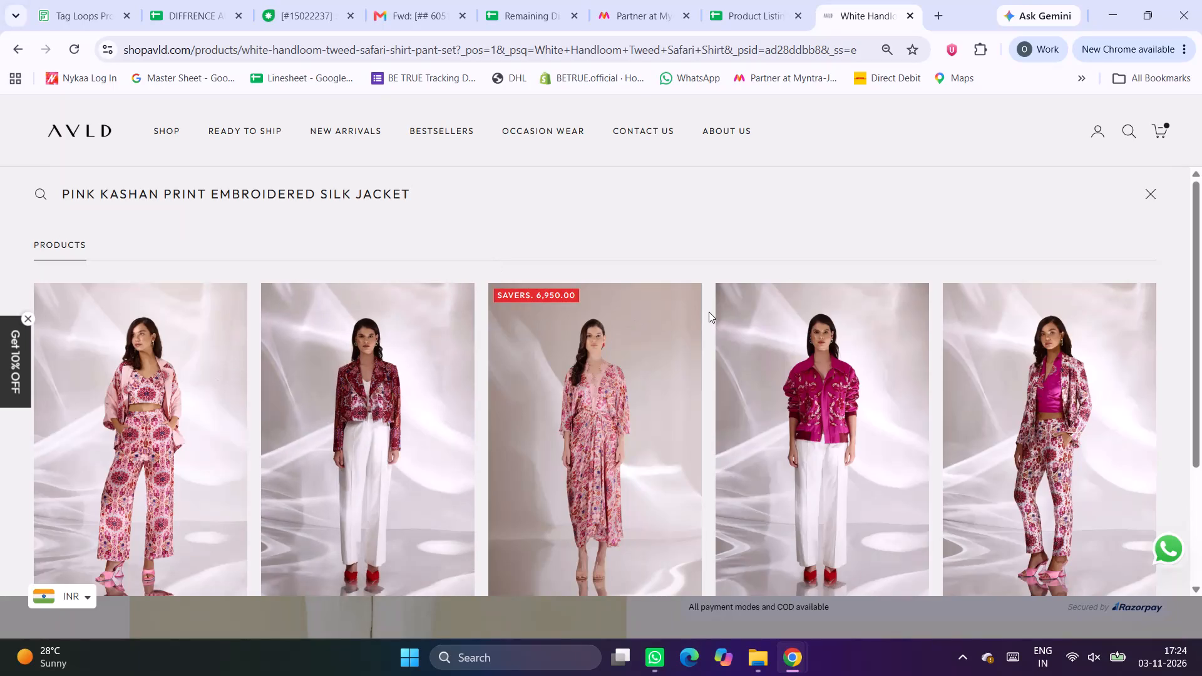
Open the Pink Kashan Print Silk Jacket Set from the search results and show its size chart in inches.
scroll(709, 312, down, 1)
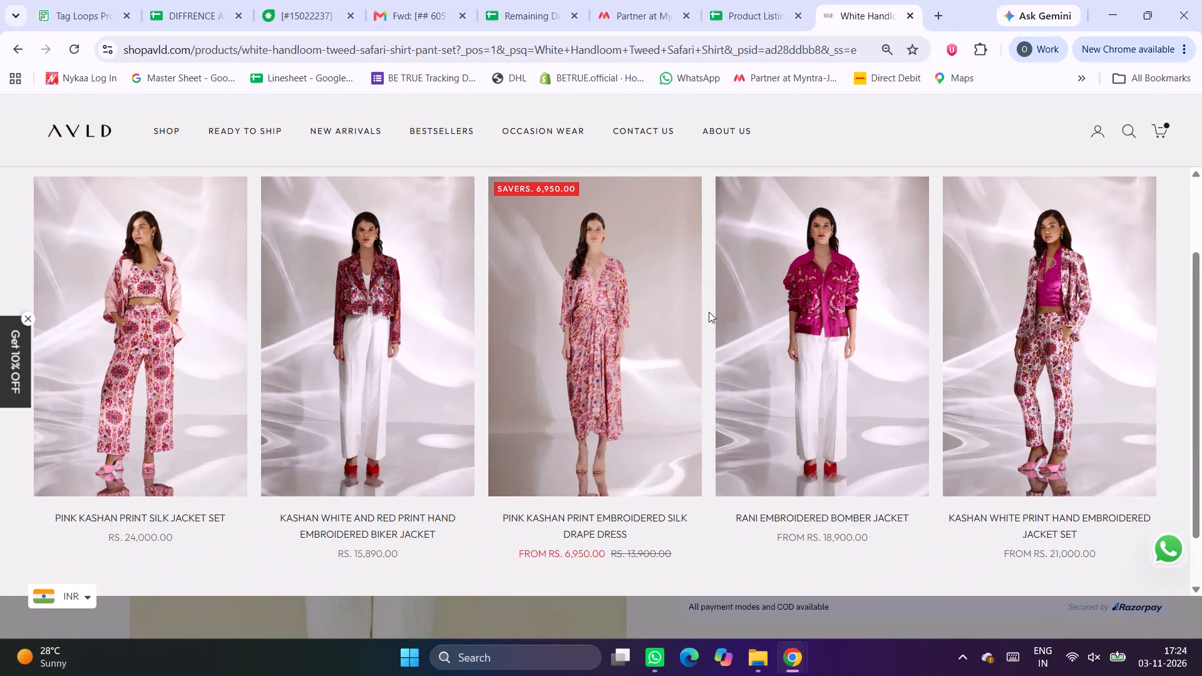
scroll(709, 312, up, 2)
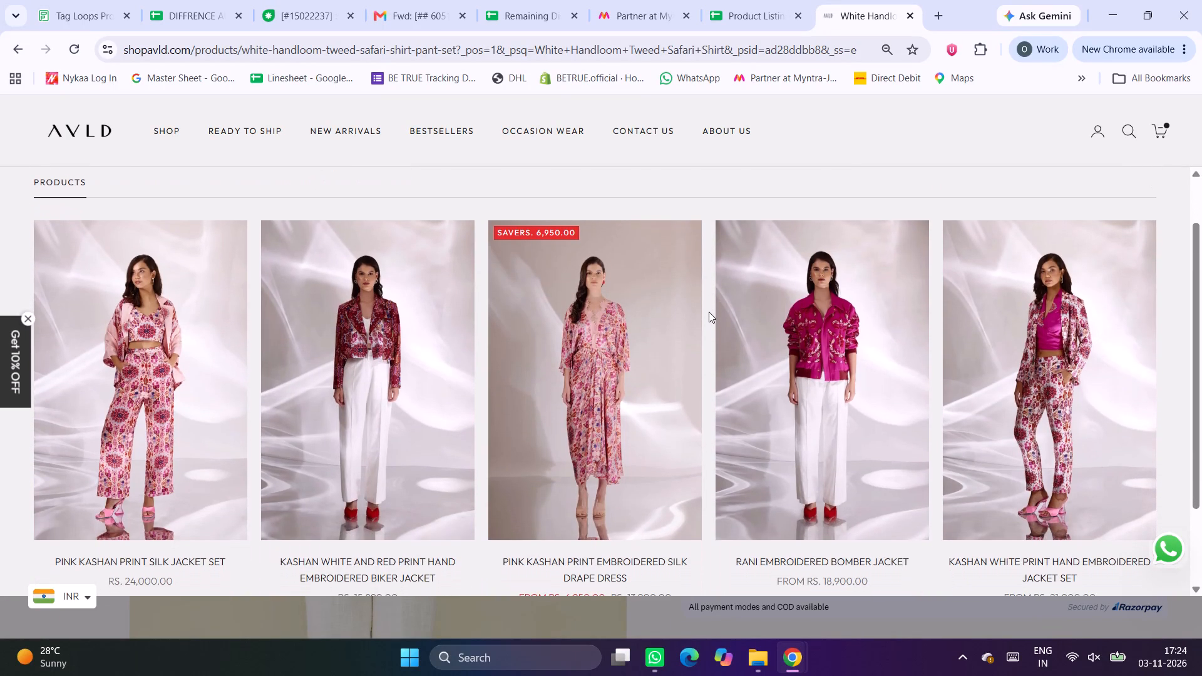
scroll(709, 312, up, 1)
click(173, 436)
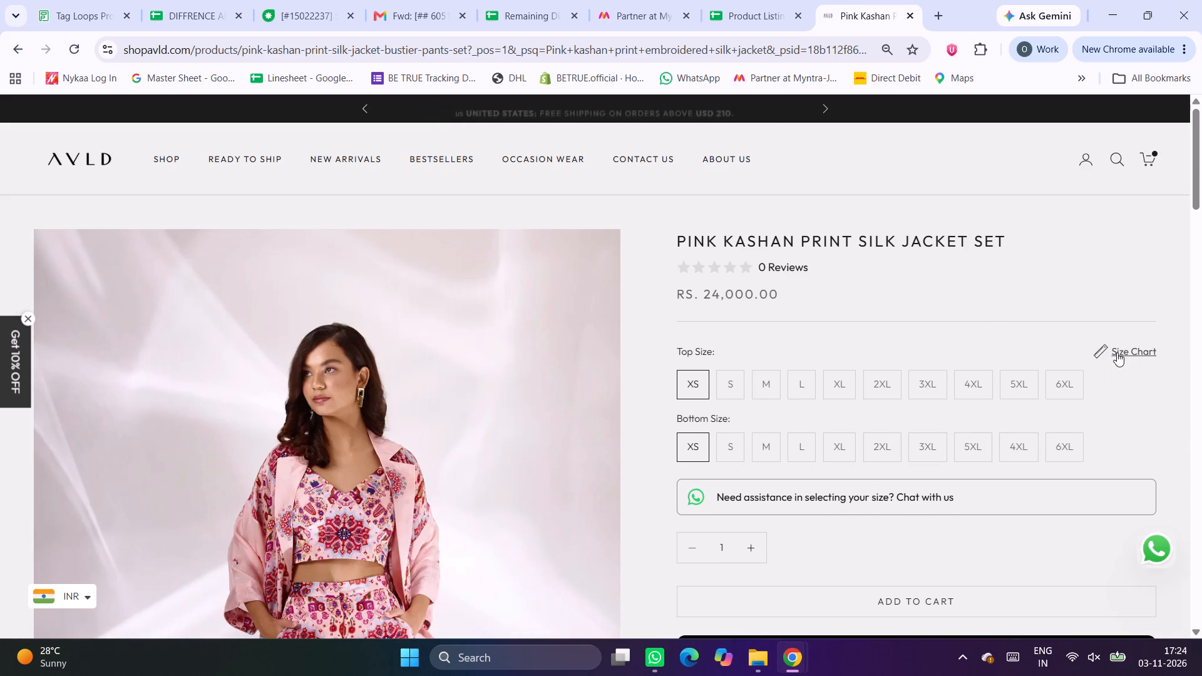
click(1117, 352)
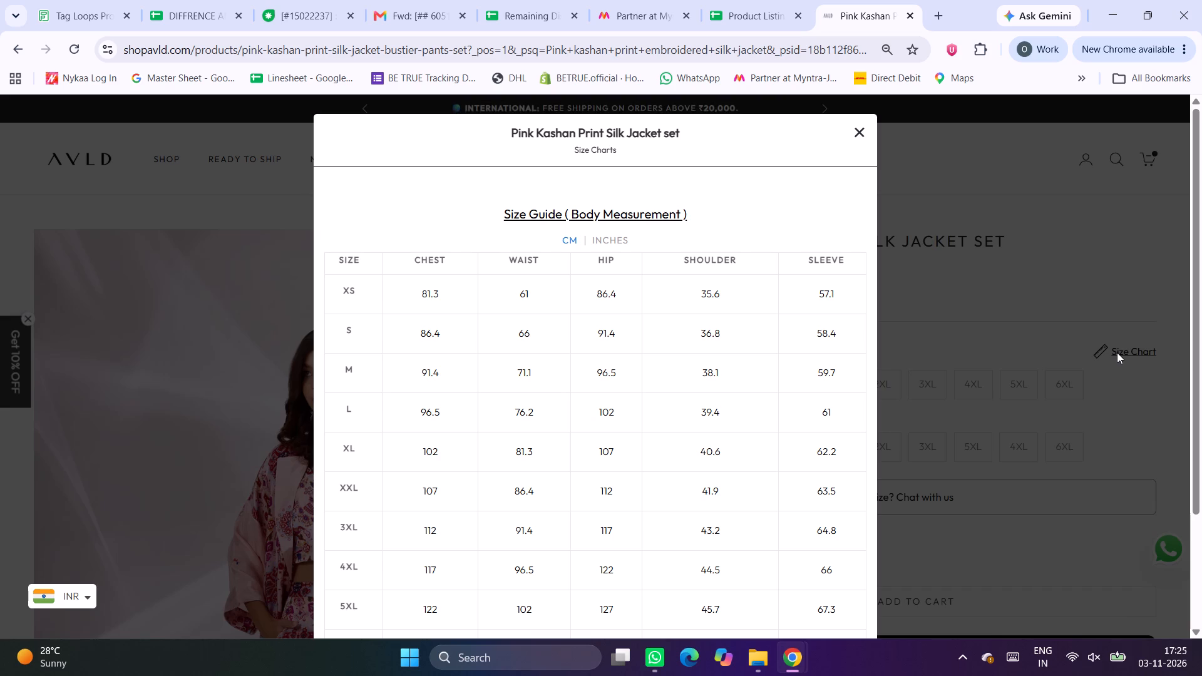
click(608, 240)
scroll(689, 414, down, 3)
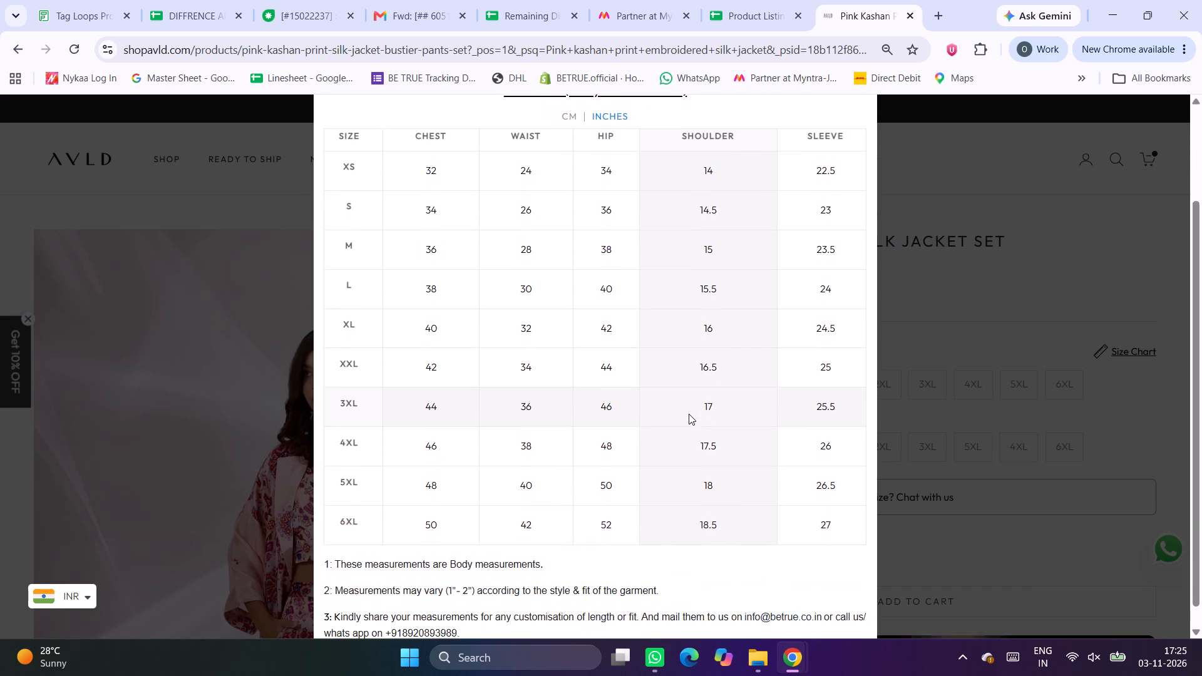
scroll(689, 414, down, 1)
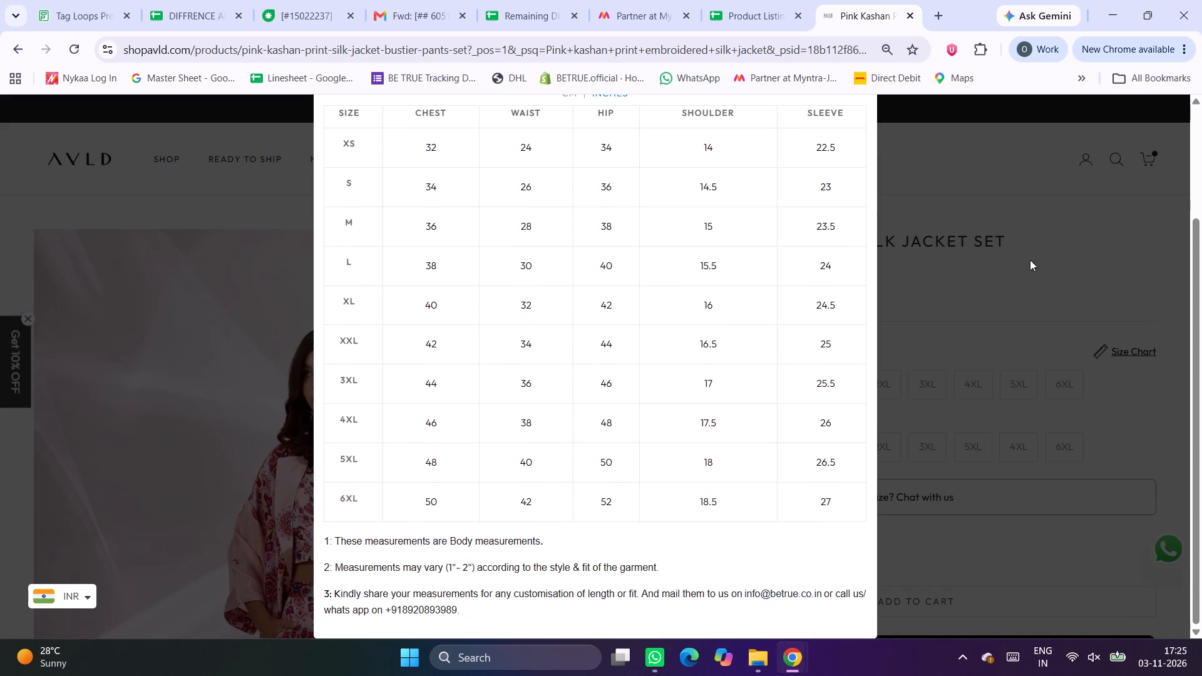
Check the FAN - 17 row in the Product Listing Sheet, and snip the jacket set's size table from the header to size 6XL.
click(785, 0)
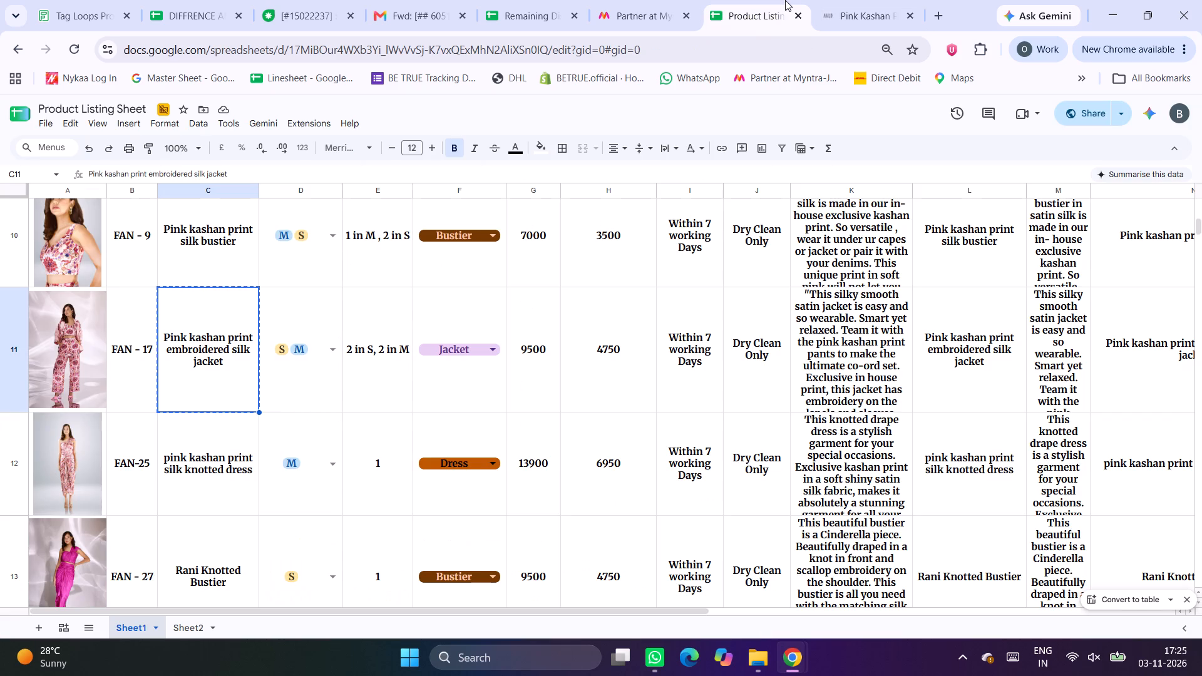
click(857, 0)
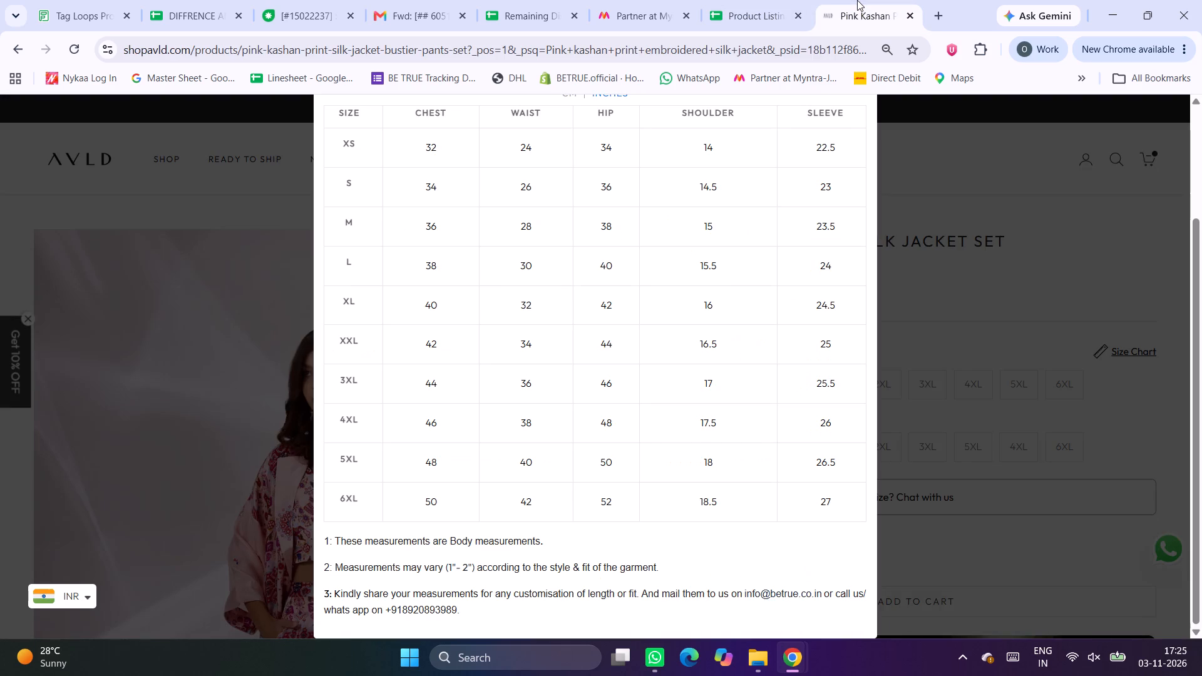
key(Print)
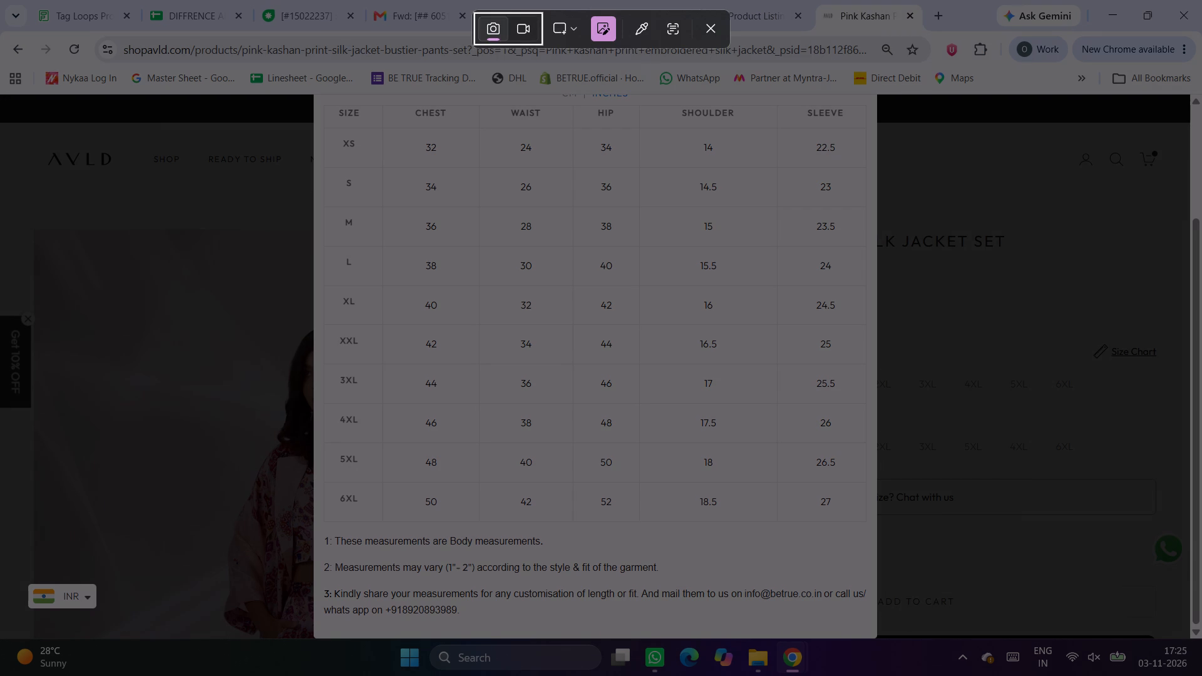
drag(325, 103, 872, 520)
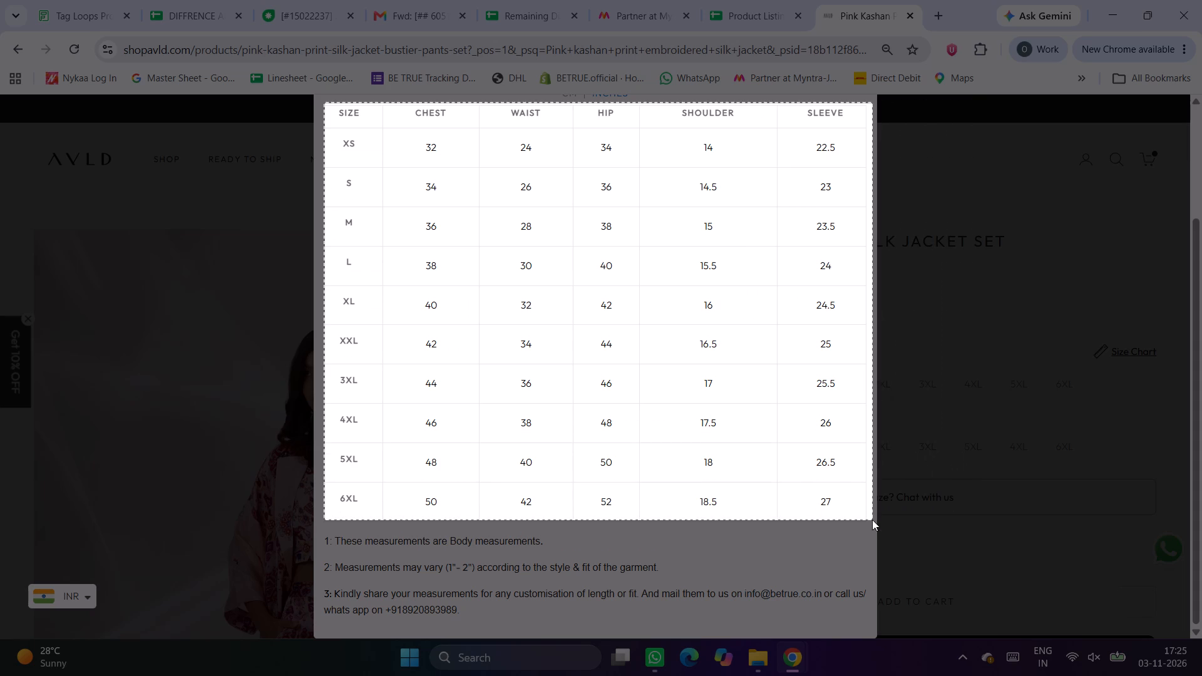
drag(872, 520, 866, 526)
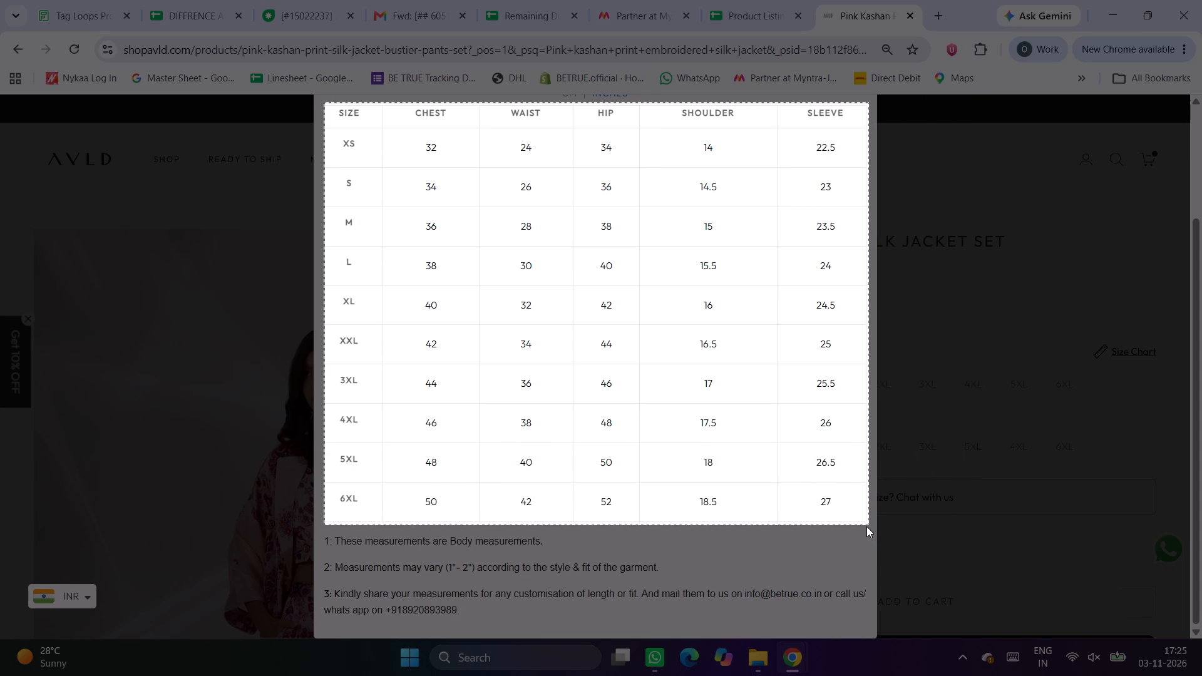
drag(866, 526, 866, 526)
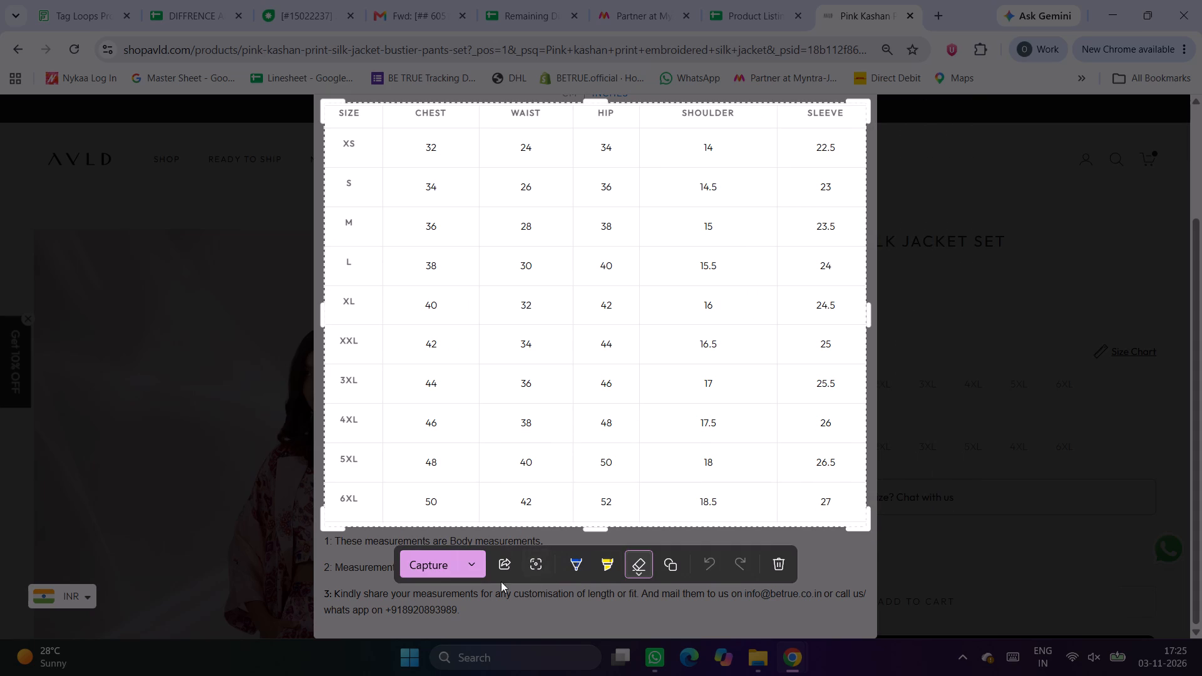
Save the size chart snip as a JPG in the FAN-17 folder within website listing.
click(474, 571)
click(448, 504)
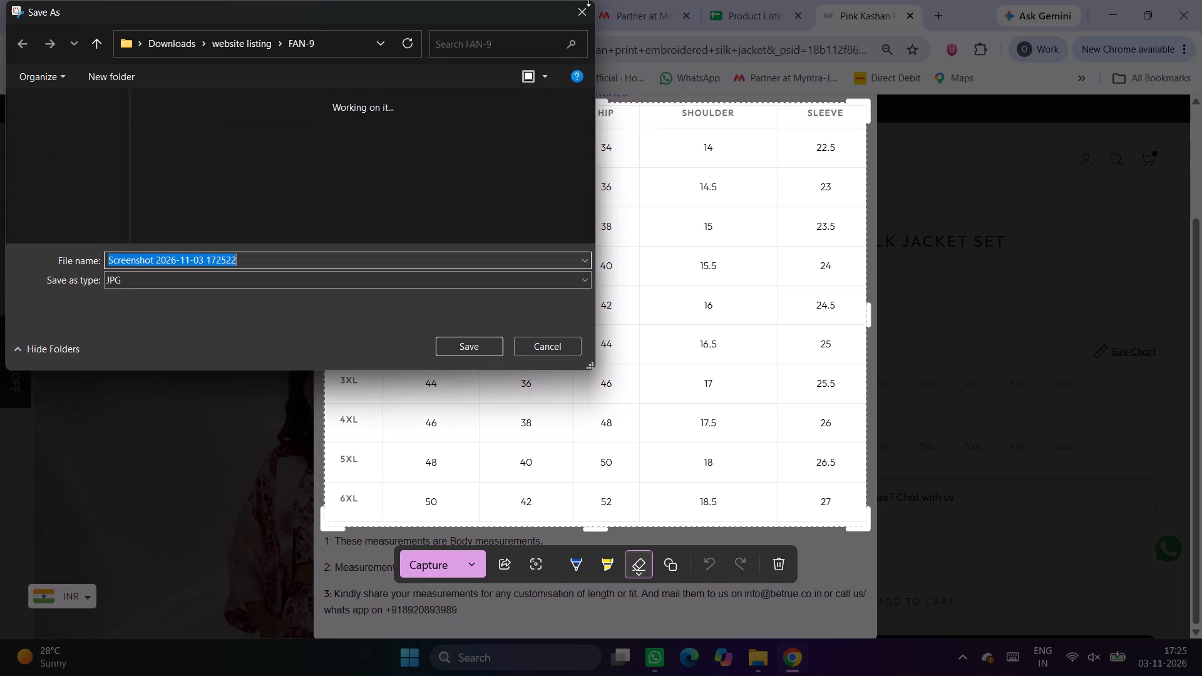
click(245, 46)
scroll(319, 185, down, 4)
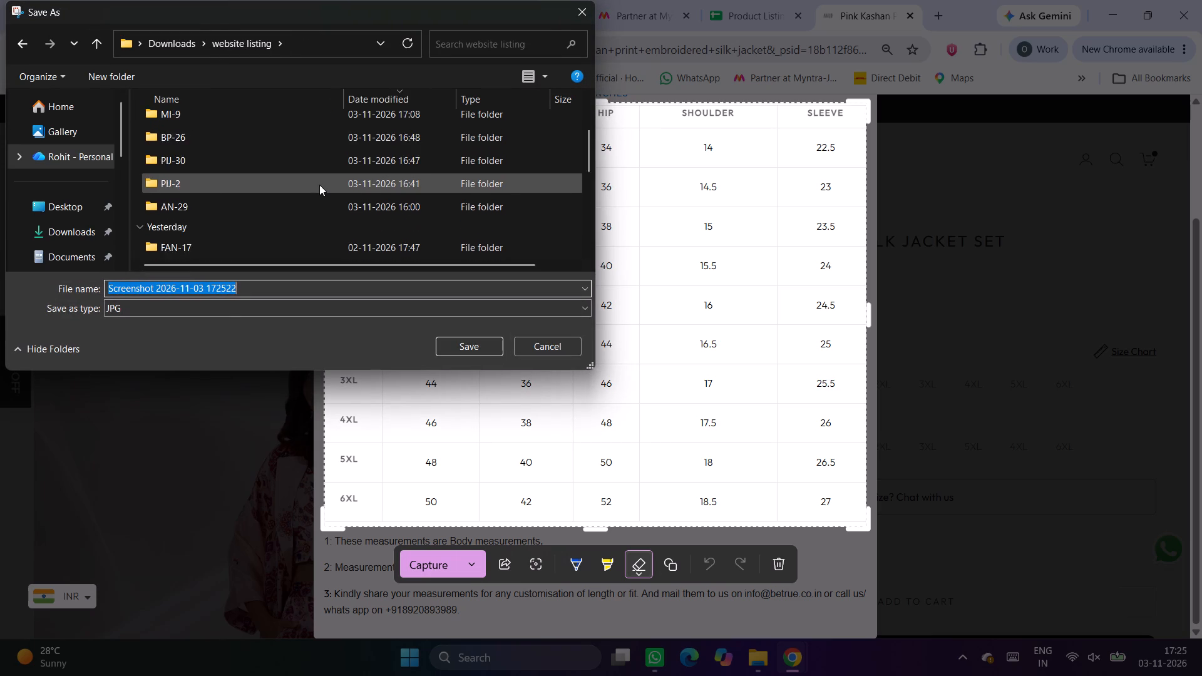
scroll(319, 185, down, 11)
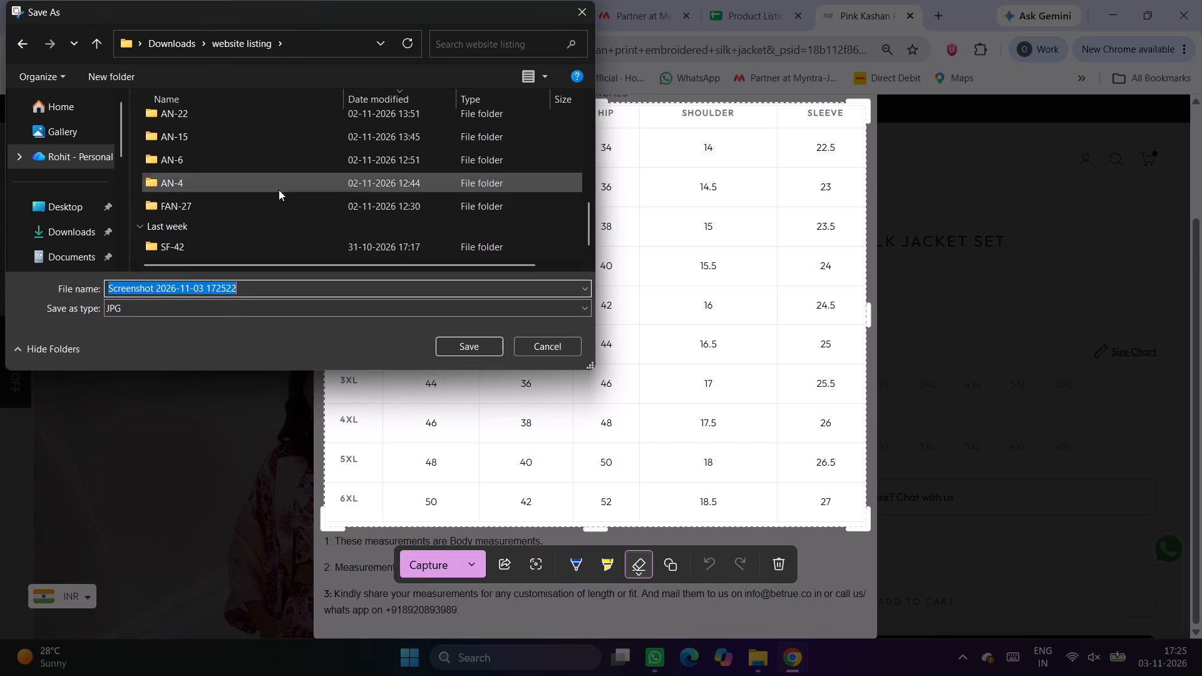
scroll(278, 199, up, 1)
double_click(228, 183)
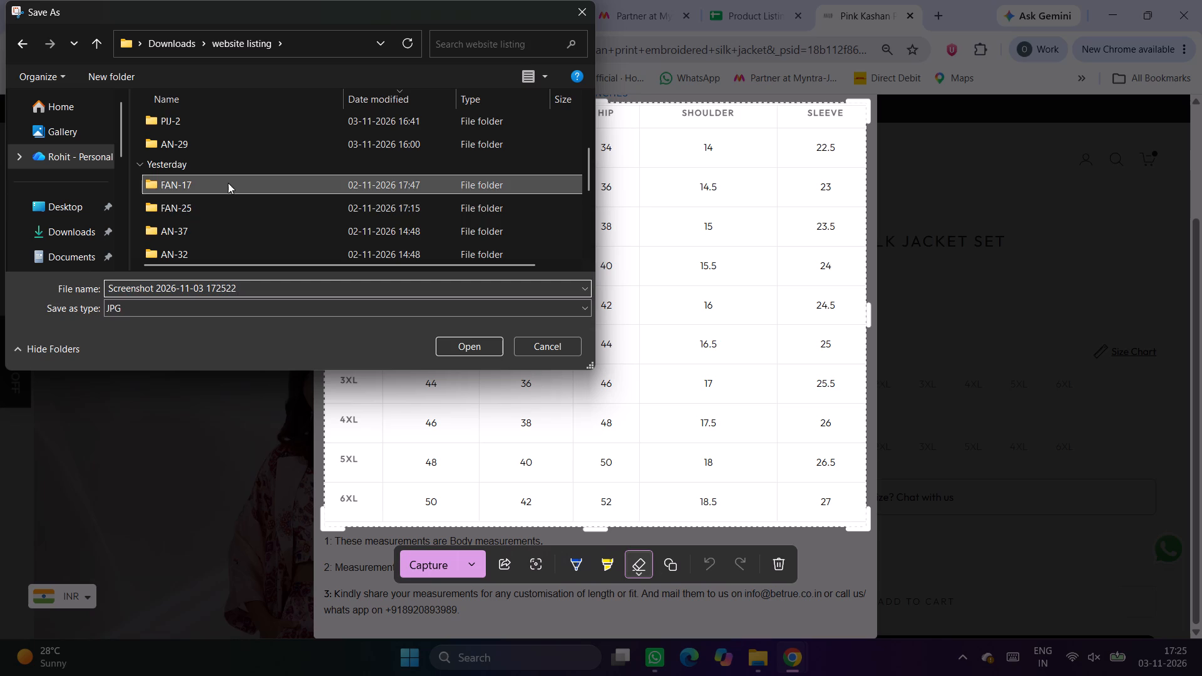
click(468, 346)
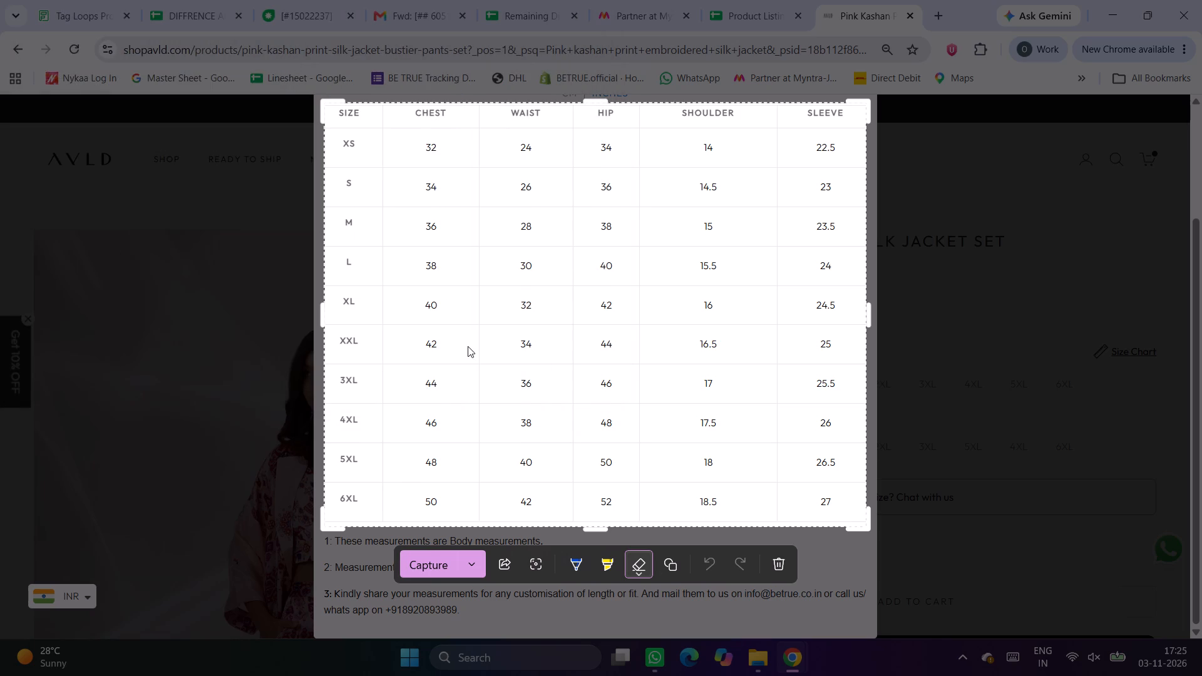
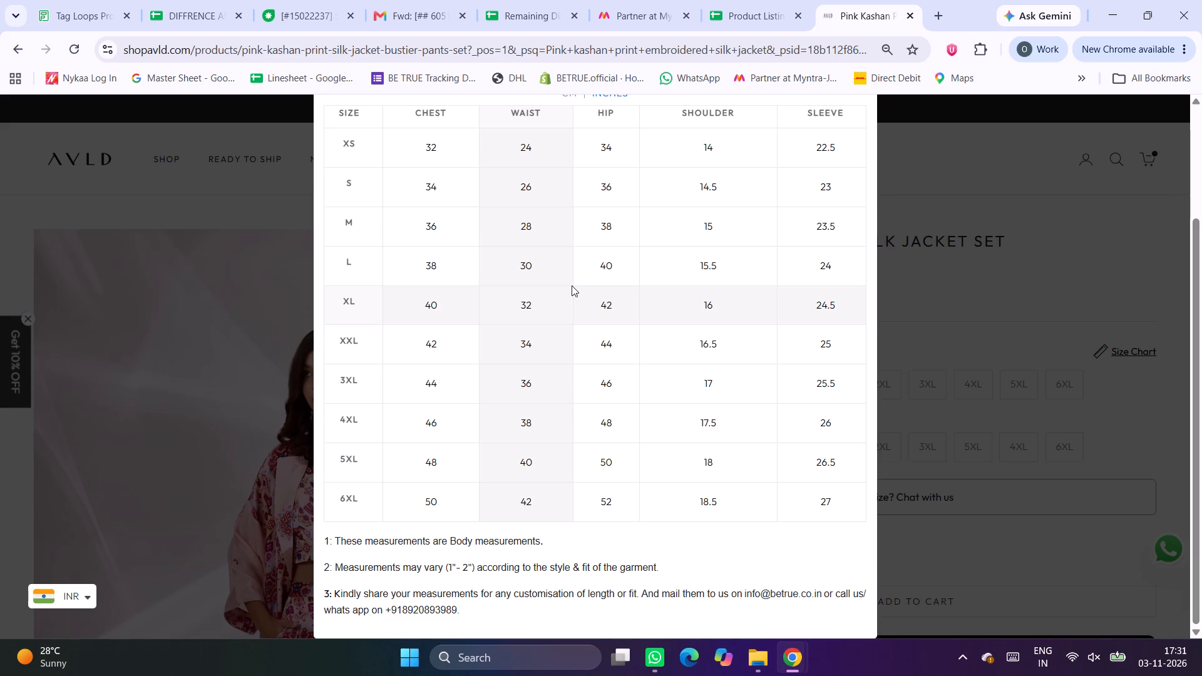
Check the rows around FAN - 17 in the Product Listing Sheet, and return to the Pink Kashan jacket set page.
click(719, 0)
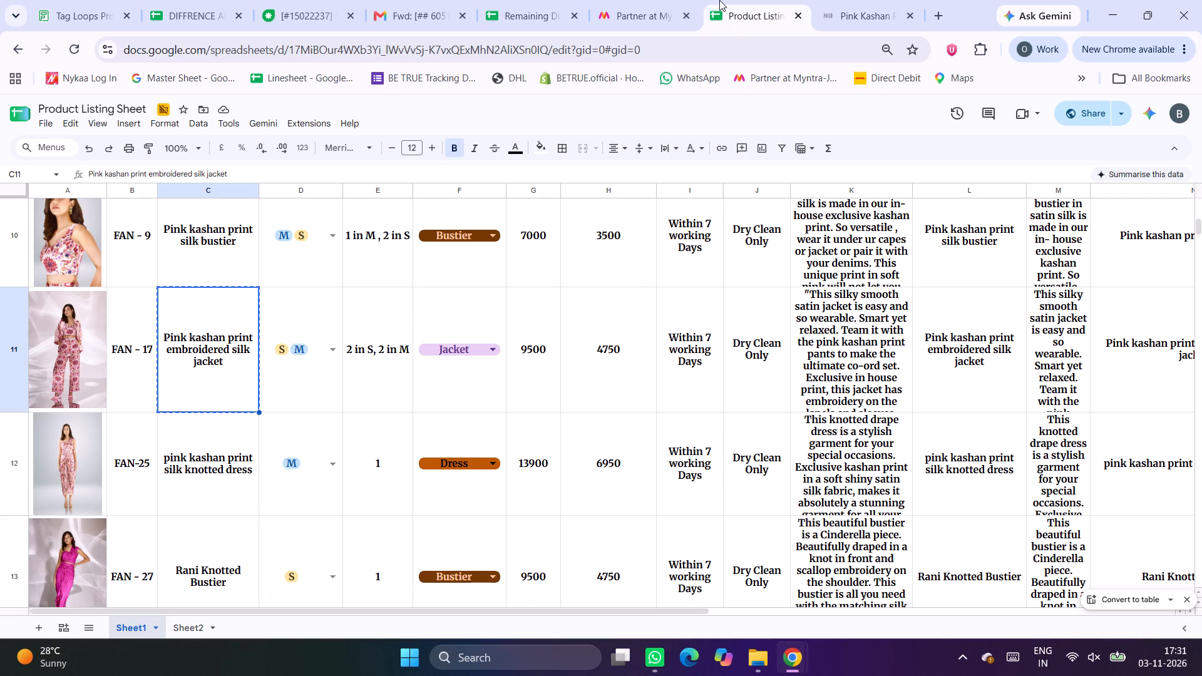
click(846, 0)
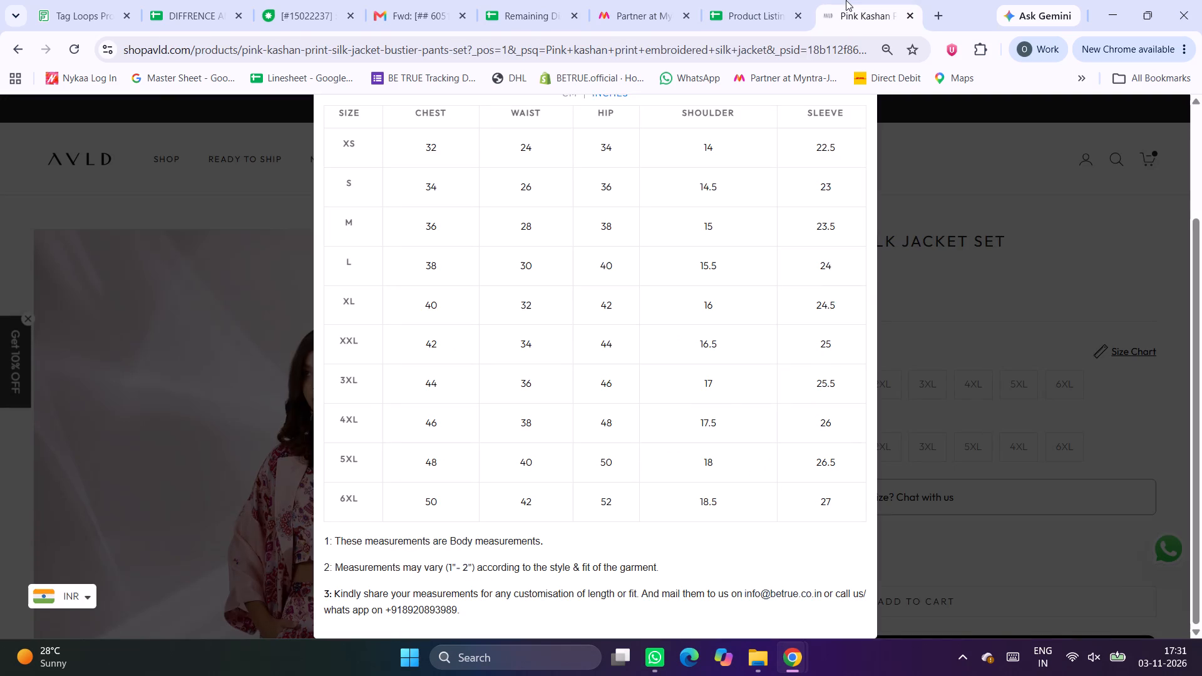
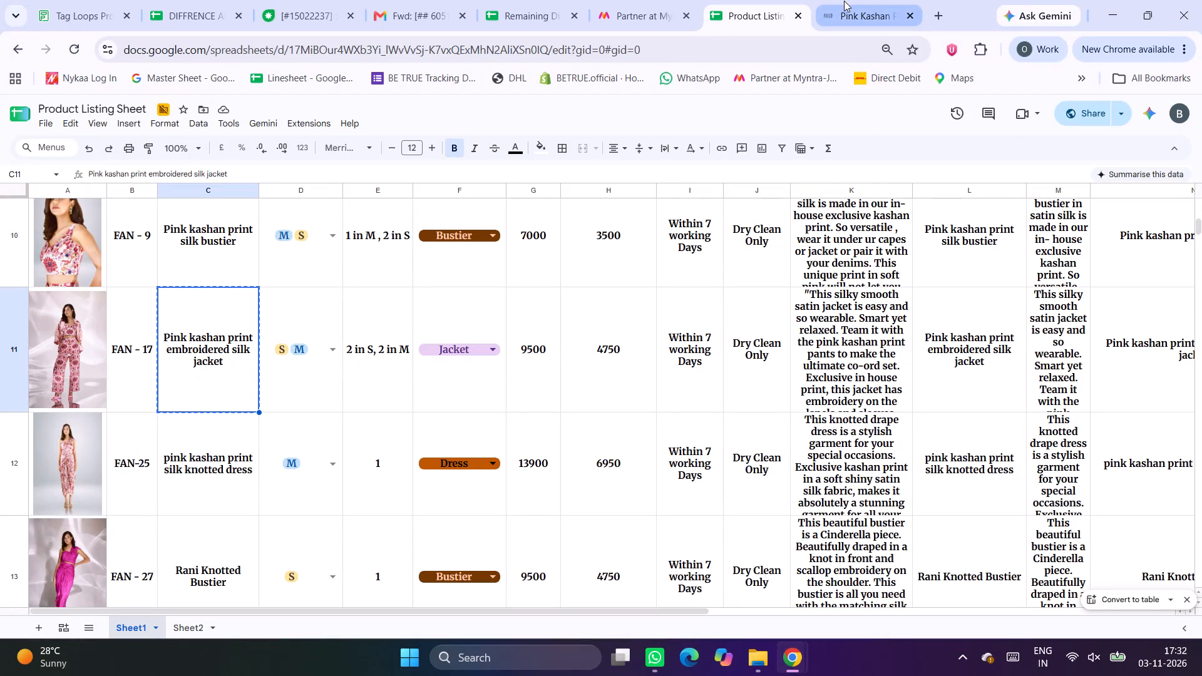
Copy the FAN-25 name "pink kashan print silk knotted dress" from the Product Listing Sheet and search the AVLD store for it.
click(768, 670)
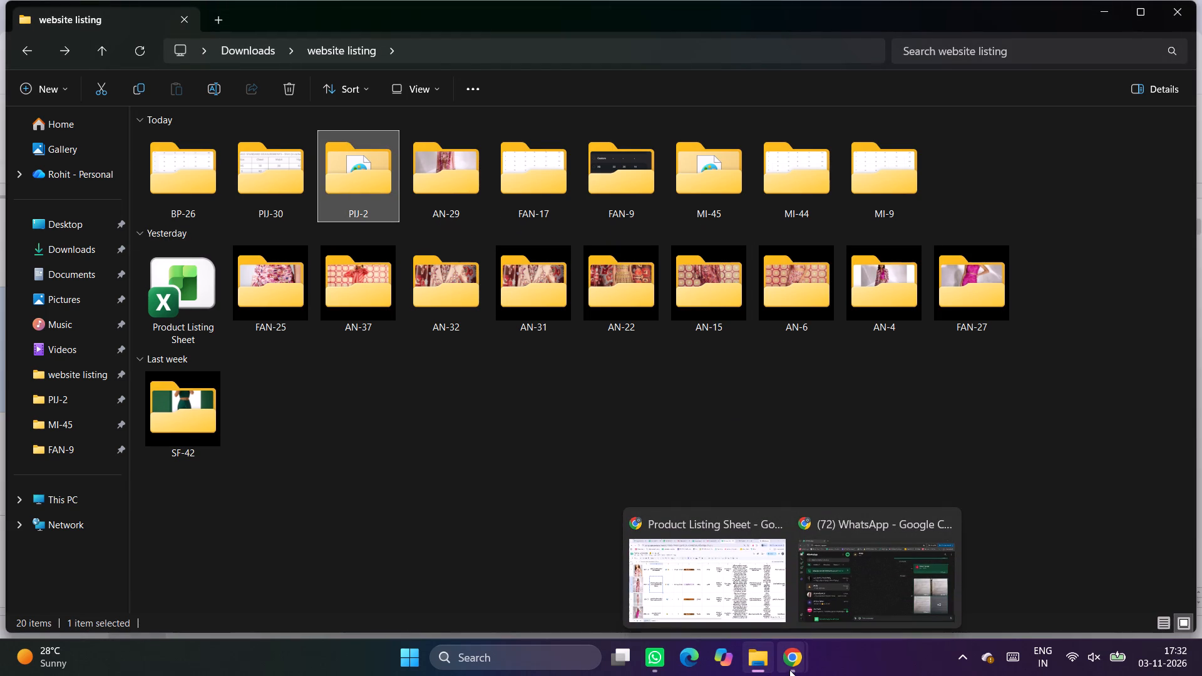
click(768, 581)
scroll(456, 460, down, 2)
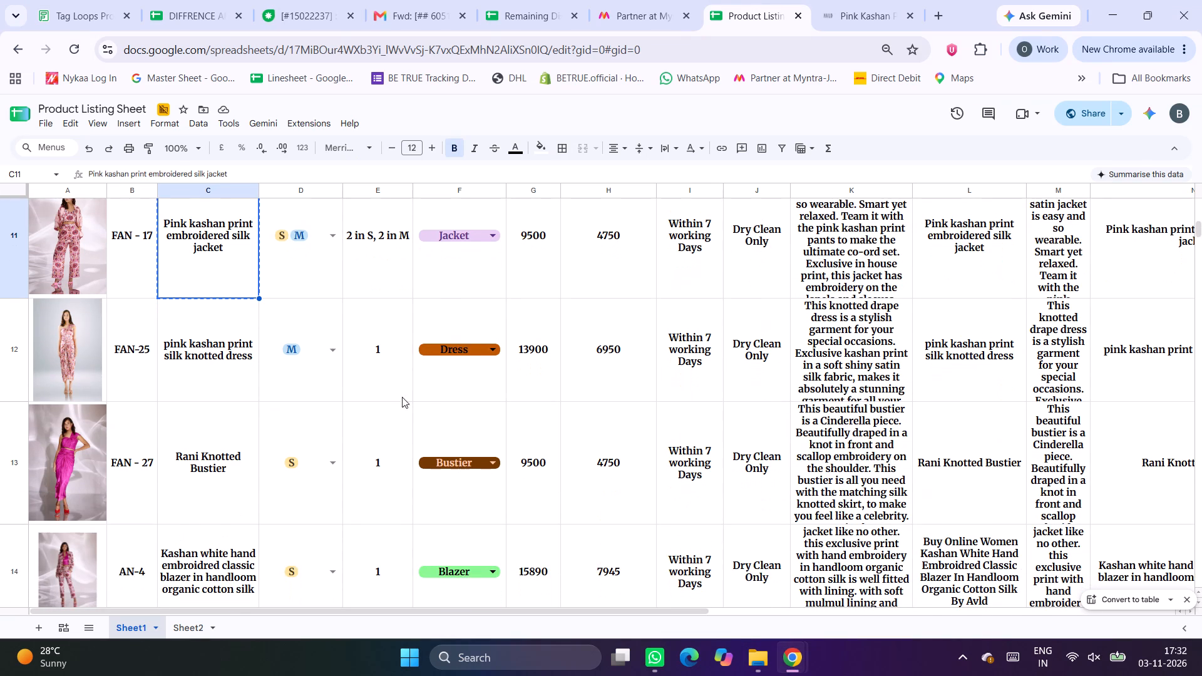
click(200, 331)
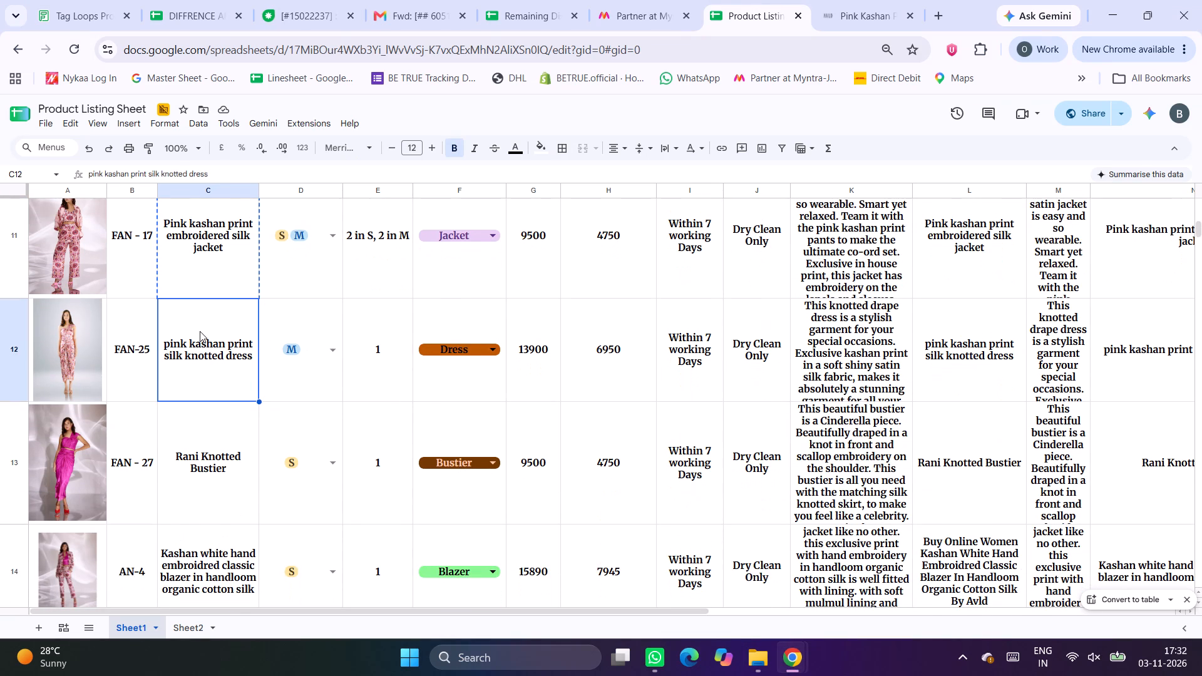
key(ctrl+c)
click(840, 0)
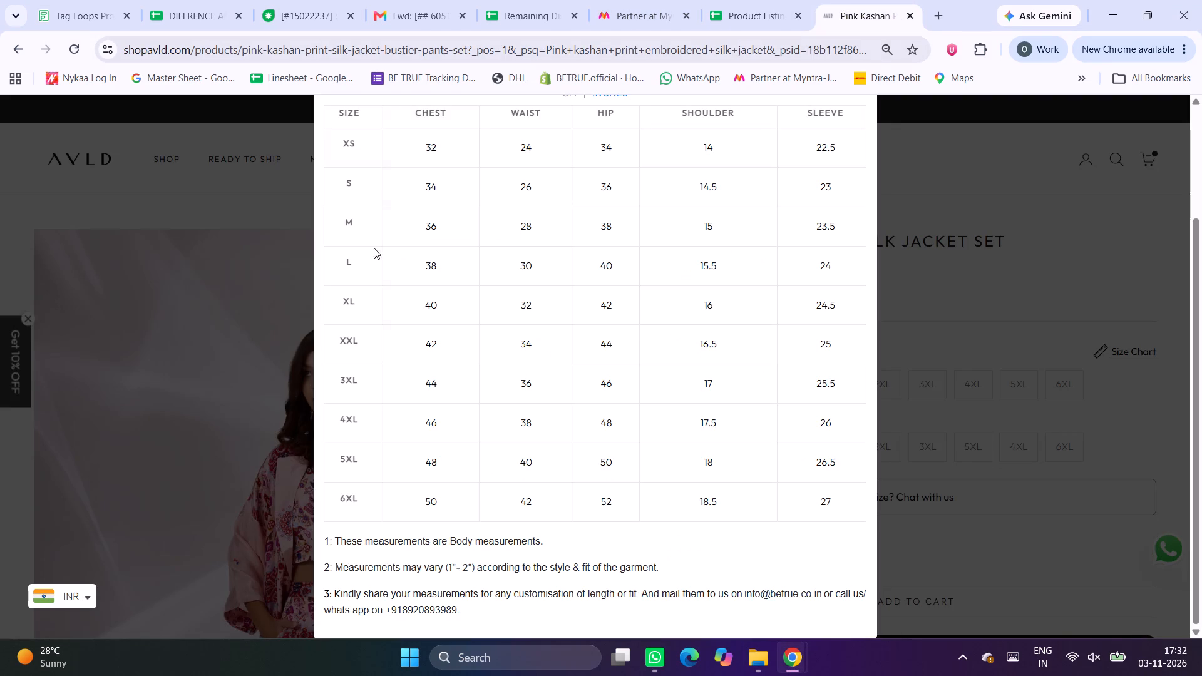
scroll(633, 337, up, 3)
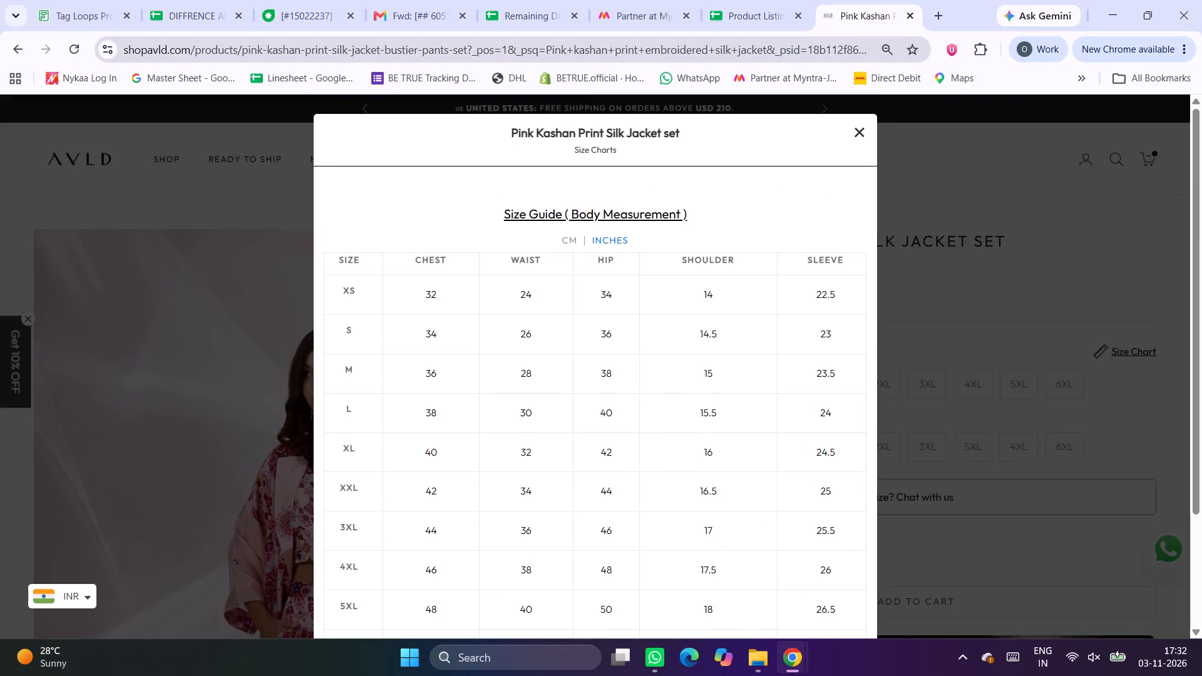
click(857, 133)
click(1119, 159)
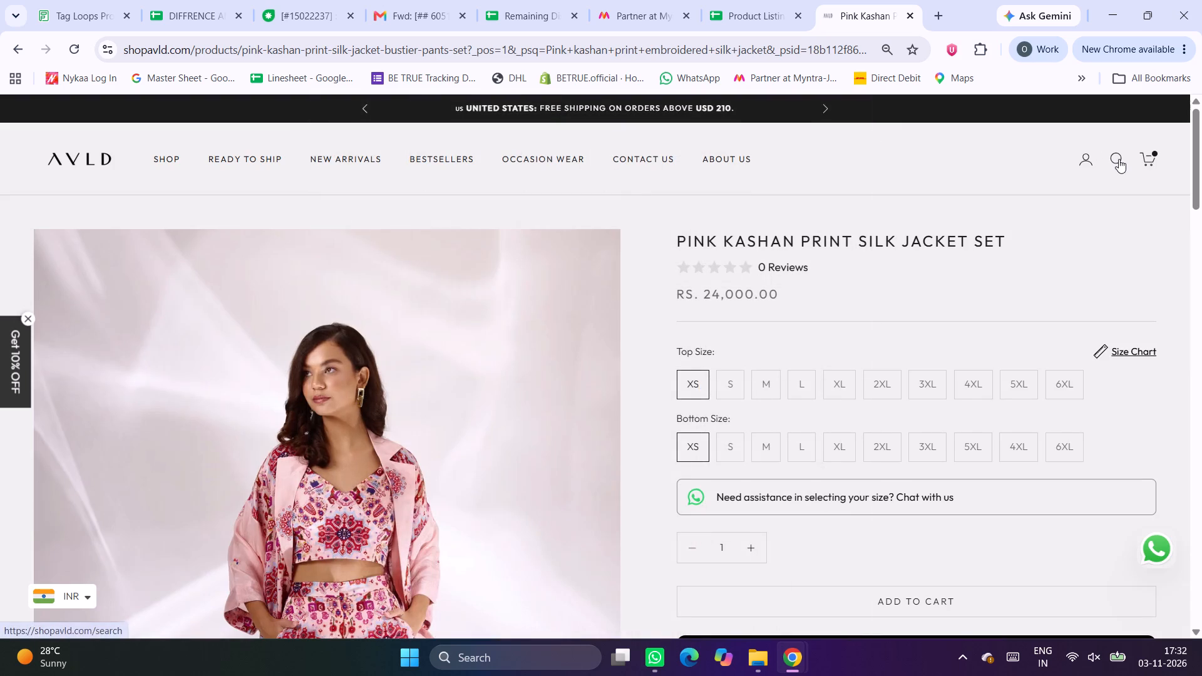
key(ctrl+v)
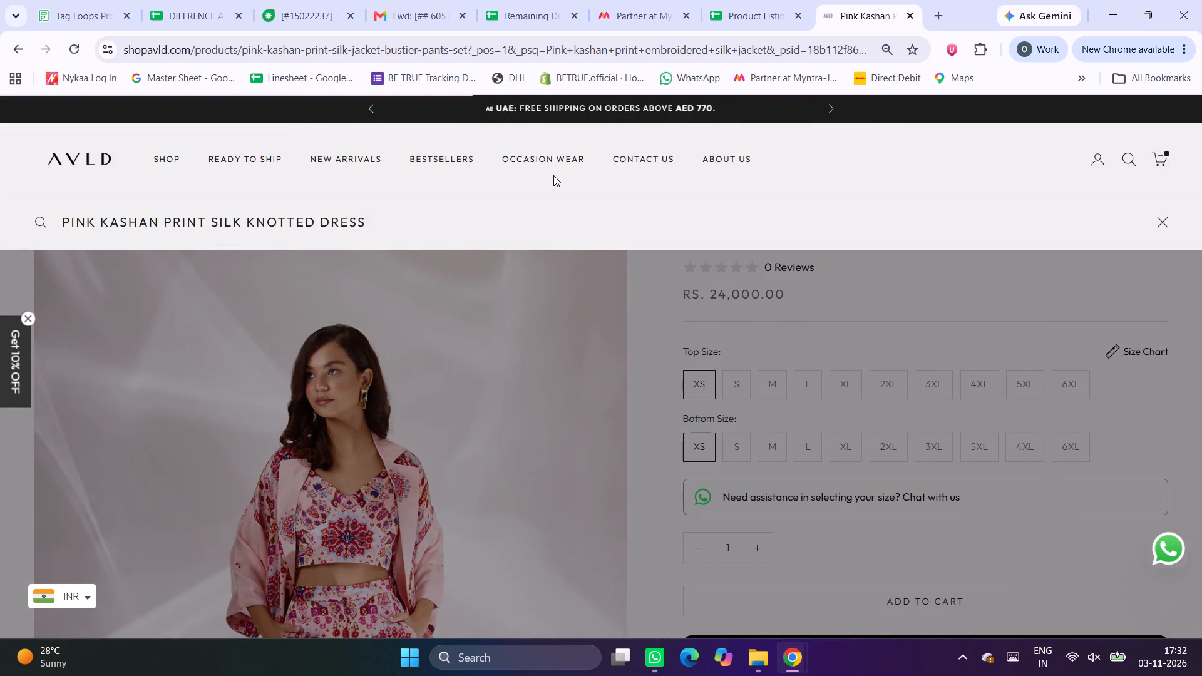
scroll(704, 314, down, 3)
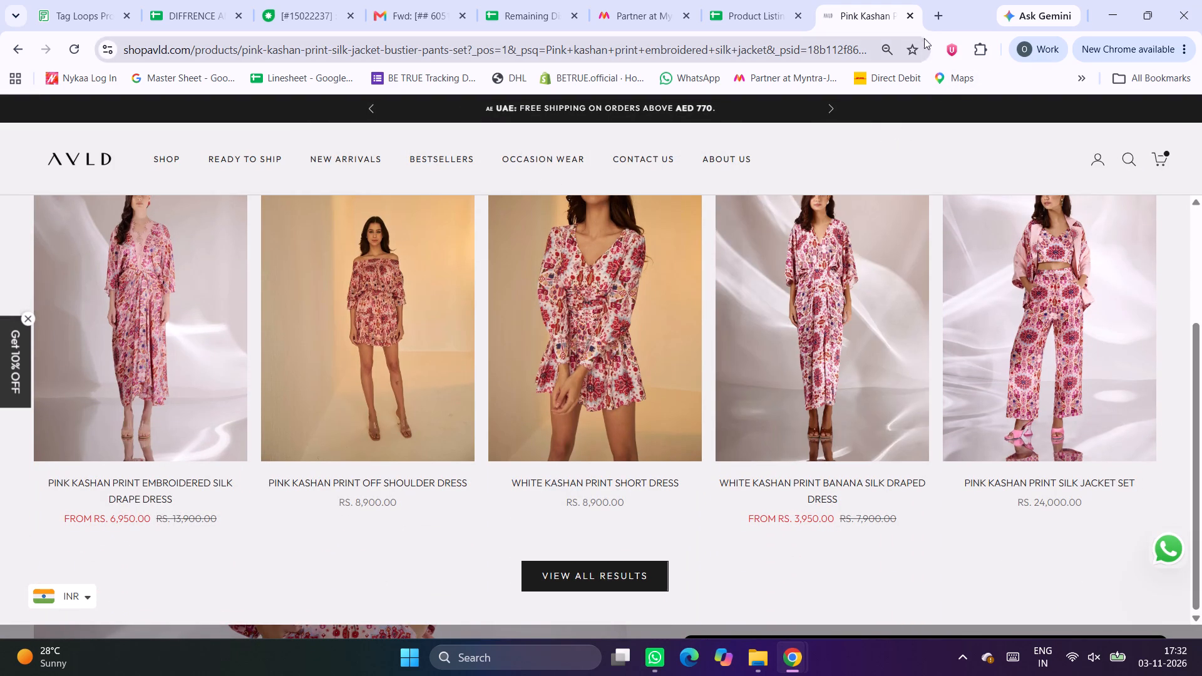
Search Google in a new tab for "pink kashan print silk knotted dress".
click(936, 15)
key(ctrl+v)
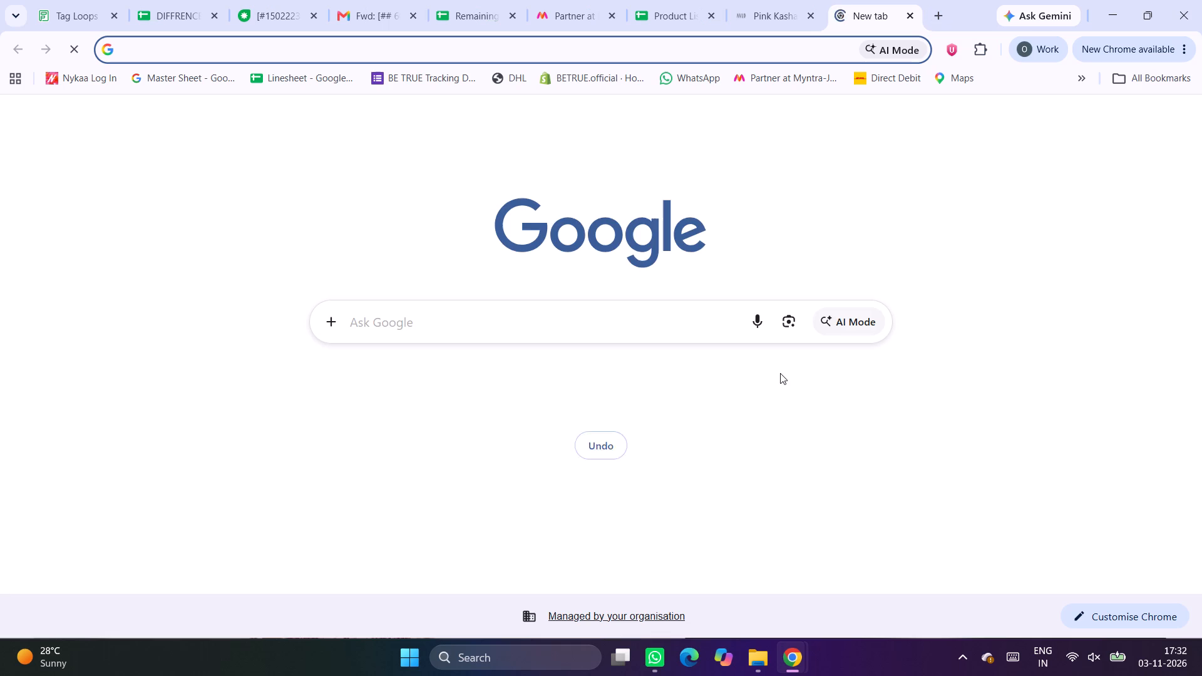
key(Return)
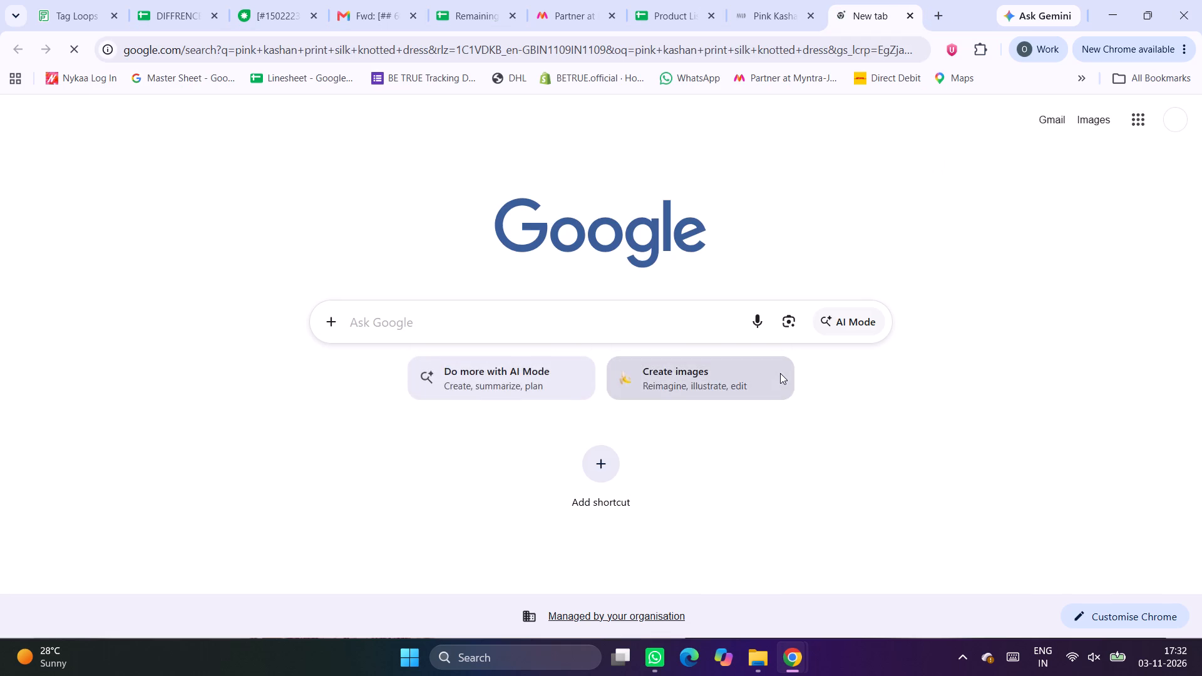
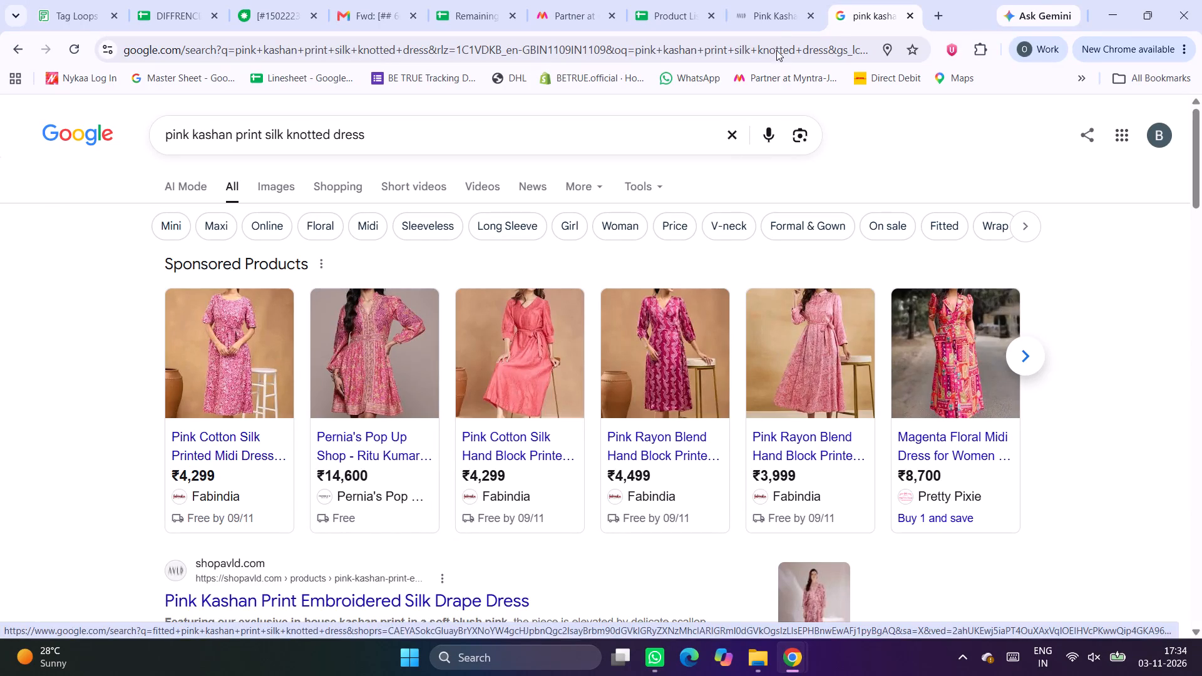
Review the search results, refine the Google query to "pink kashan print silk knotted dress betrue" and search again.
scroll(1040, 468, down, 1)
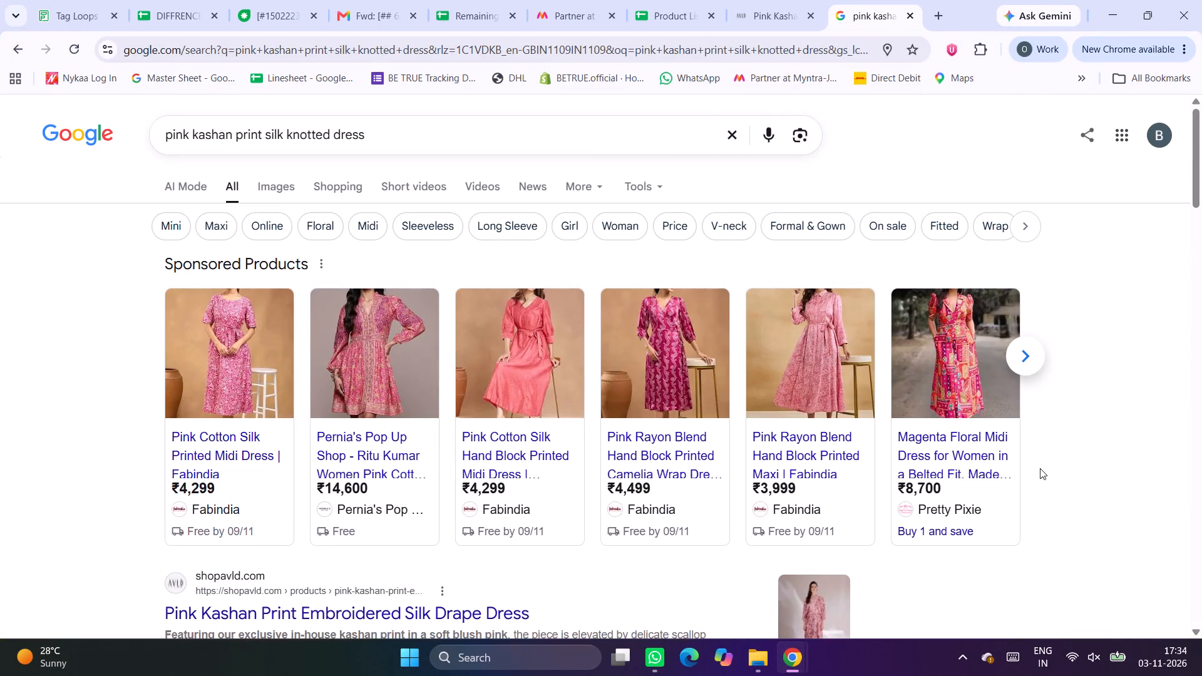
scroll(1040, 468, down, 1)
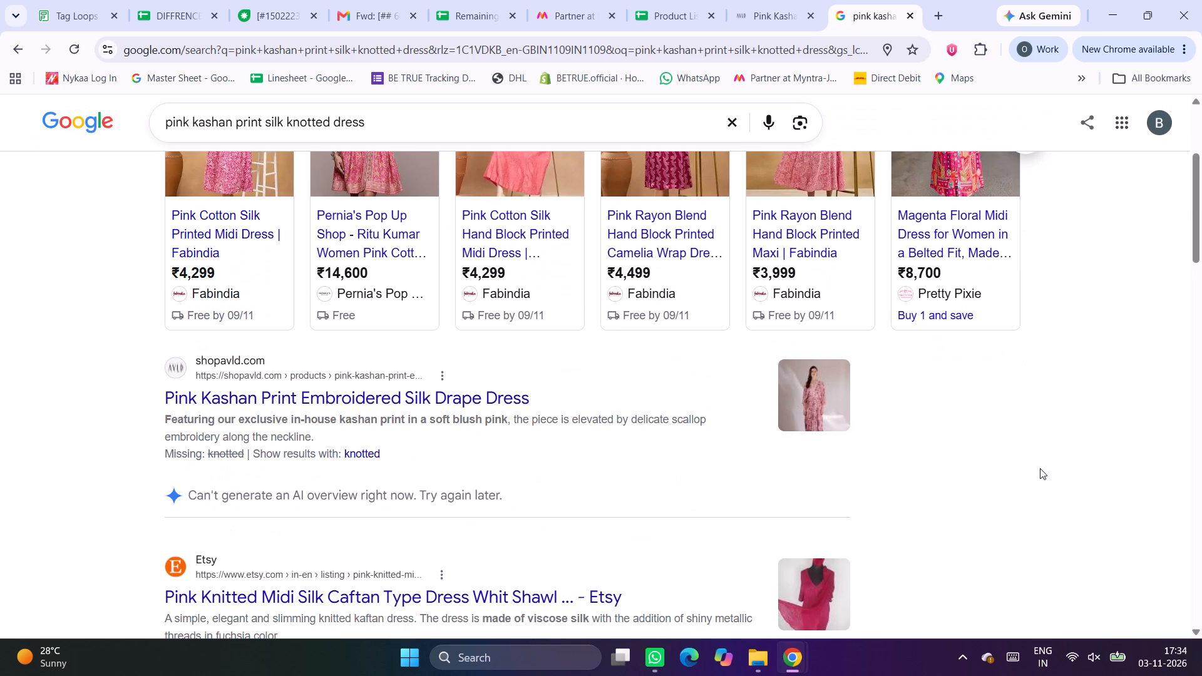
scroll(735, 483, up, 3)
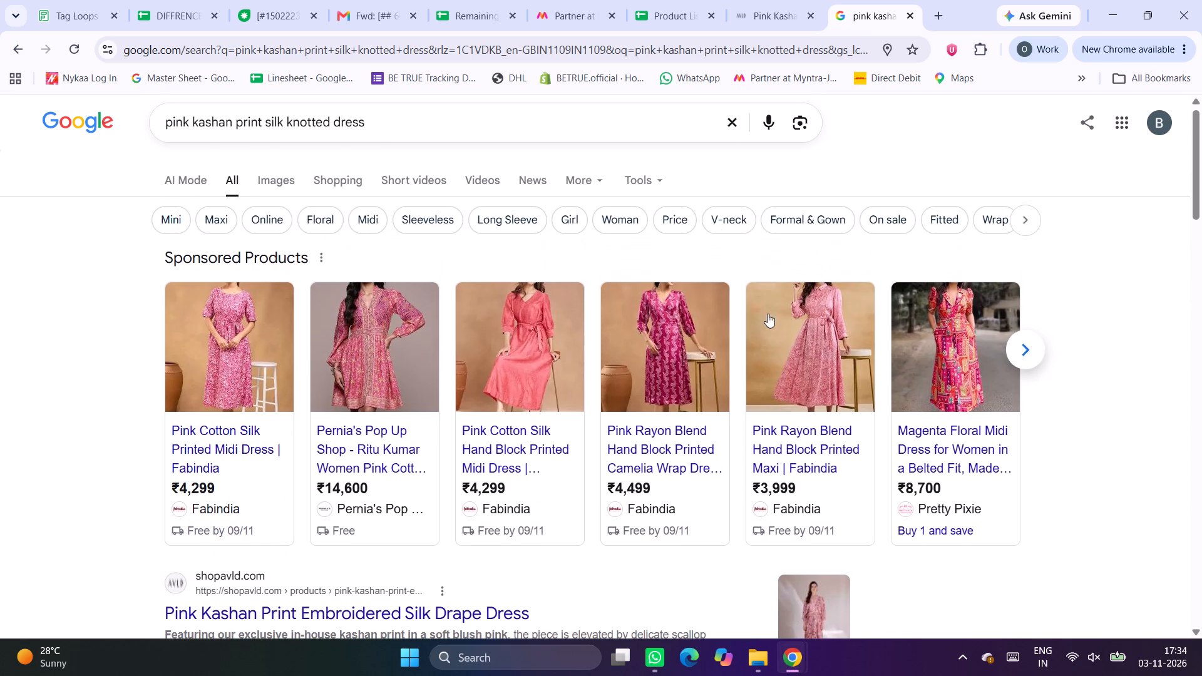
click(370, 125)
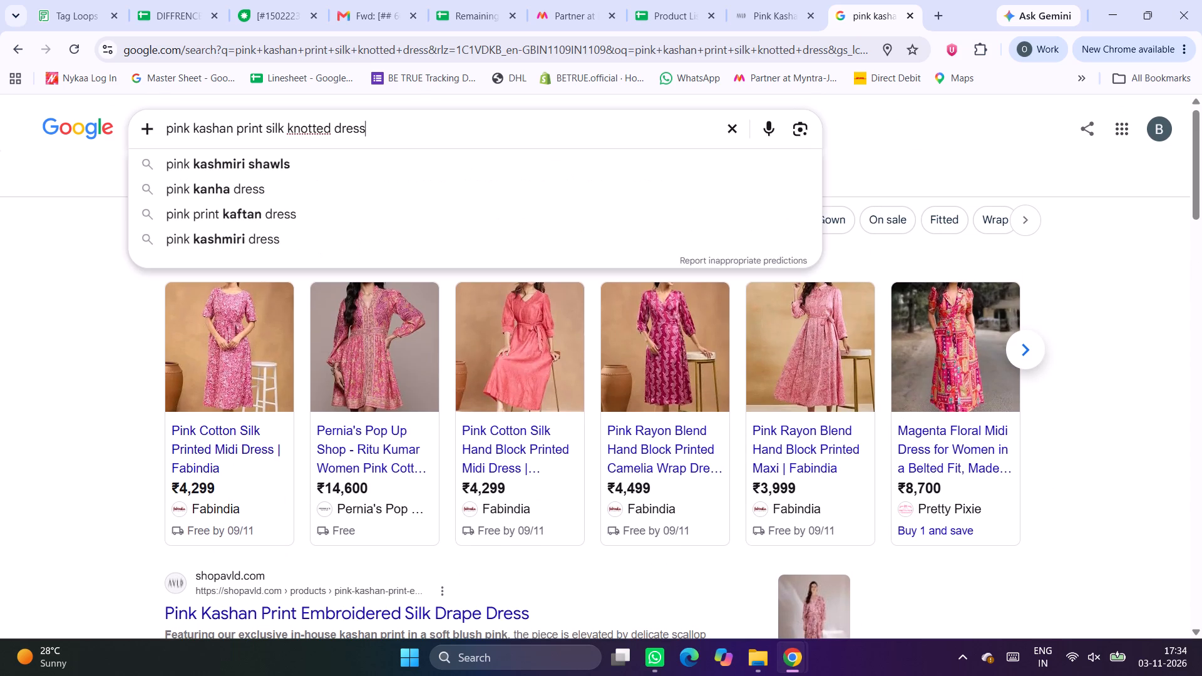
key(space)
text(betrue)
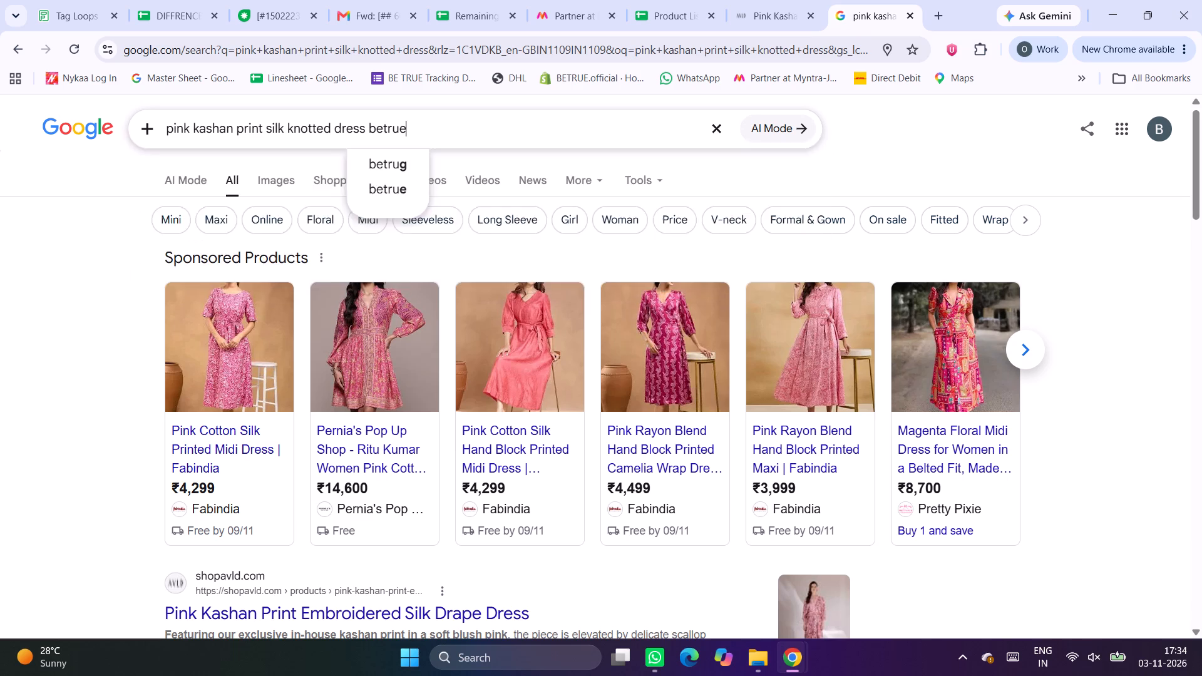
key(Return)
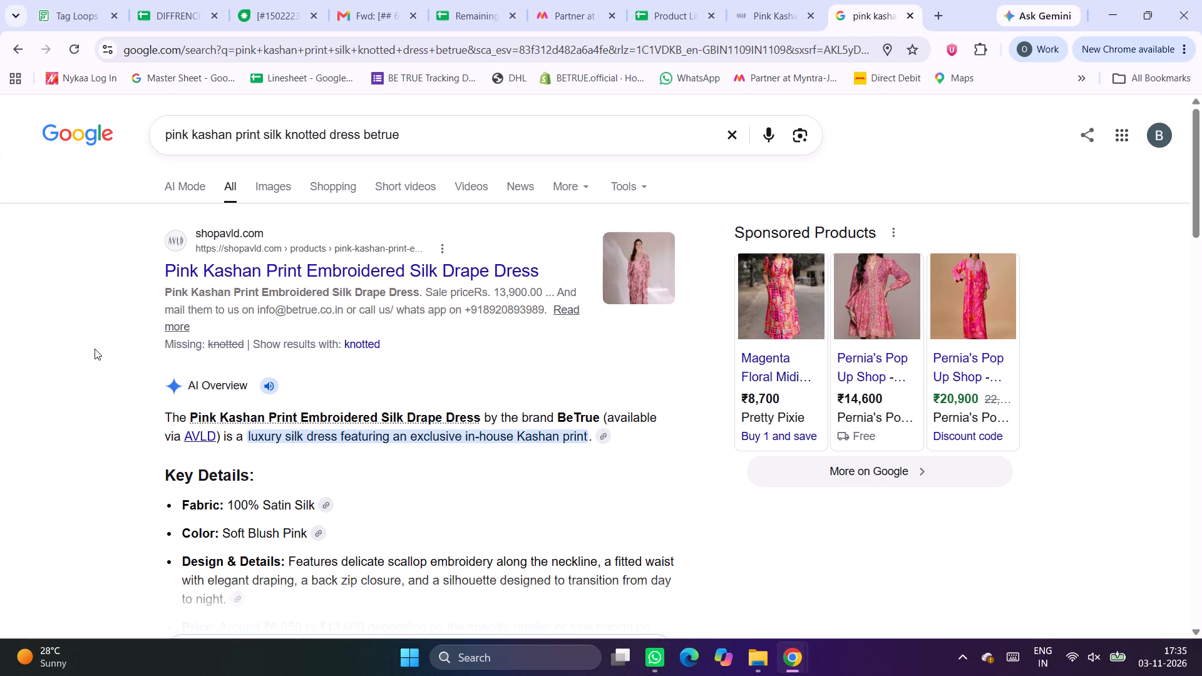
Look through the refined results and open the shopavld.com page for the Pink Kashan Print Embroidered Silk Drape Dress.
scroll(425, 374, down, 5)
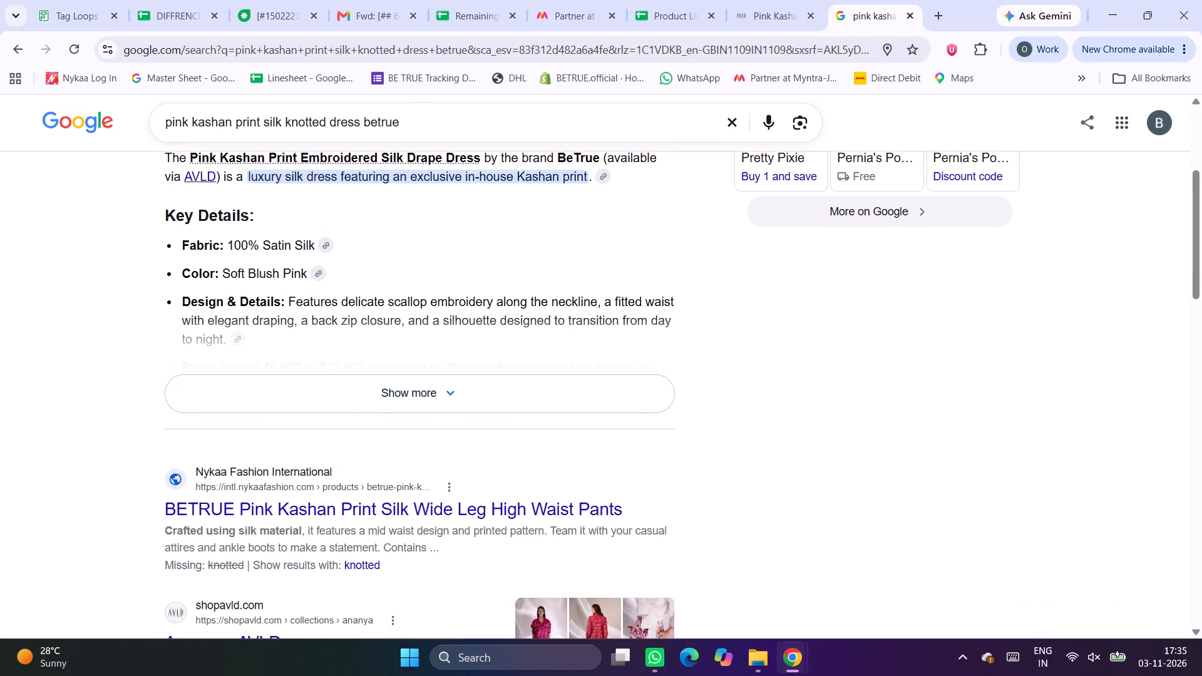
scroll(425, 374, down, 4)
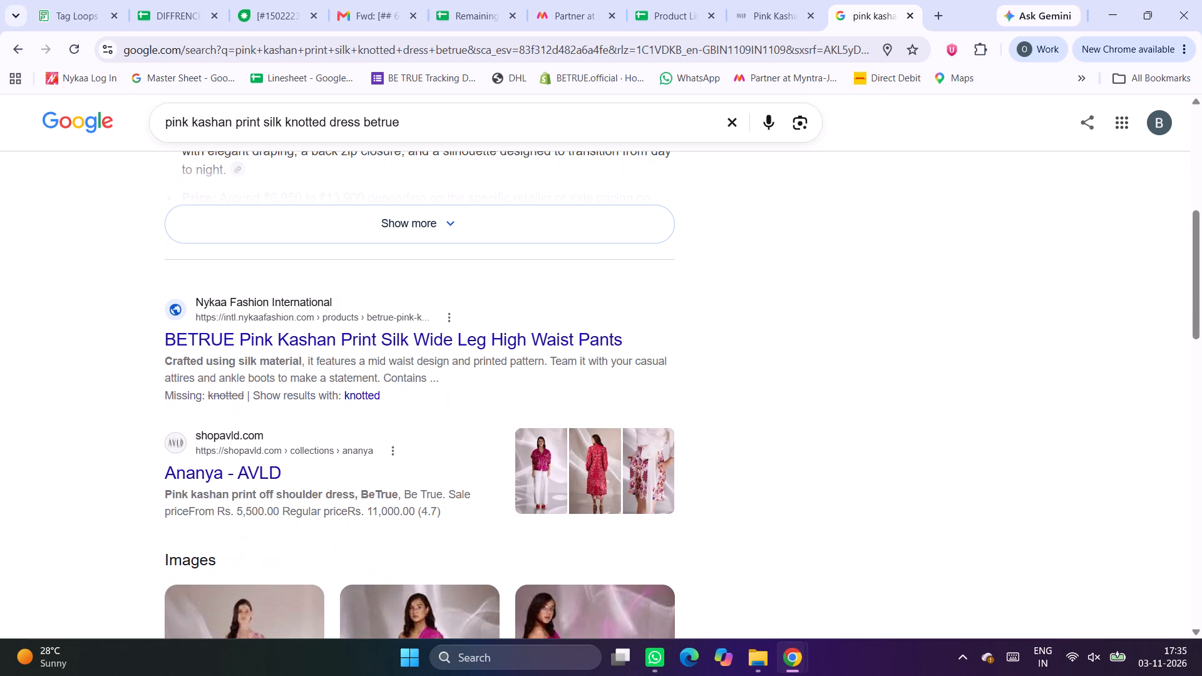
scroll(425, 374, up, 6)
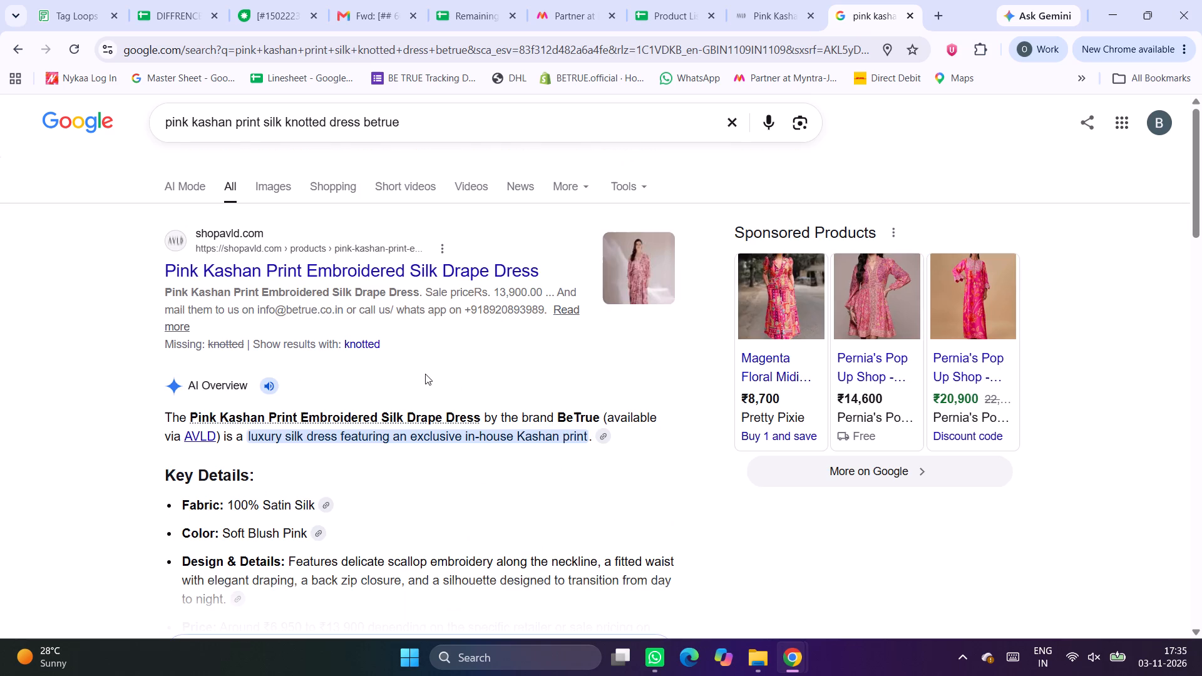
click(428, 269)
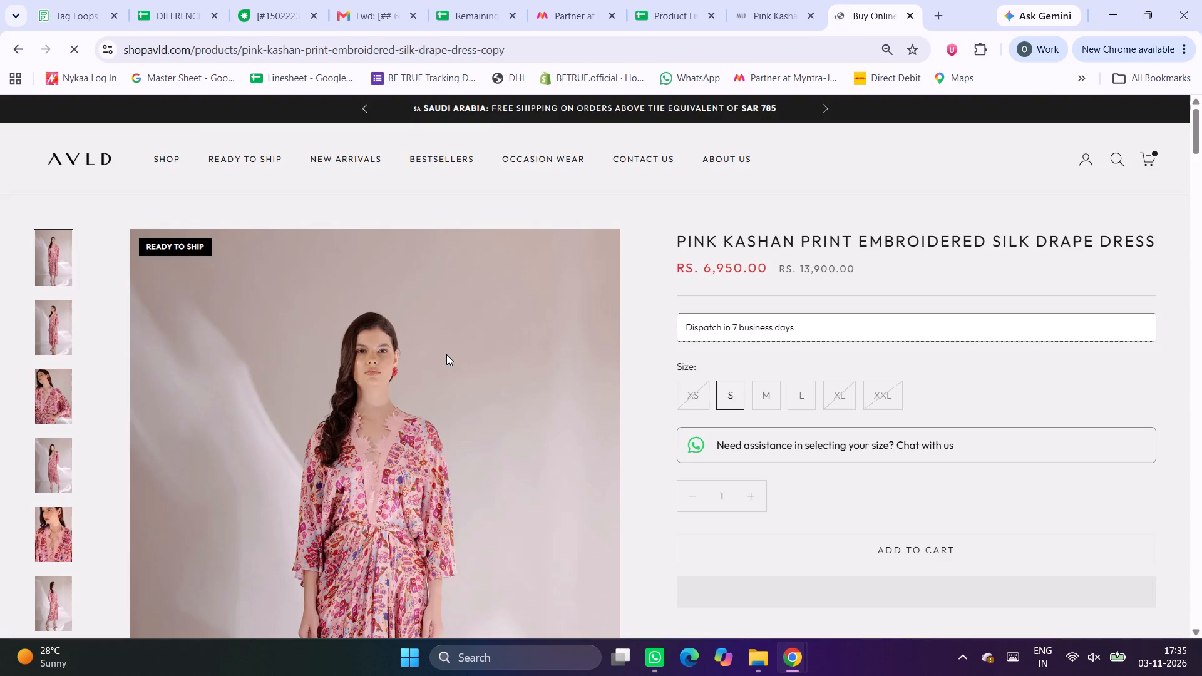
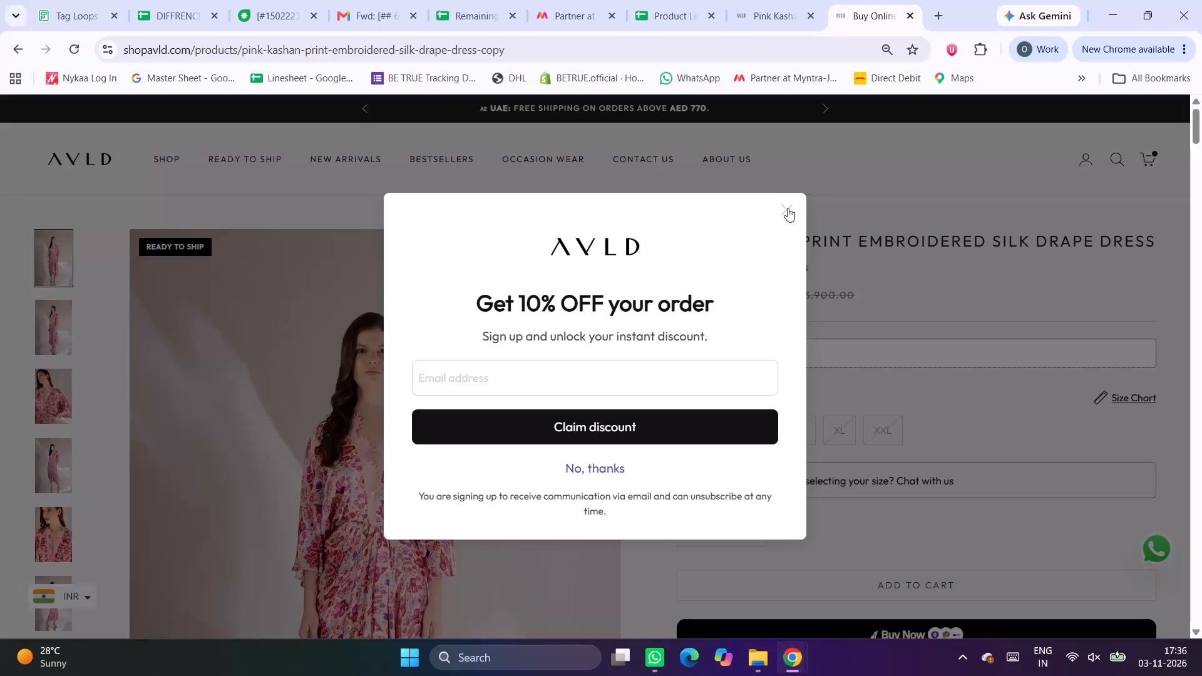
Look over the Pink Kashan Print Embroidered Silk Drape Dress page, from its images and sizes down to the product information sections.
scroll(865, 411, down, 4)
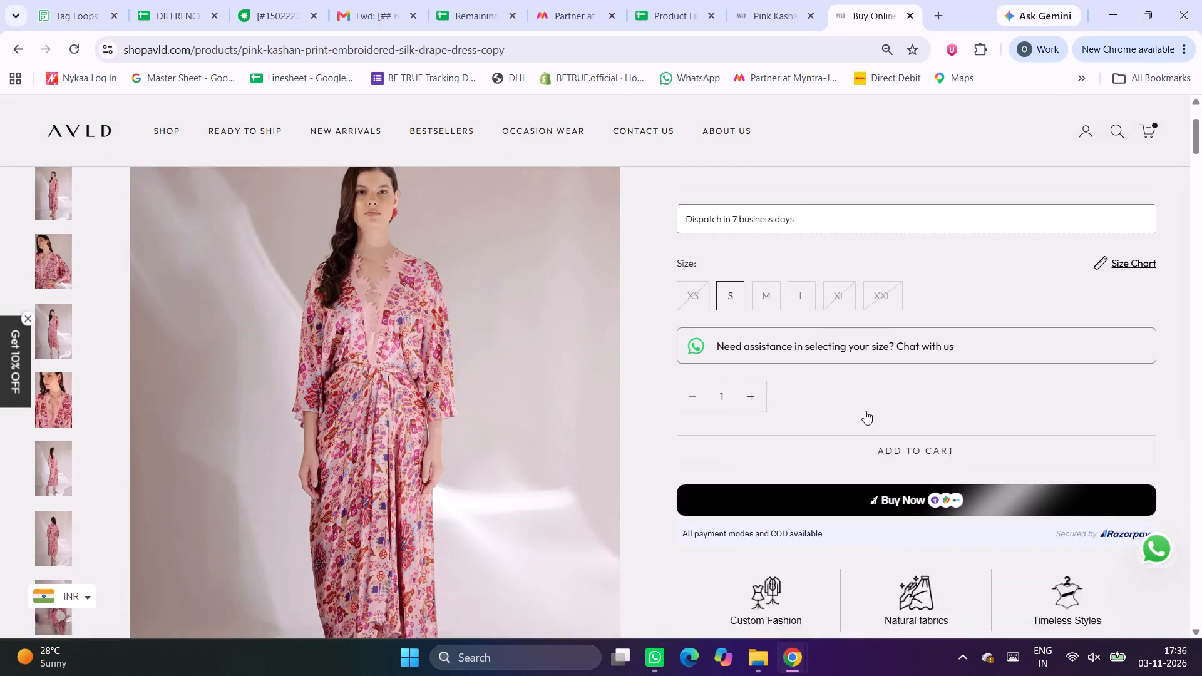
scroll(865, 411, down, 1)
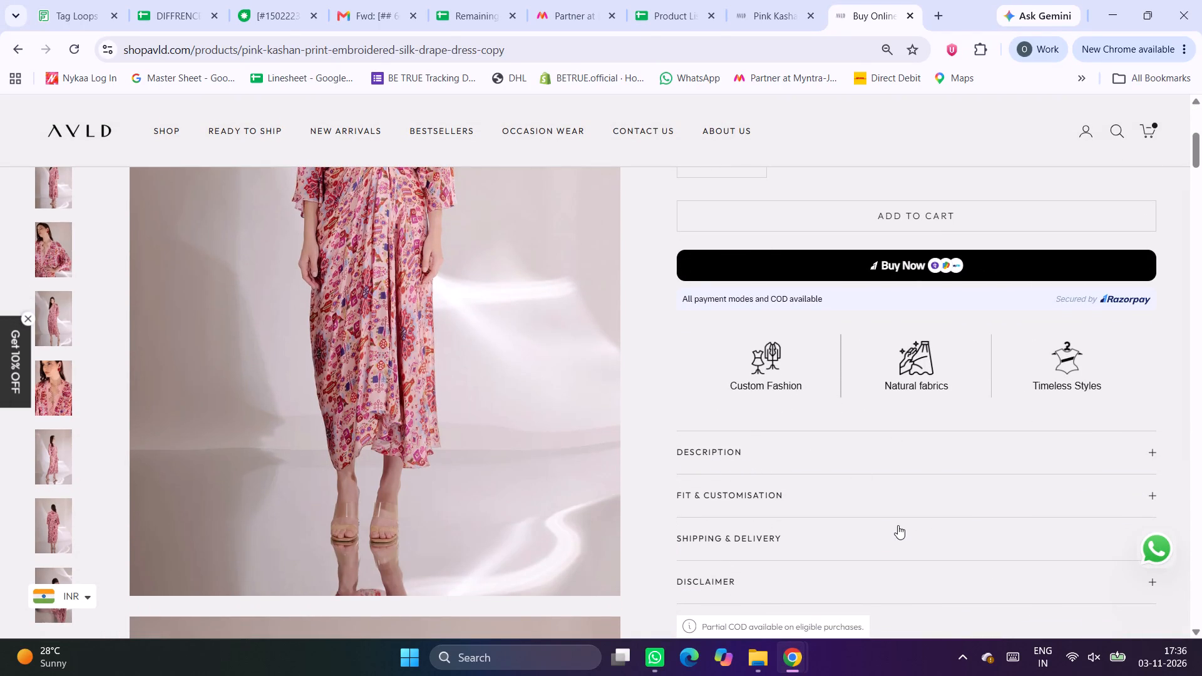
scroll(898, 525, down, 4)
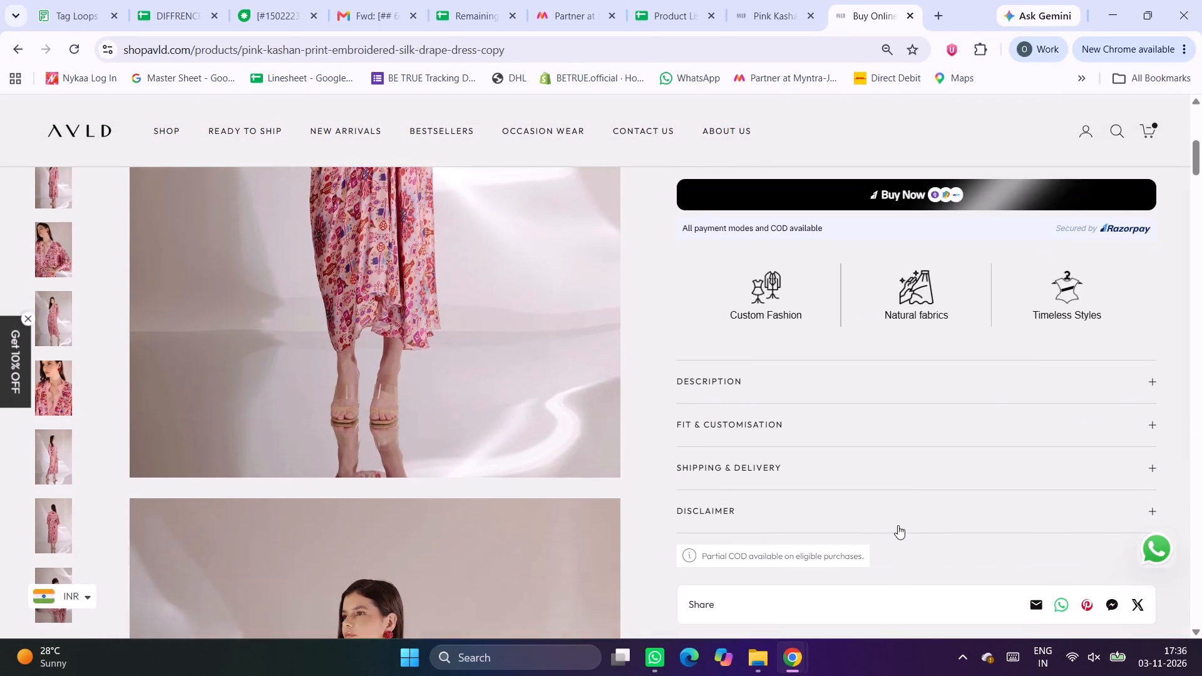
scroll(898, 525, down, 4)
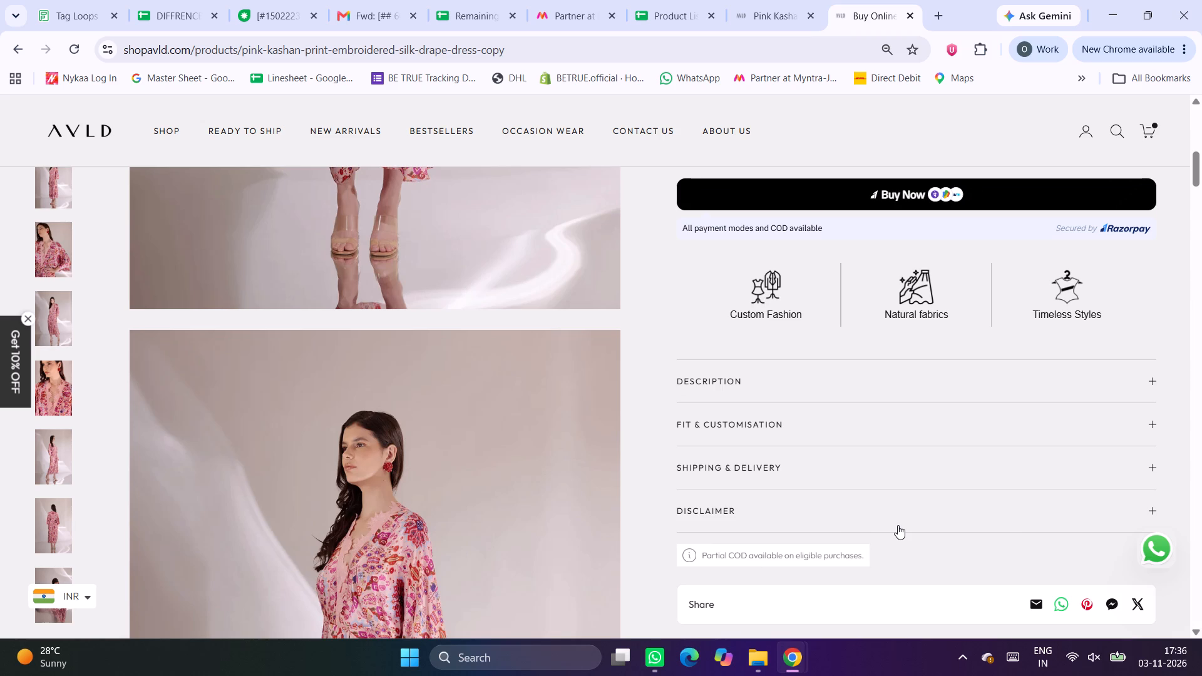
Return to the earlier AVLD store page, replace the knotted dress query with "shorts" and search the store for it.
click(794, 0)
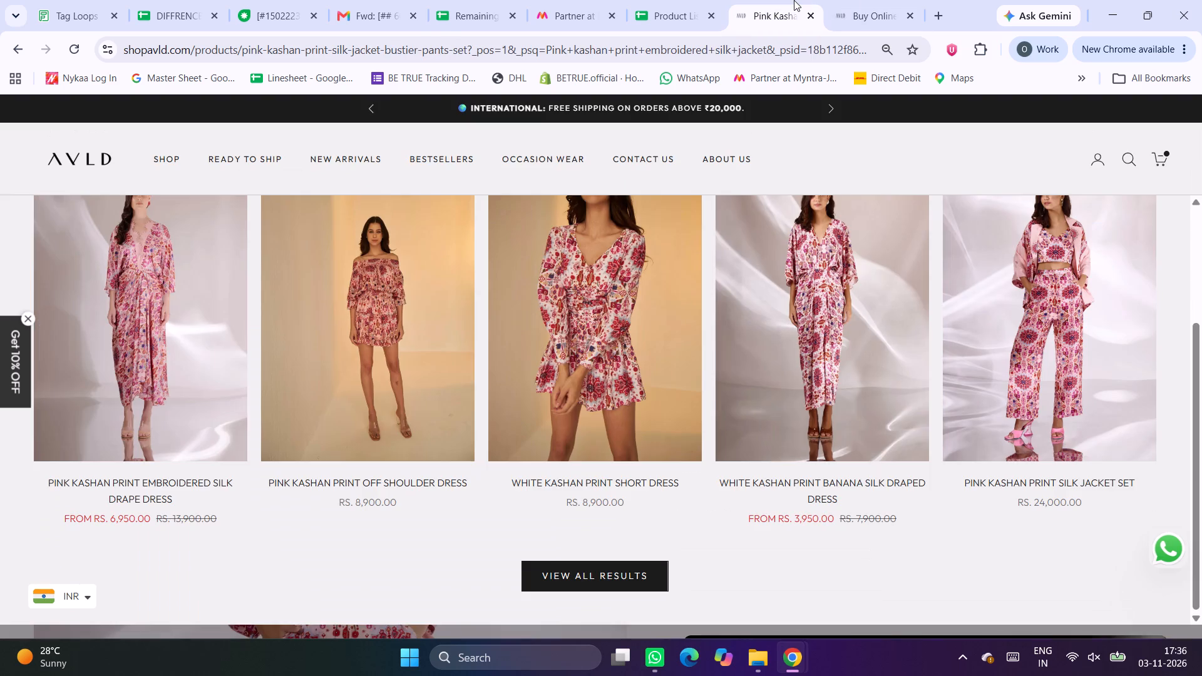
scroll(991, 334, up, 5)
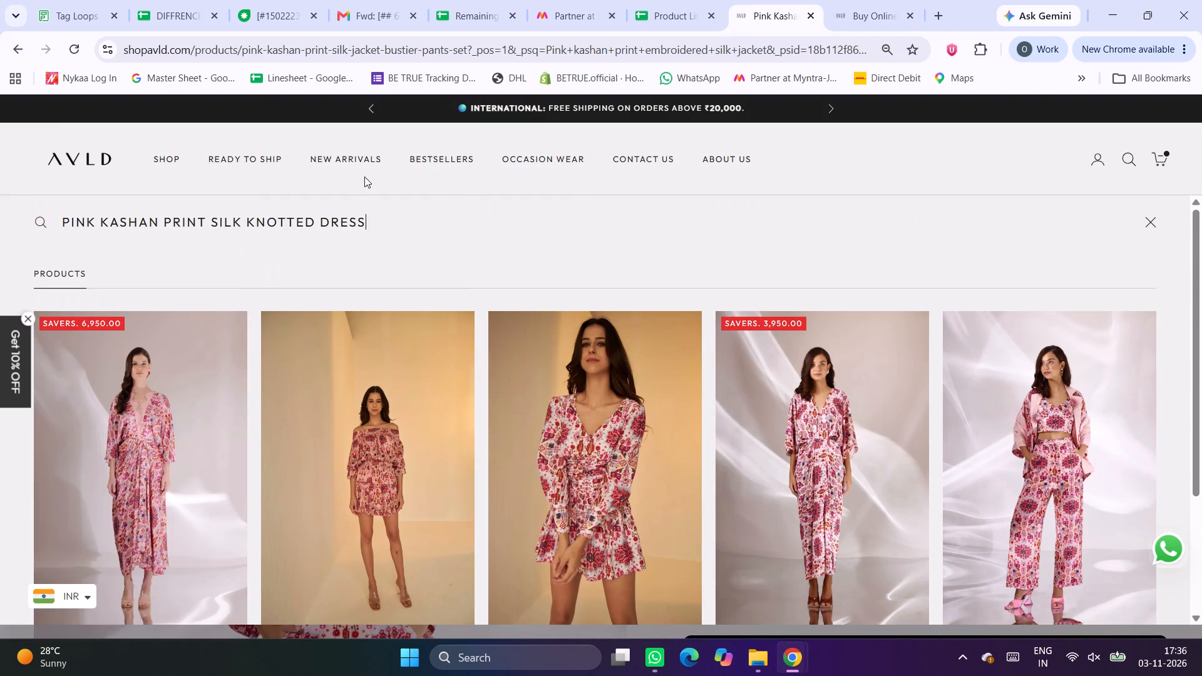
triple_click(654, 205)
click(654, 205)
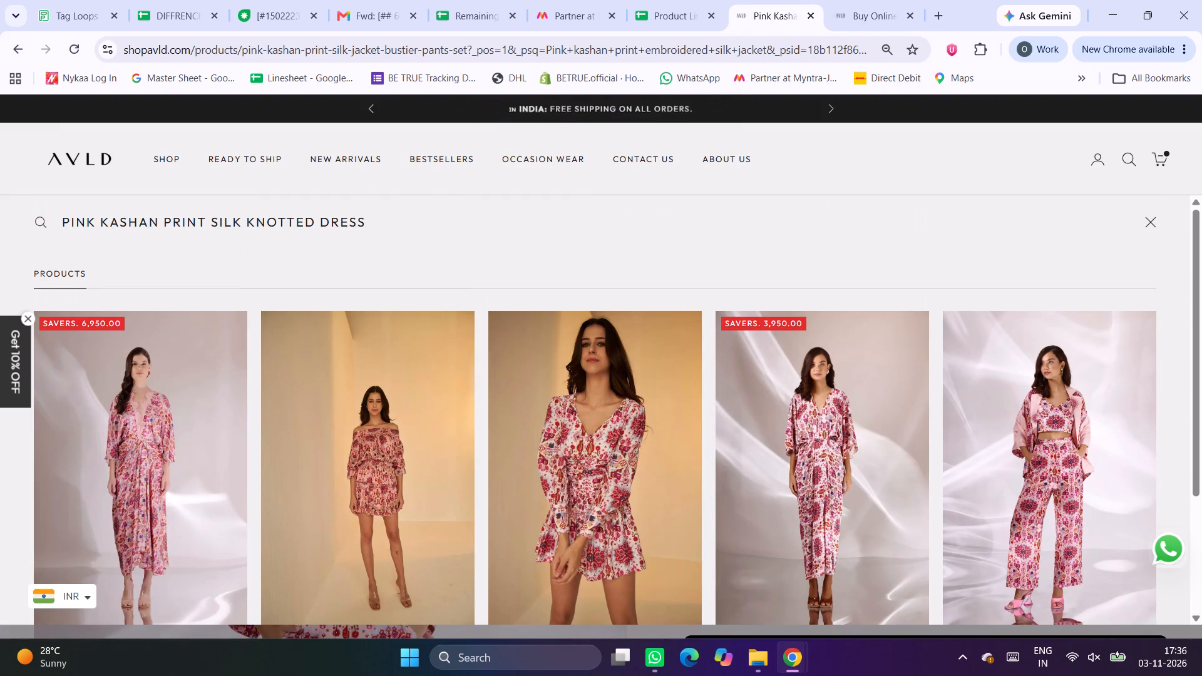
triple_click(307, 217)
text(shorts)
key(Return)
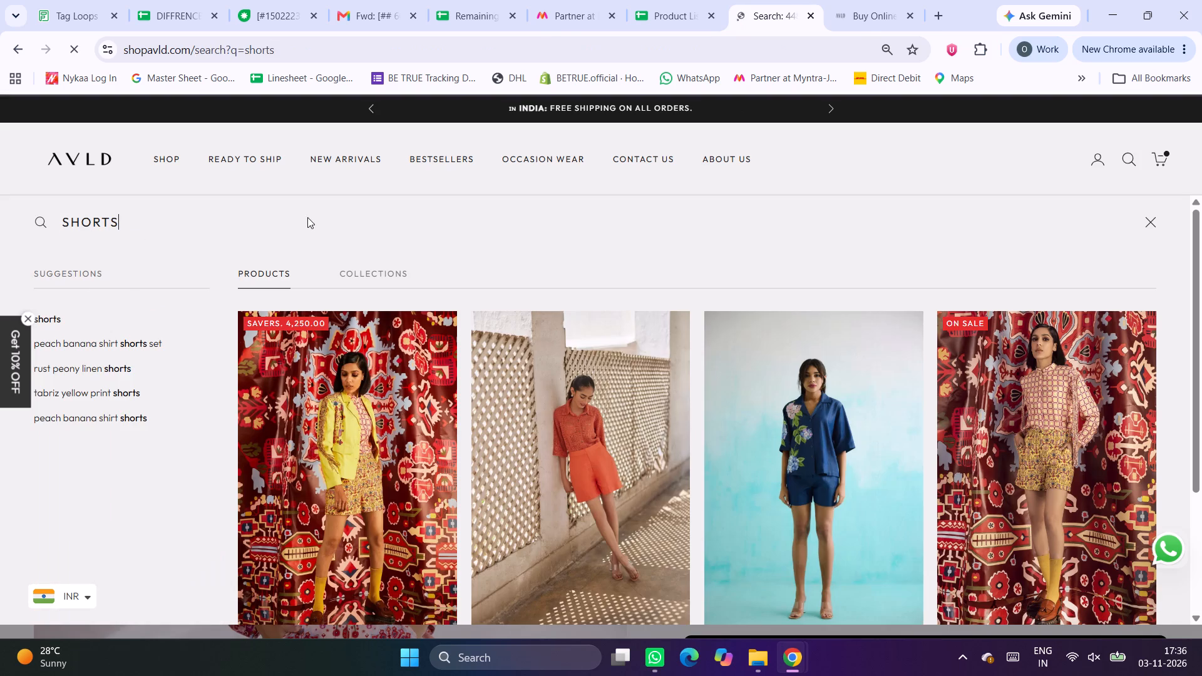
scroll(1065, 411, down, 3)
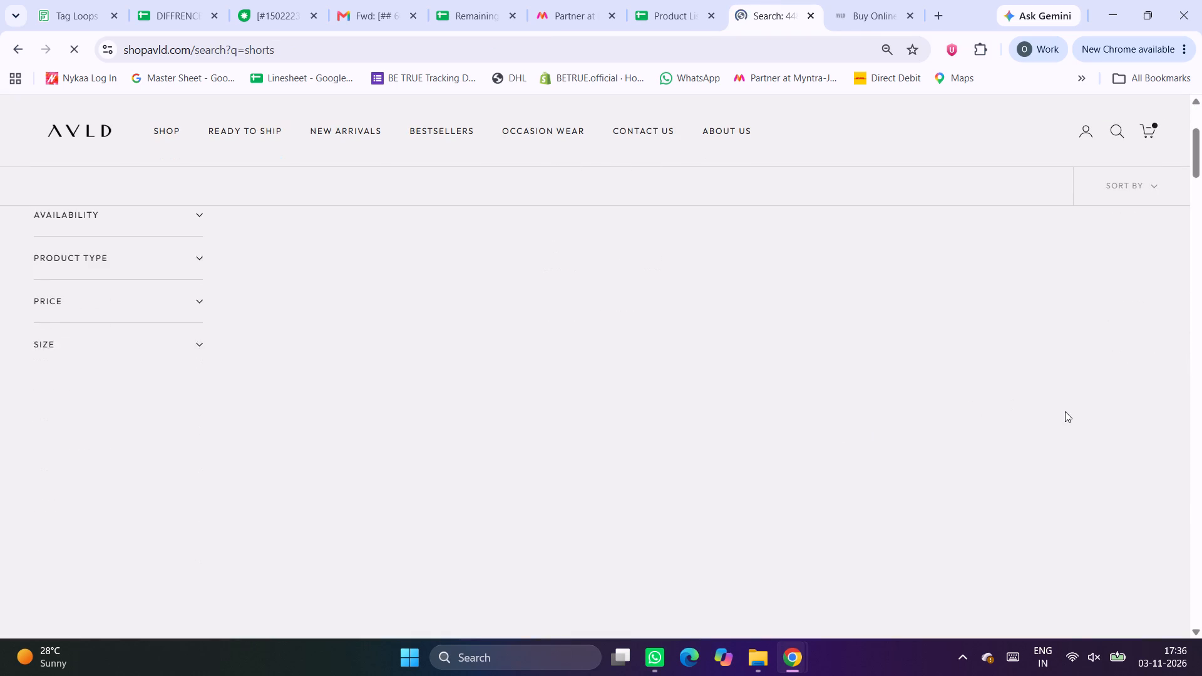
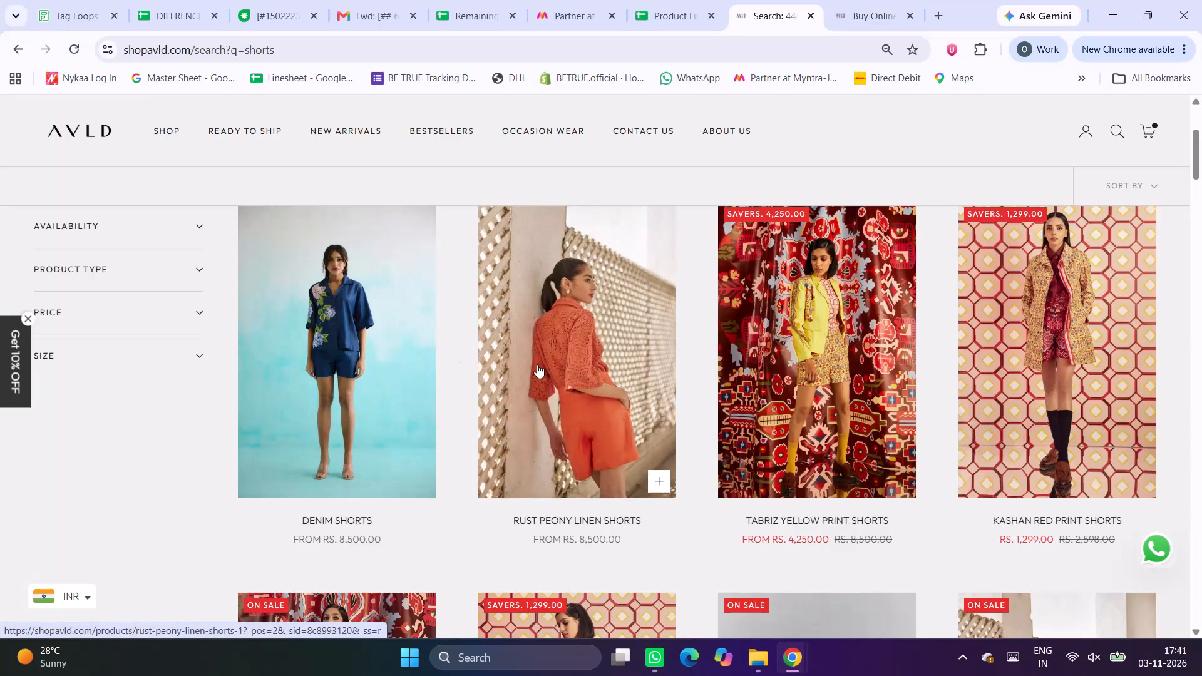
Open the Rust Peony Linen Shorts product page from the shorts search results.
click(537, 364)
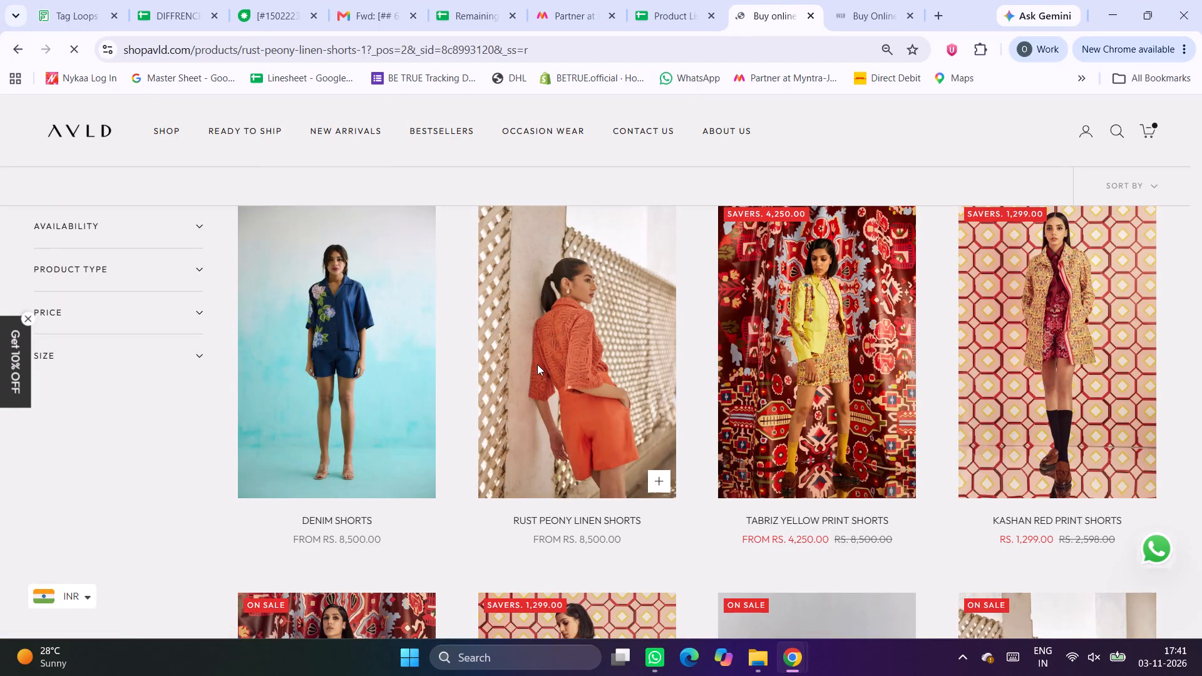
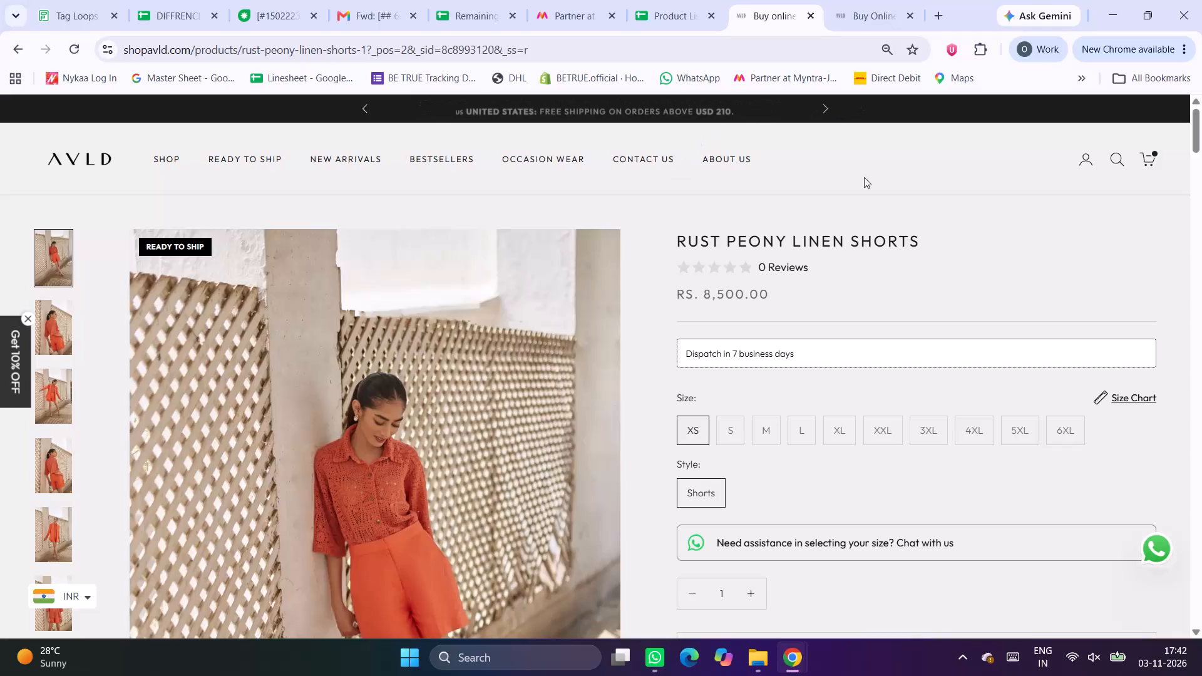
Display the Rust Peony Linen Shorts size chart in inches and snip the full measurement table from XS to 6XL.
click(1144, 391)
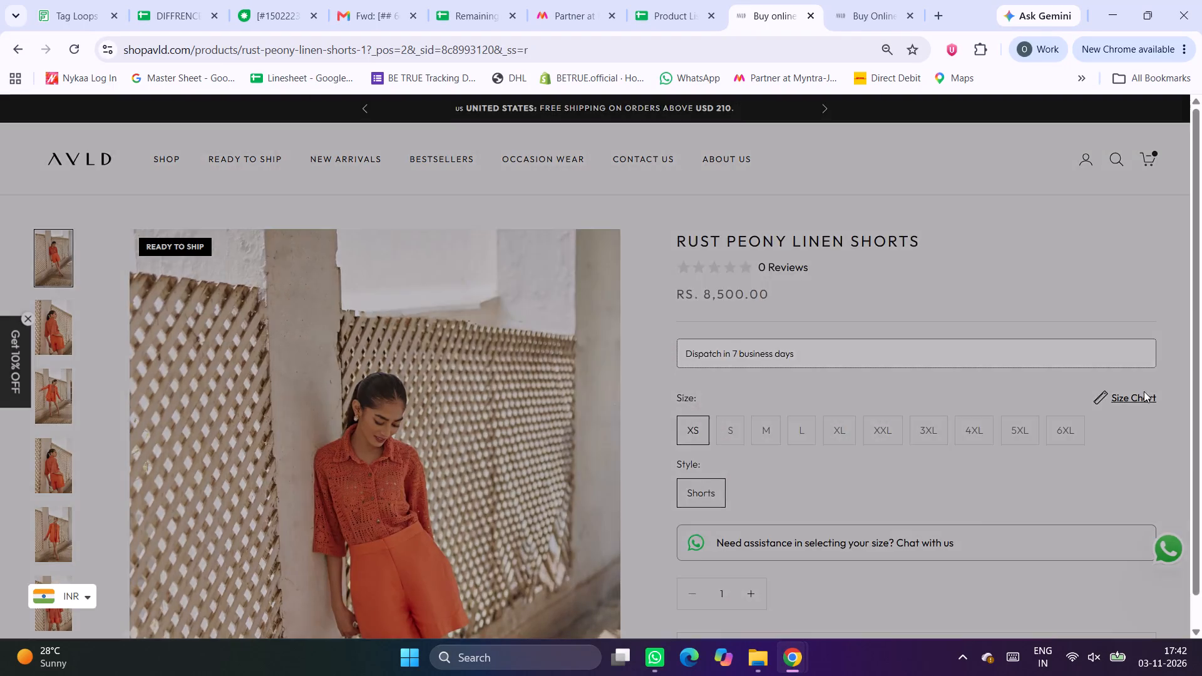
click(611, 242)
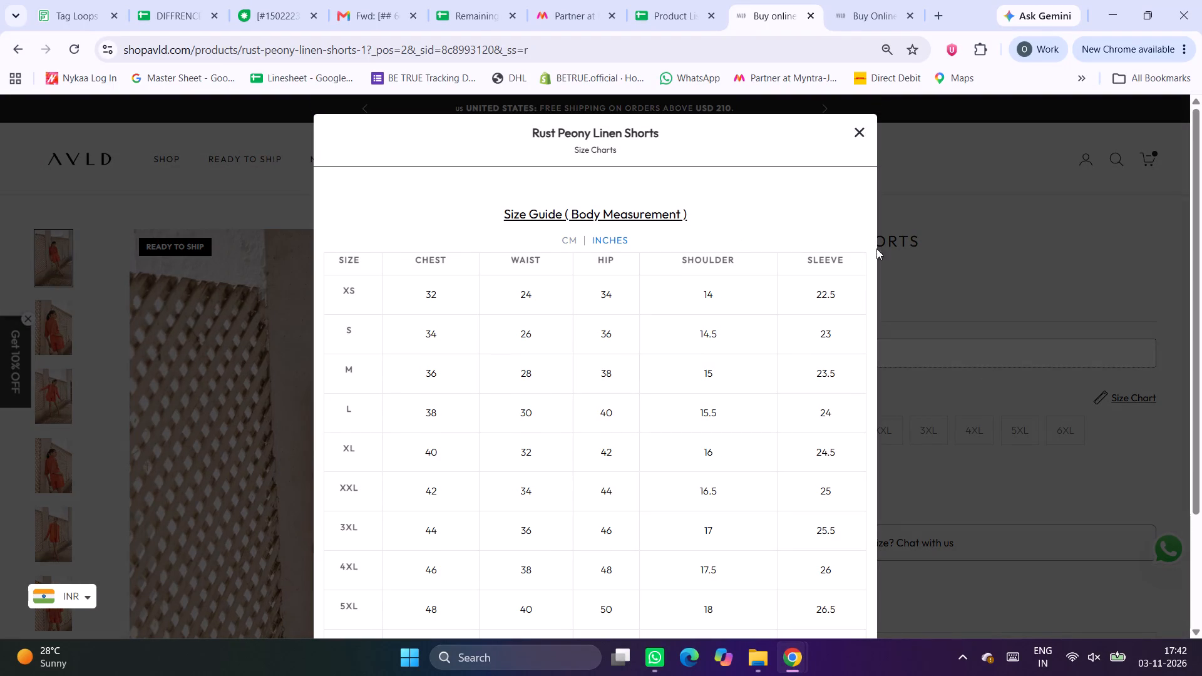
scroll(989, 289, down, 2)
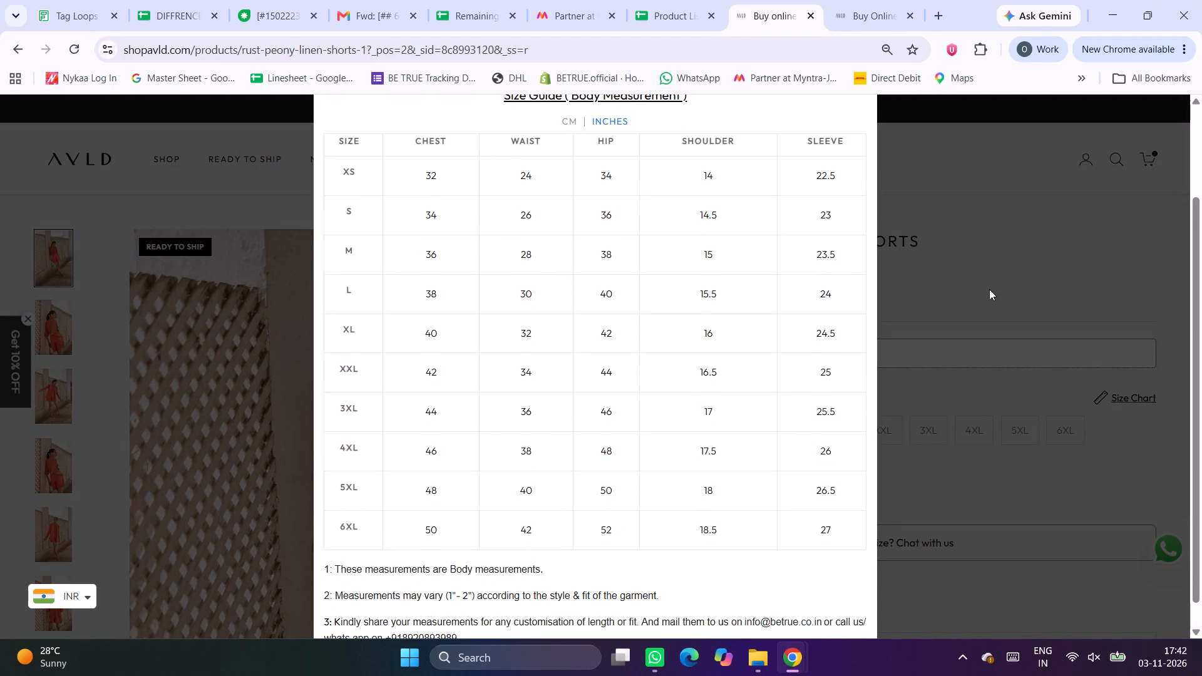
key(Print)
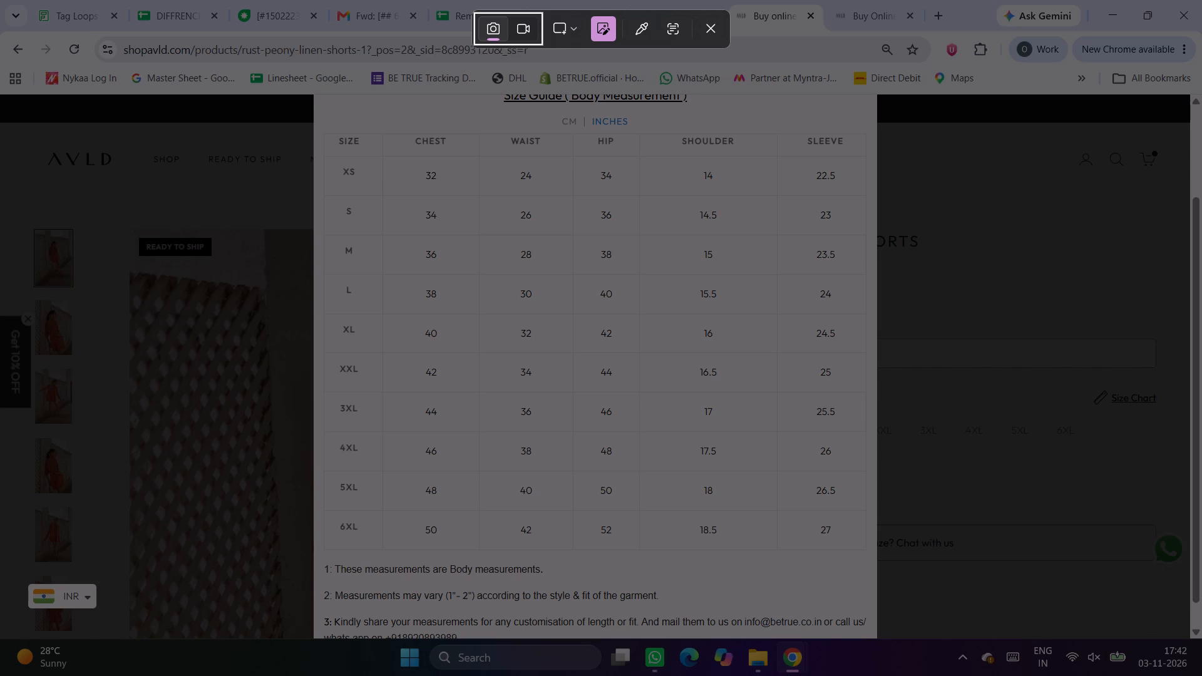
drag(327, 134, 861, 545)
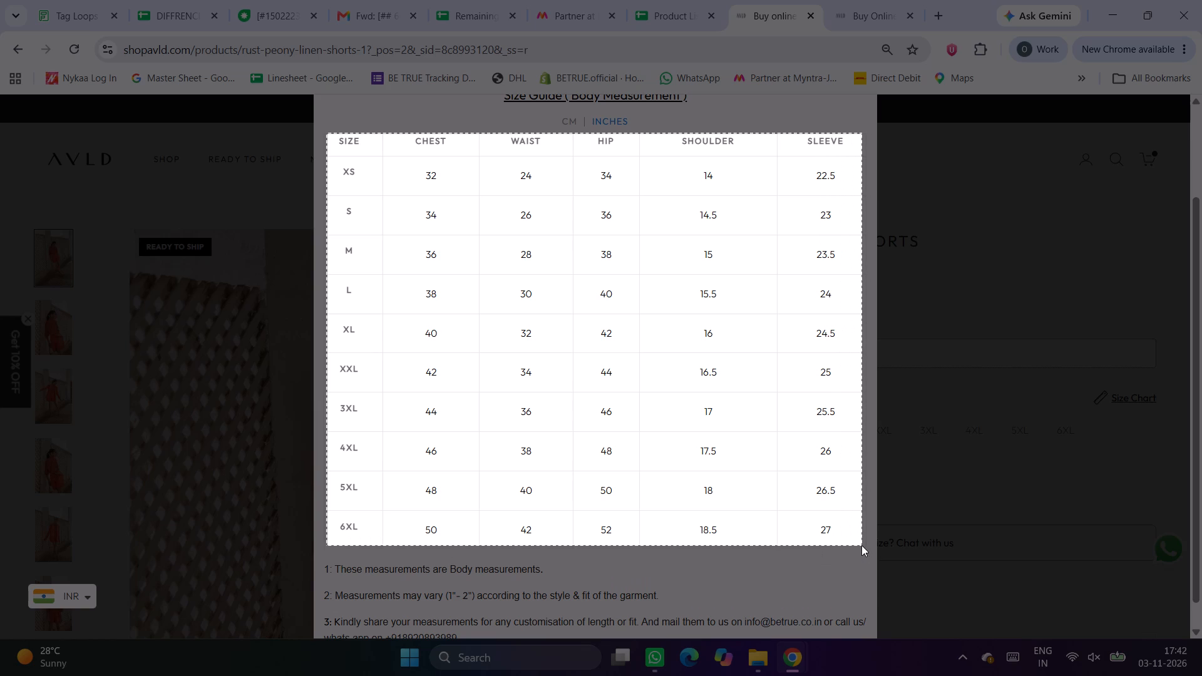
drag(861, 545, 863, 546)
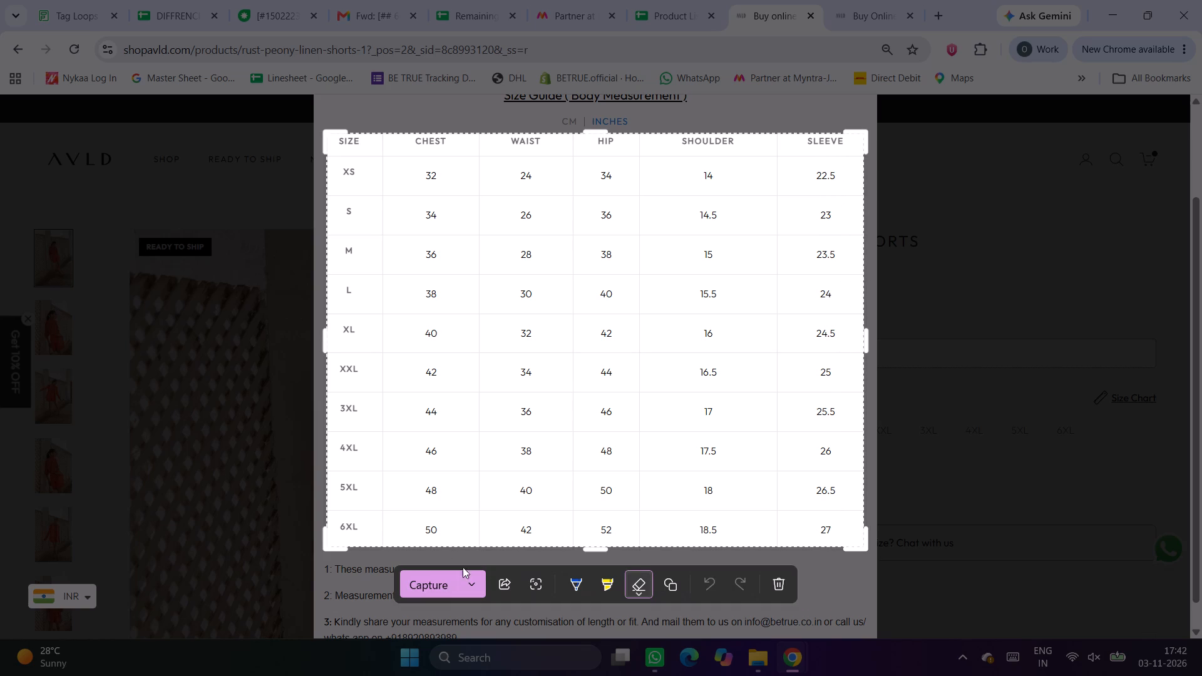
Save the size chart snip as a JPG in the SF-42 folder under website listing, using extra large icons to browse.
click(477, 578)
click(476, 518)
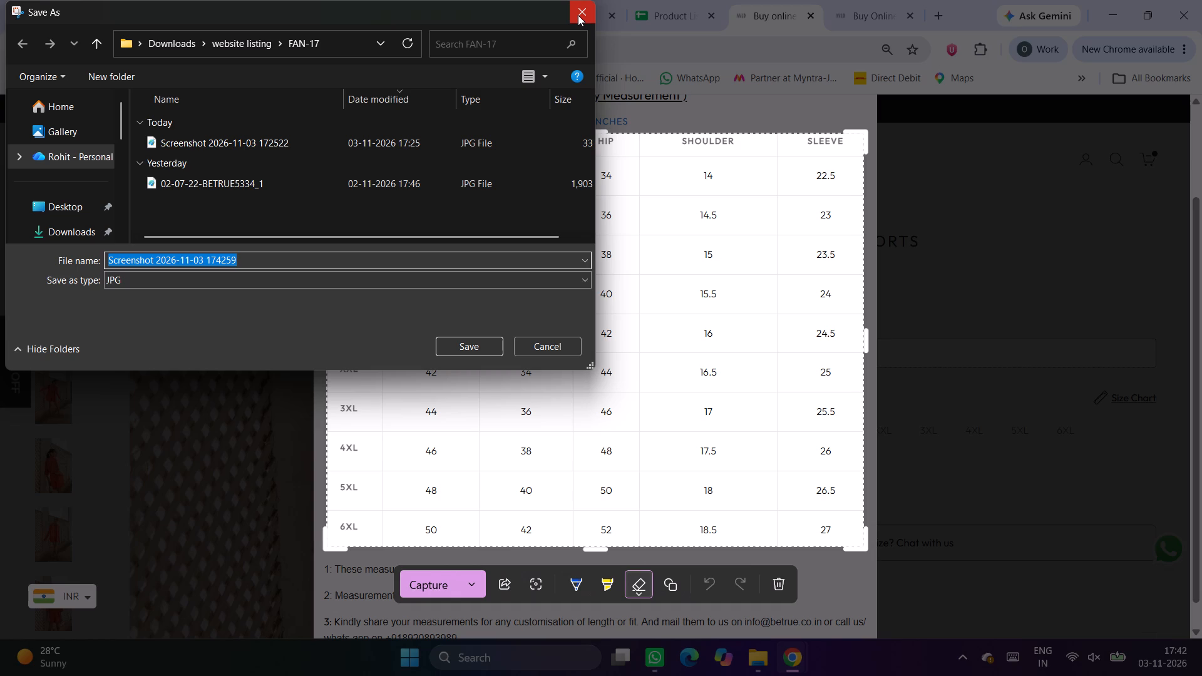
click(234, 43)
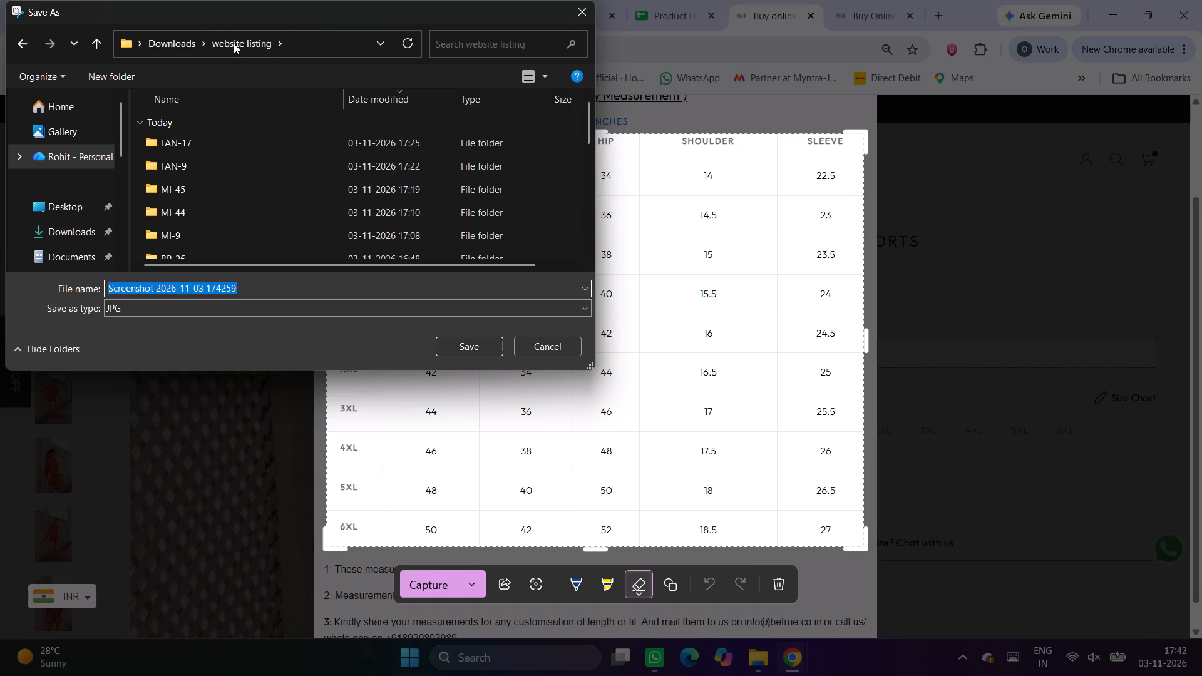
click(539, 80)
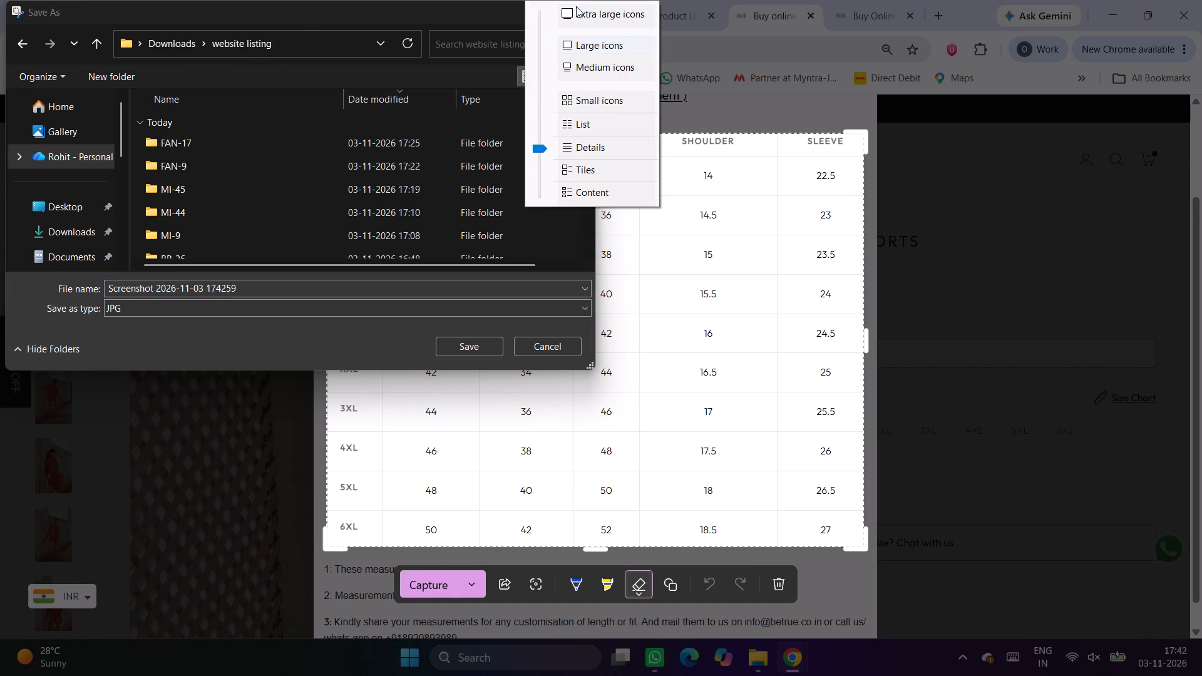
click(576, 5)
scroll(505, 190, down, 1)
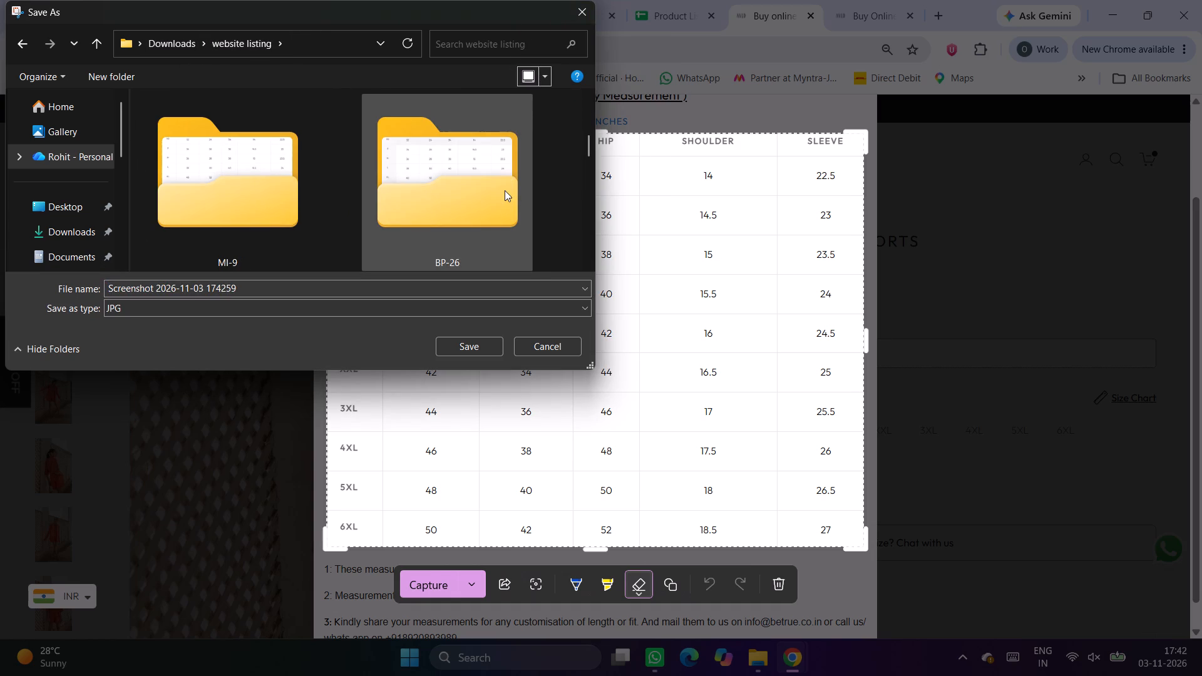
drag(599, 188, 890, 244)
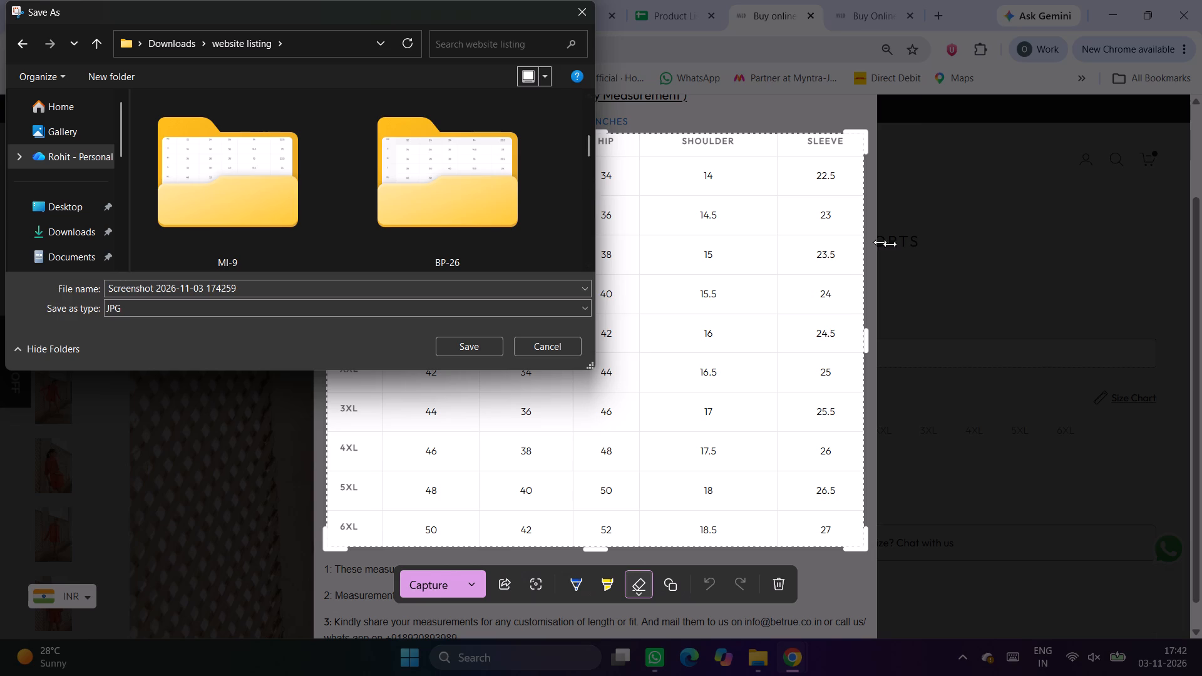
drag(890, 244, 1004, 288)
drag(548, 371, 560, 618)
scroll(639, 386, down, 3)
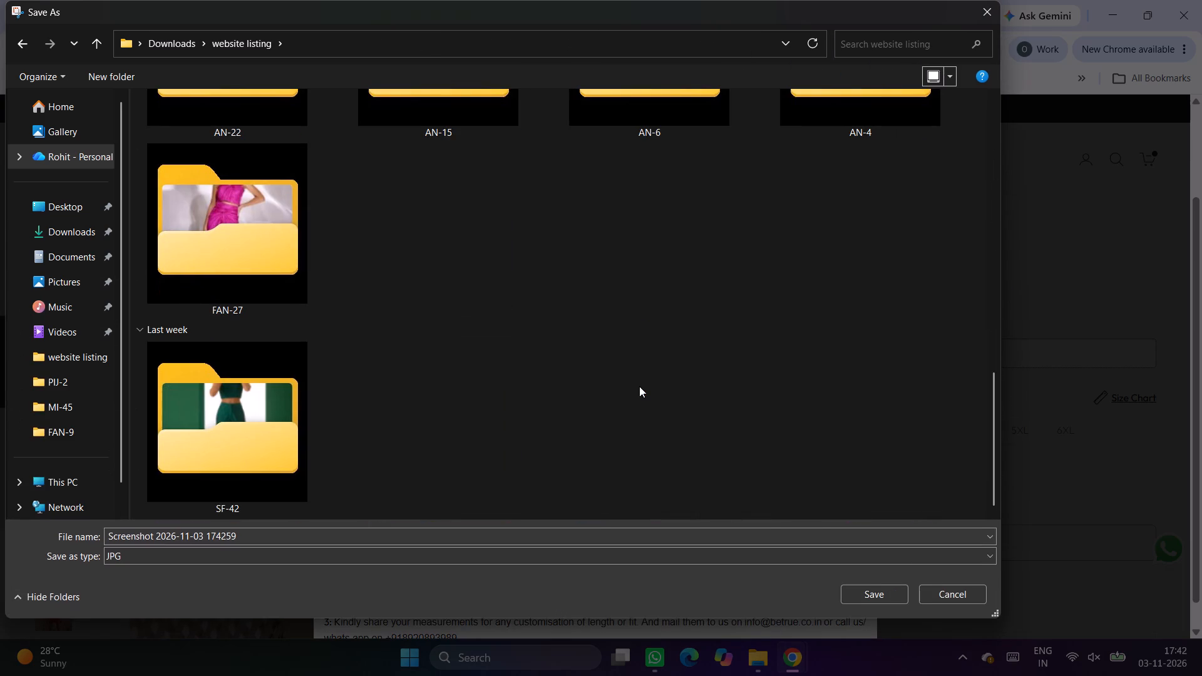
double_click(266, 423)
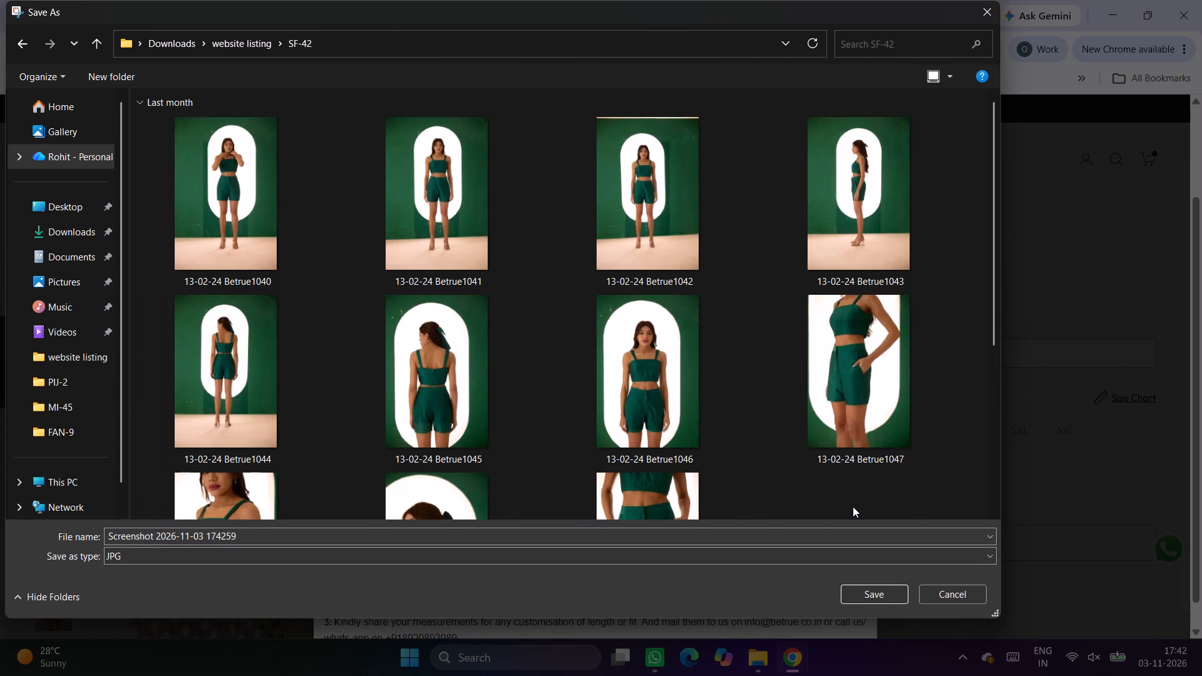
click(883, 594)
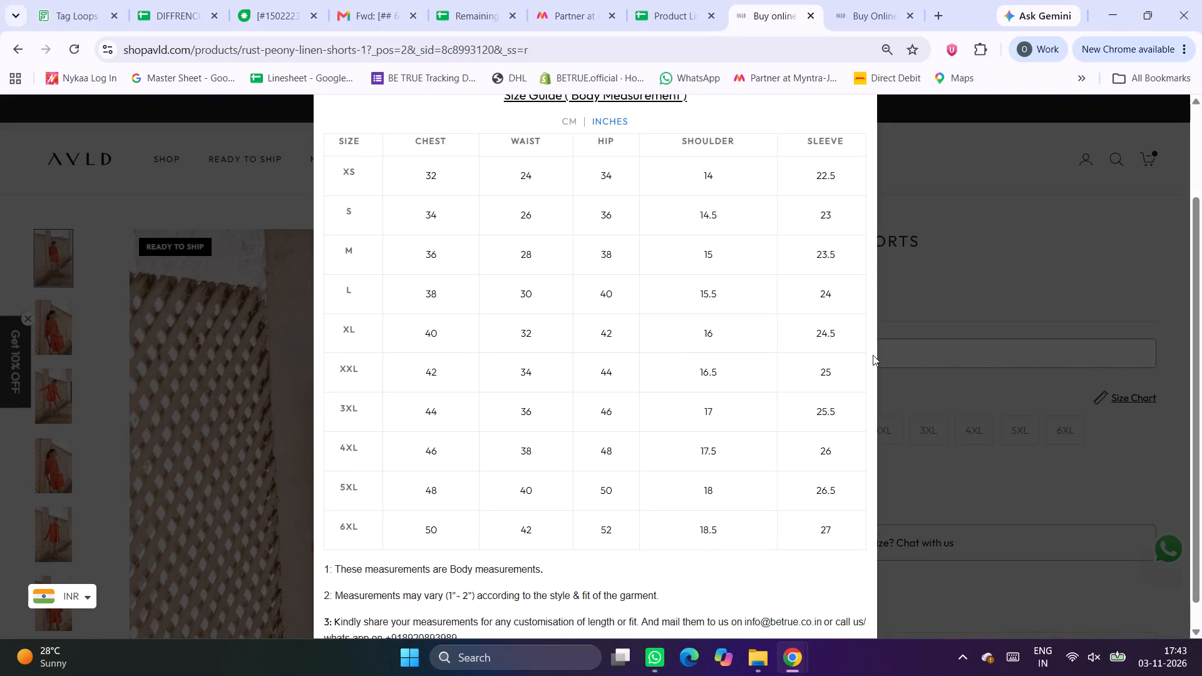
Close the spare shop tab and copy the product name Rani Knotted Bustier from the FAN - 27 row of the Product Listing Sheet.
click(912, 18)
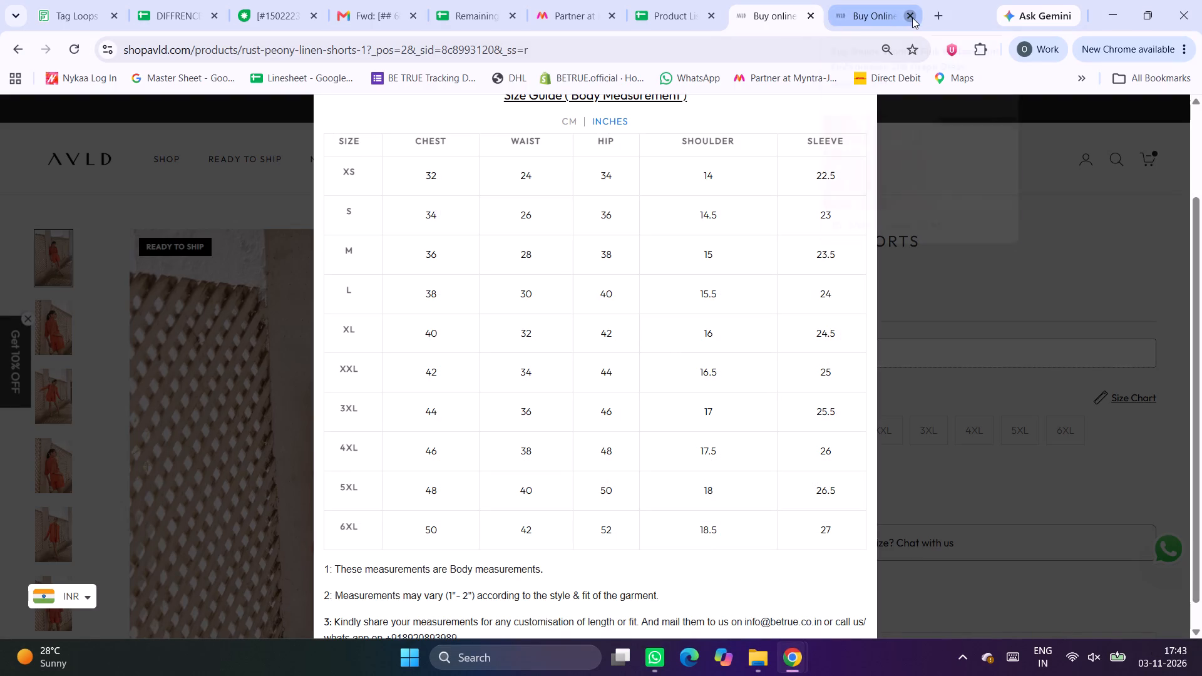
click(705, 0)
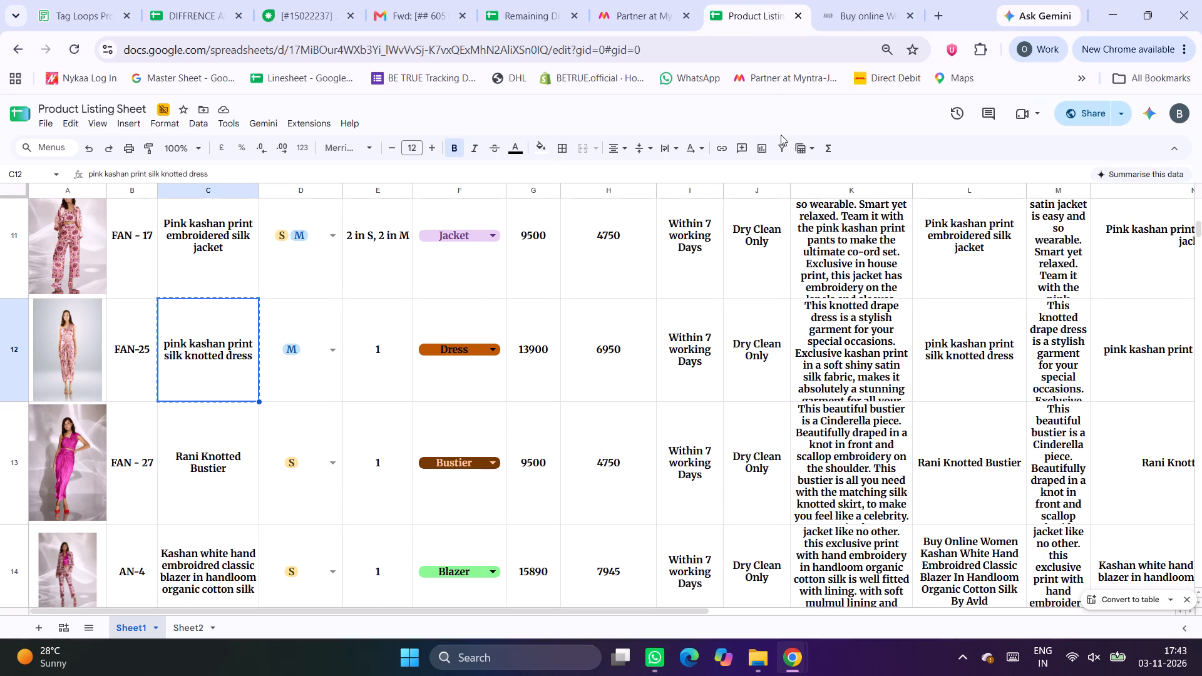
click(205, 449)
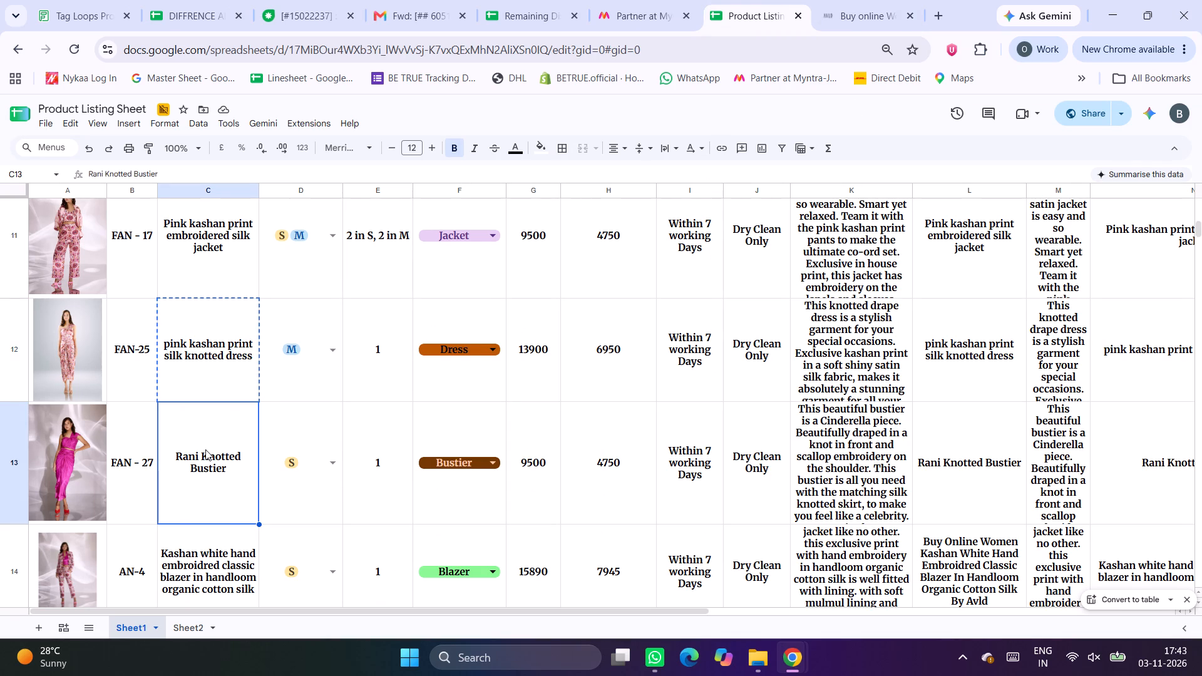
key(ctrl+c)
Search the AVLD store for Rani Knotted Bustier and open the Rani Knotted Bustier & Drape Skirt Set product page.
click(836, 0)
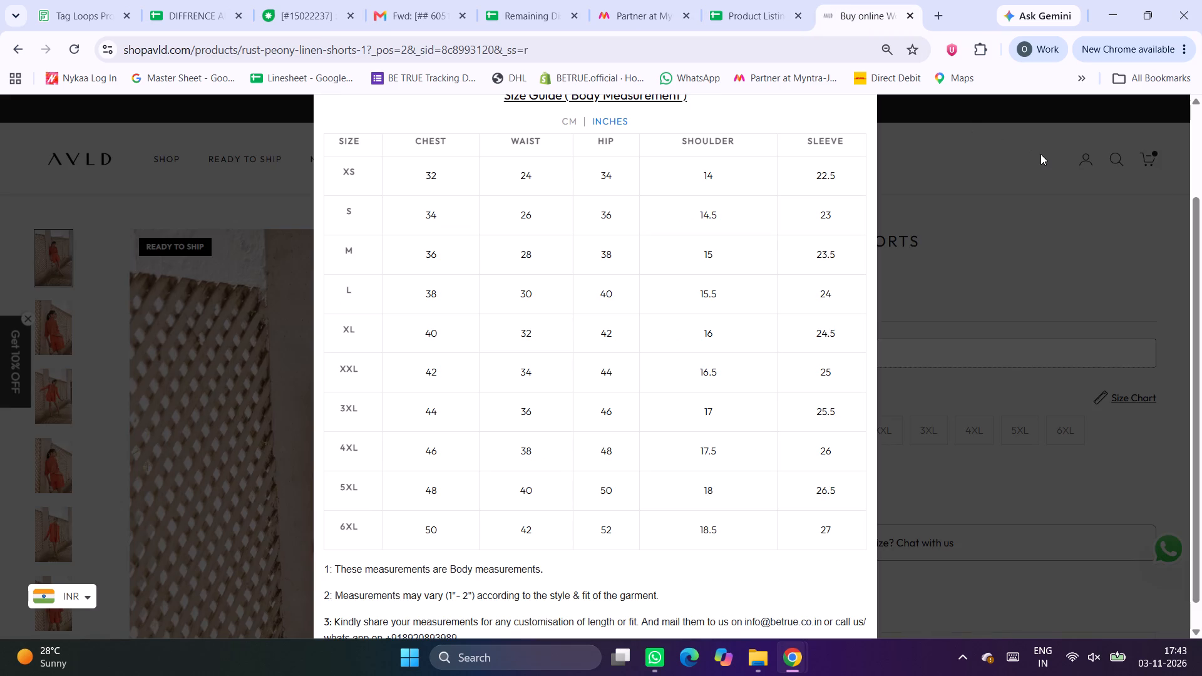
click(1040, 154)
scroll(1040, 154, up, 4)
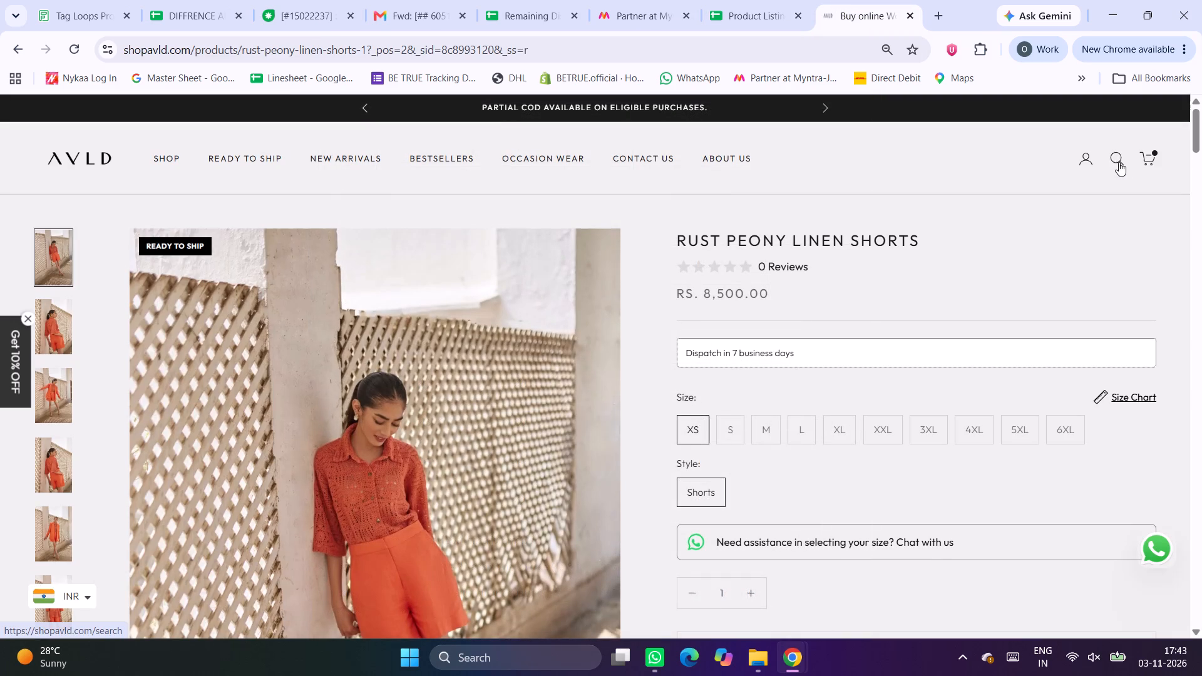
click(1119, 162)
key(ctrl+v)
ctrl+click(434, 195)
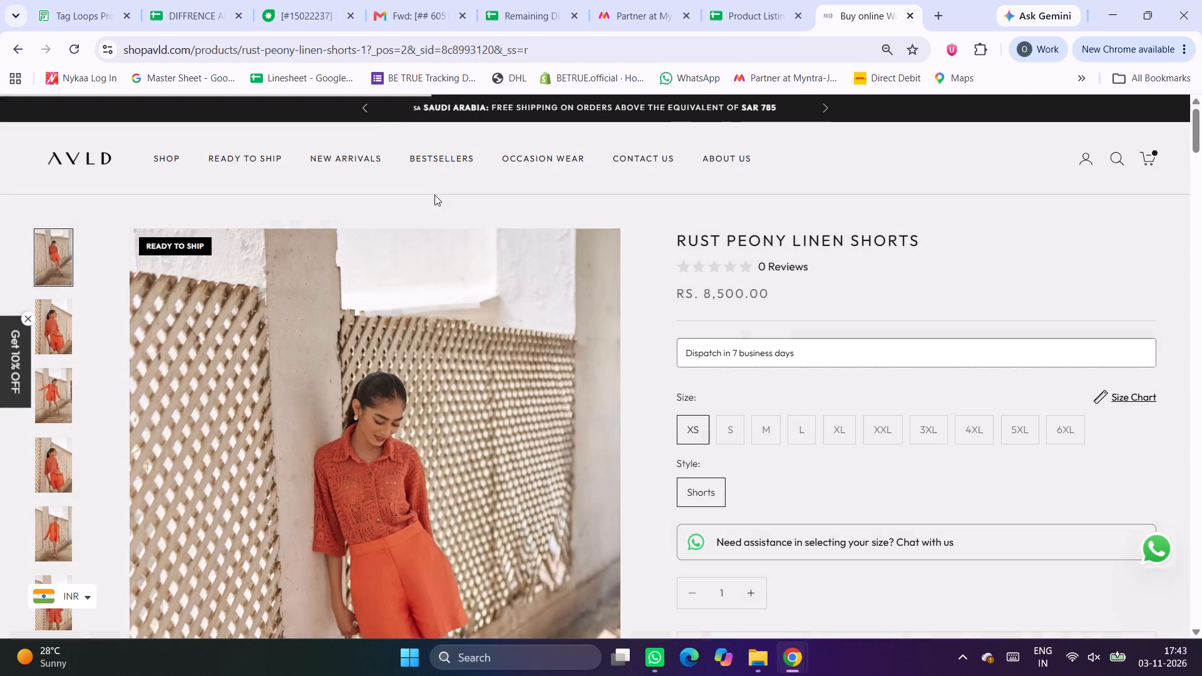
click(1119, 162)
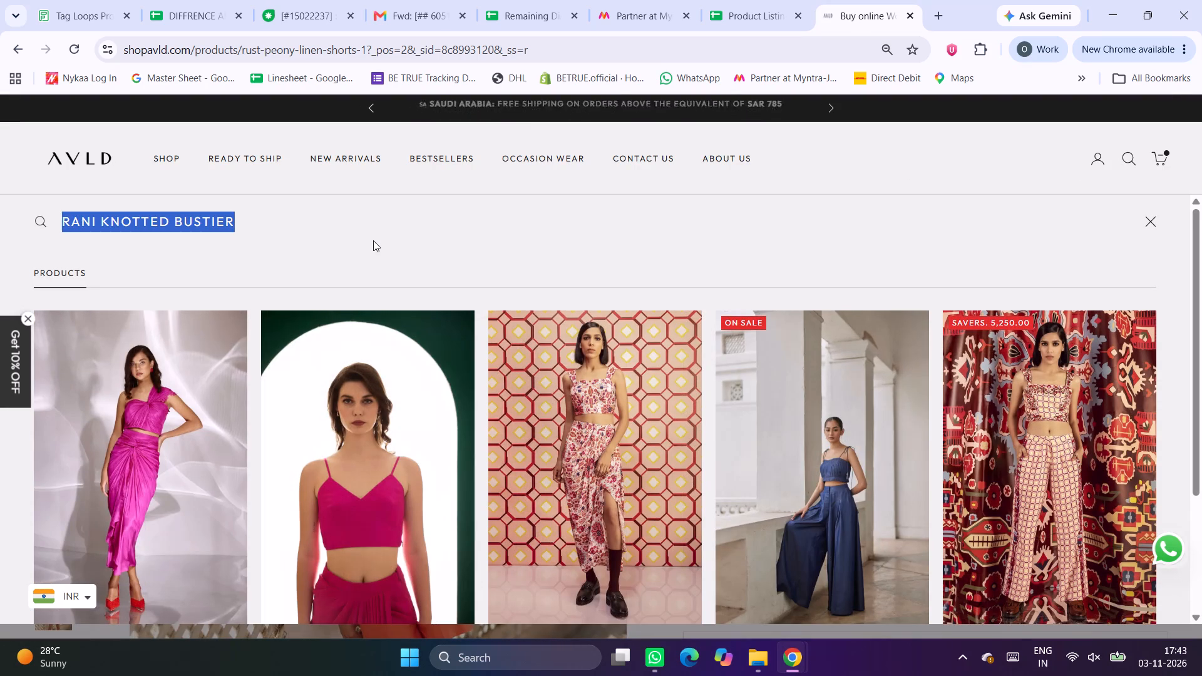
scroll(373, 240, down, 3)
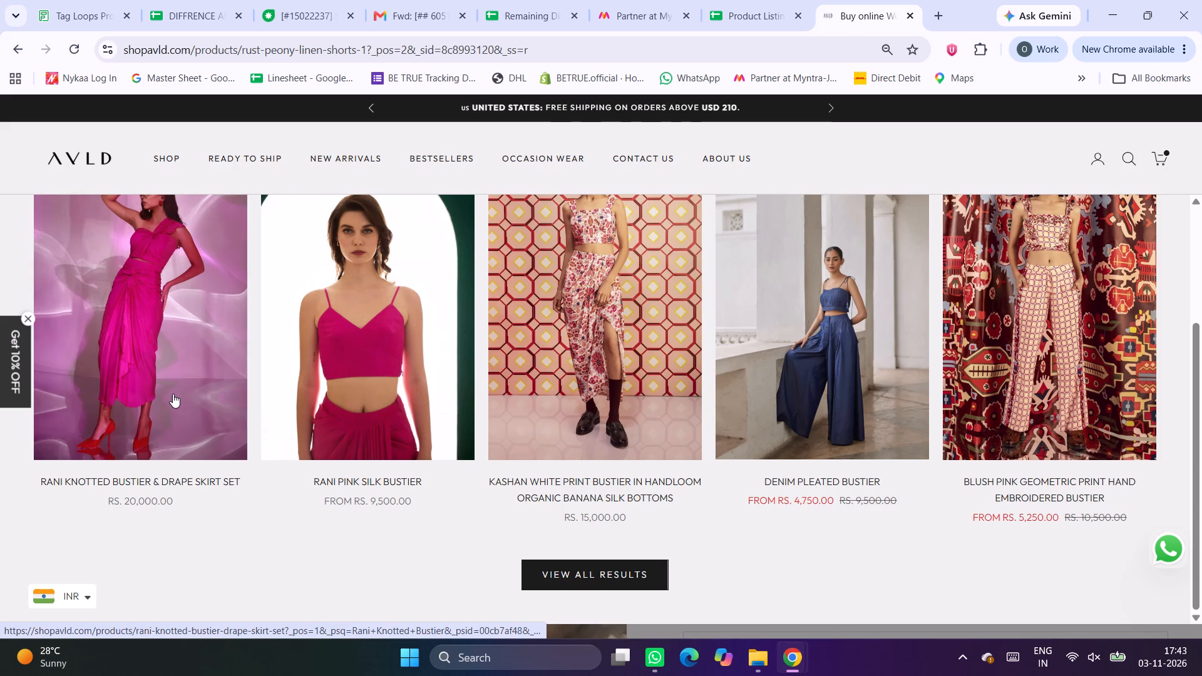
click(173, 394)
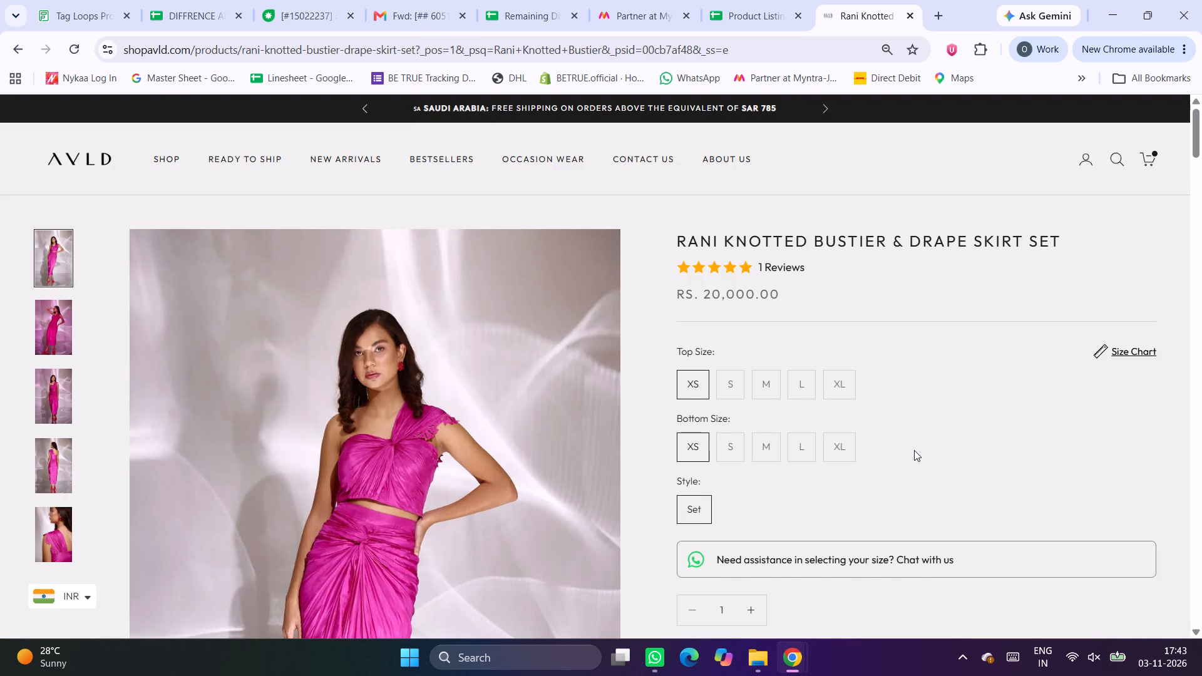
Display the Rani Knotted Bustier & Drape Skirt Set size chart in inches with the whole table in view.
click(1135, 351)
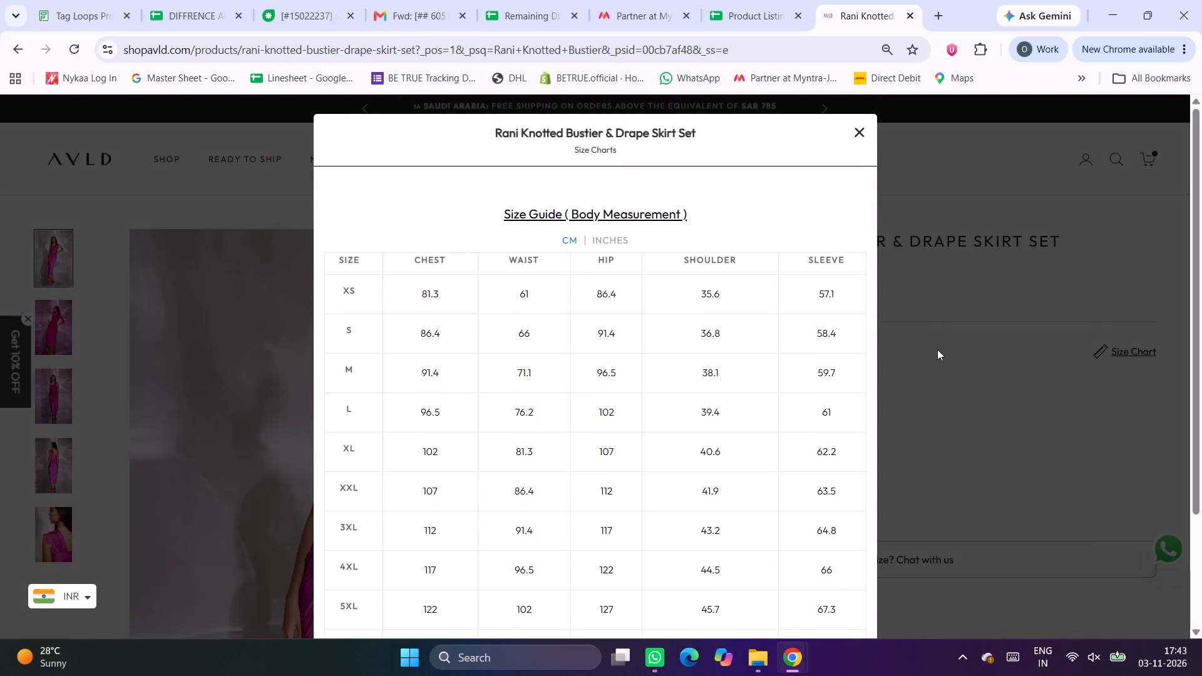
click(616, 240)
scroll(980, 281, down, 1)
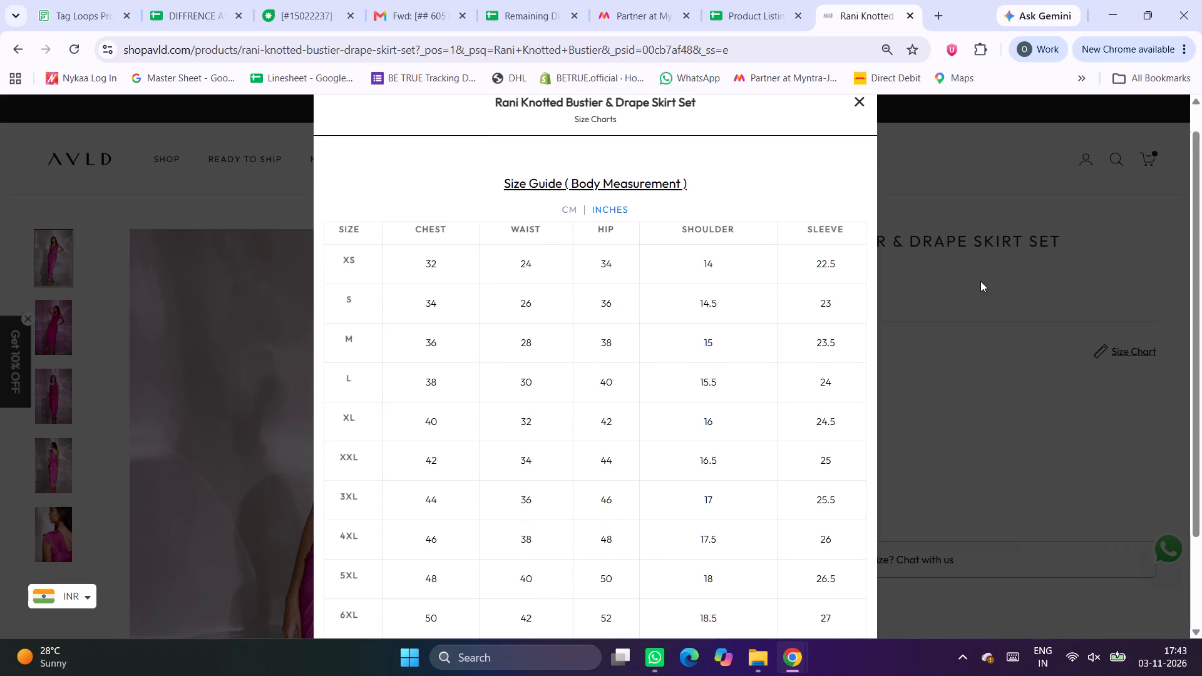
scroll(980, 281, down, 2)
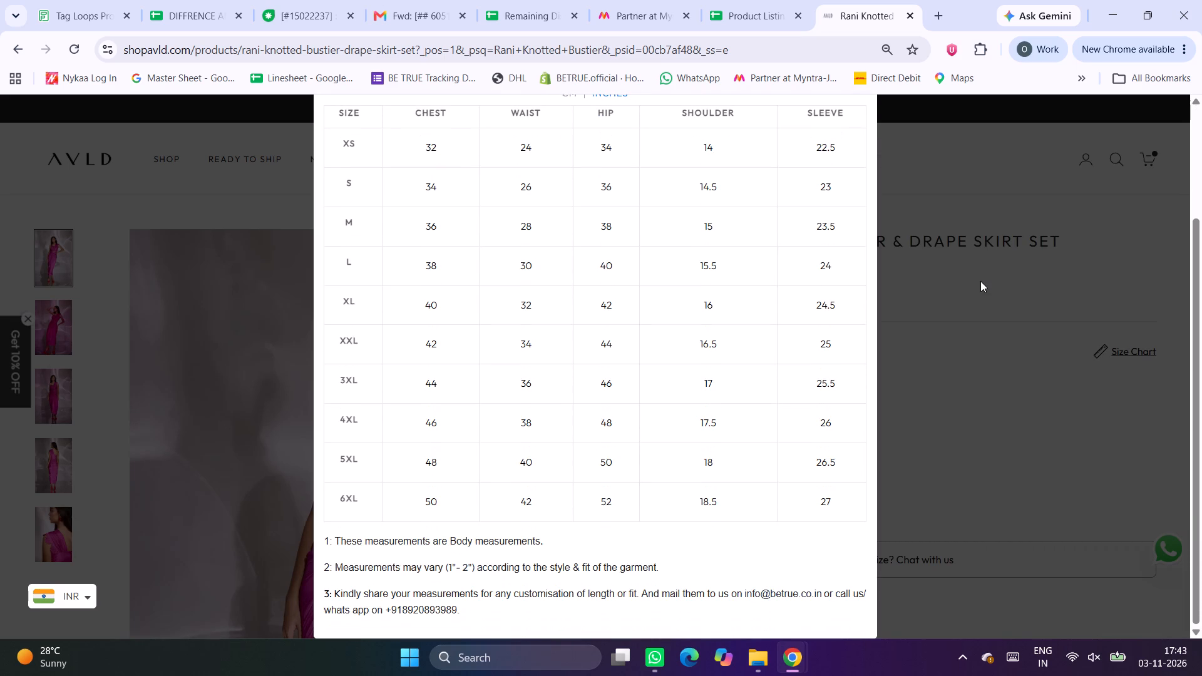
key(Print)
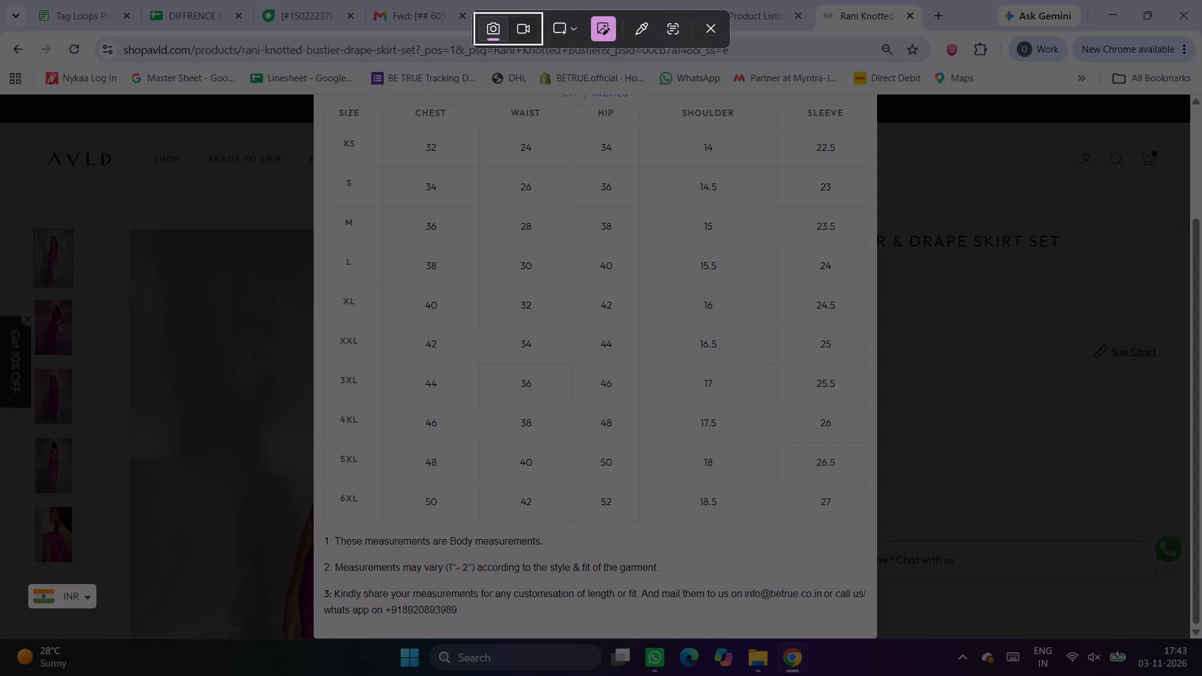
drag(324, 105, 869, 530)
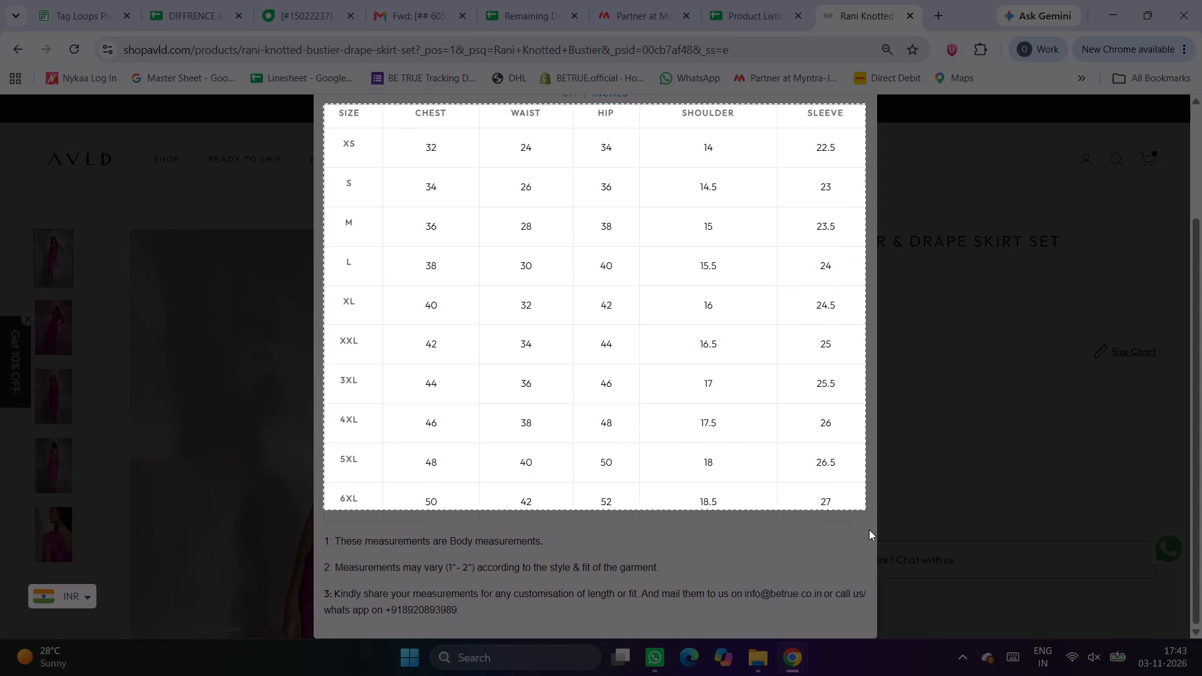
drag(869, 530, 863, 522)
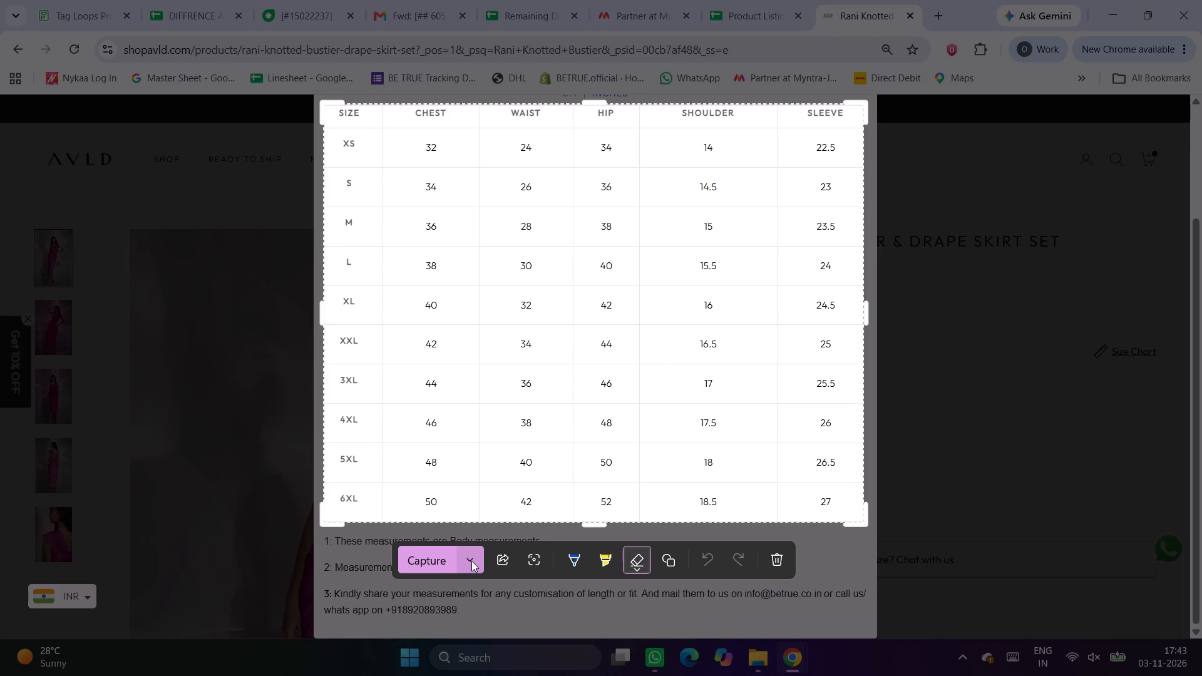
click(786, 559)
Check the Rani Knotted Bustier's SKU in the Product Listing Sheet and snip the full size chart table in inches.
click(748, 0)
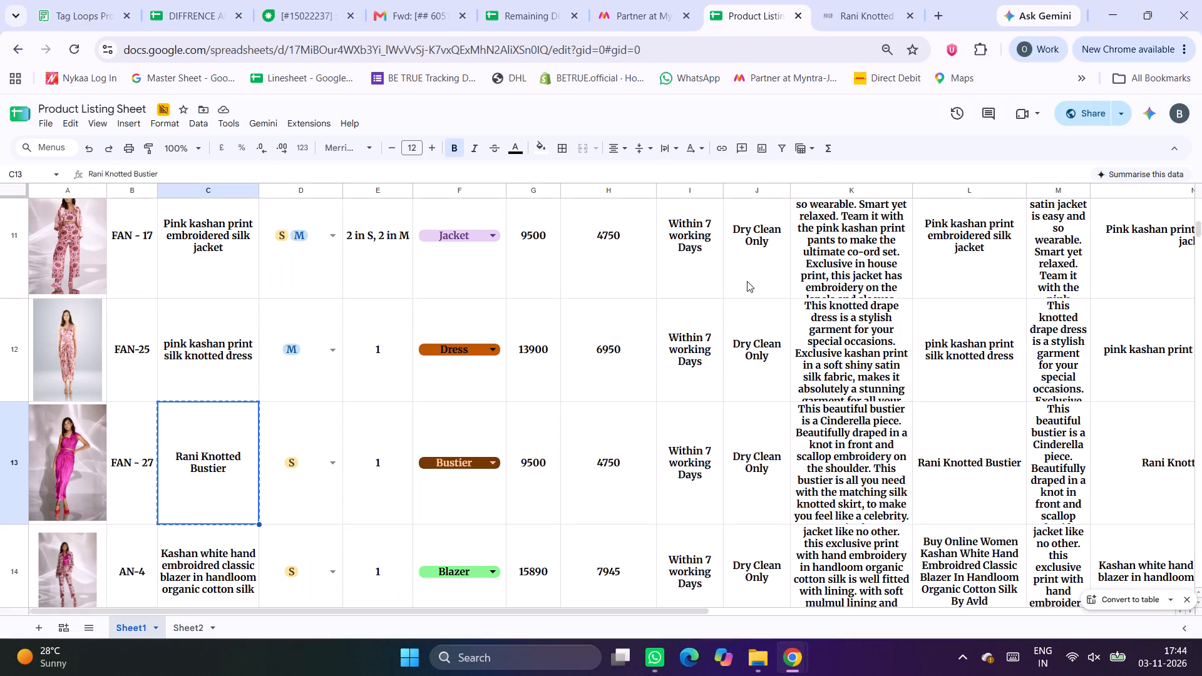
click(858, 0)
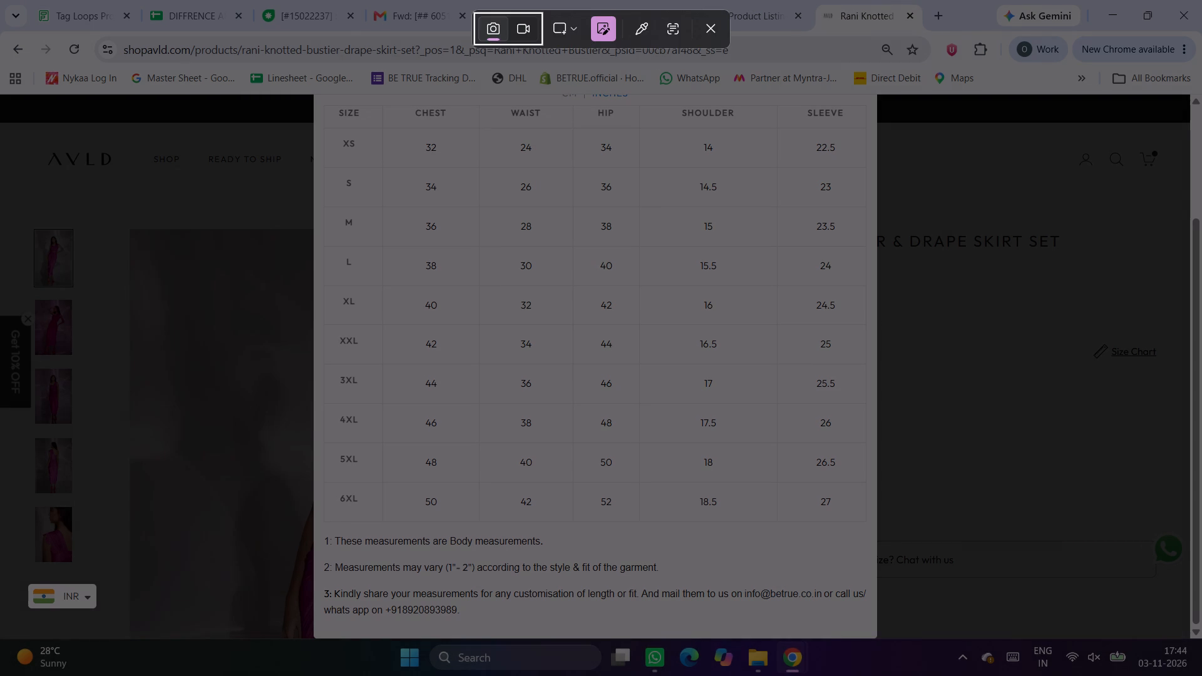
drag(324, 106, 864, 535)
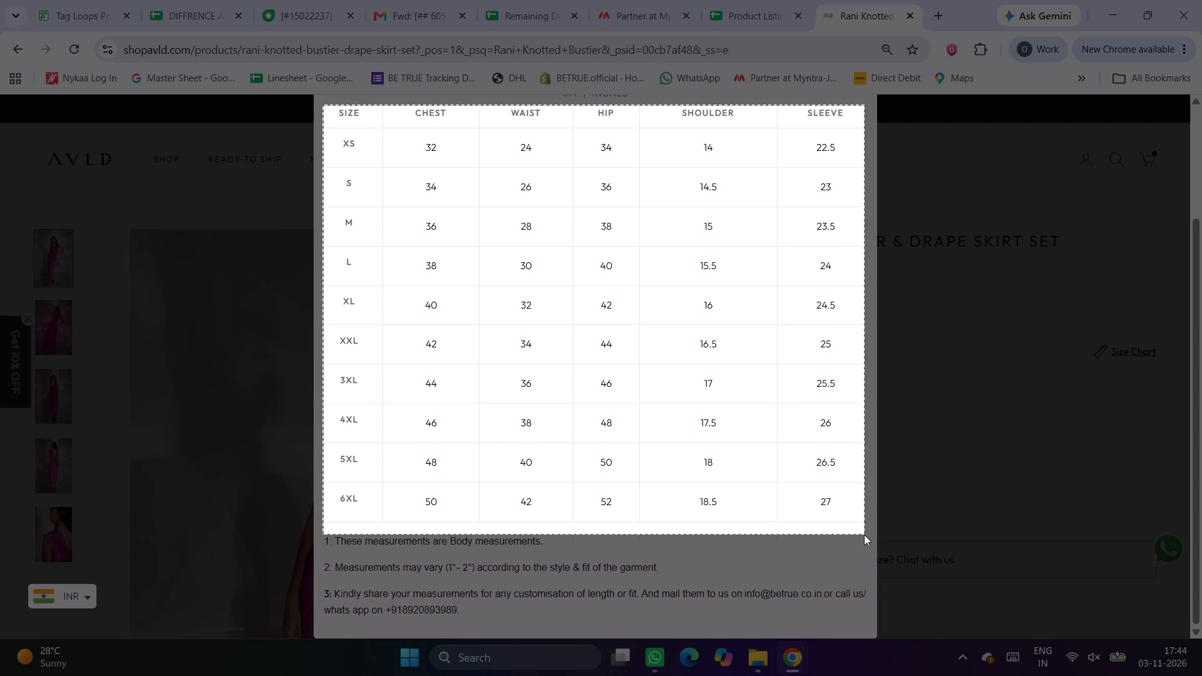
drag(864, 535, 863, 521)
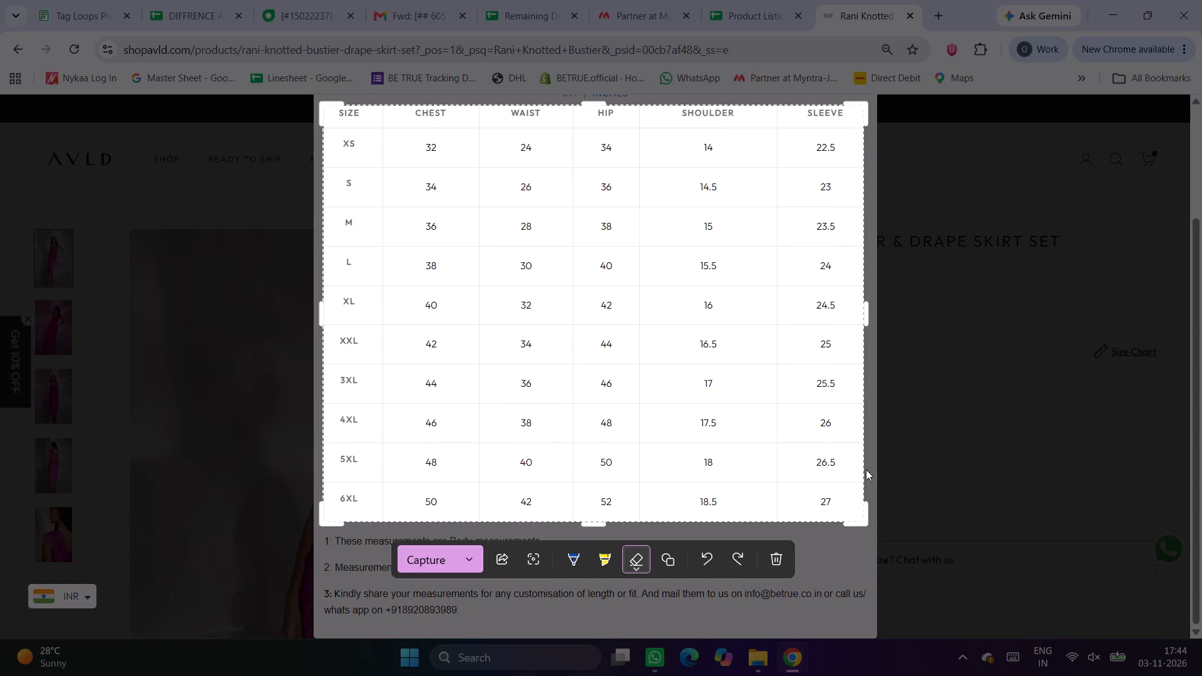
Save the size chart snip as a JPG in the FAN-27 folder under website listing.
click(478, 560)
click(429, 491)
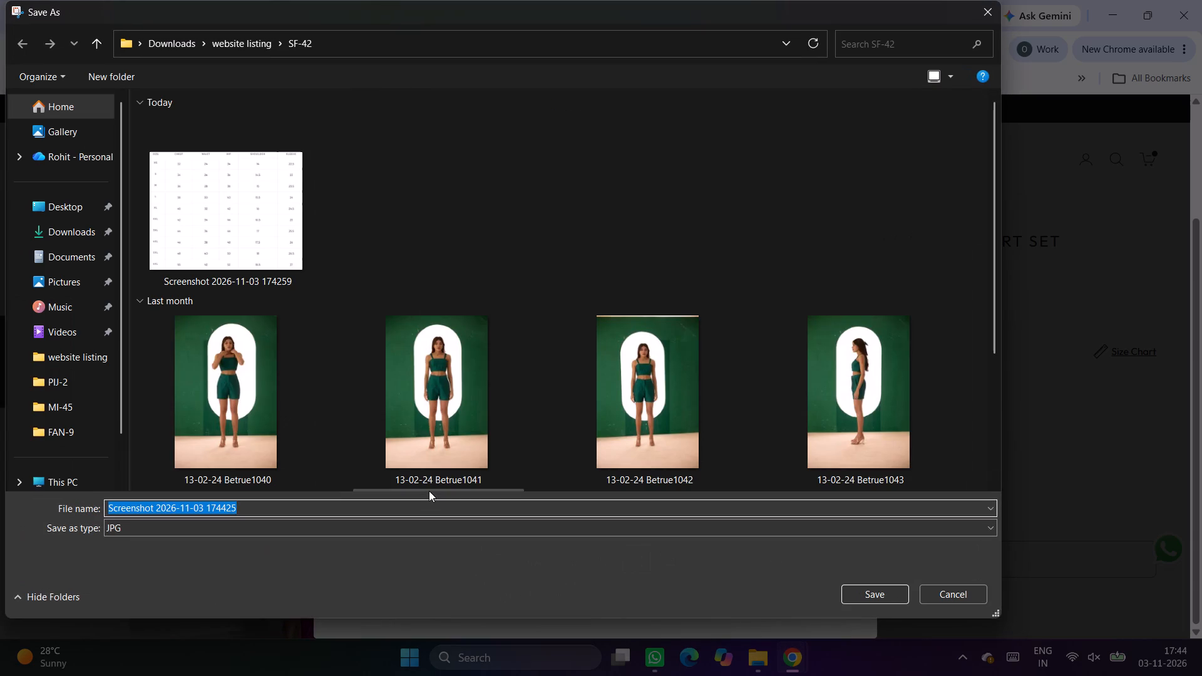
click(247, 41)
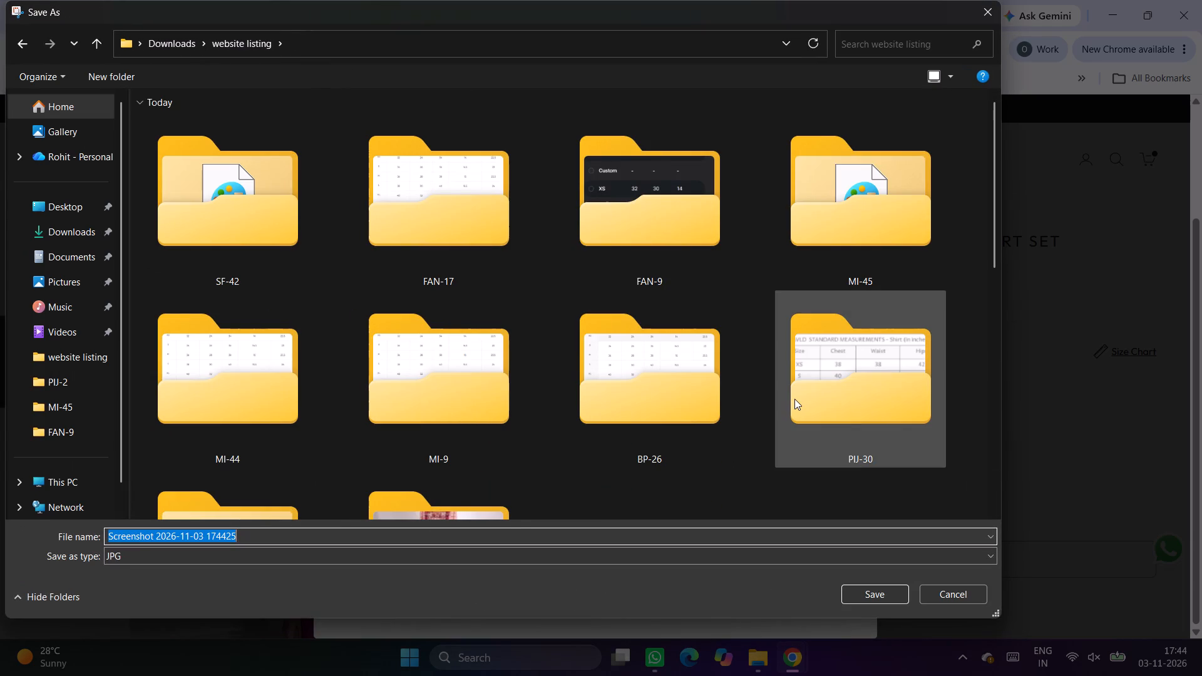
scroll(794, 399, down, 1)
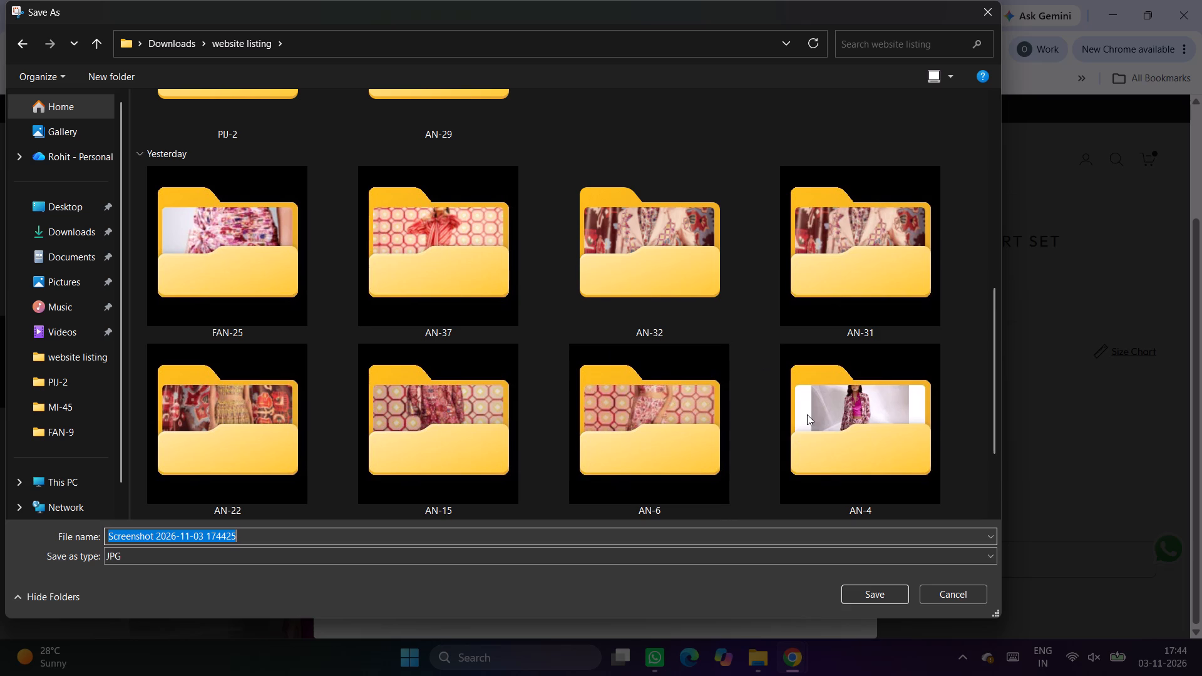
scroll(807, 414, down, 1)
double_click(288, 401)
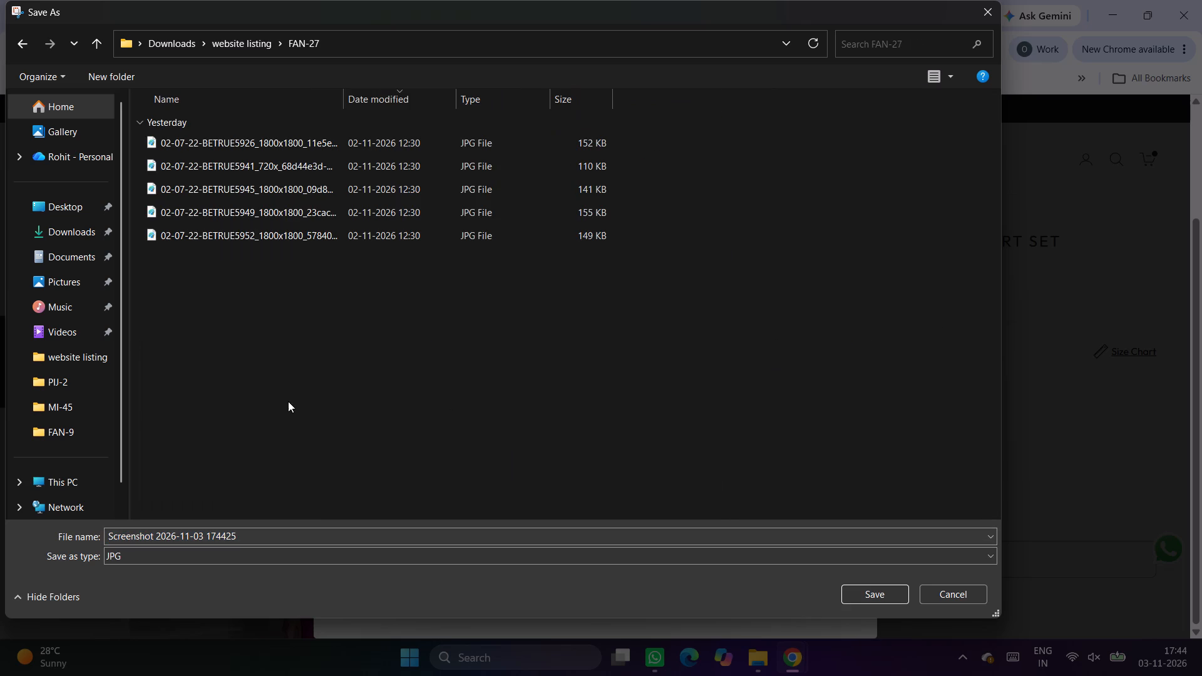
Finish saving the size chart snip as a JPG in the FAN-27 folder and close the product's size chart.
click(881, 596)
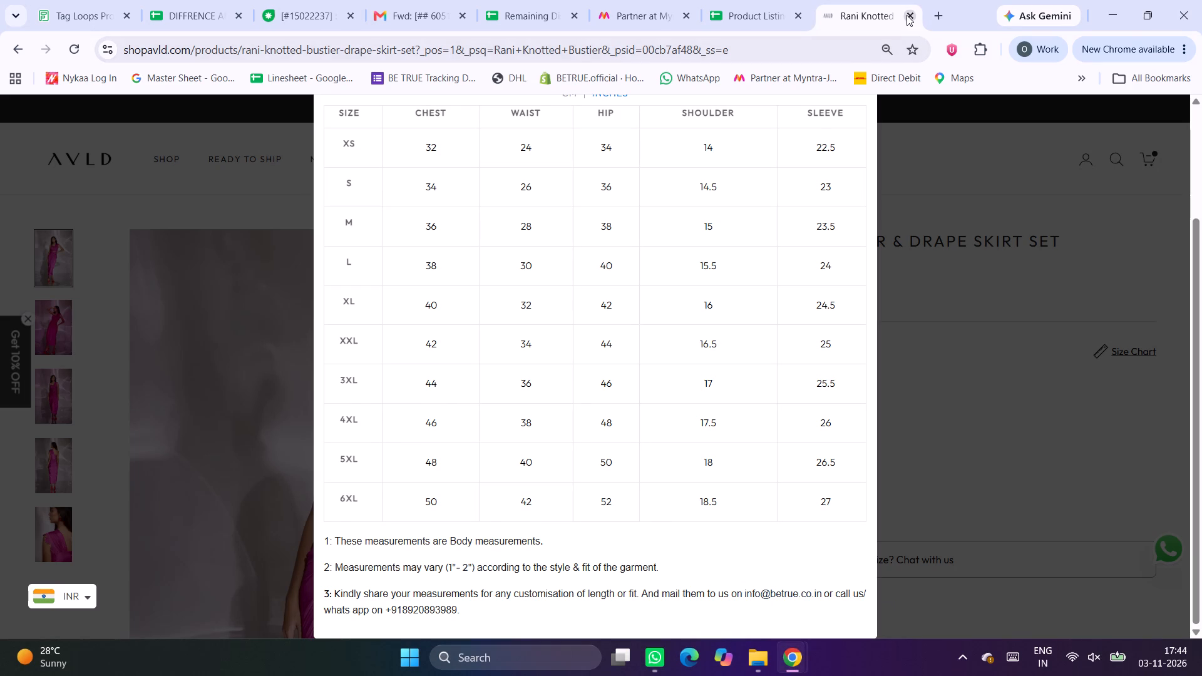
click(925, 282)
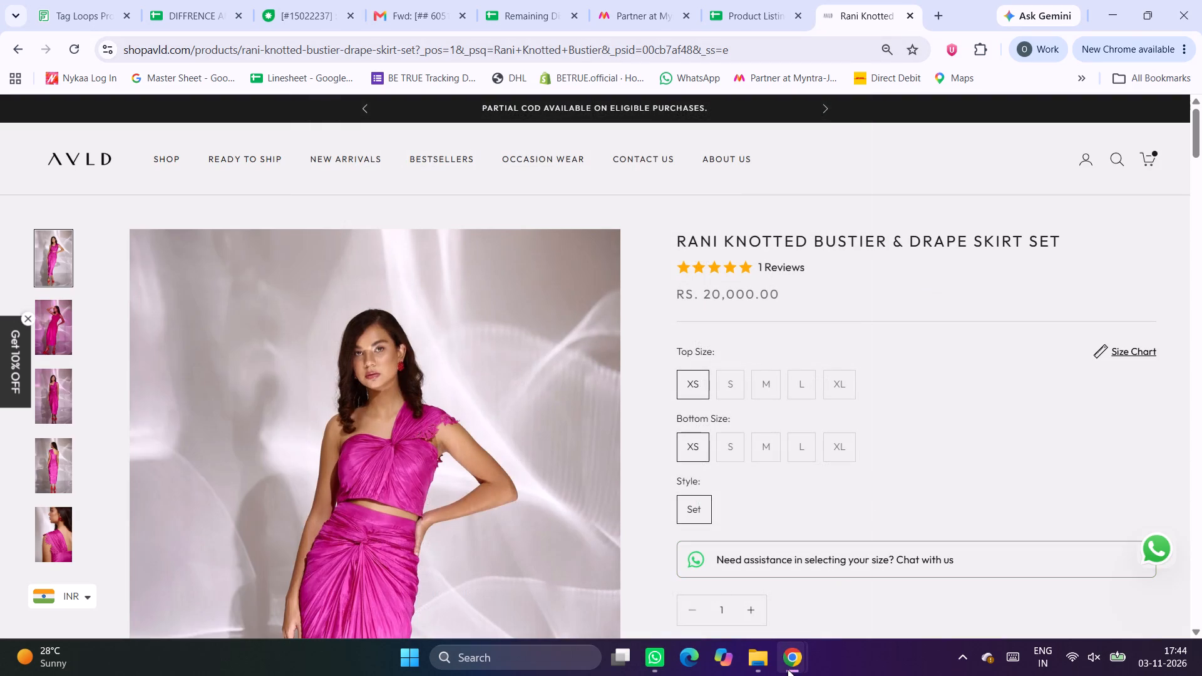
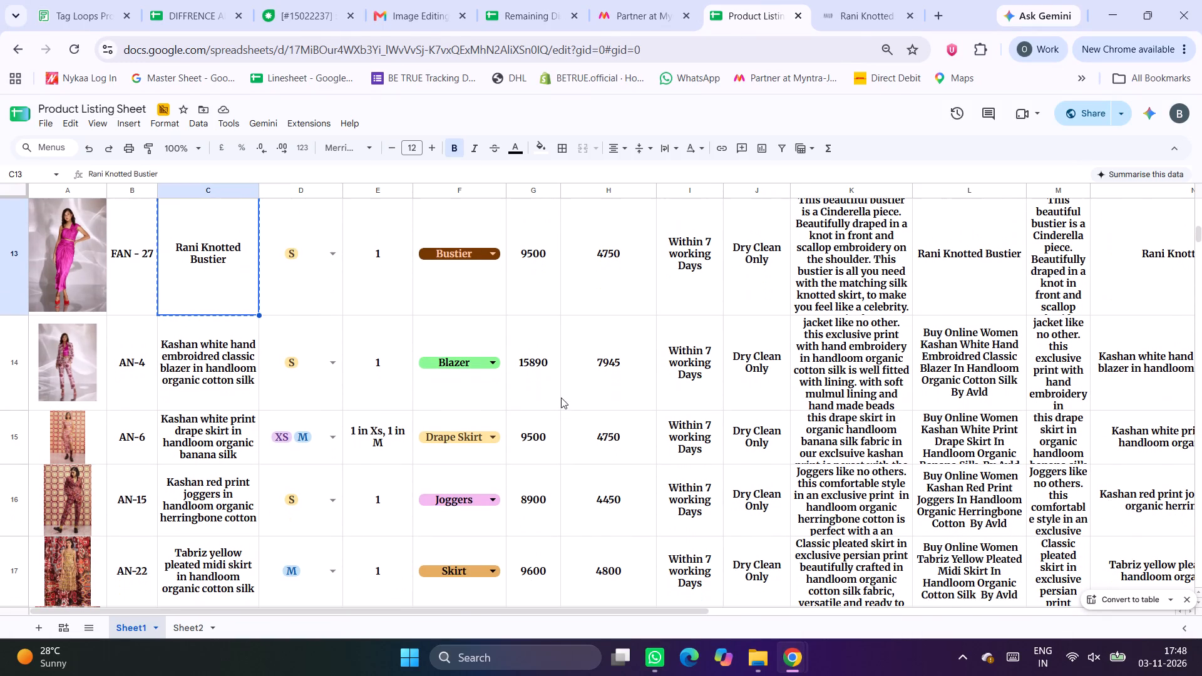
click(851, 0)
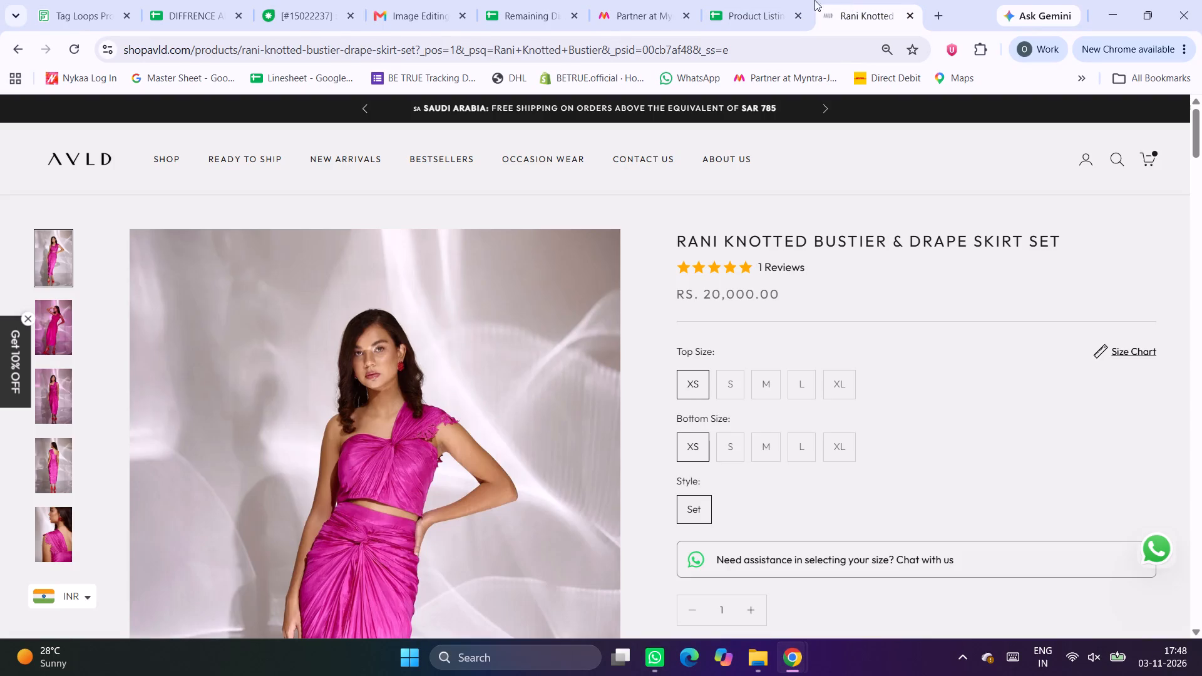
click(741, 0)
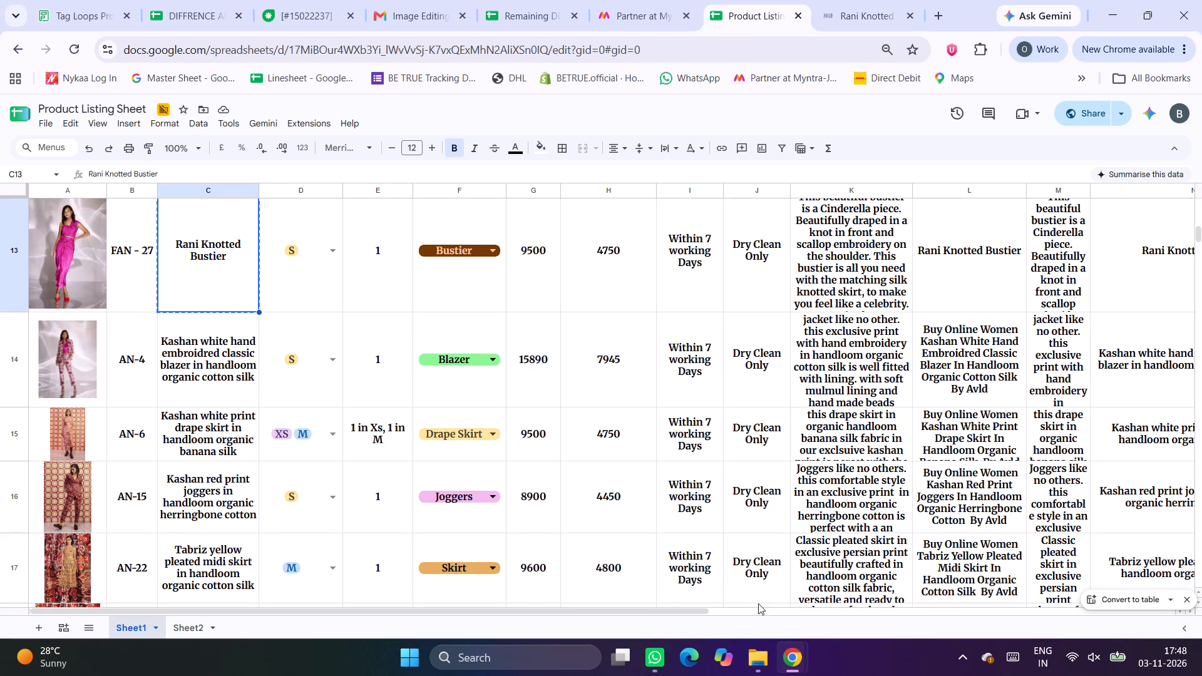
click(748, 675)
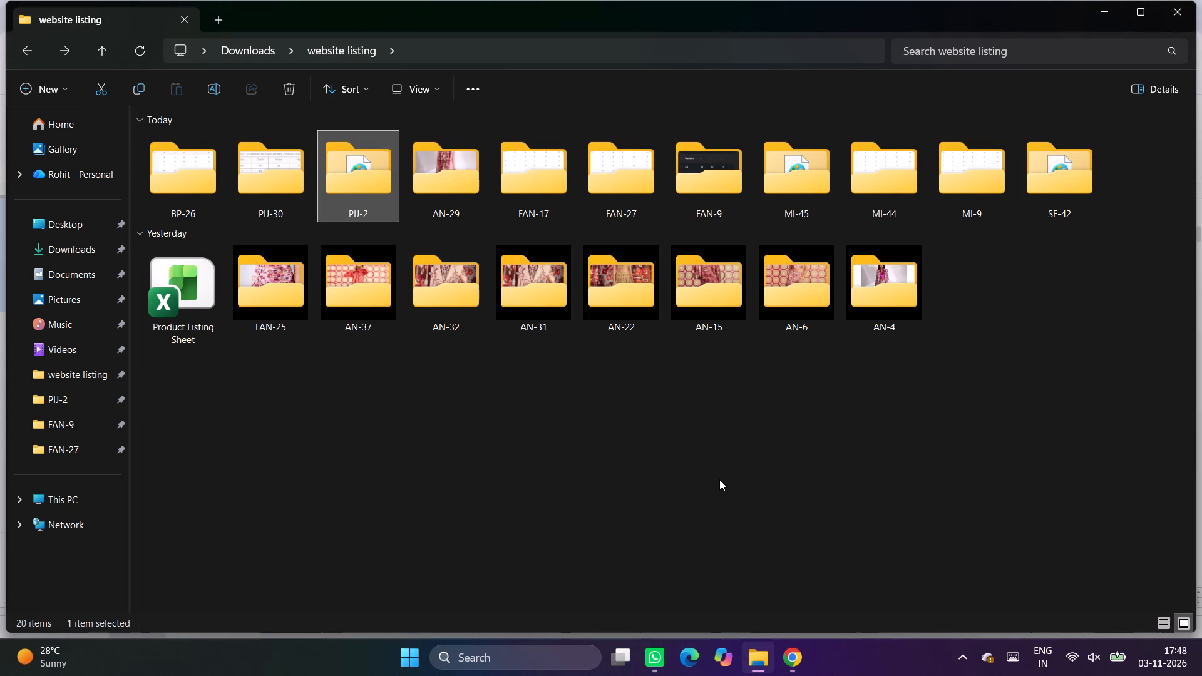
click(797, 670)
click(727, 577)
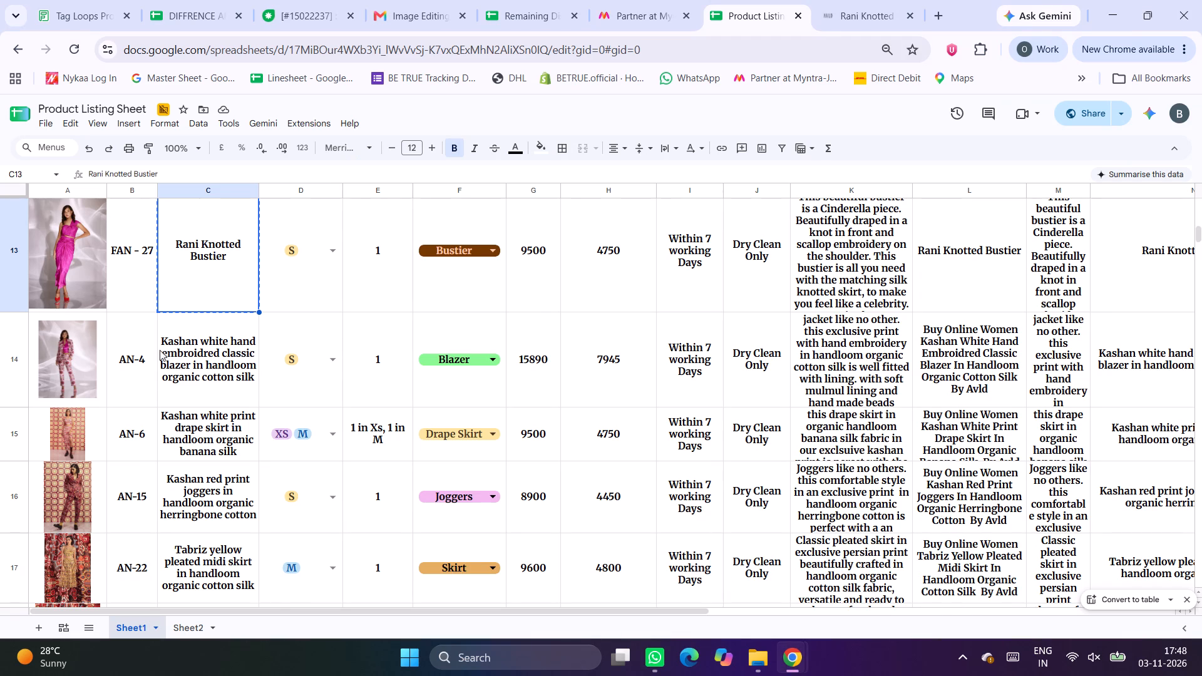
Copy the AN-4 product name from the Product Listing Sheet and search the AVLD store for that Kashan white classic blazer.
click(229, 374)
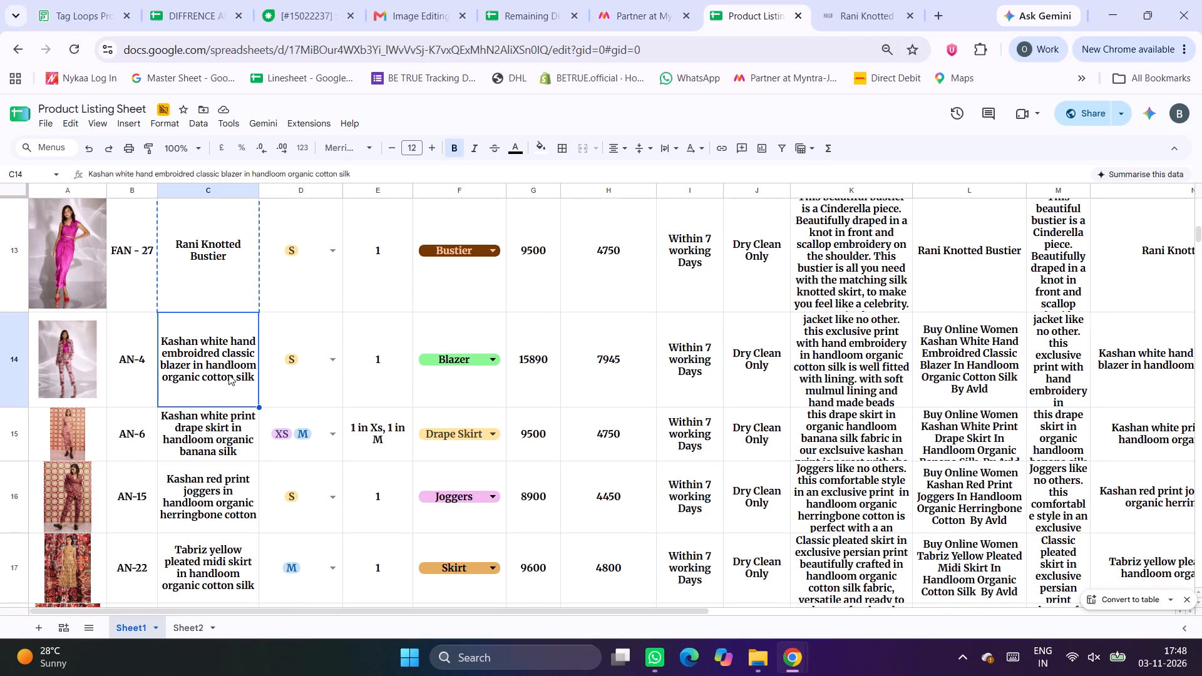
key(ctrl+c)
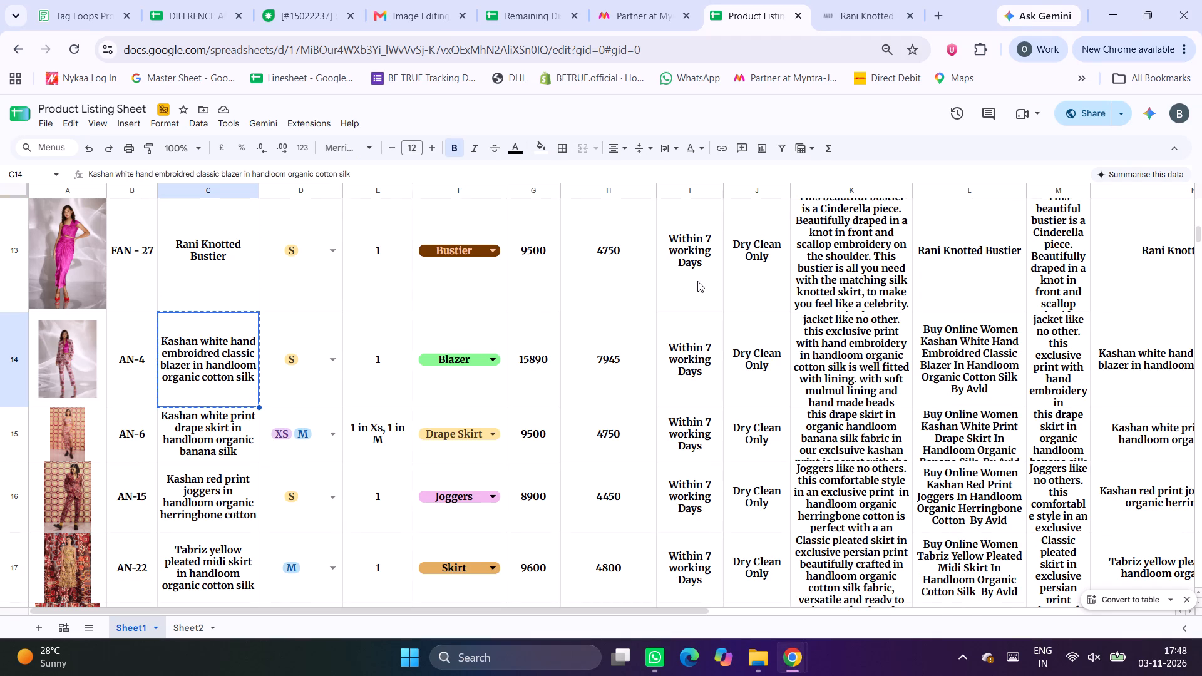
click(907, 0)
click(1121, 161)
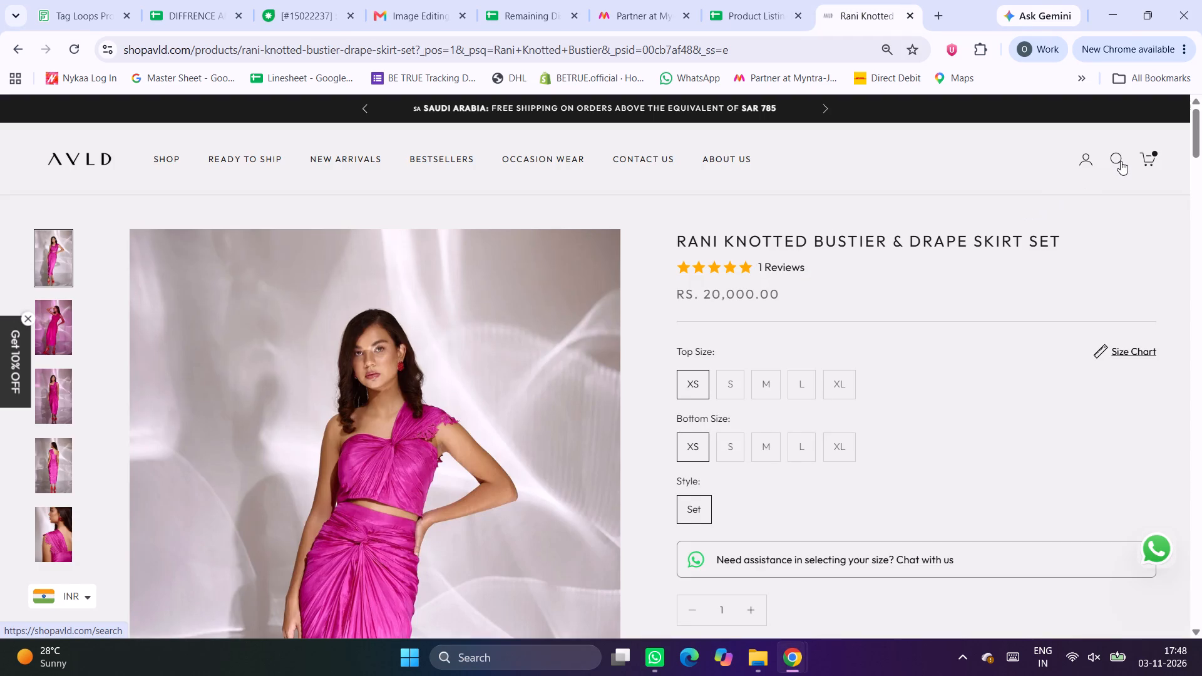
key(ctrl+v)
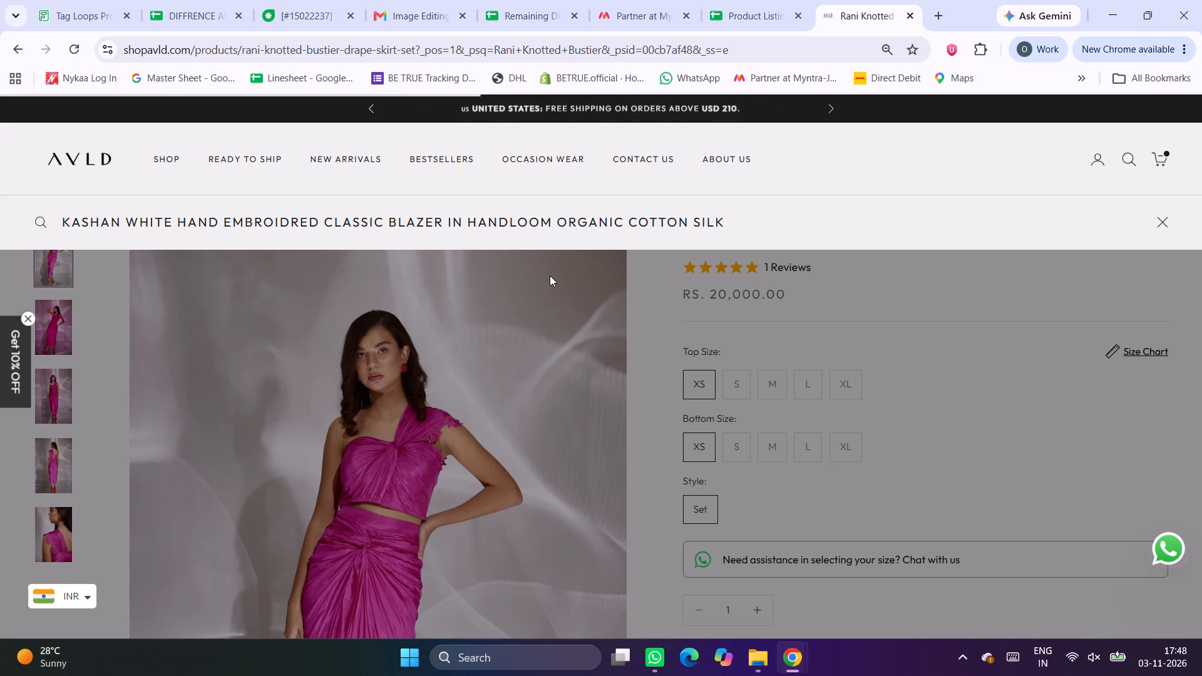
scroll(550, 275, down, 2)
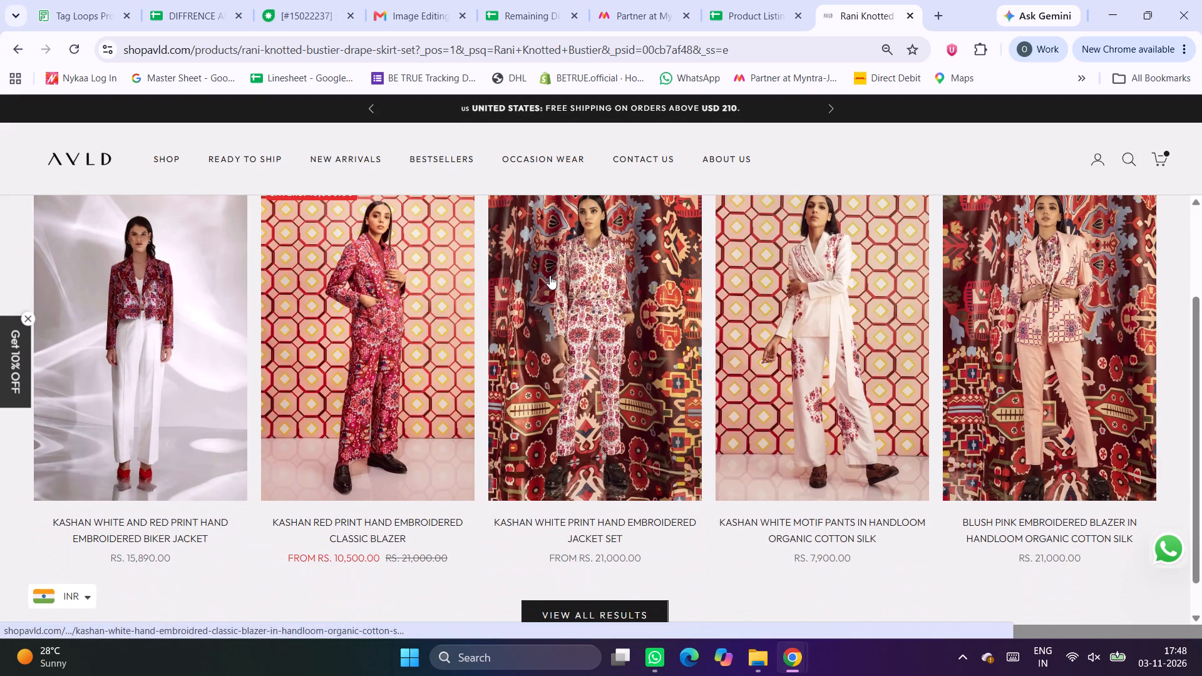
scroll(505, 326, up, 4)
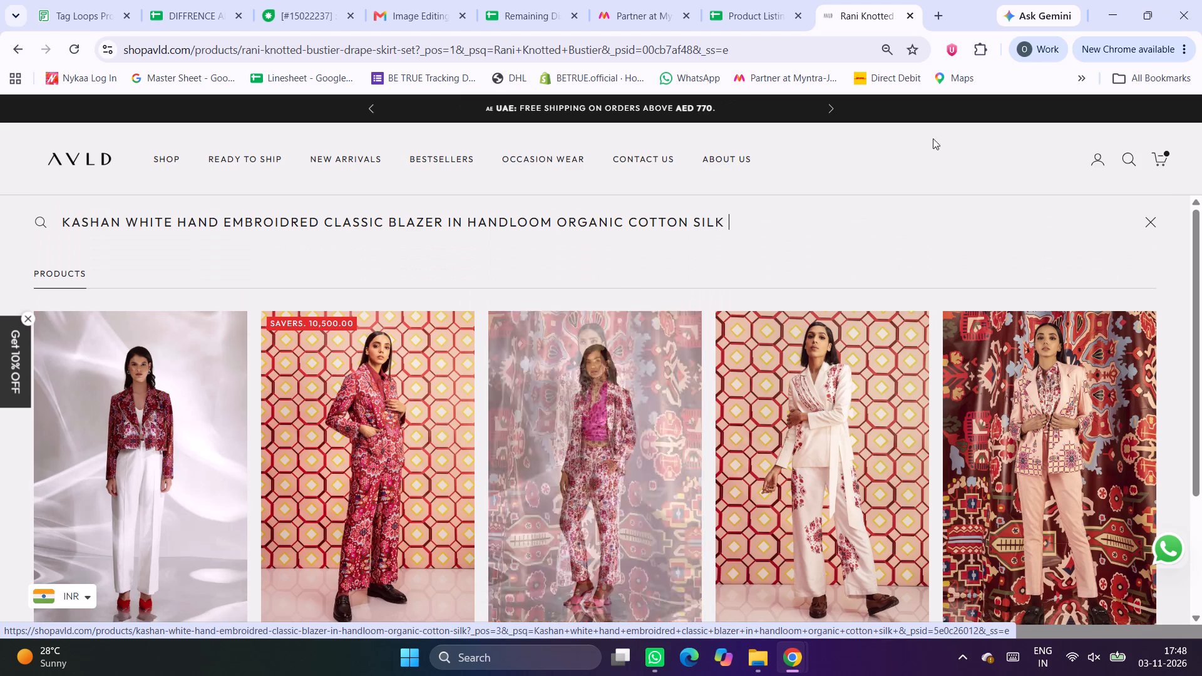
Search Google in a new tab for the copied Kashan white blazer name and open the Nykaa Fashion BETRUE product result.
click(938, 17)
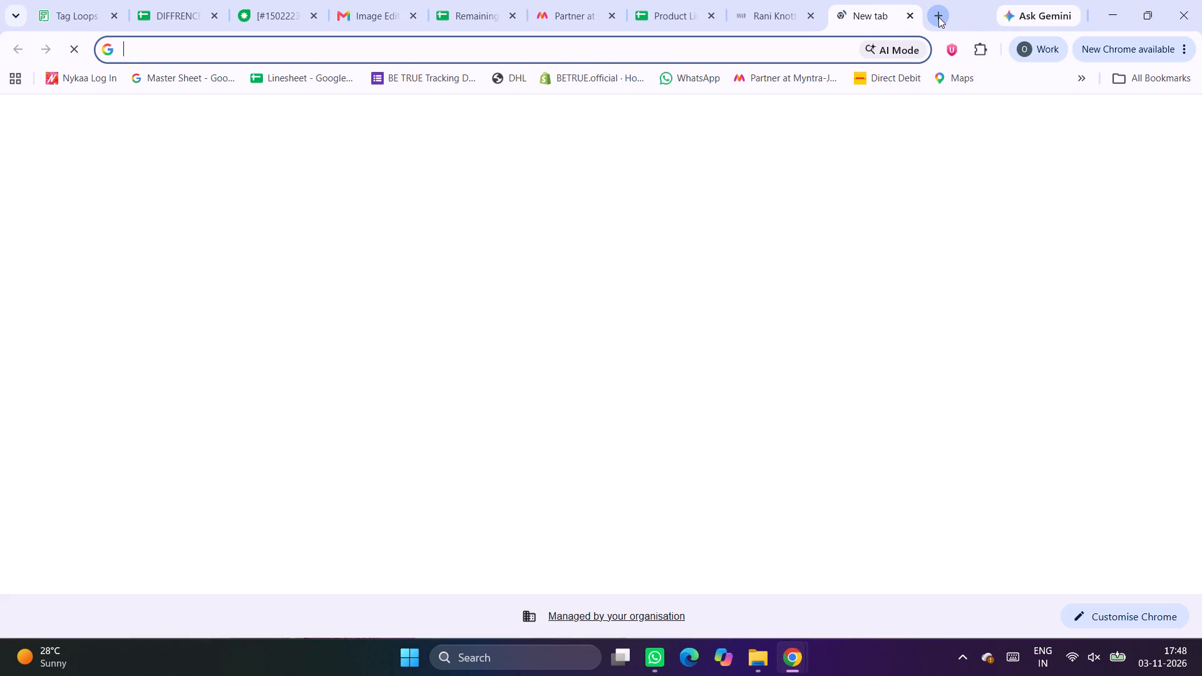
key(ctrl+v)
key(Return)
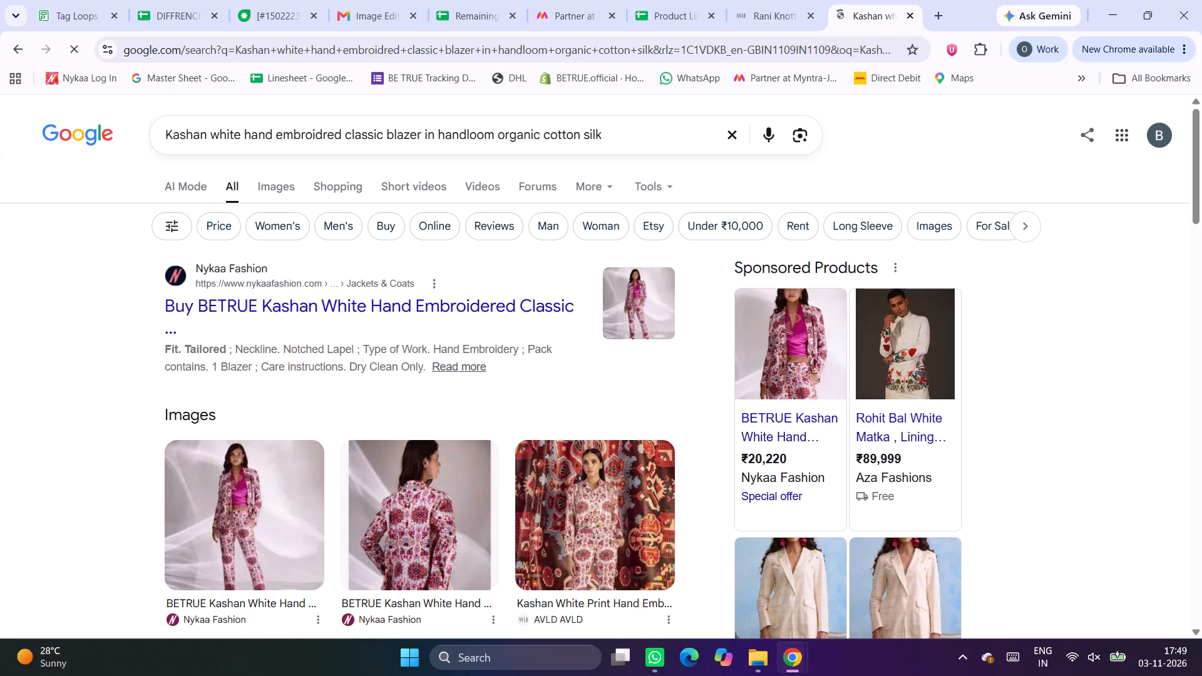
click(509, 317)
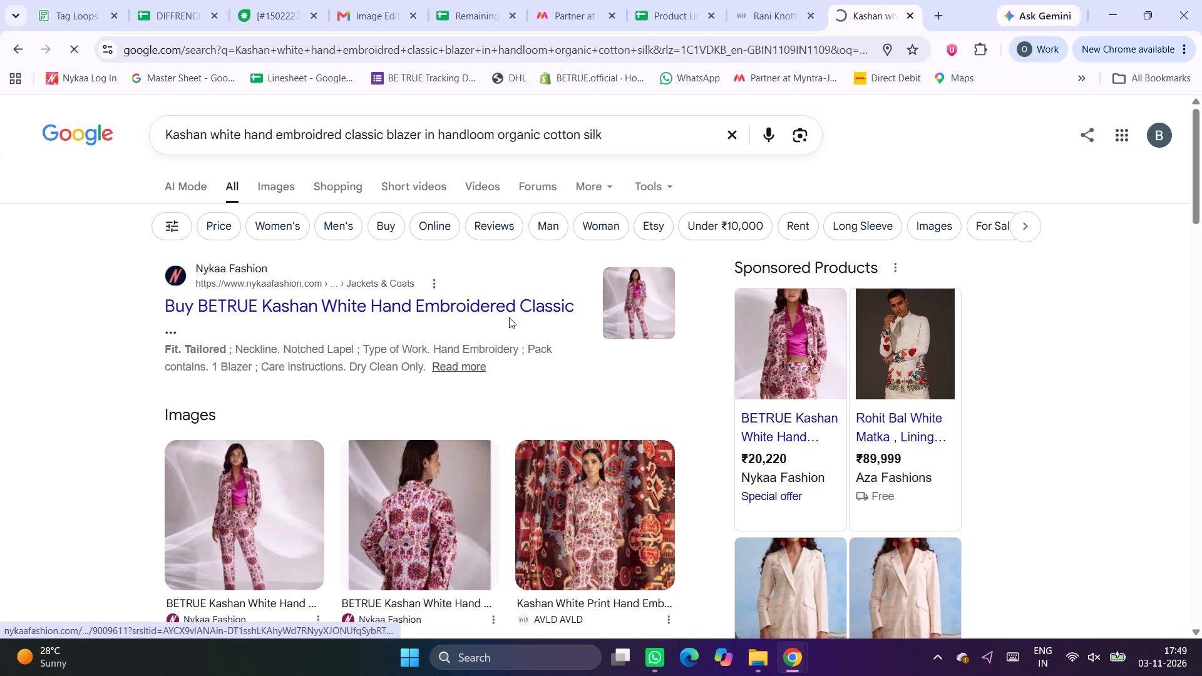
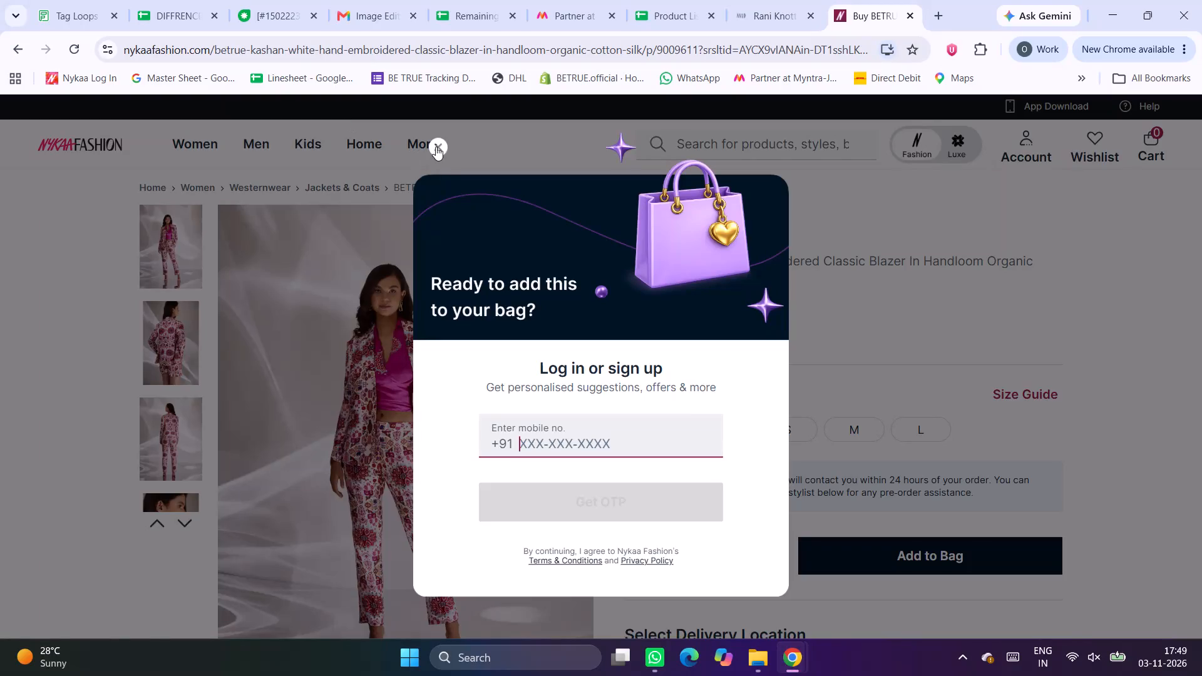
Dismiss the login prompt and open the size guide for the BETRUE Kashan white classic blazer.
click(436, 145)
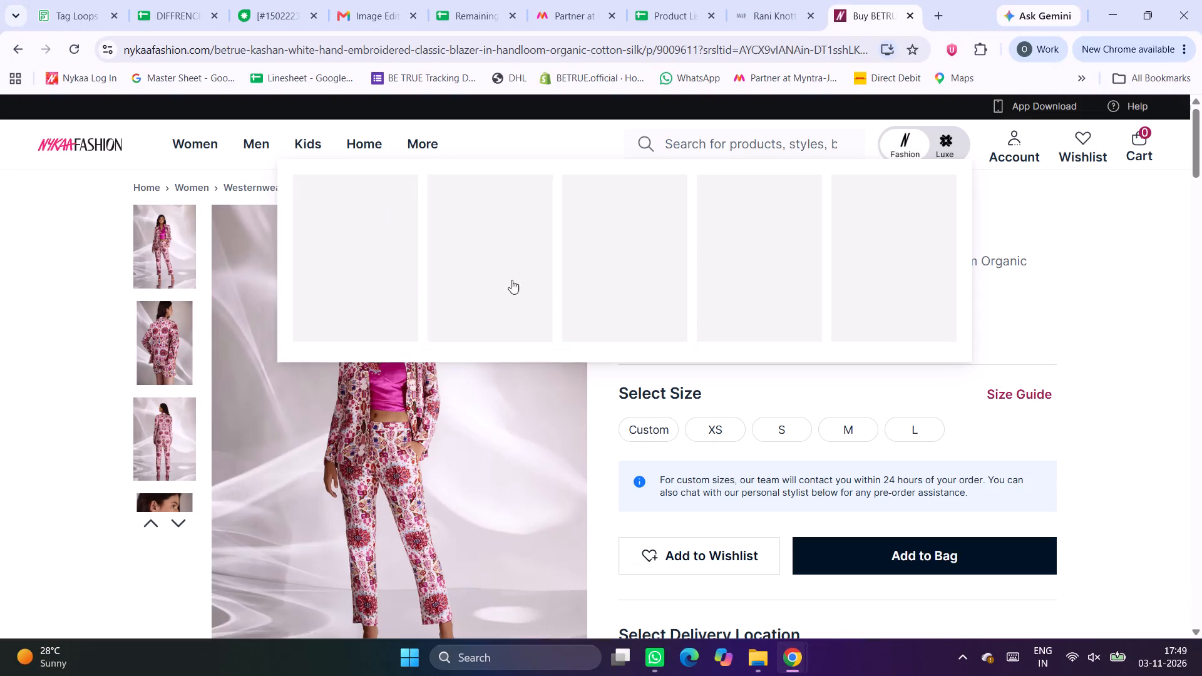
click(1041, 397)
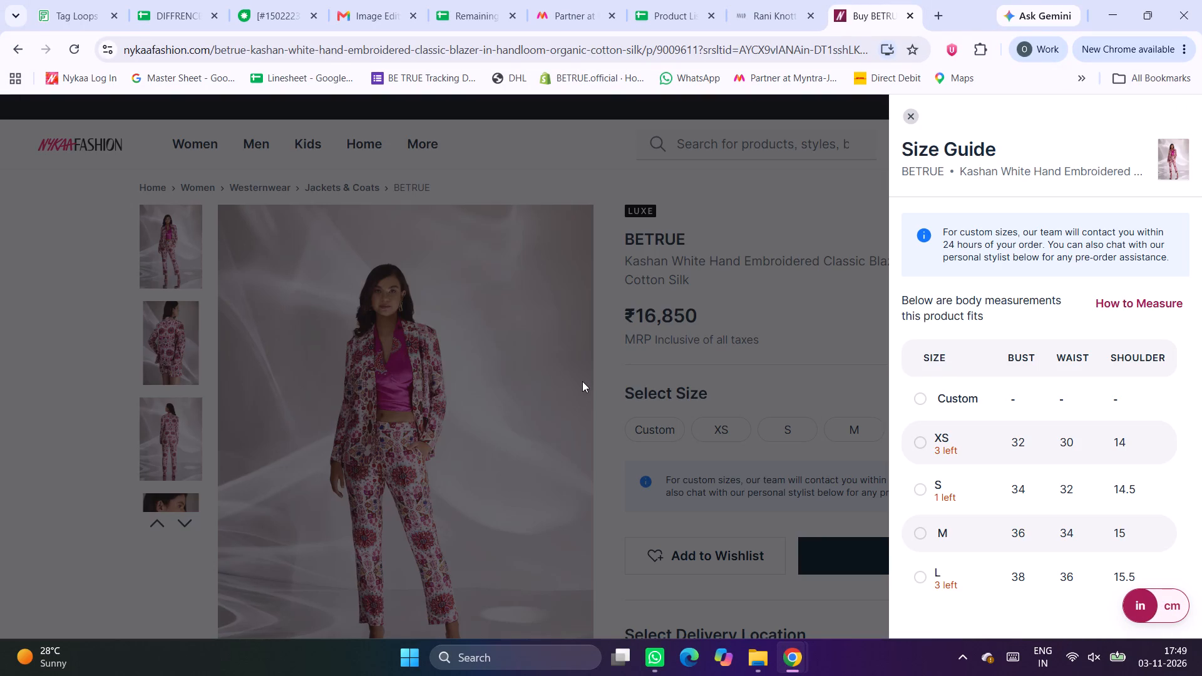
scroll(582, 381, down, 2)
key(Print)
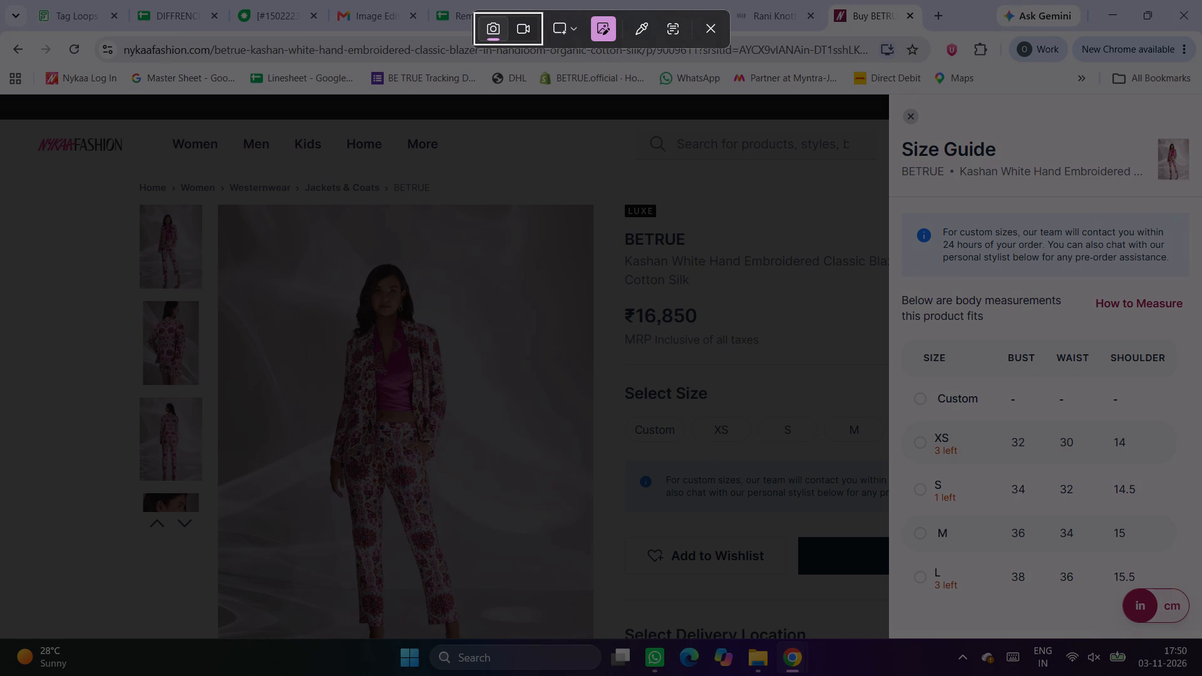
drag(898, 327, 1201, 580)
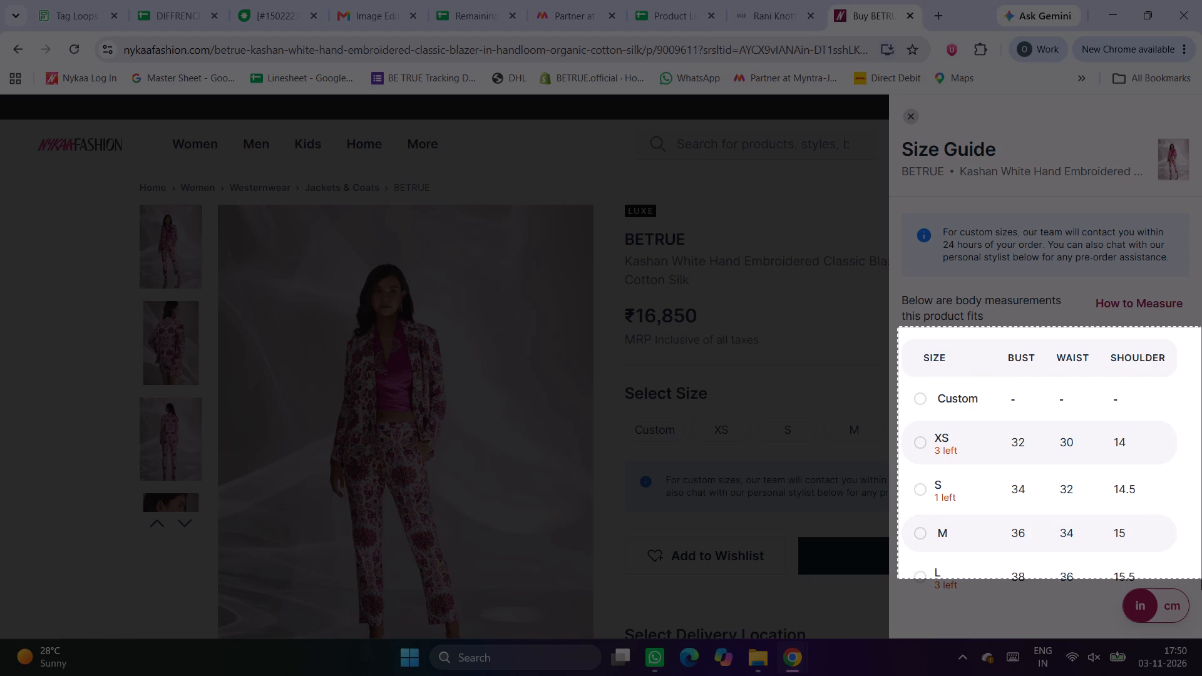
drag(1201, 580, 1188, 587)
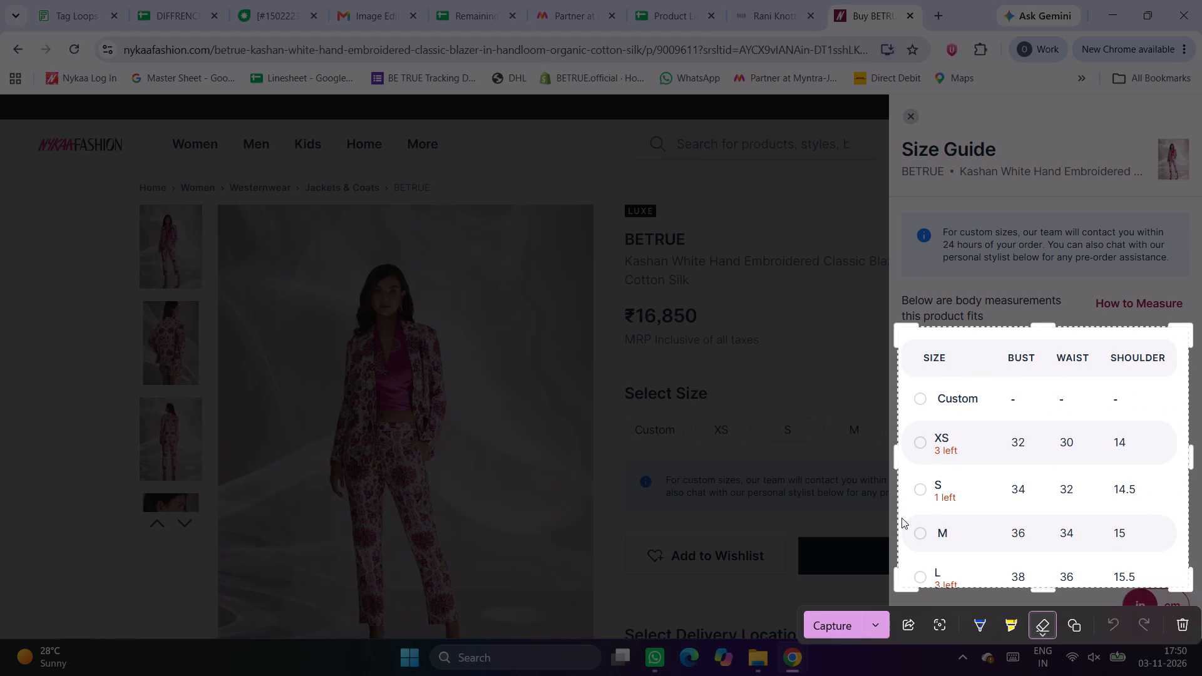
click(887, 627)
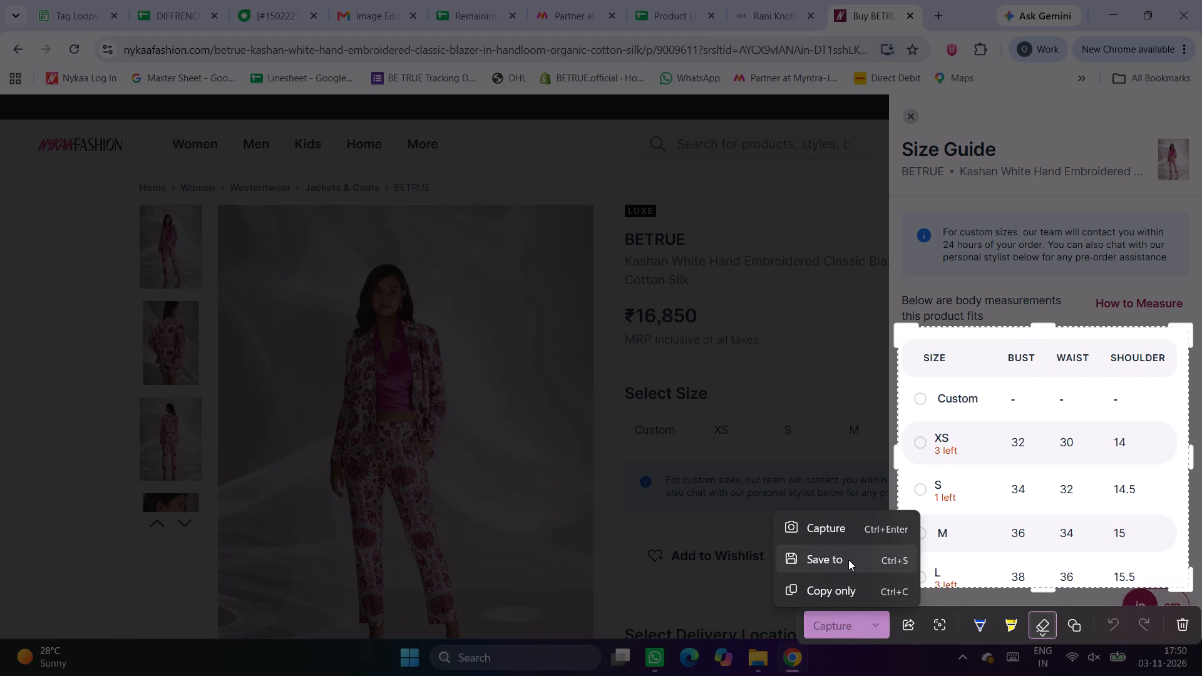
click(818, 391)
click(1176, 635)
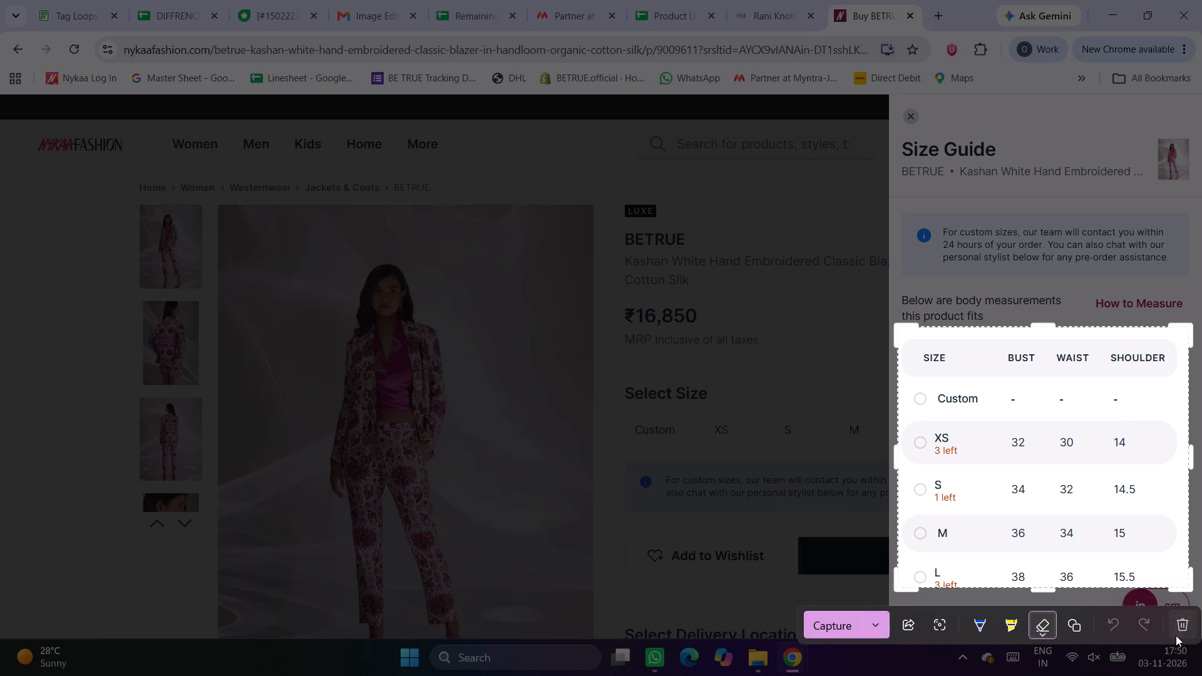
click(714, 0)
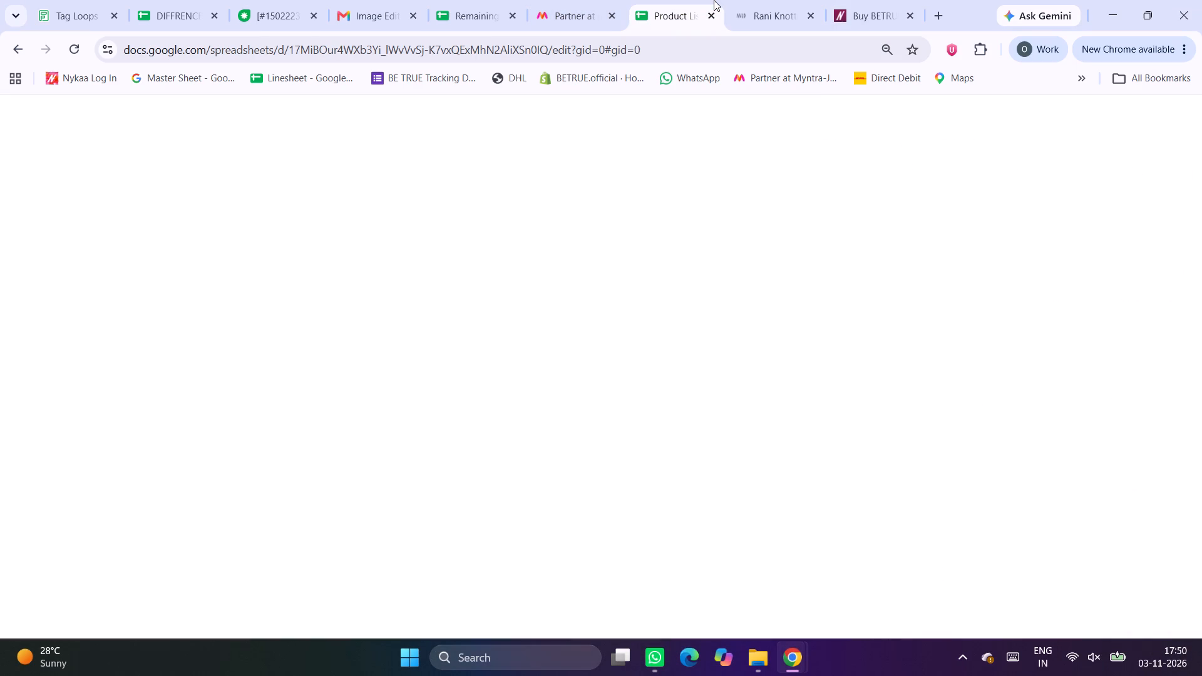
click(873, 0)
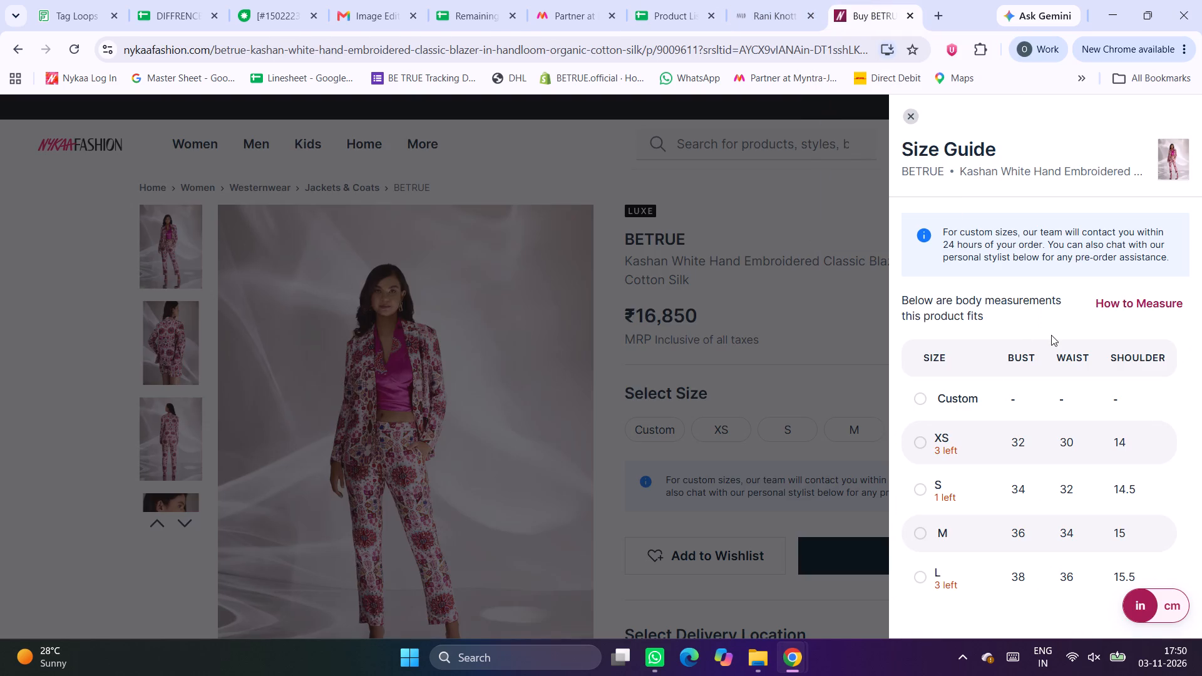
Capture the full size chart from Custom to L and save it as a JPG in the AN-4 folder of website listing.
scroll(1010, 347, down, 1)
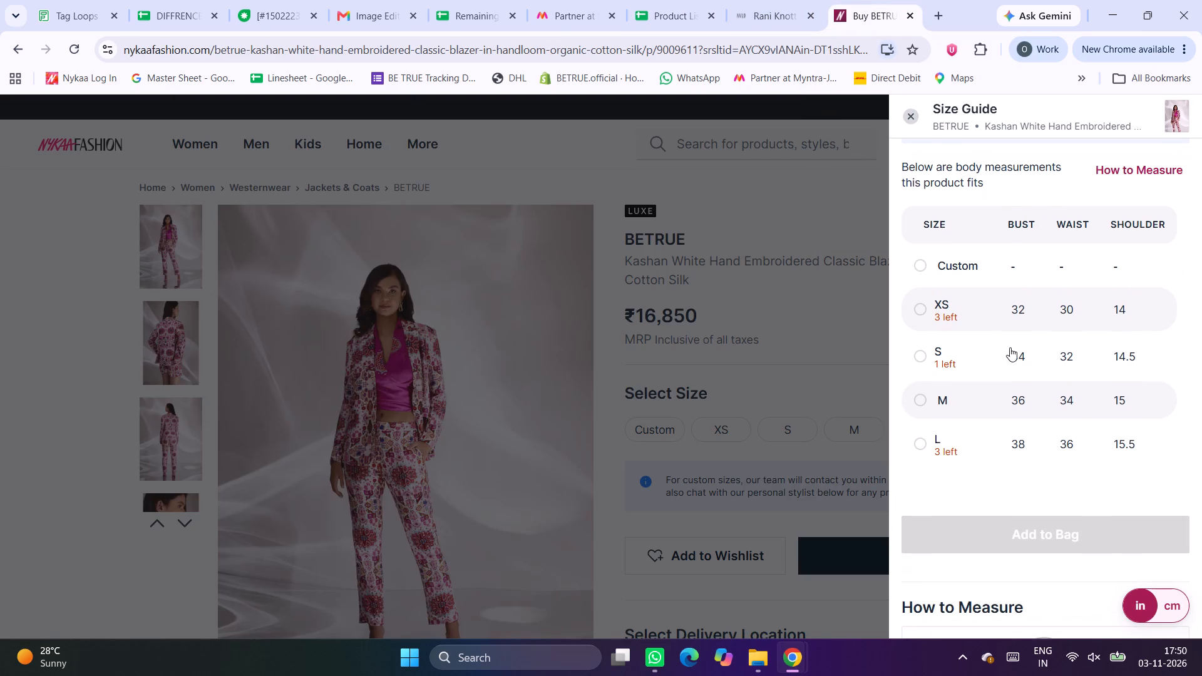
scroll(1010, 347, down, 1)
drag(899, 197, 1039, 397)
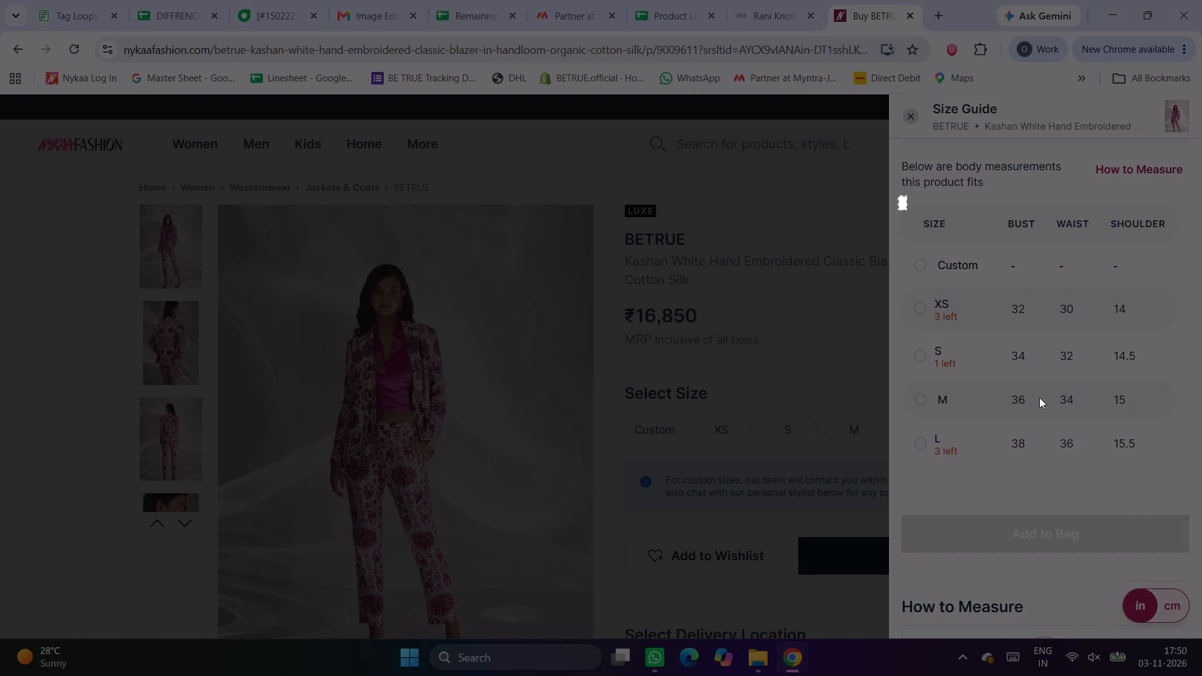
drag(1039, 397, 1194, 483)
click(886, 516)
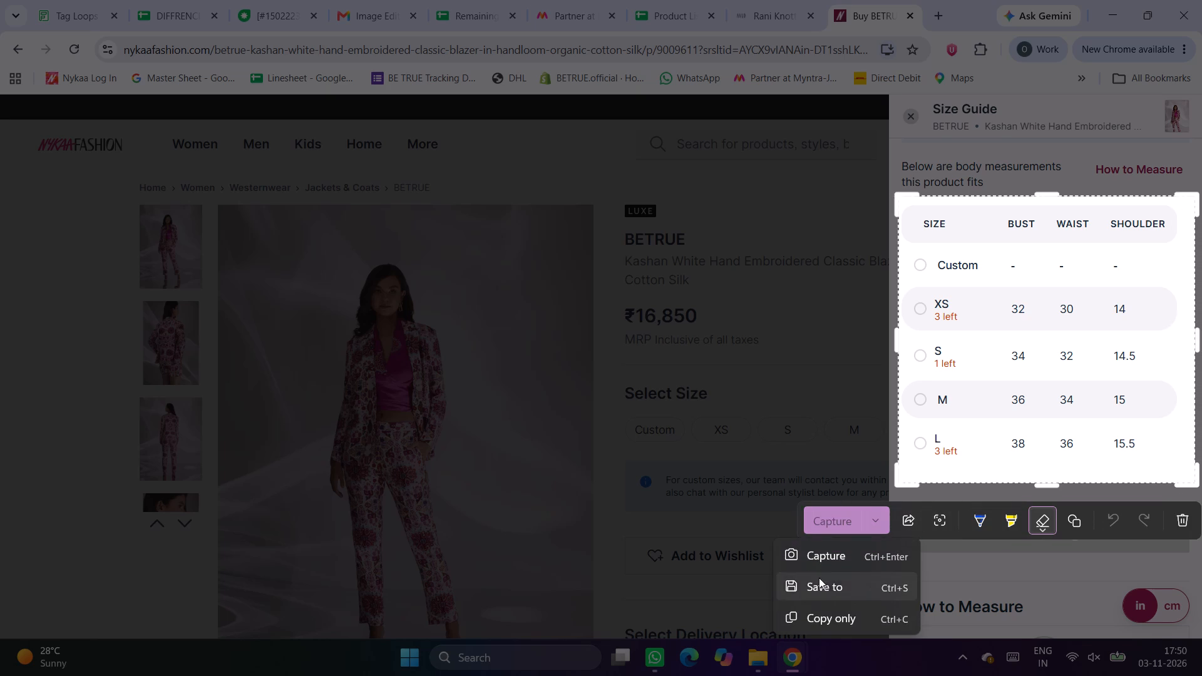
click(830, 585)
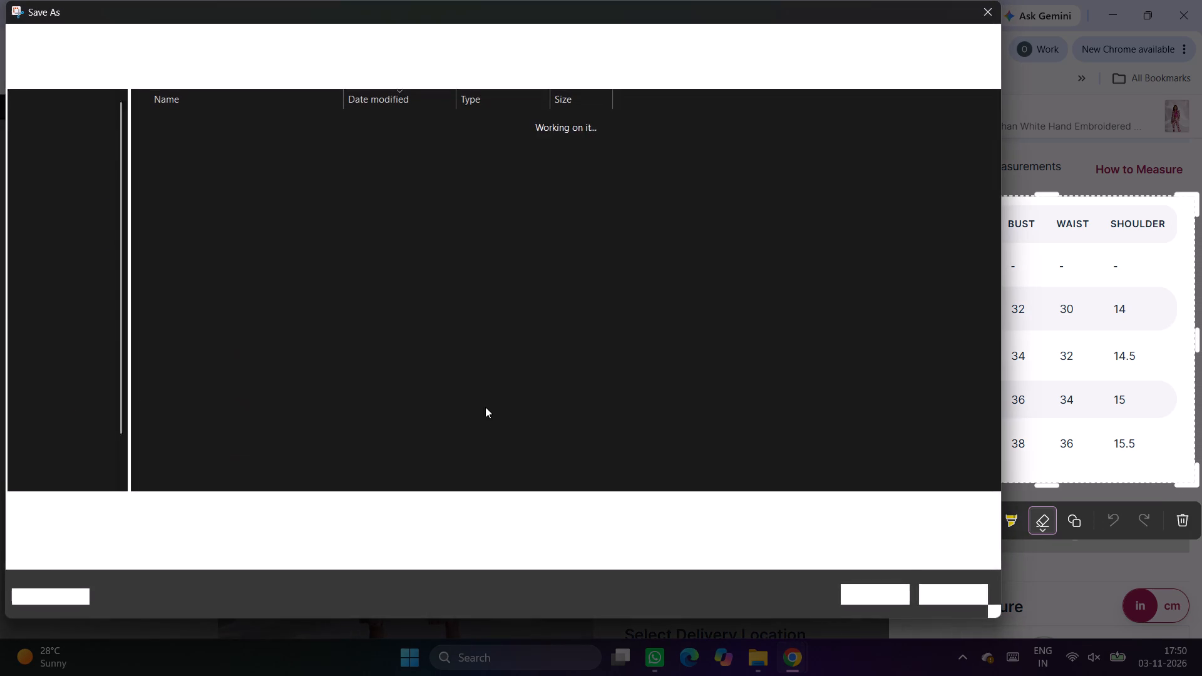
click(246, 46)
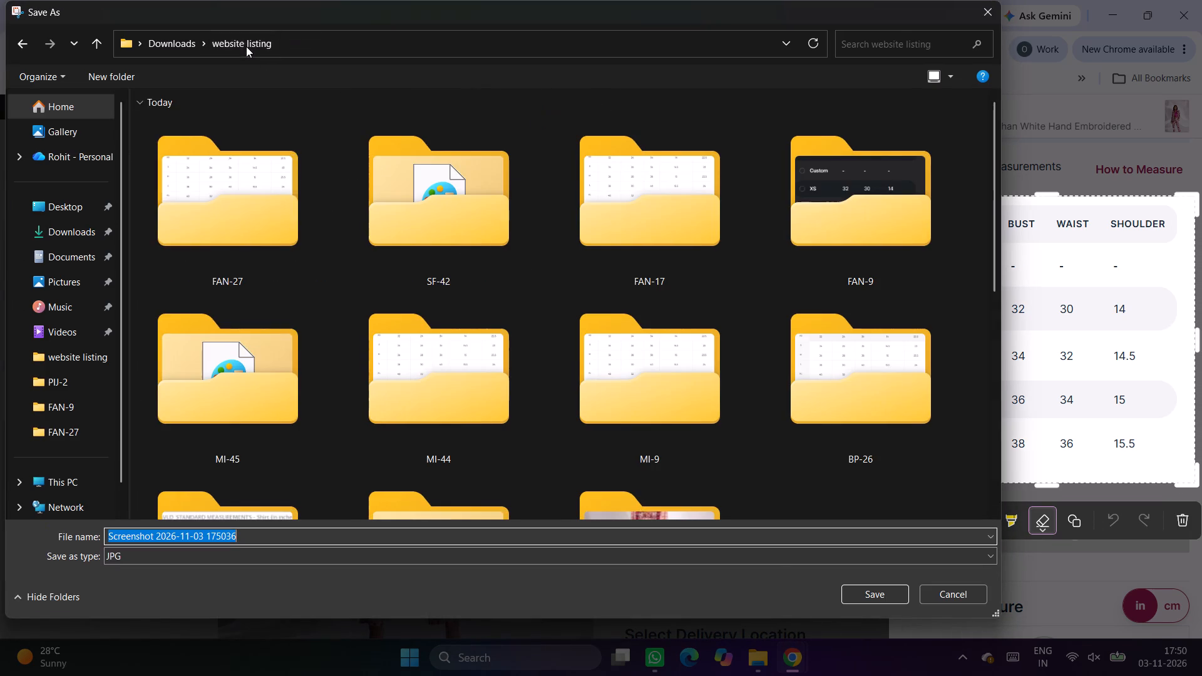
text(an)
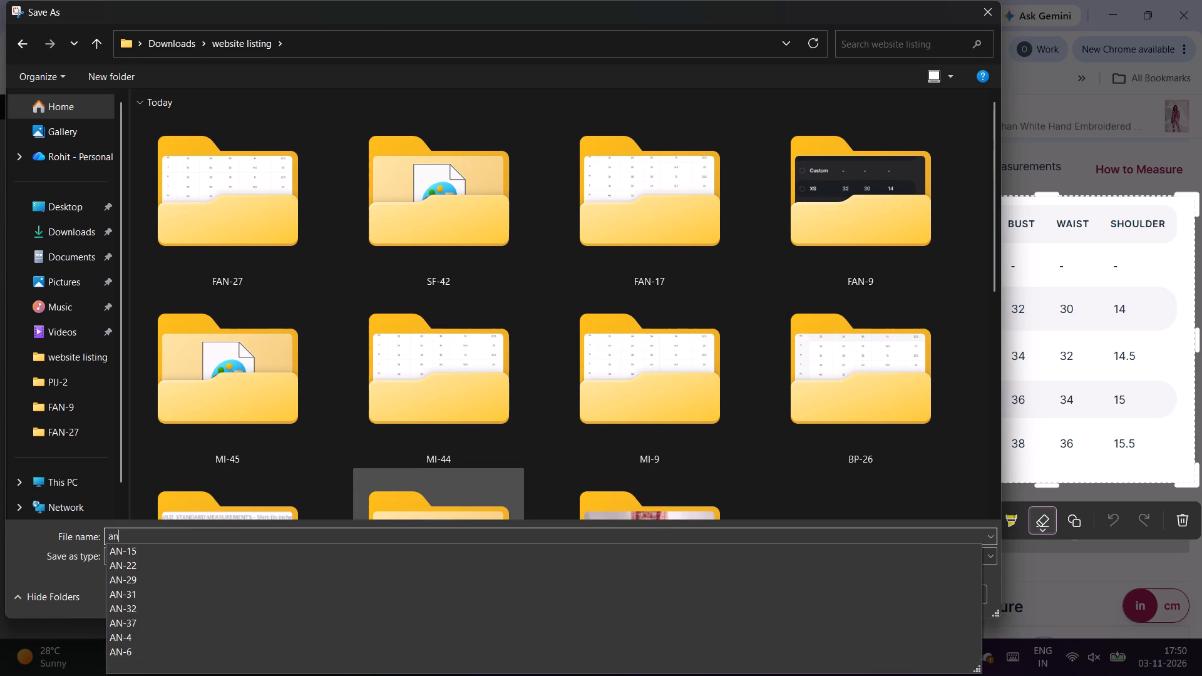
click(161, 638)
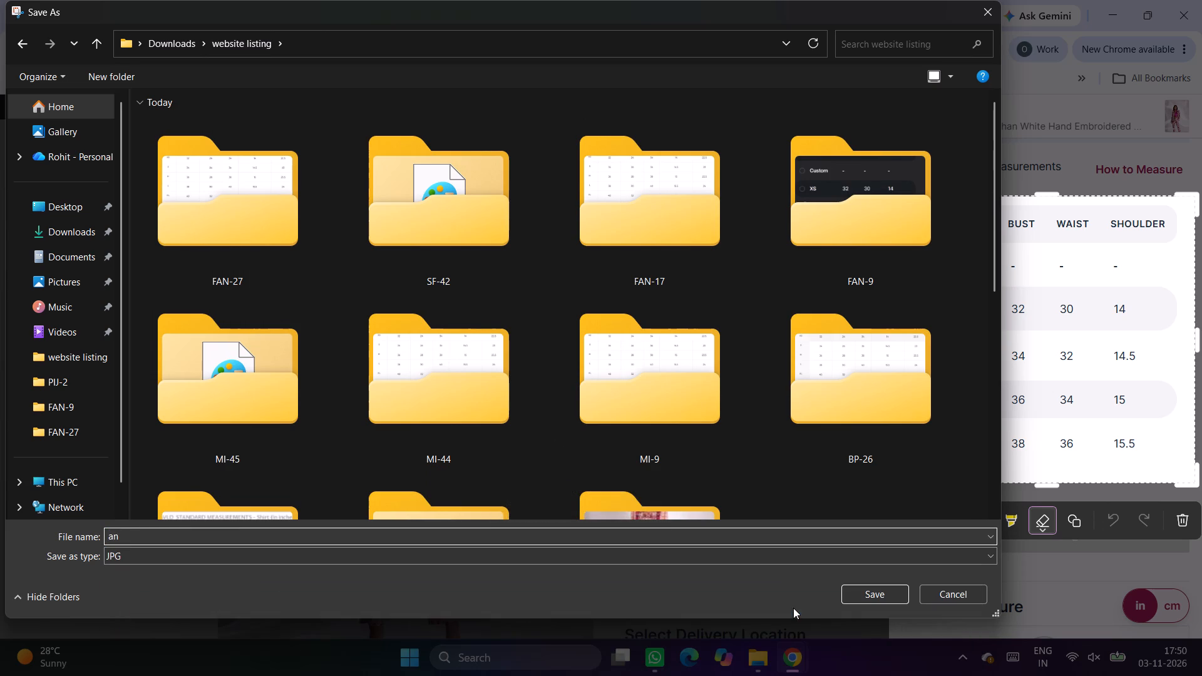
click(870, 603)
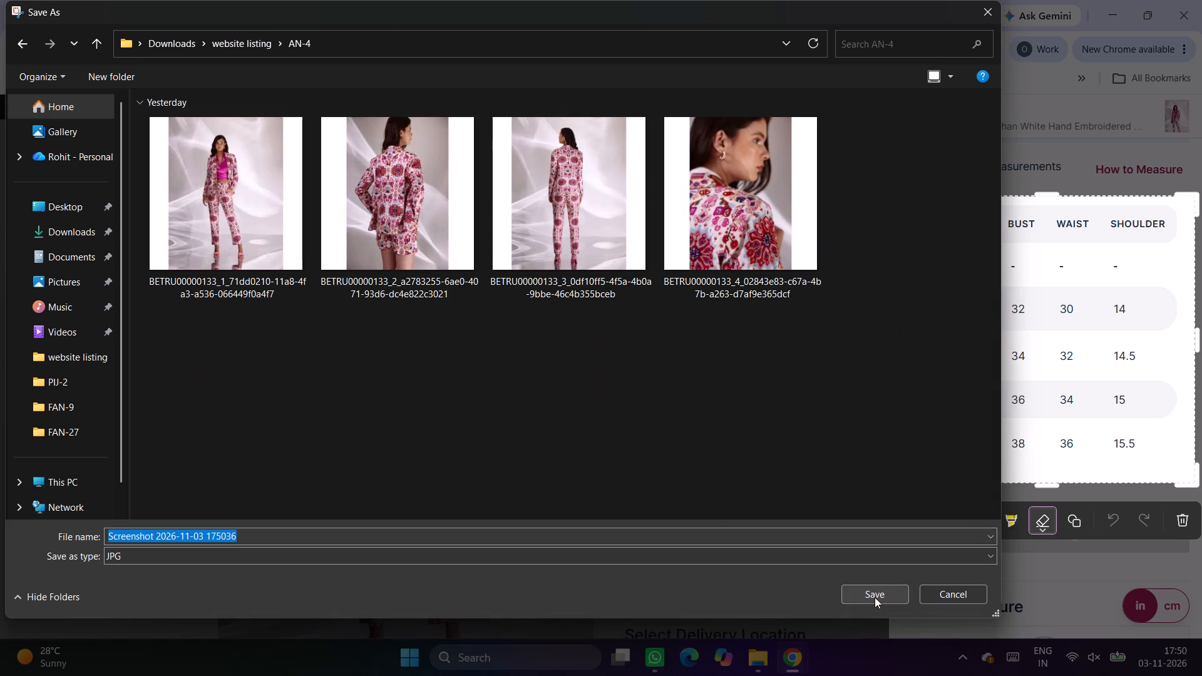
click(875, 597)
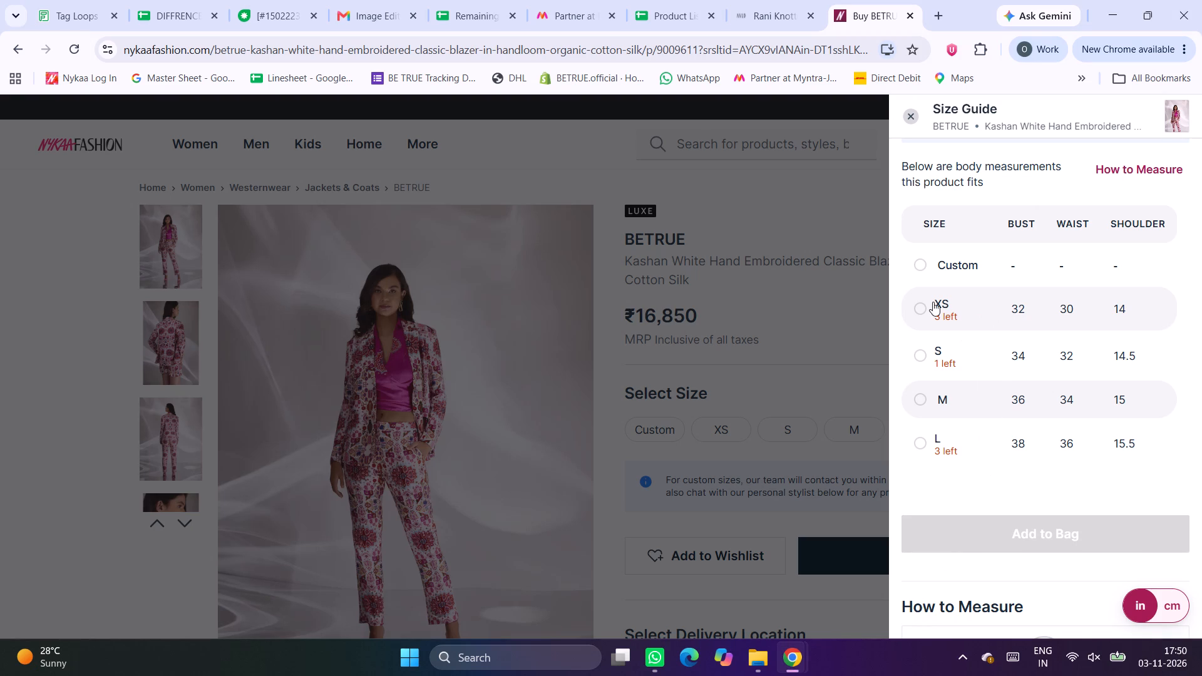
Open the AN-4 folder in File Explorer and show its files as extra large icons.
click(761, 673)
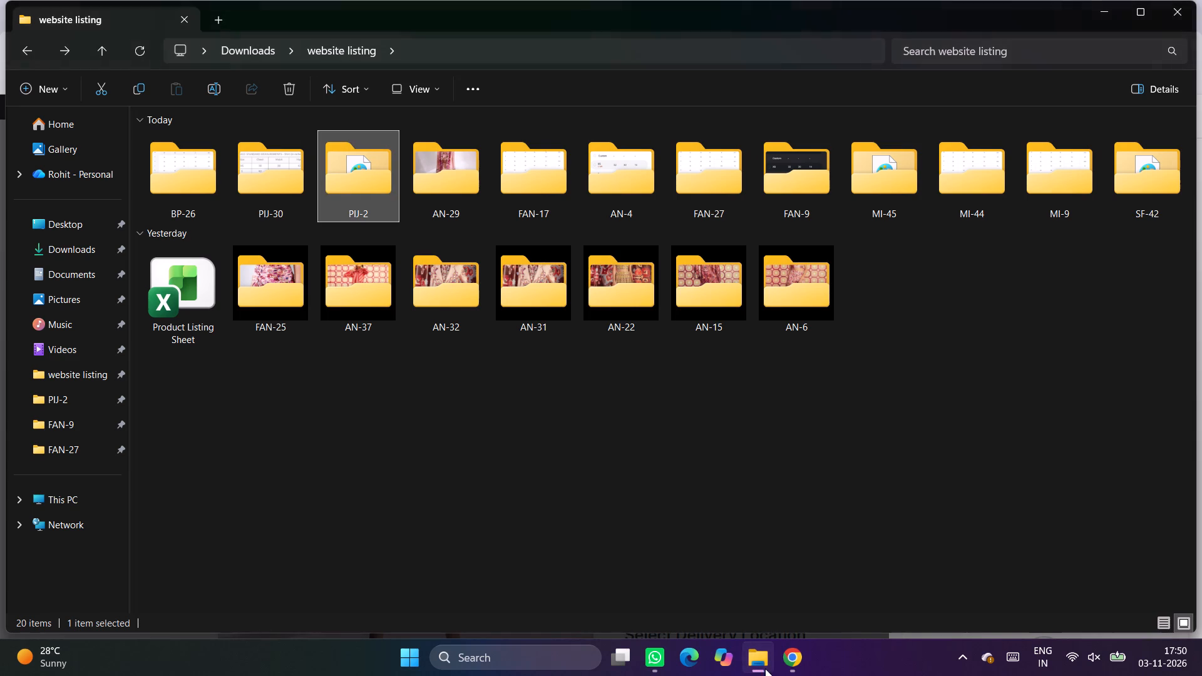
double_click(653, 208)
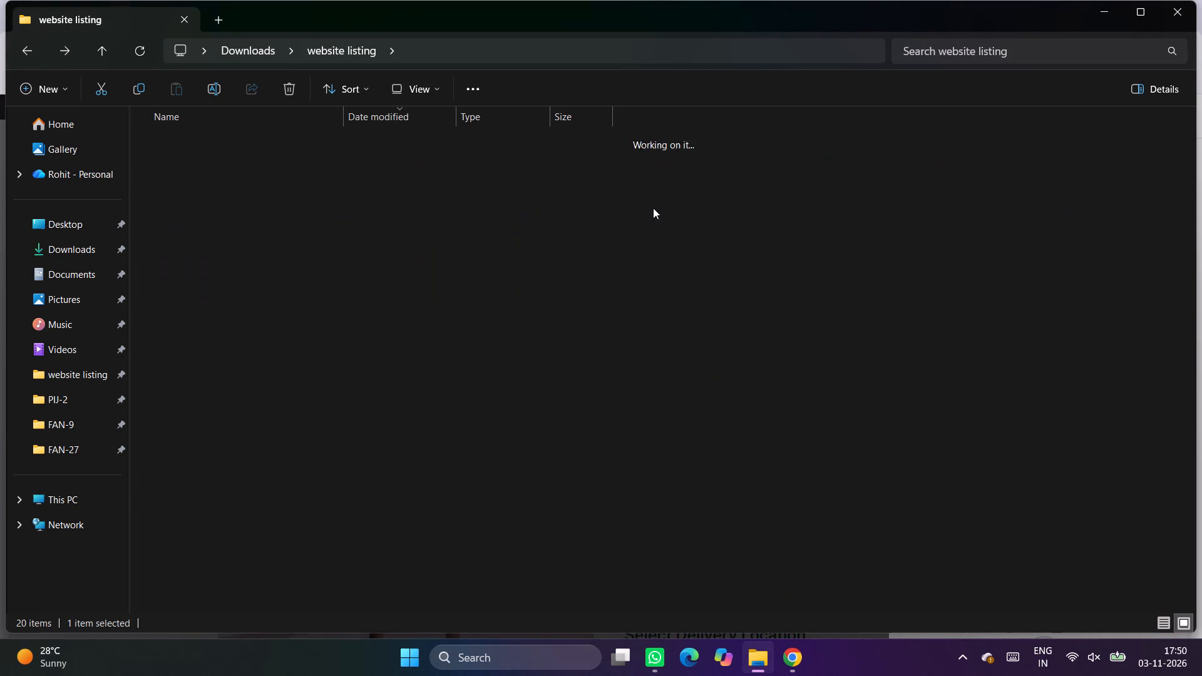
click(410, 83)
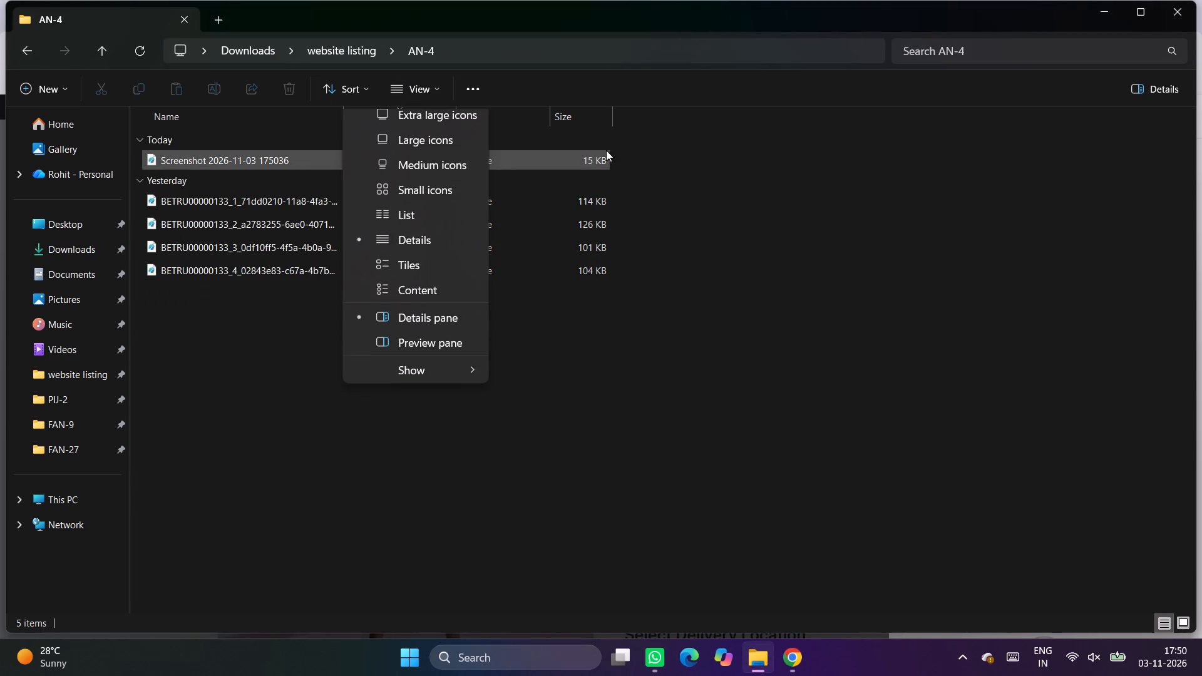
click(463, 124)
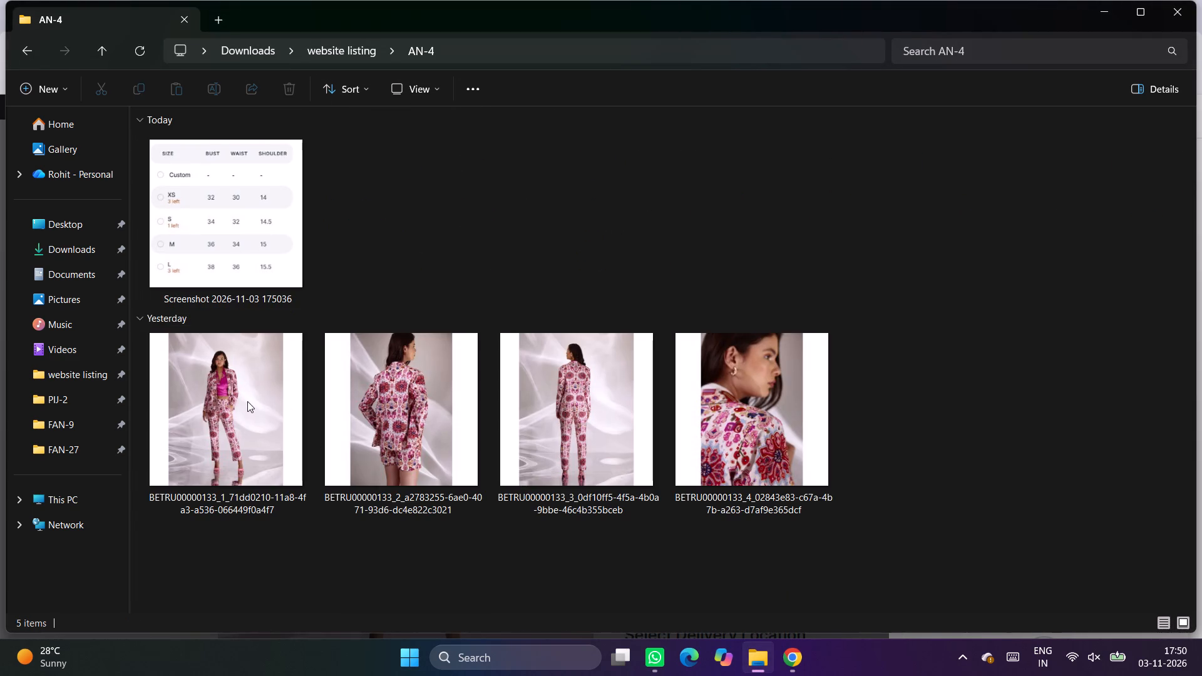
Crop the white side borders off the first AN-4 product image in Photos to 724 x 1000 and save over the original.
double_click(247, 401)
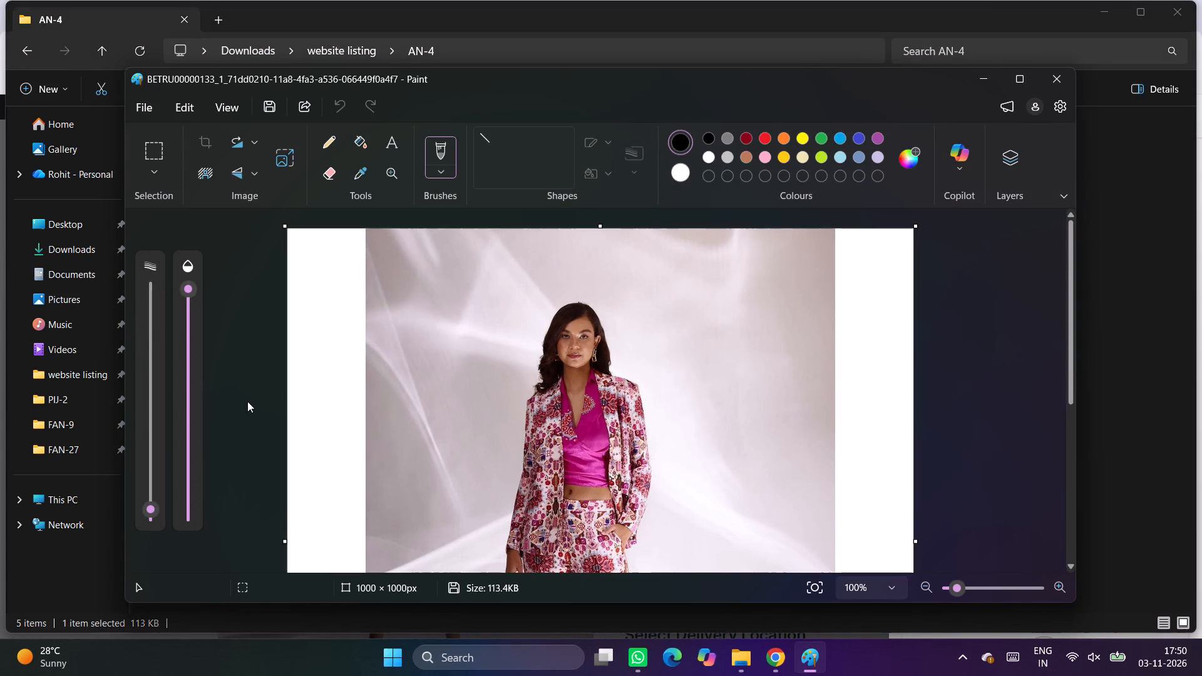
click(1056, 87)
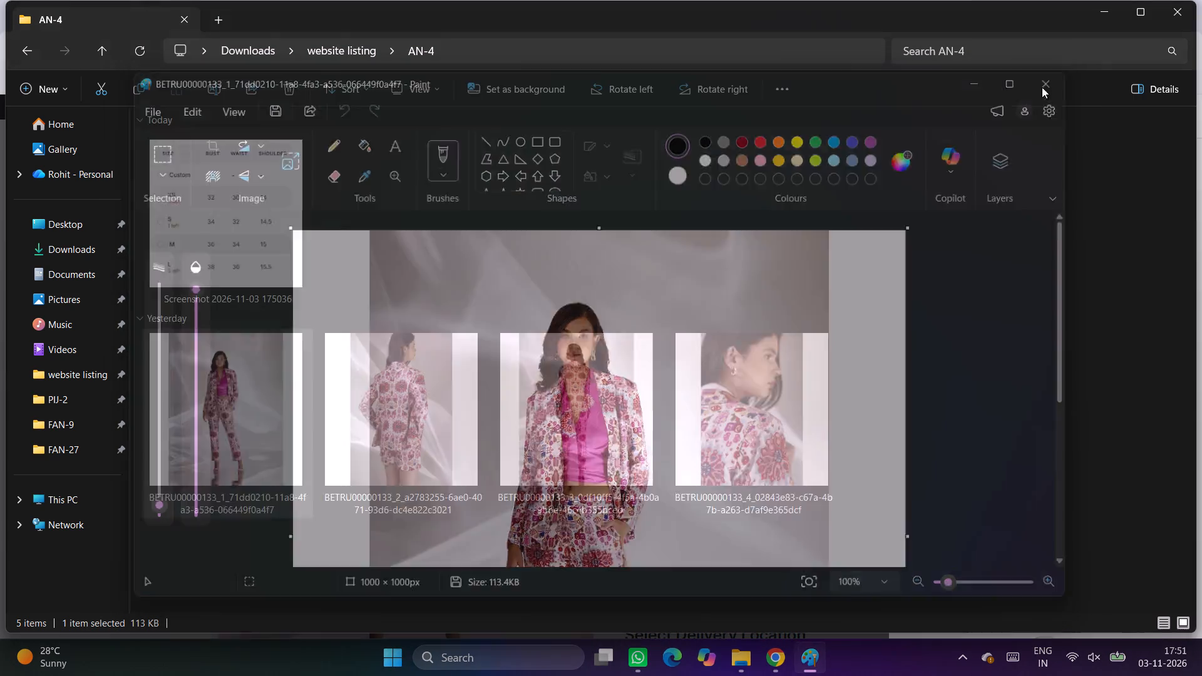
right_click(197, 395)
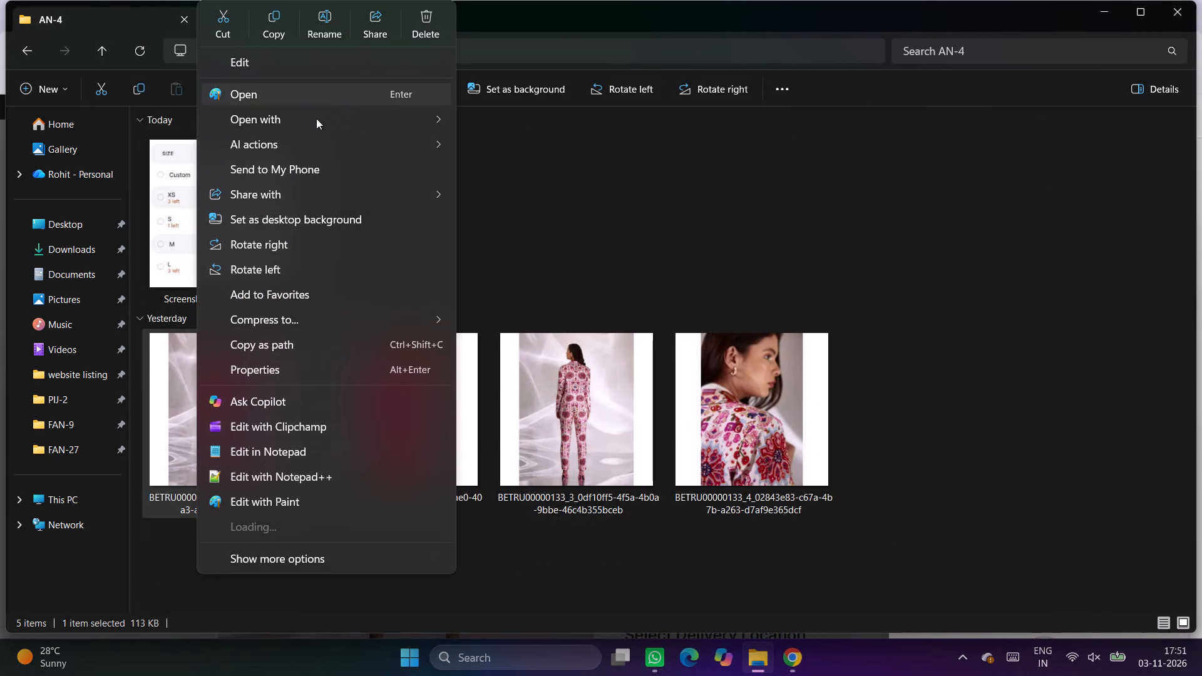
click(550, 144)
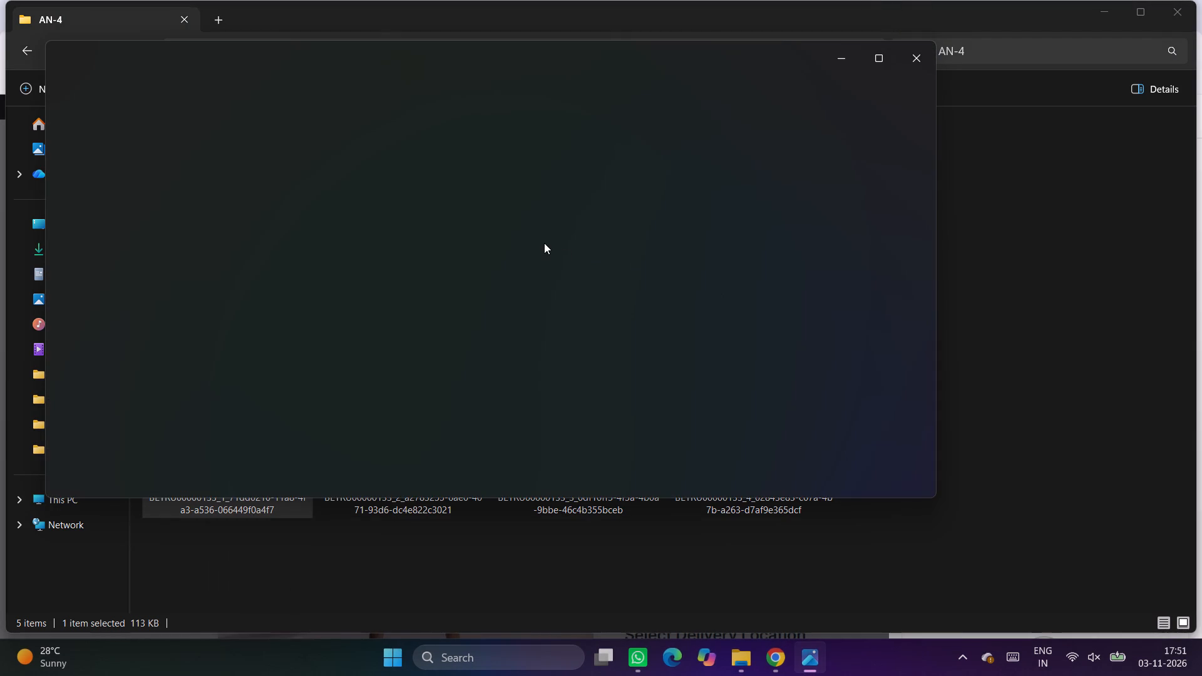
click(64, 60)
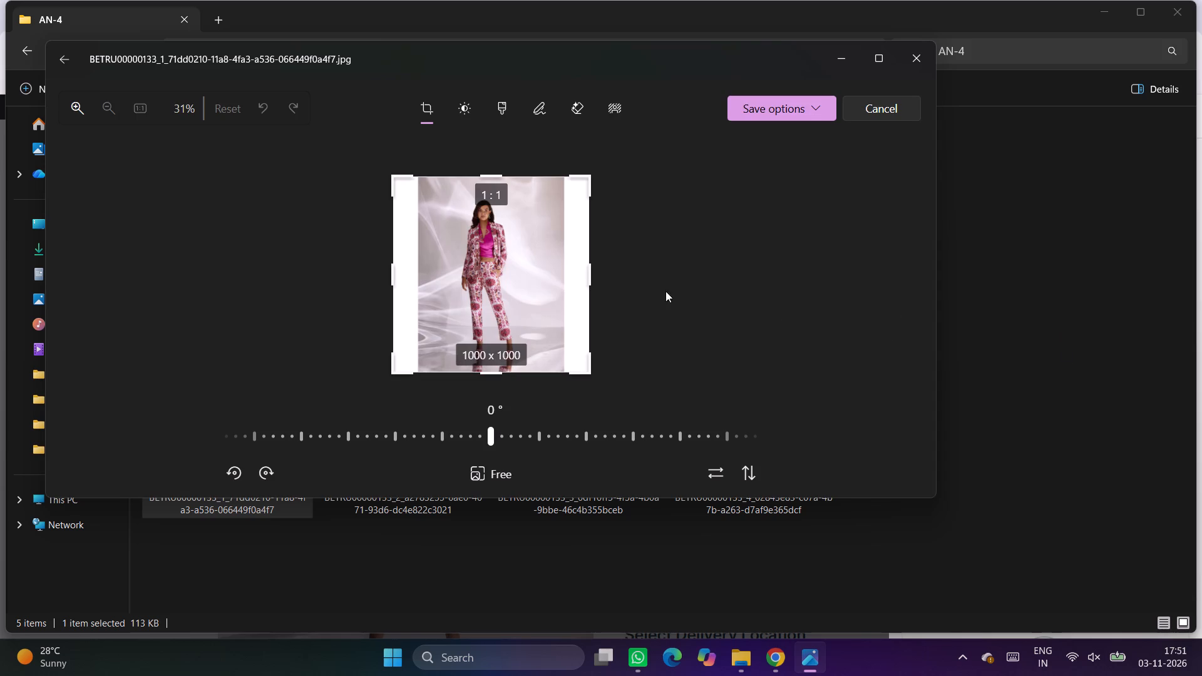
drag(592, 279, 561, 283)
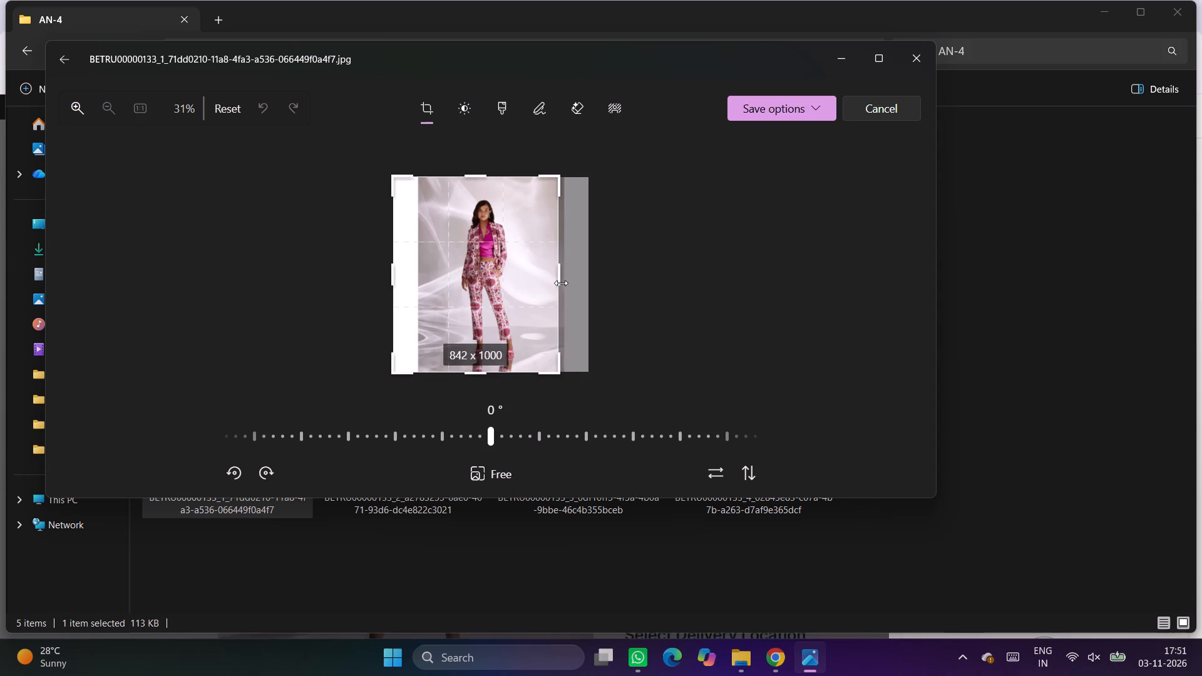
drag(561, 283, 565, 284)
drag(400, 280, 424, 280)
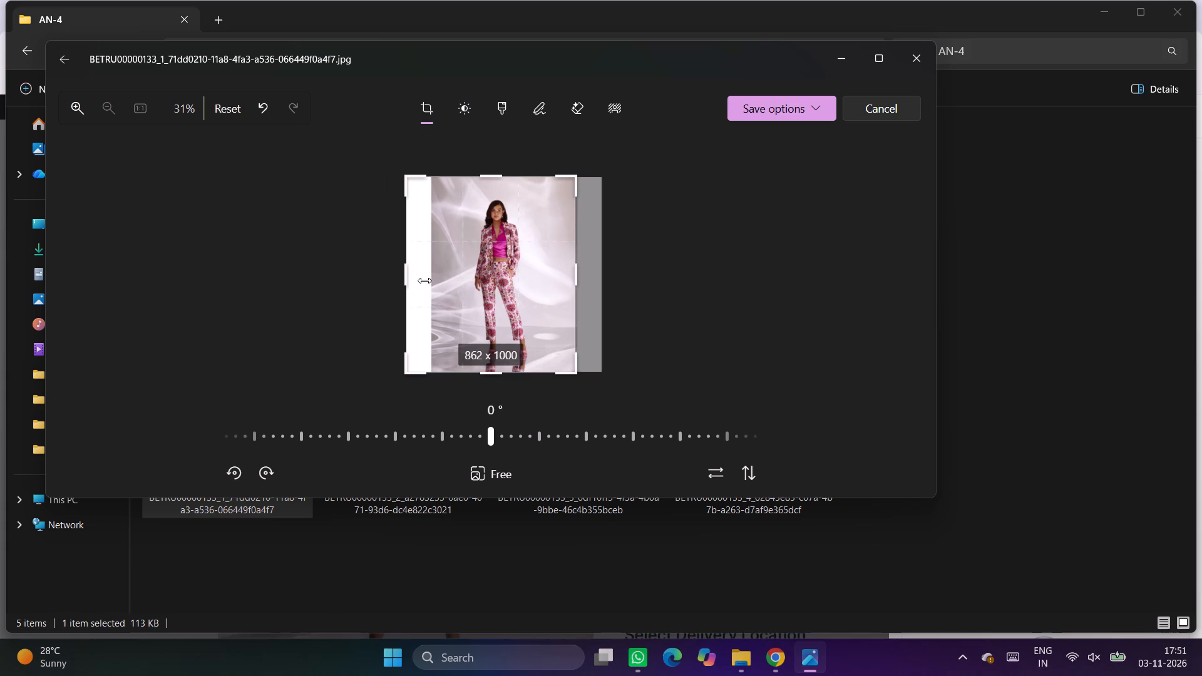
drag(424, 280, 427, 279)
click(811, 101)
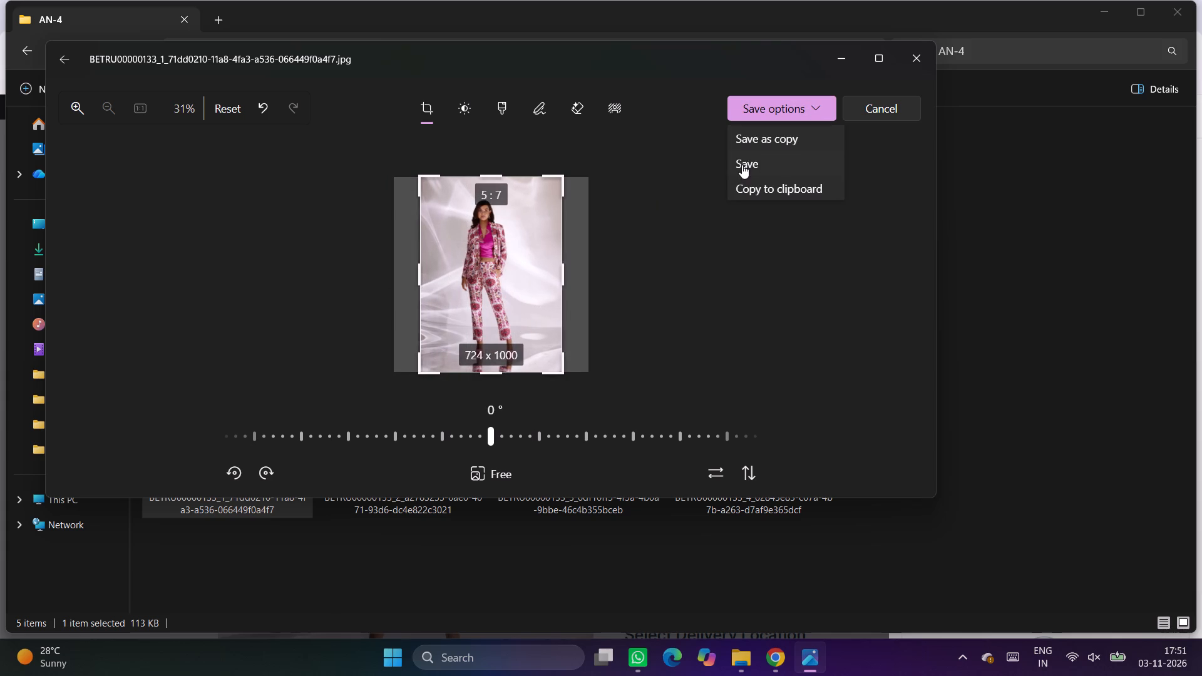
click(747, 161)
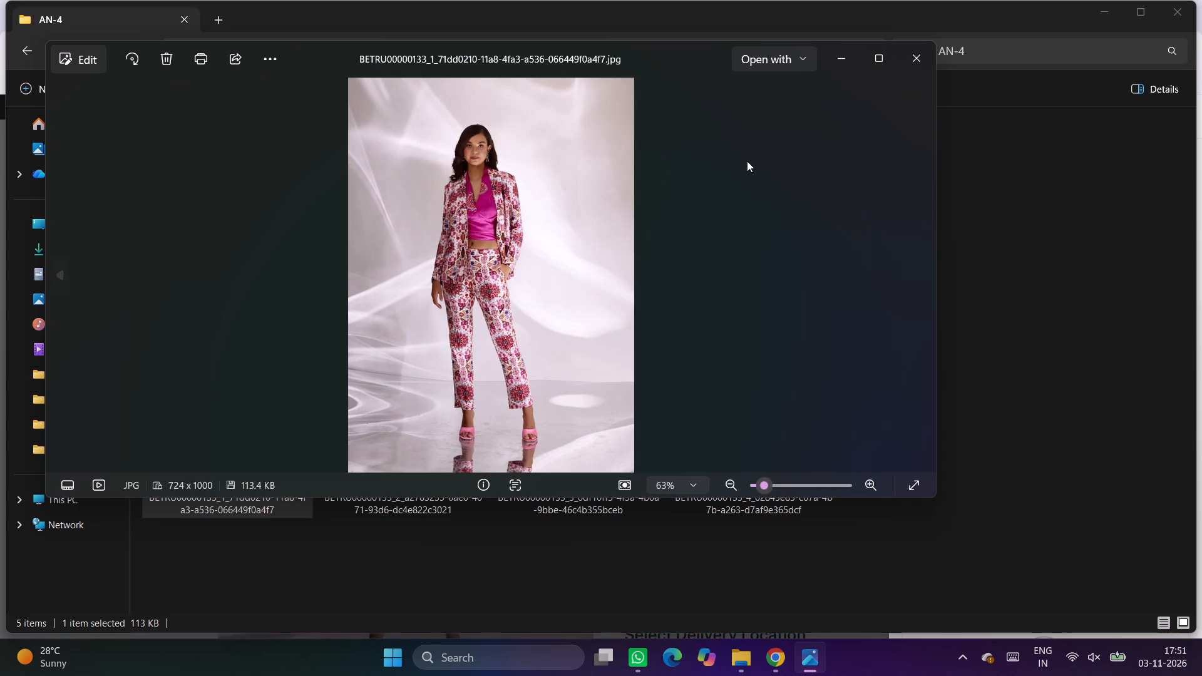
key(Right)
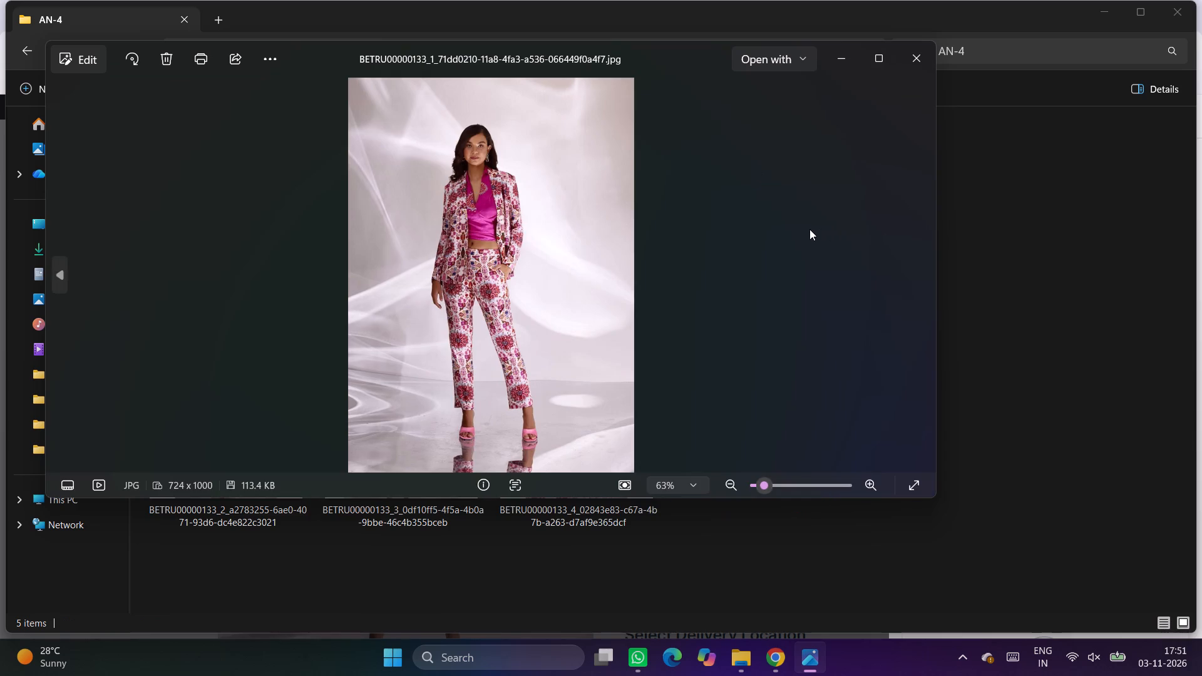
click(912, 63)
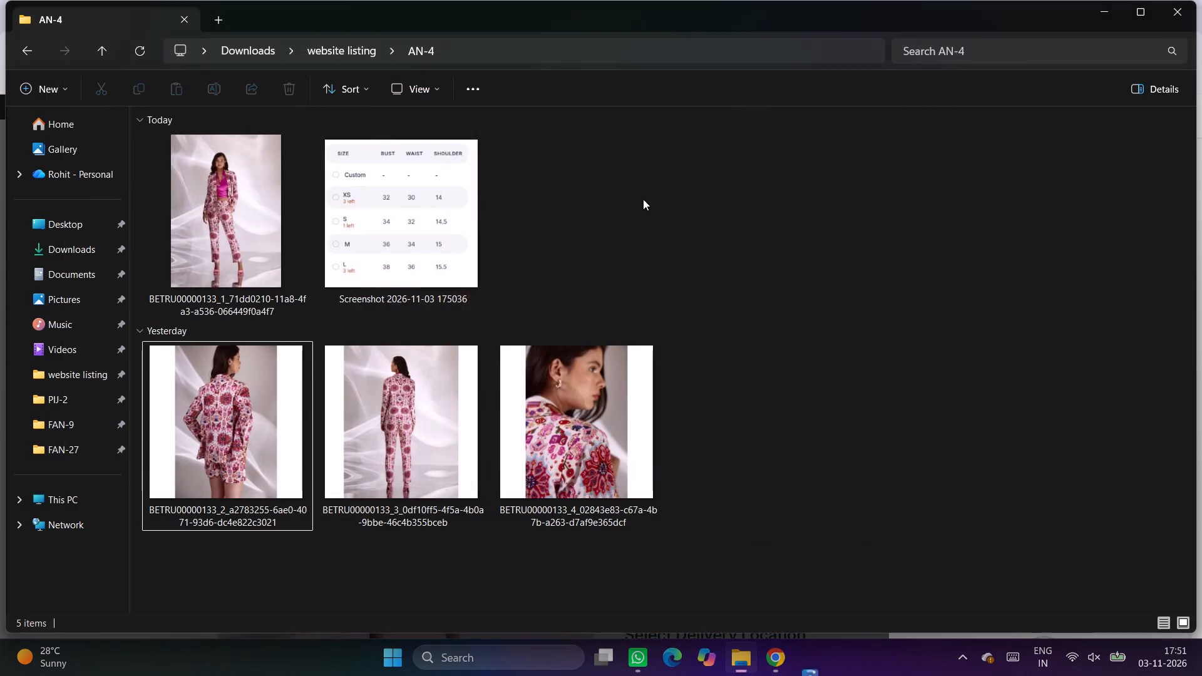
Crop the white side borders off the second AN-4 image (BETRU00000133_2) in Photos to about 649 x 1000 and save over the original.
double_click(265, 426)
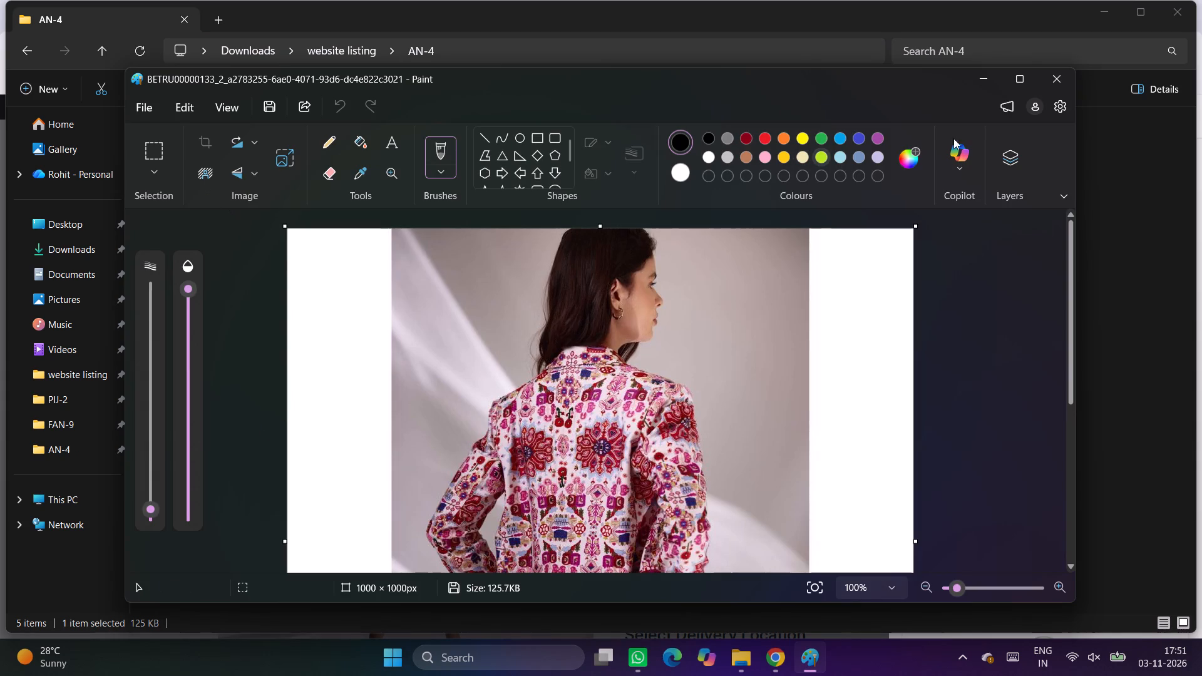
click(1042, 83)
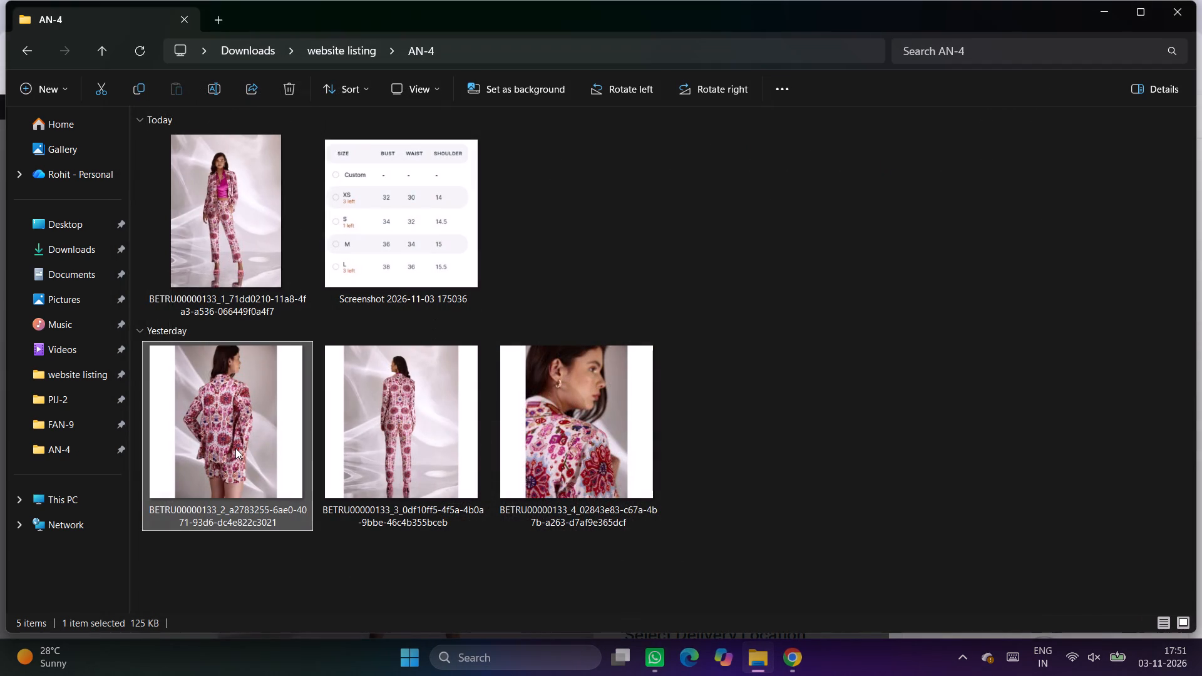
right_click(235, 448)
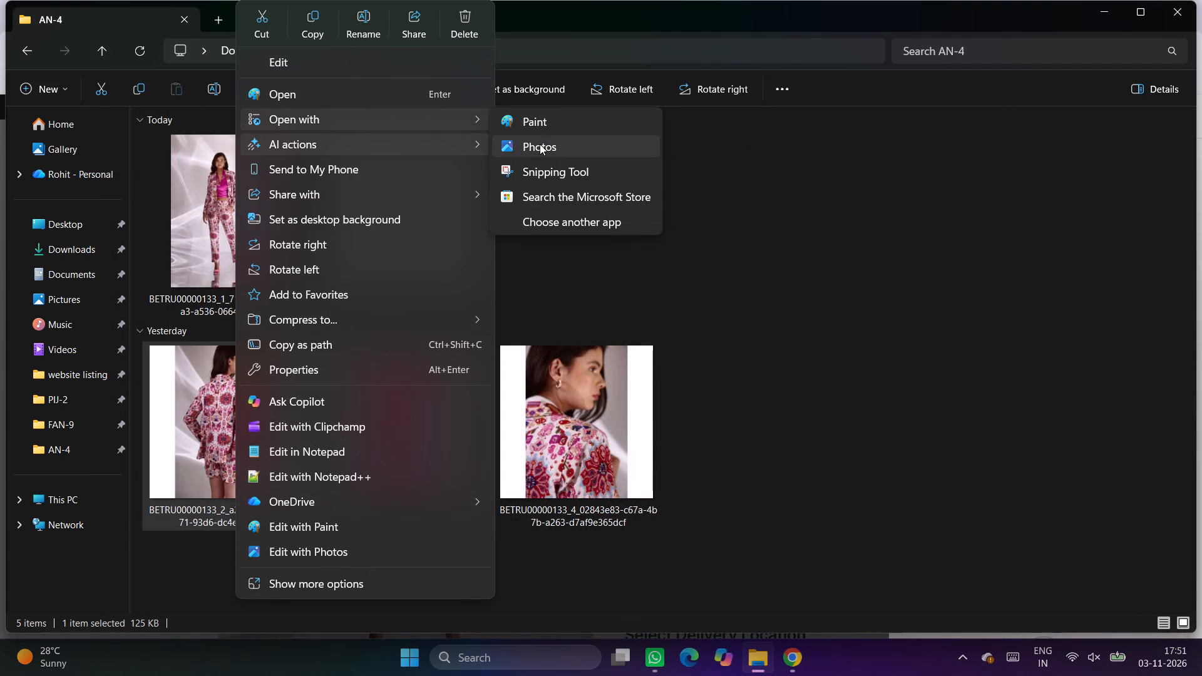
click(540, 144)
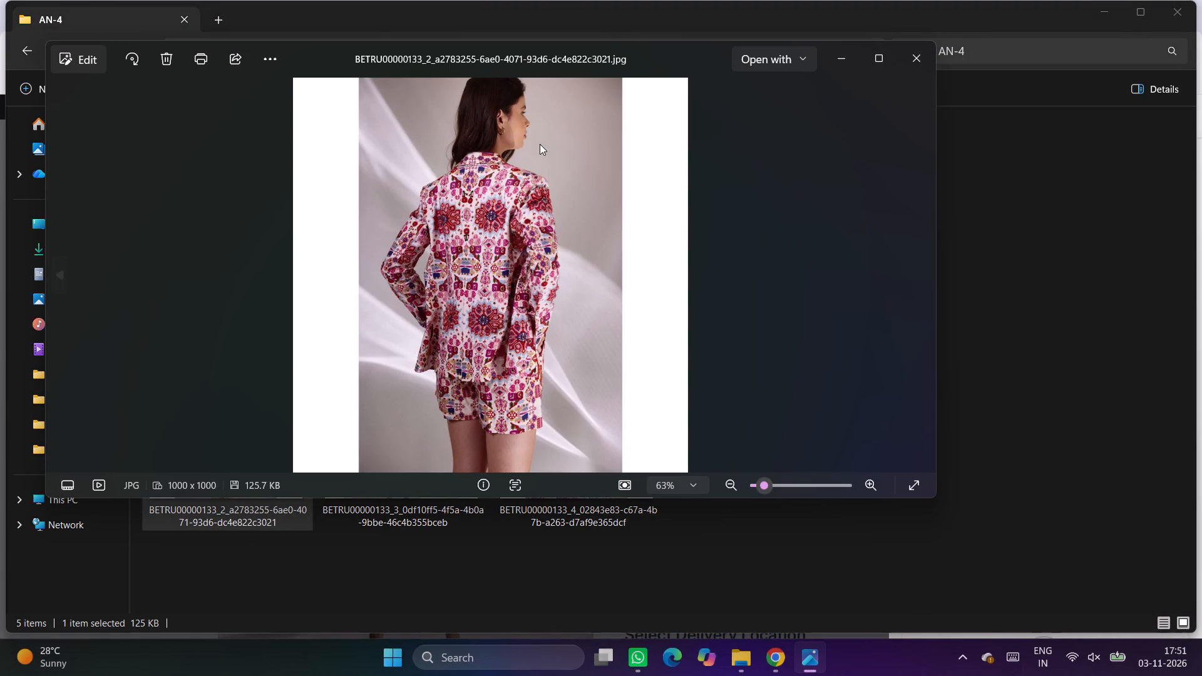
click(76, 49)
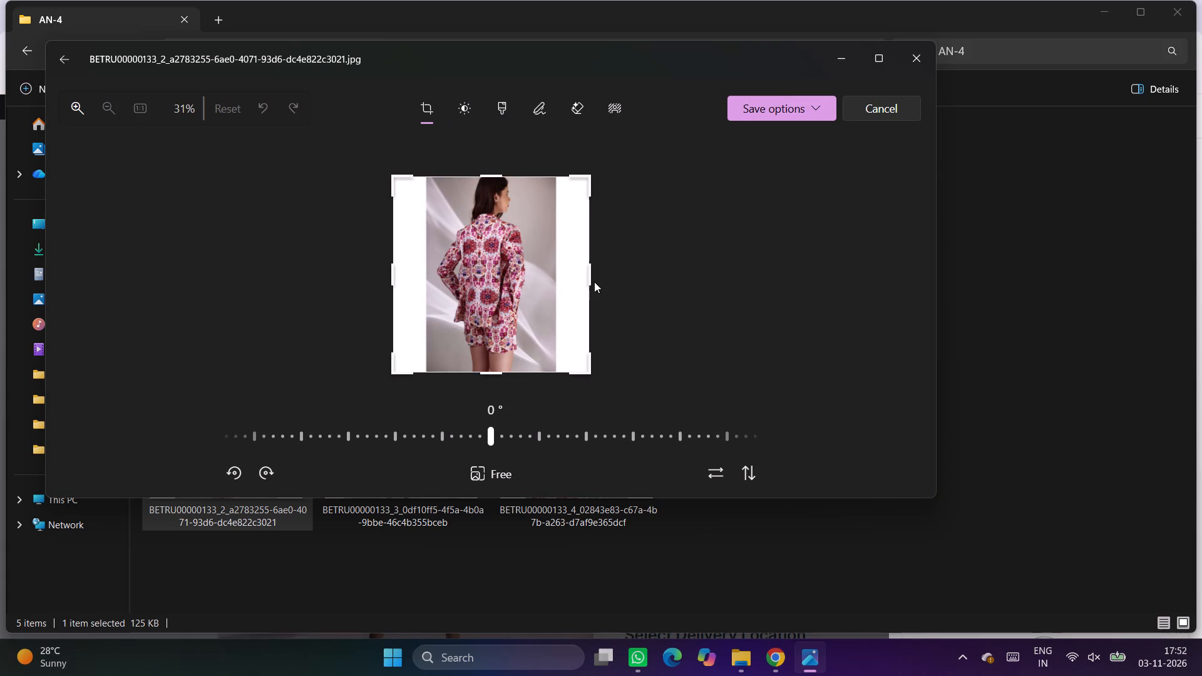
drag(594, 282, 560, 287)
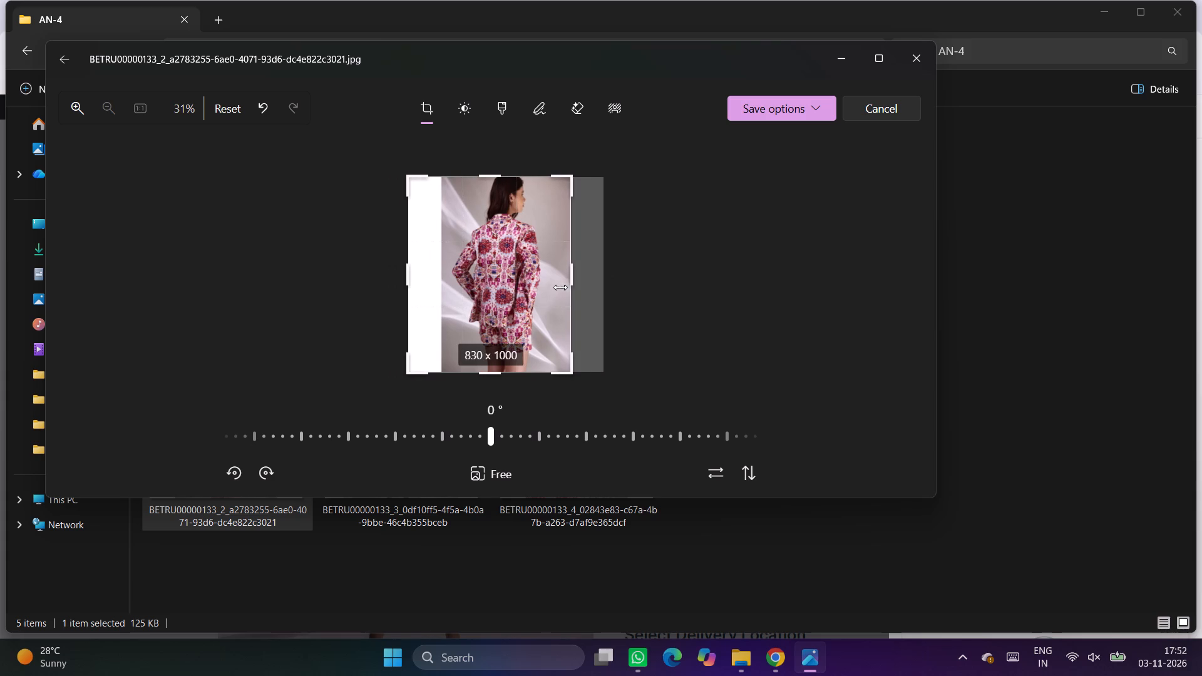
drag(413, 284, 449, 284)
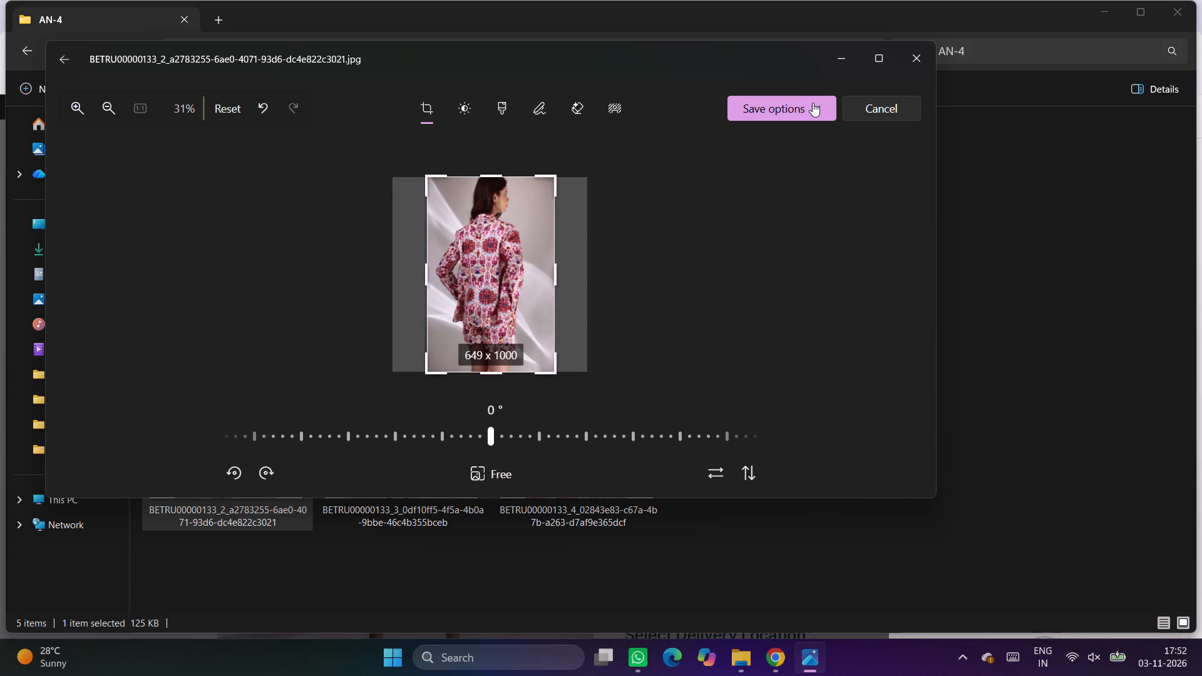
click(813, 103)
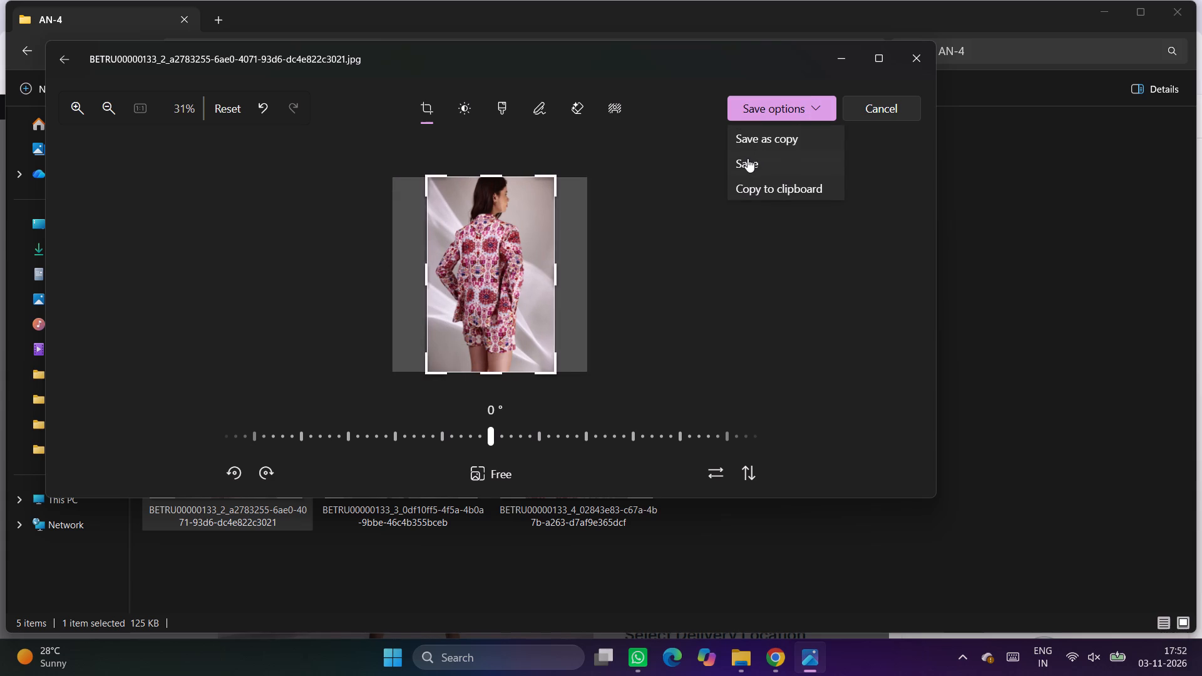
click(747, 158)
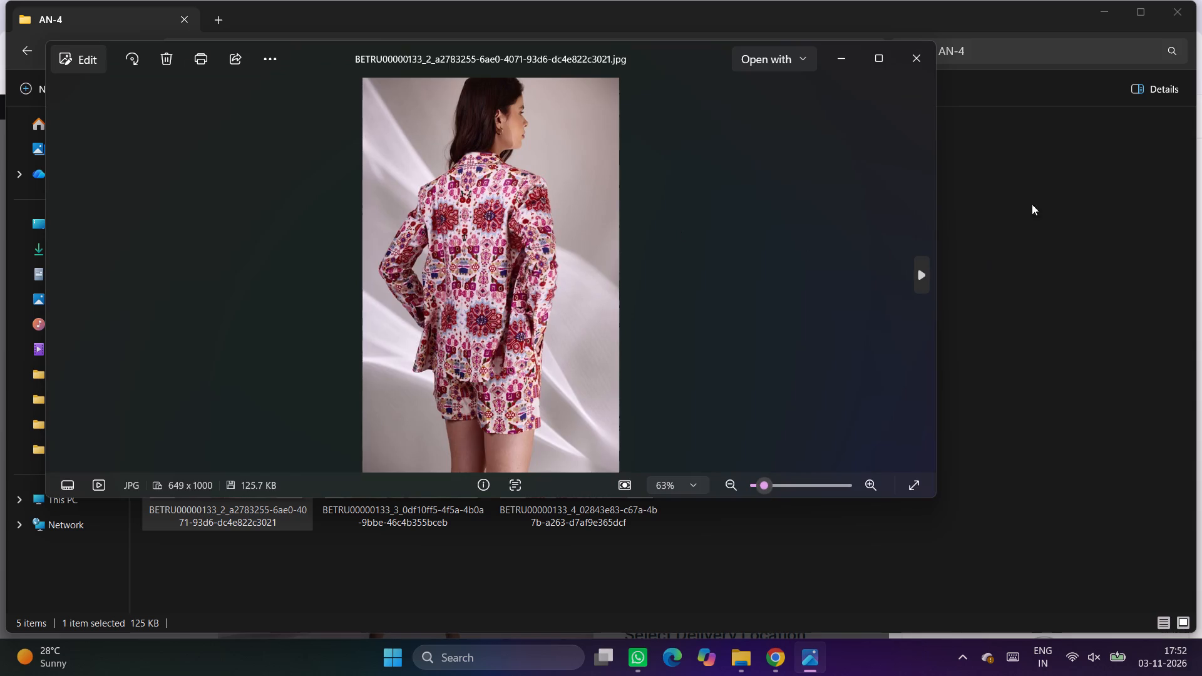
Crop the white side borders off the close-up image BETRU00000133_4 to about 653 x 1000, save over the original, and refresh the folder.
click(923, 276)
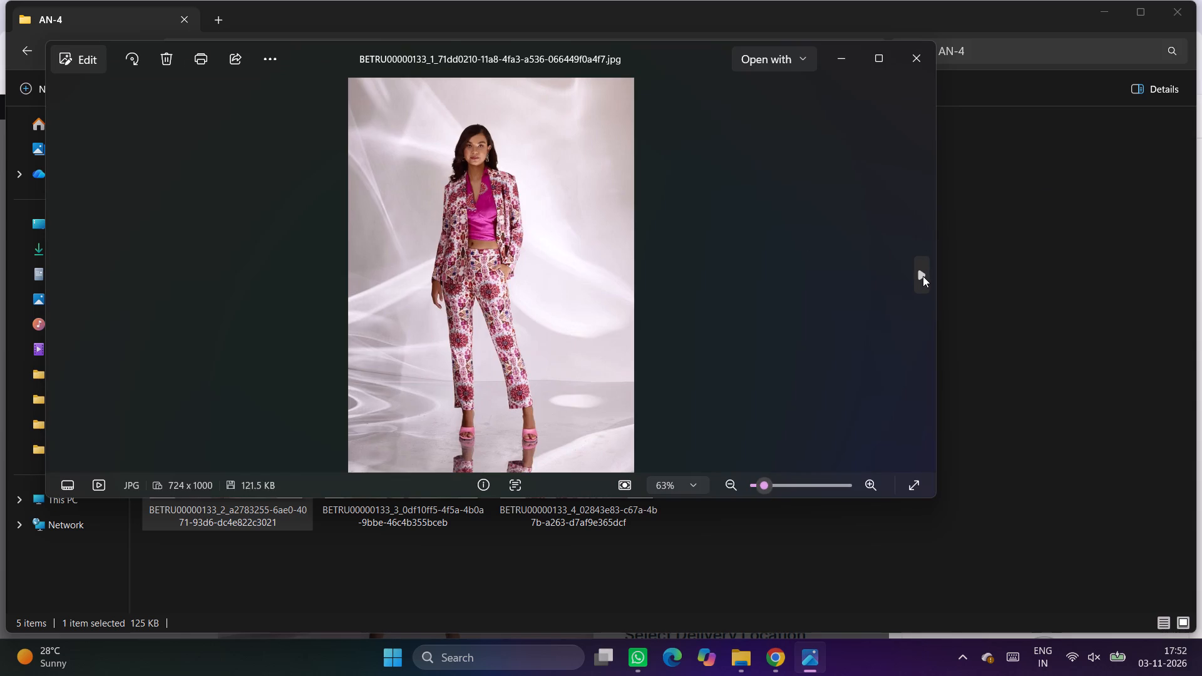
click(923, 276)
click(923, 276)
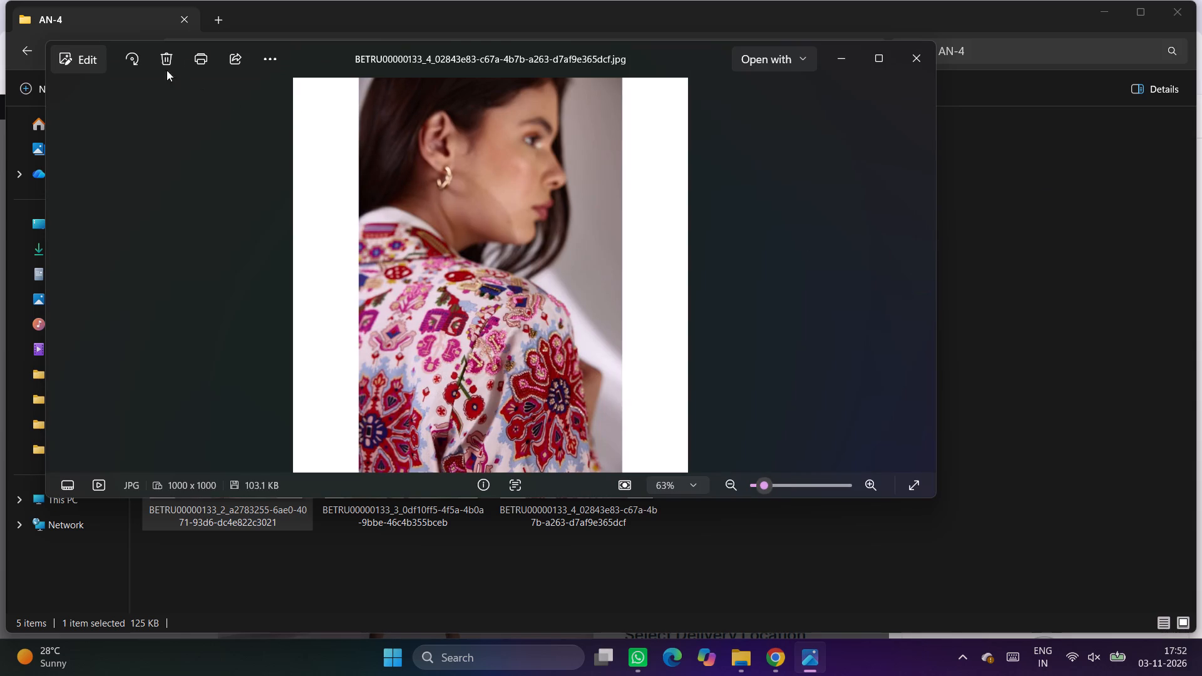
click(80, 59)
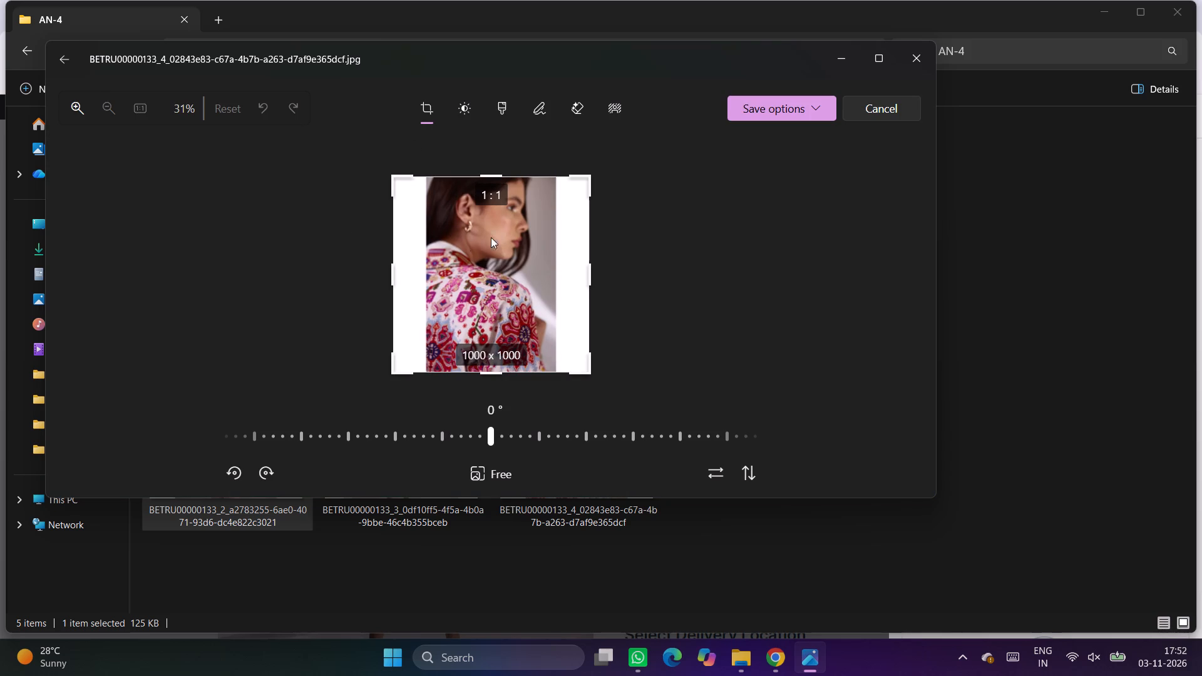
drag(392, 277, 426, 279)
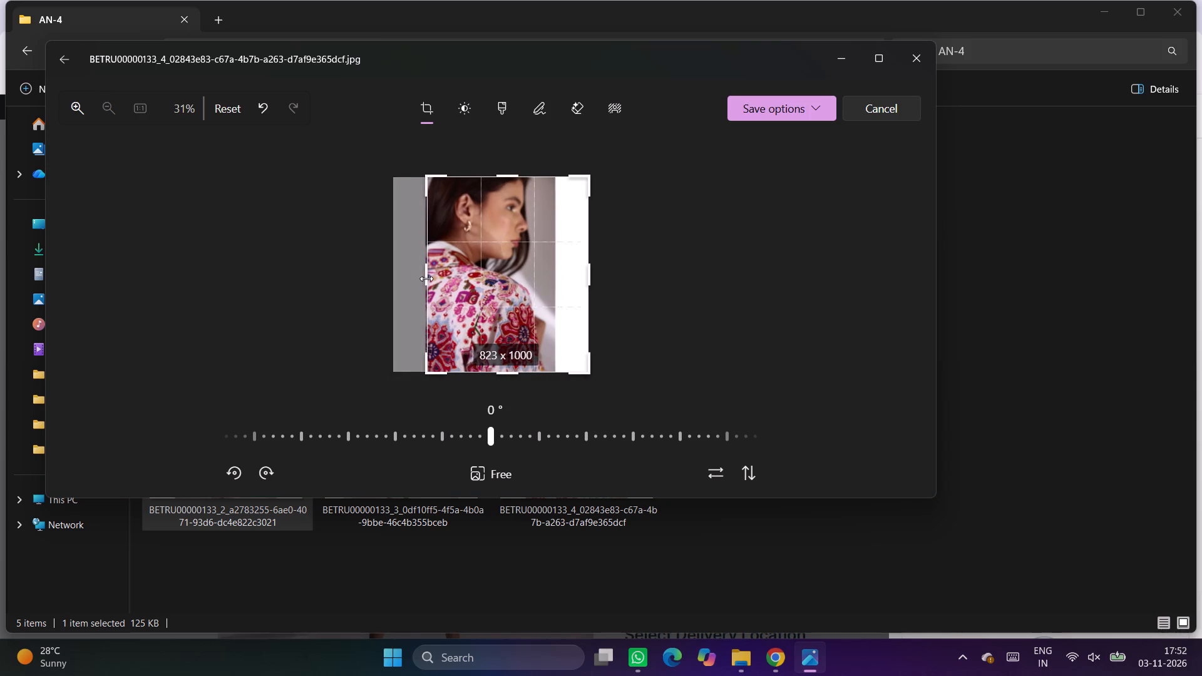
drag(578, 283, 543, 285)
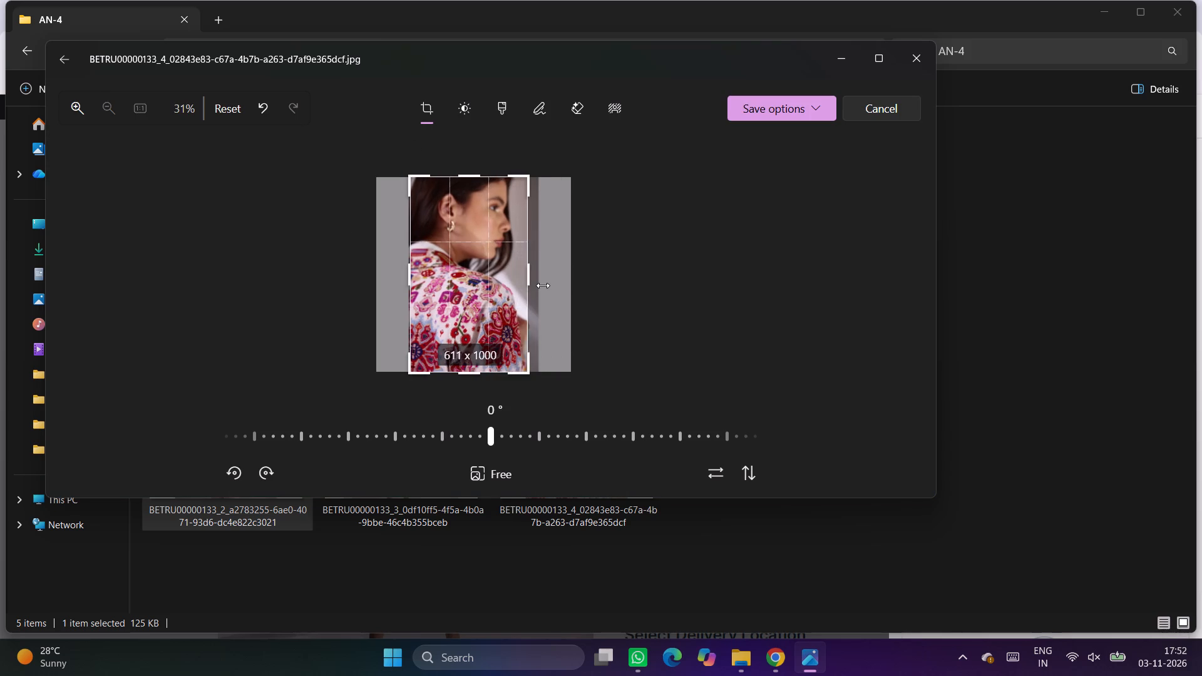
drag(543, 285, 545, 285)
click(816, 115)
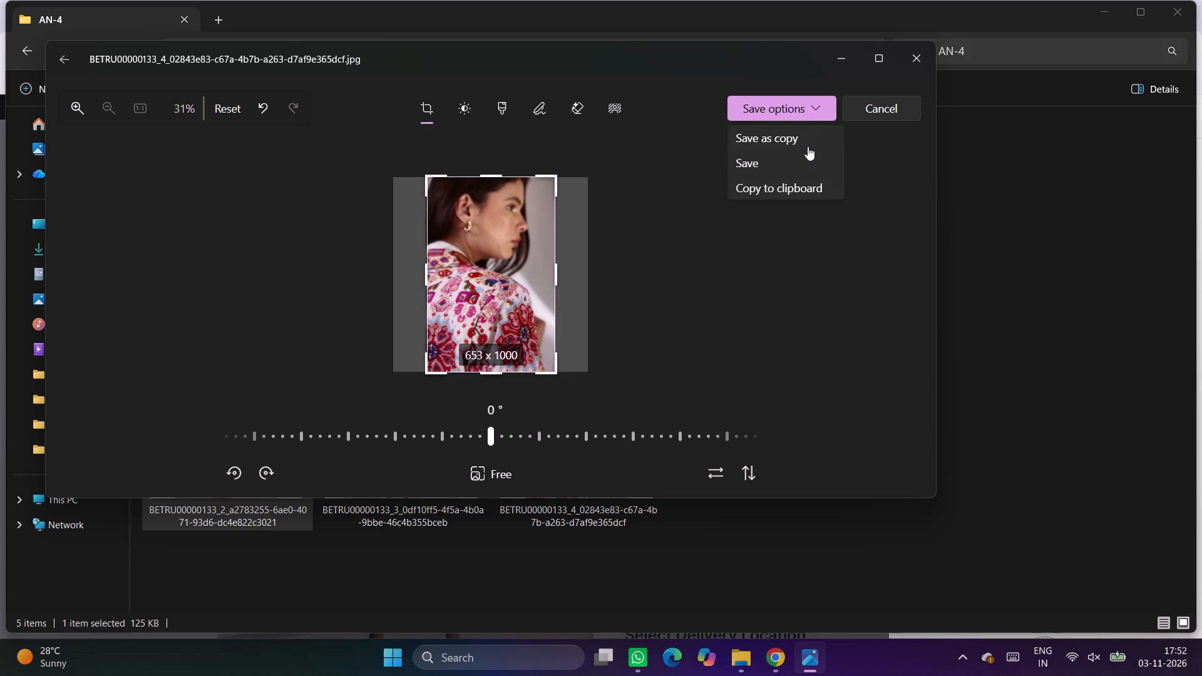
click(767, 163)
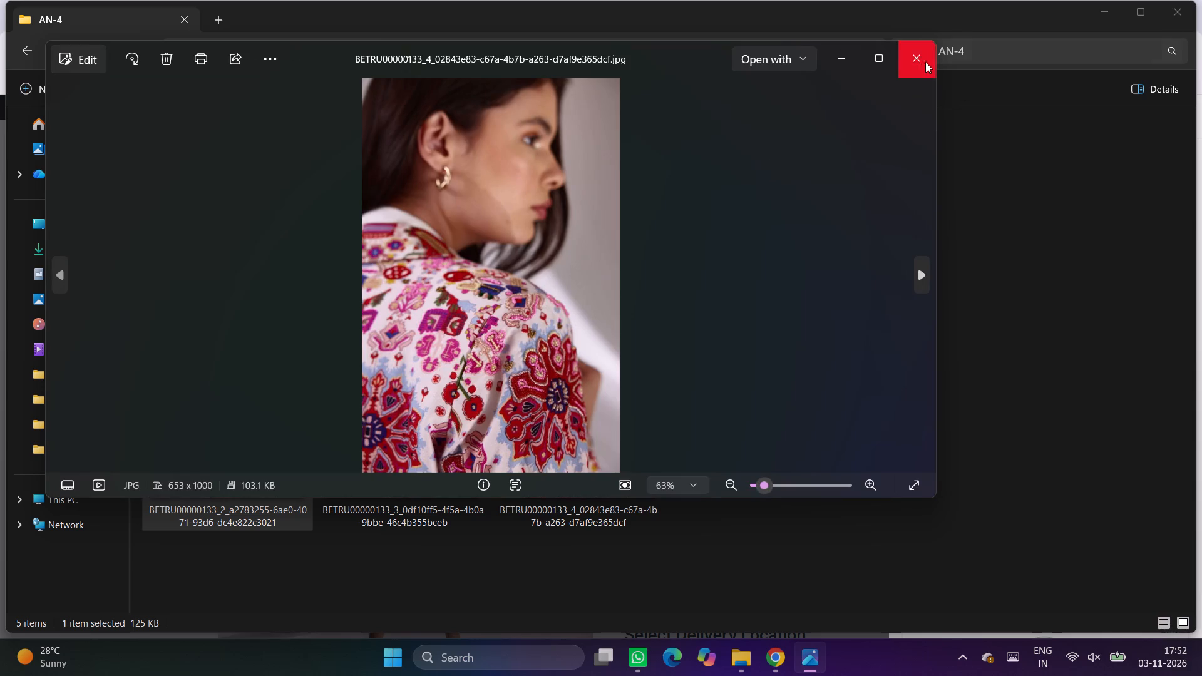
click(921, 63)
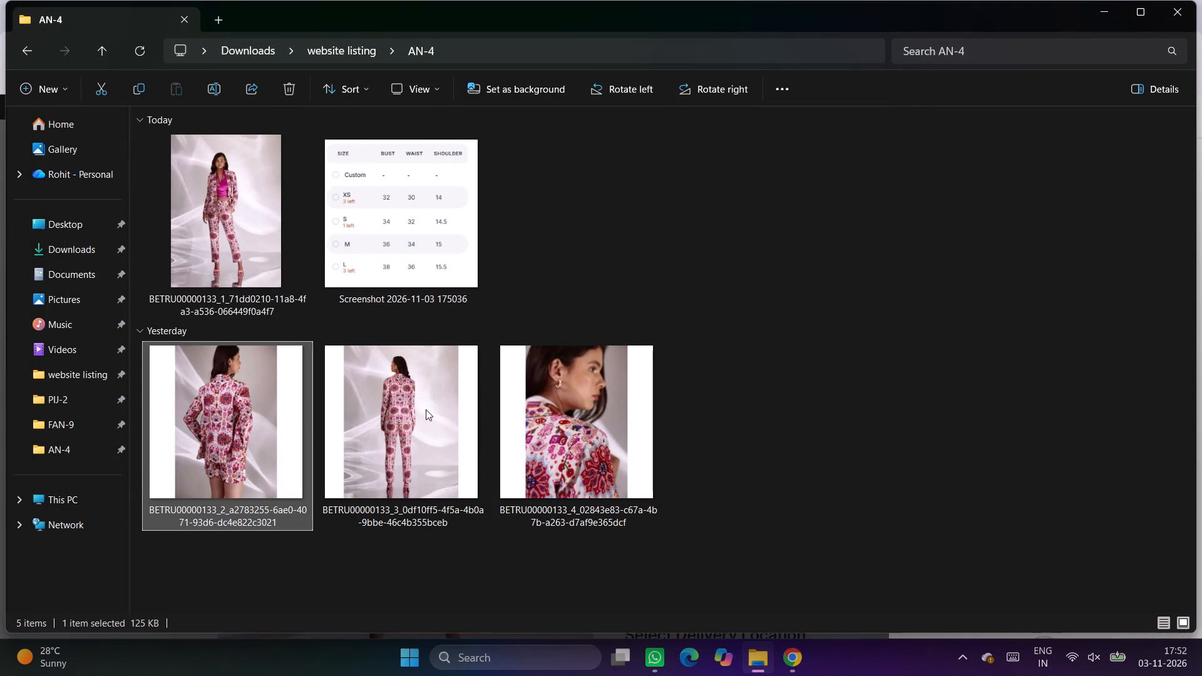
key(ctrl+r)
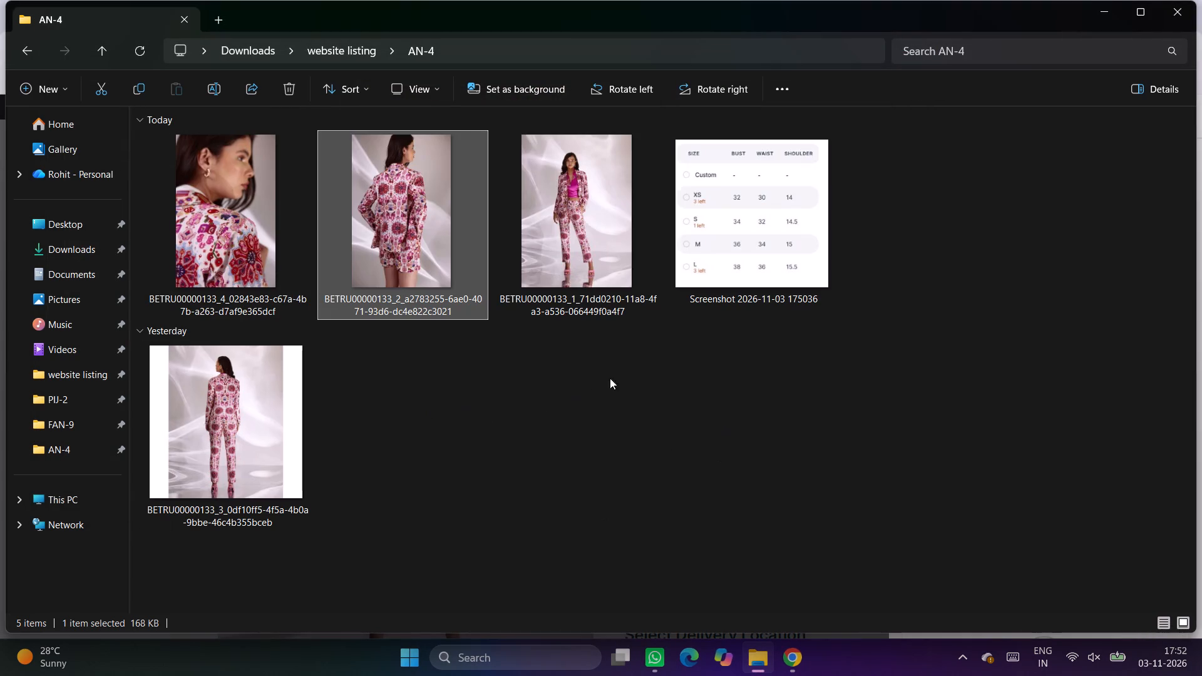
Crop the white side borders off image BETRU00000133_3 in Photos to about 733 x 1000, save over the original, and refresh the folder.
double_click(297, 416)
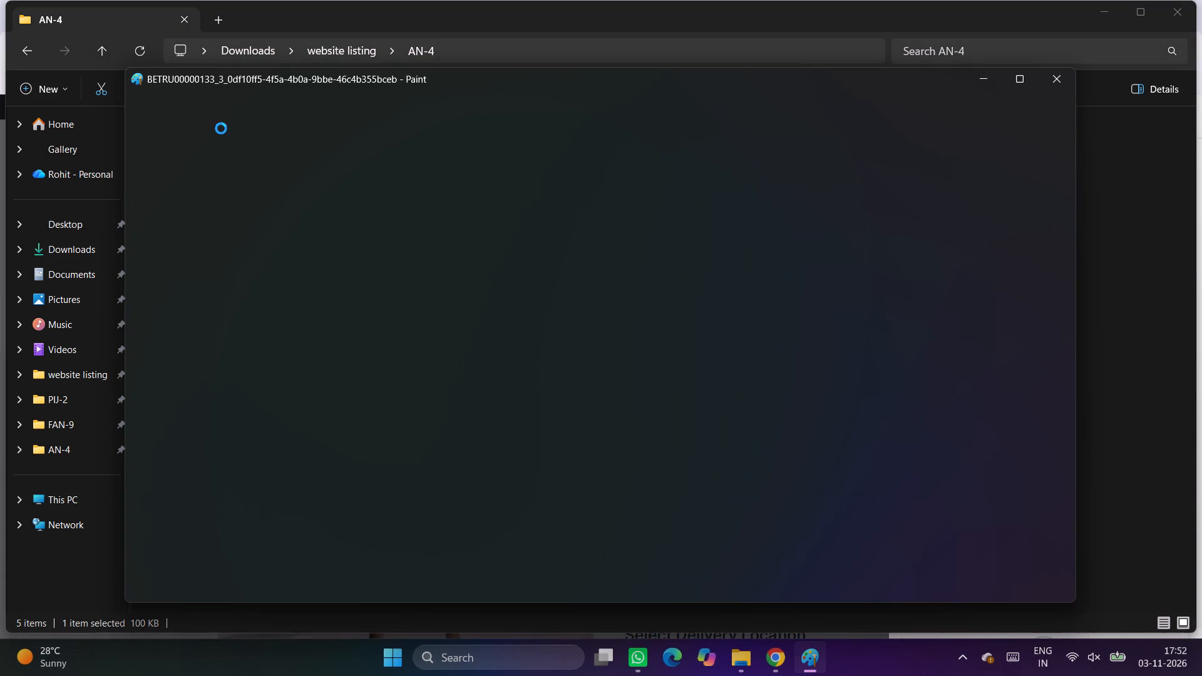
click(1057, 83)
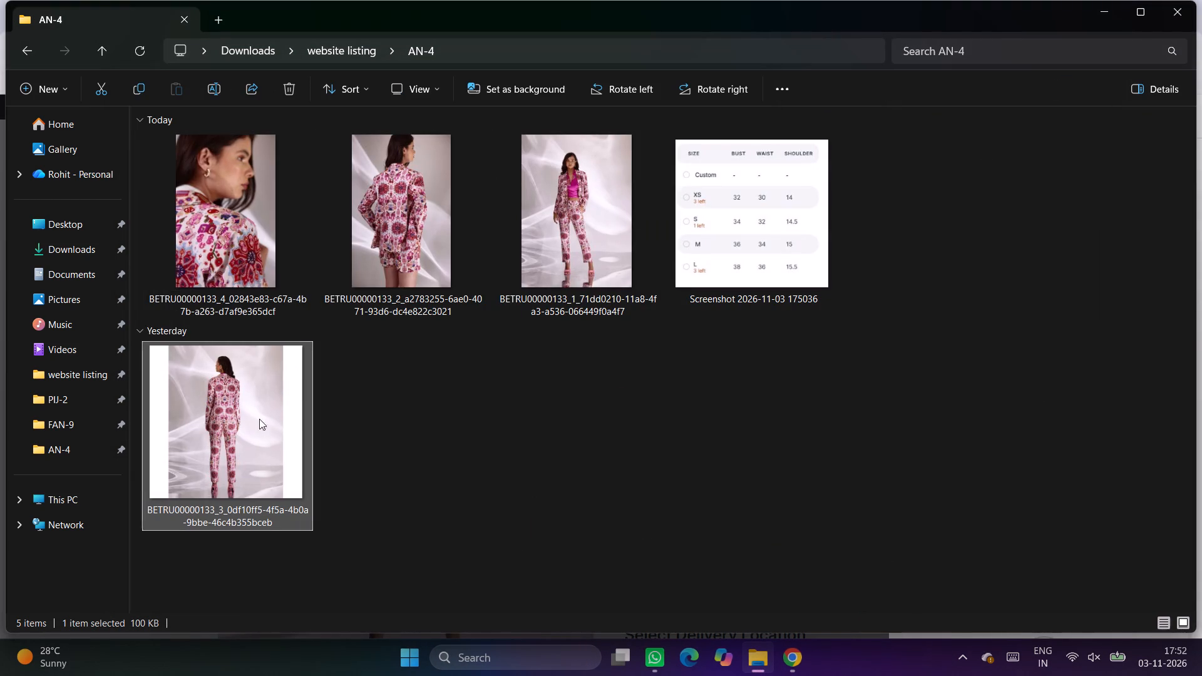
right_click(245, 412)
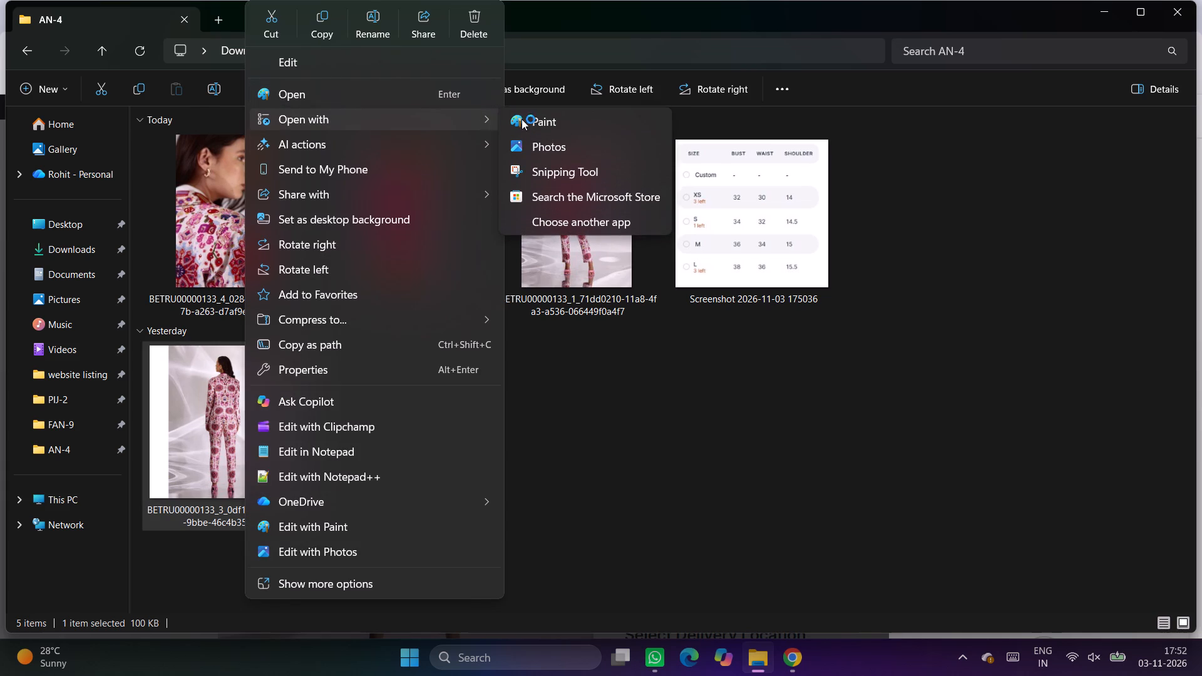
click(585, 152)
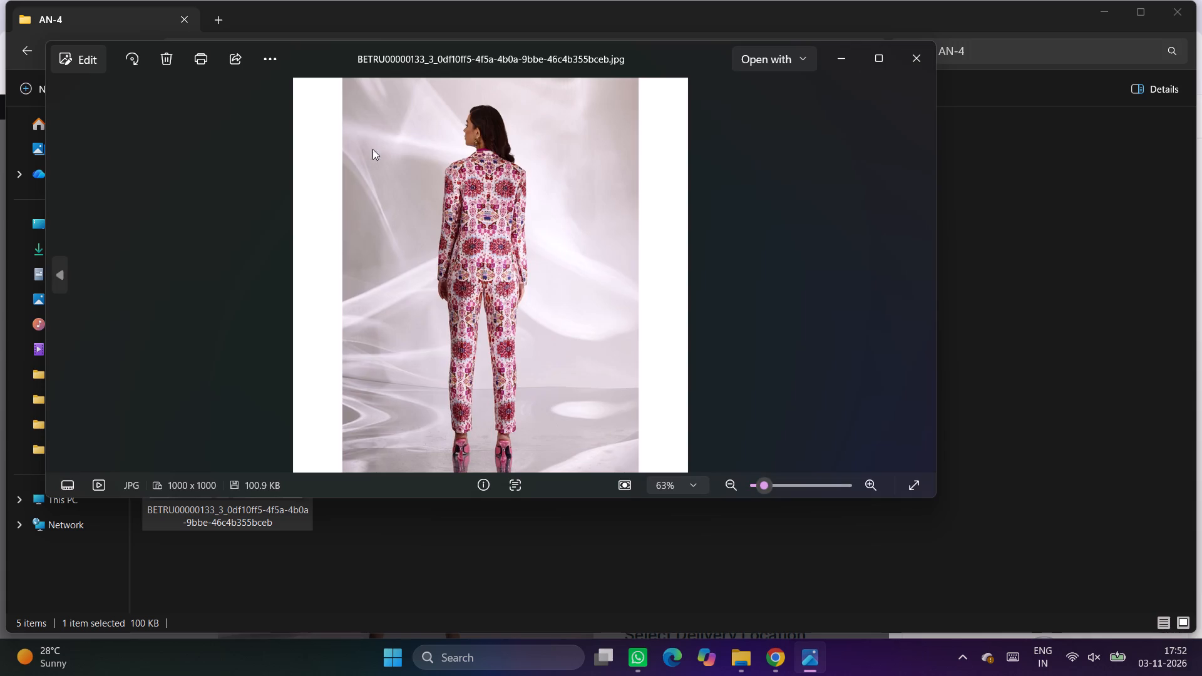
click(91, 68)
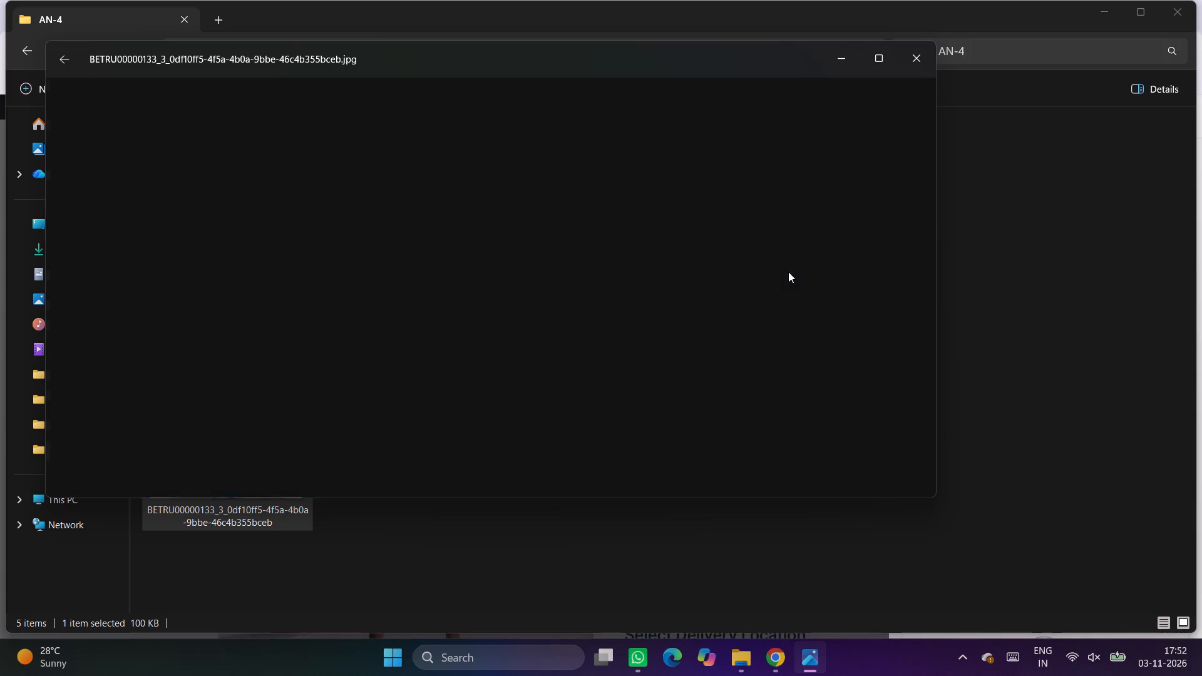
drag(588, 271, 567, 275)
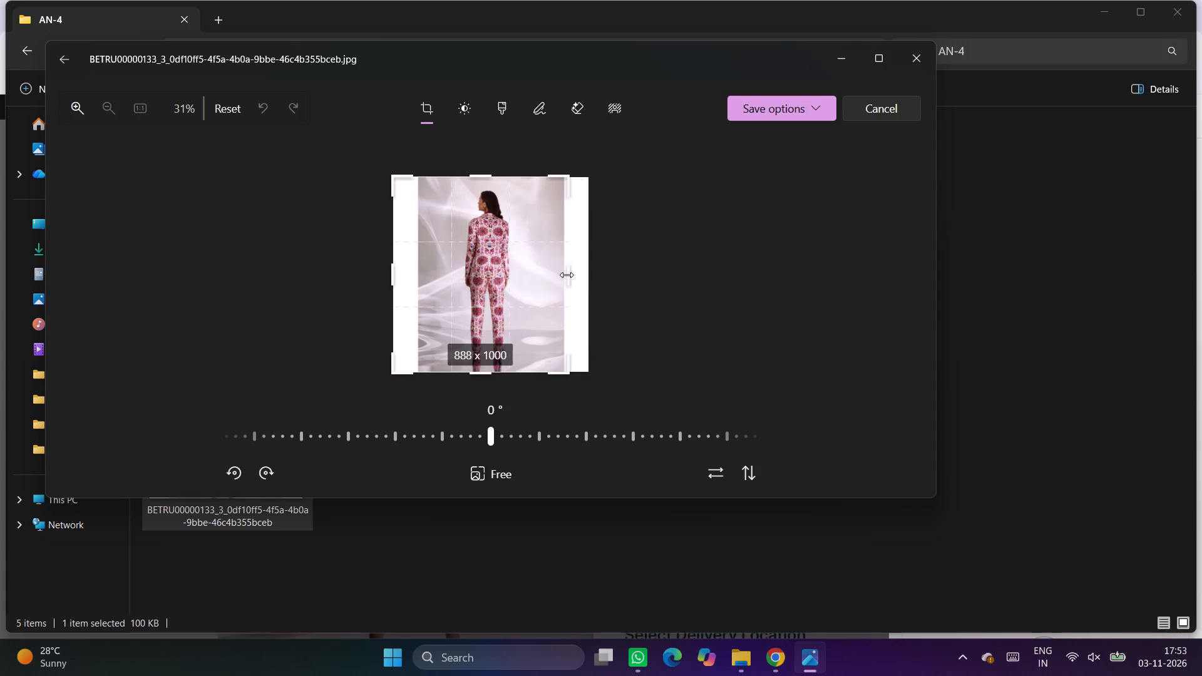
drag(567, 275, 563, 275)
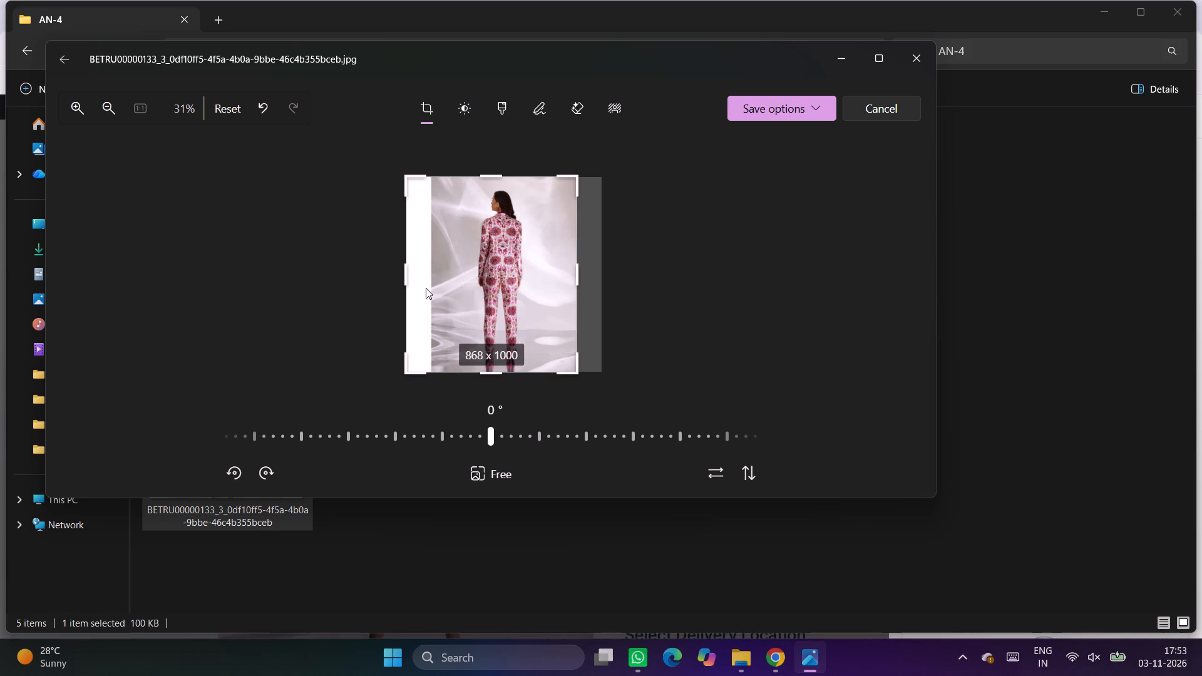
drag(406, 287, 433, 287)
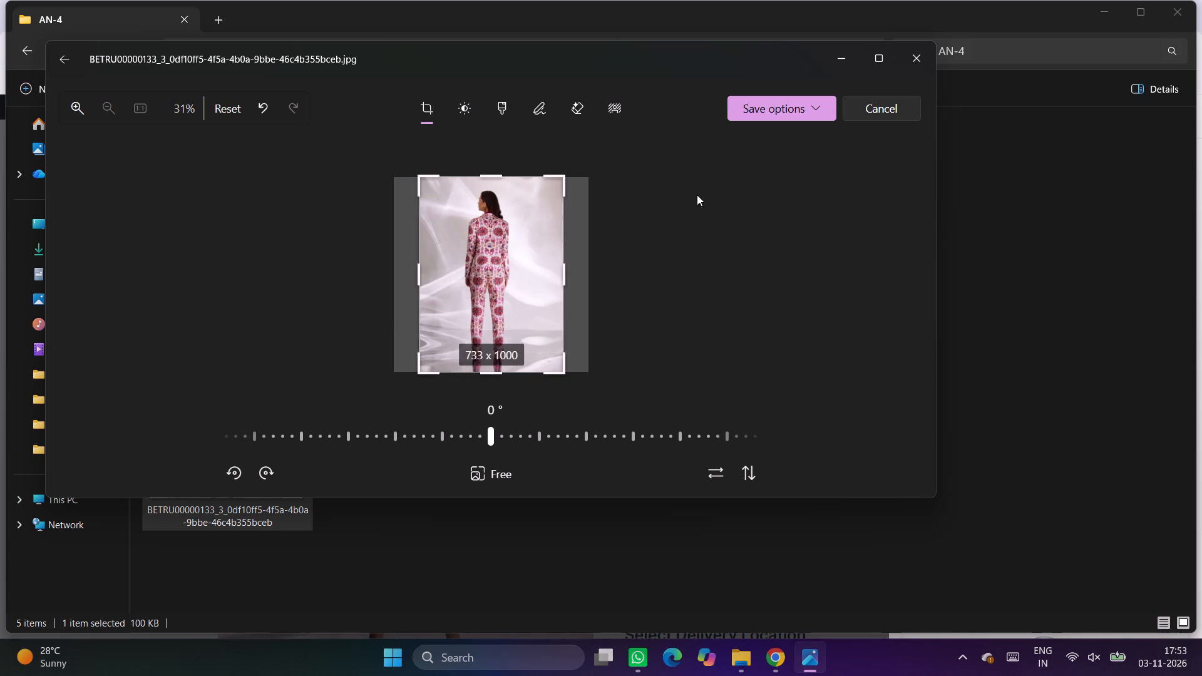
click(825, 119)
click(756, 171)
click(918, 68)
key(ctrl+r)
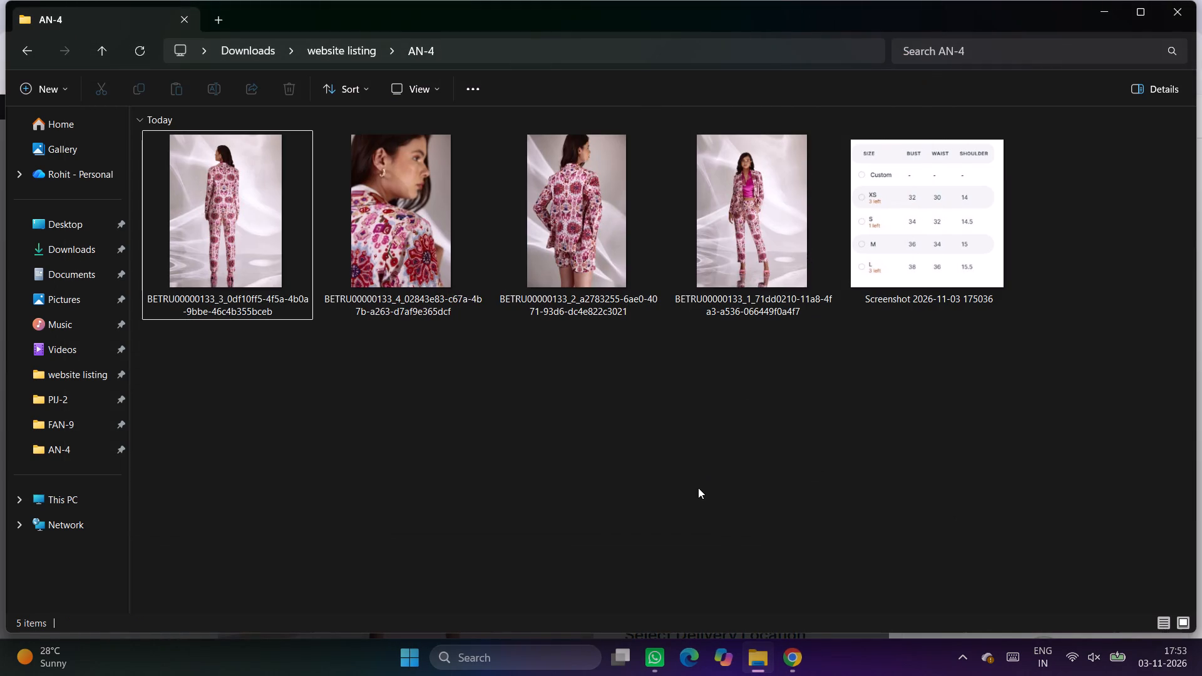
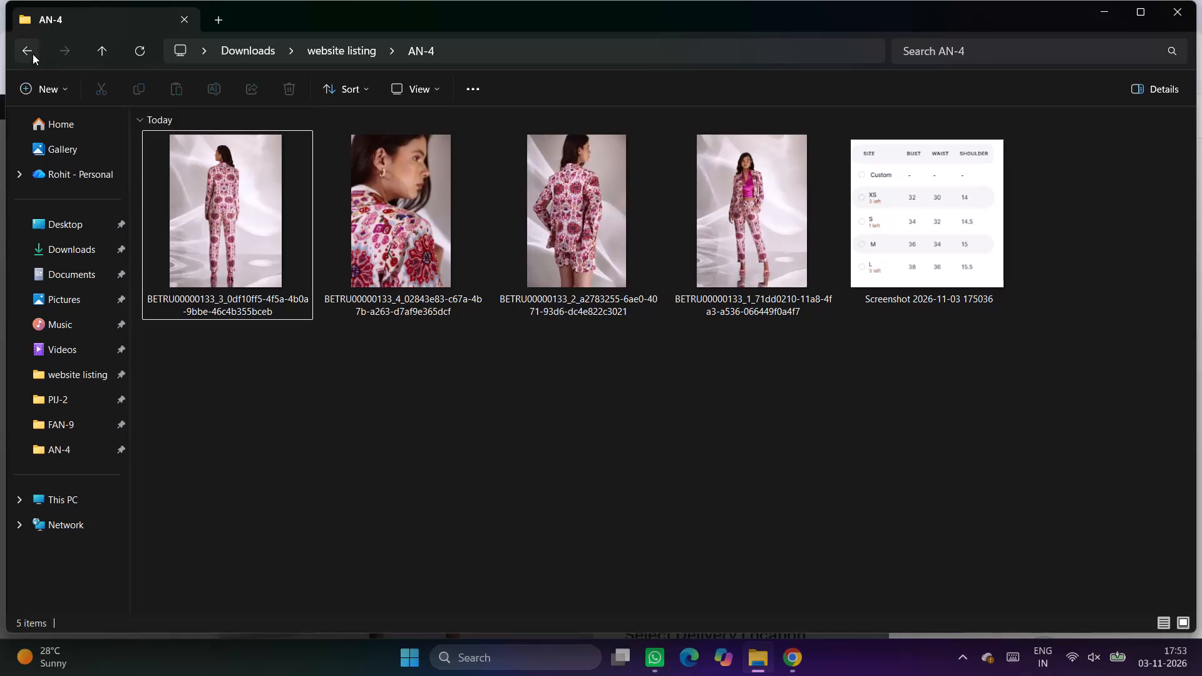
Leave the AN-4 folder and go back to the previous folder.
click(33, 54)
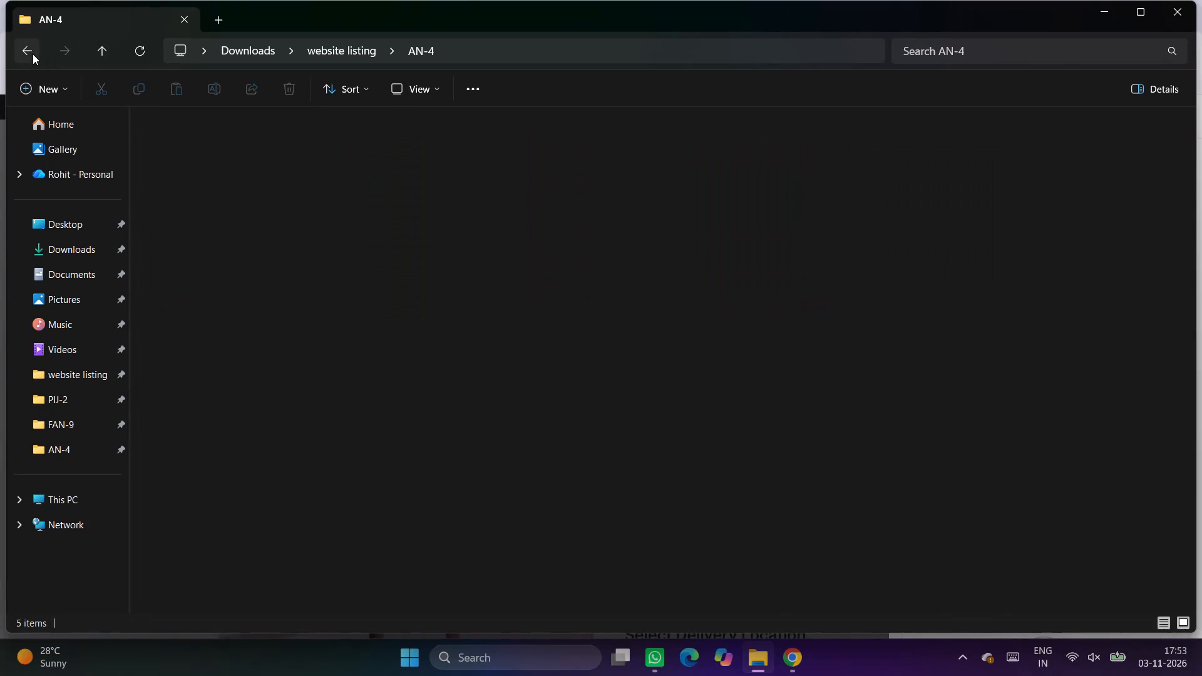
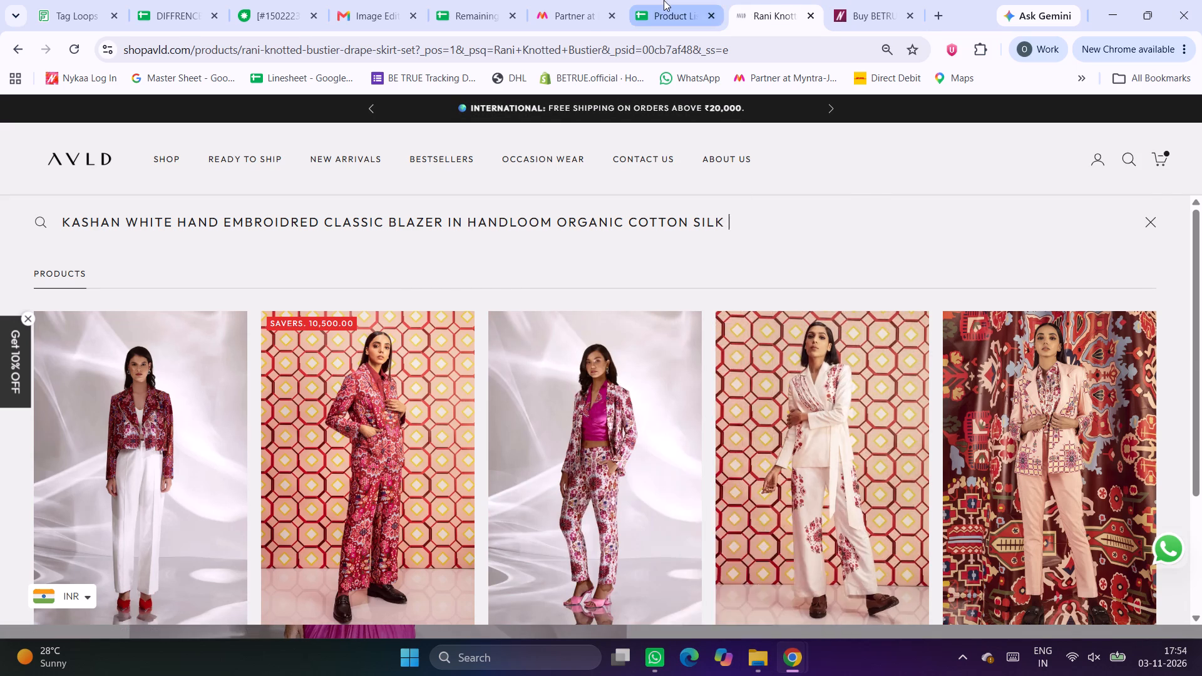
Search the AVLD store for the AN-6 product name copied from the sheet and open the Kashan white print crossover drape dress.
click(223, 433)
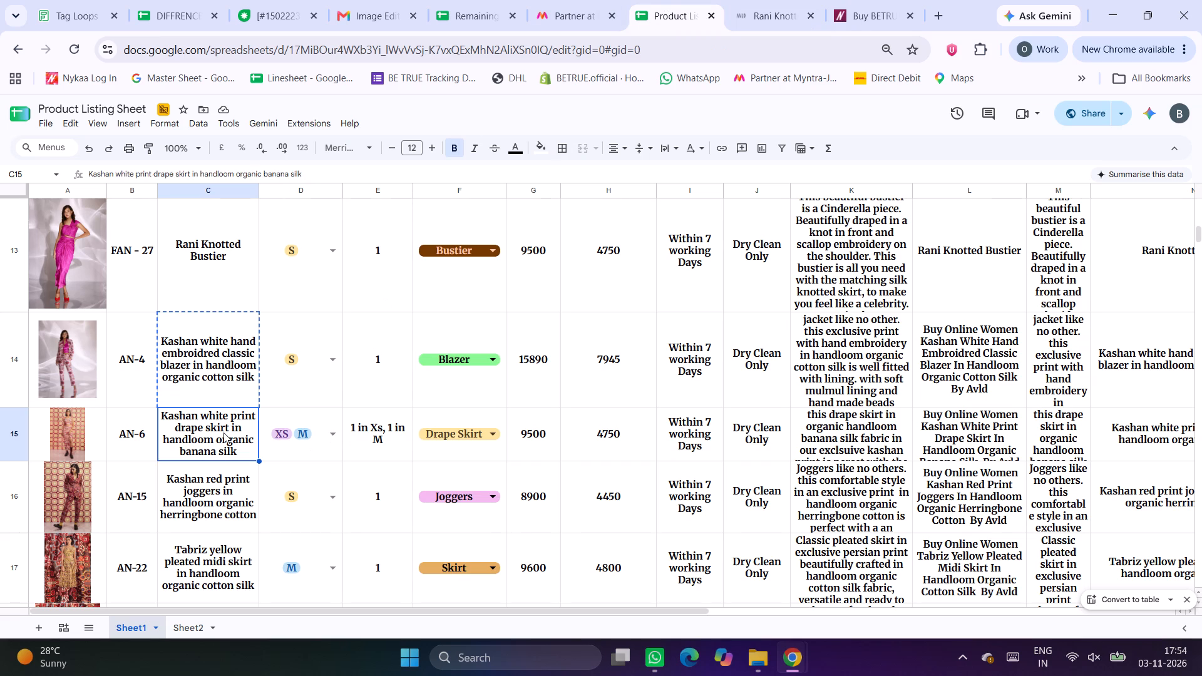
key(ctrl+c)
scroll(592, 433, down, 5)
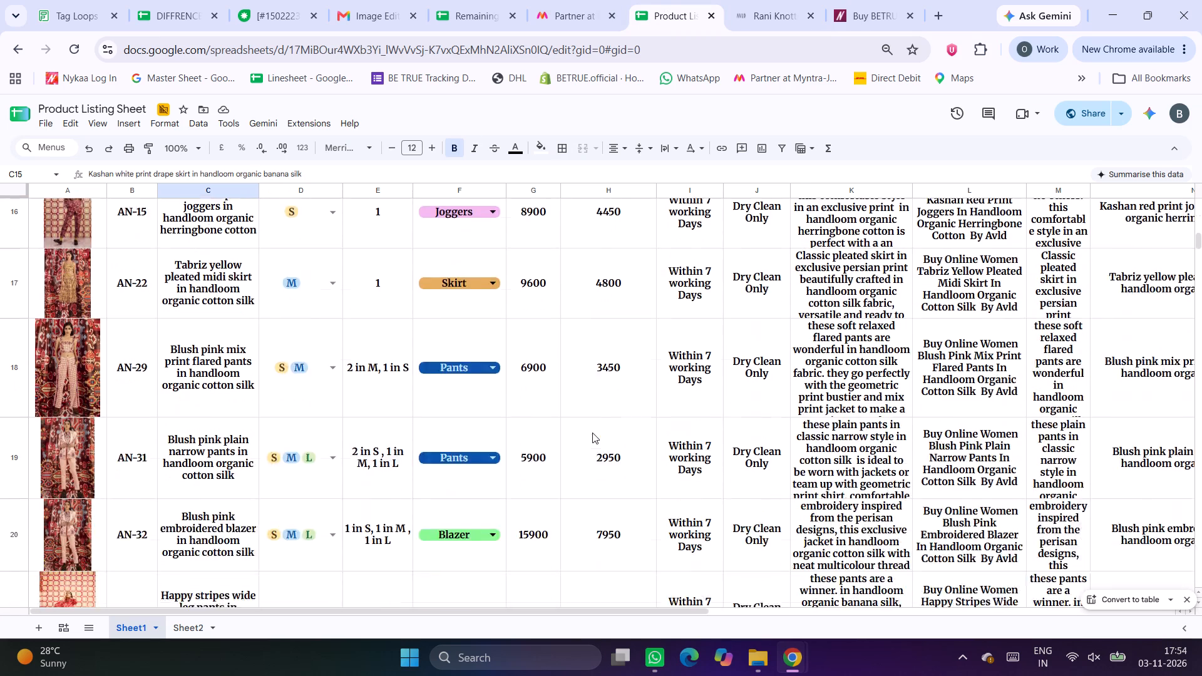
scroll(592, 433, down, 3)
scroll(592, 433, up, 4)
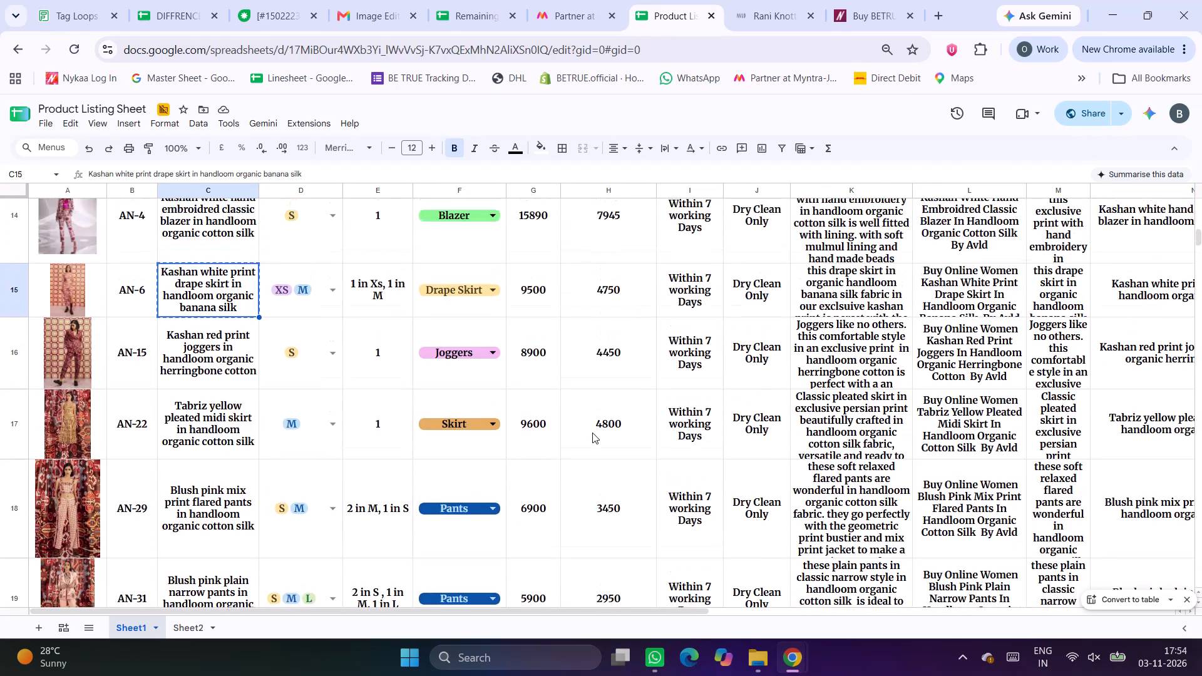
click(865, 0)
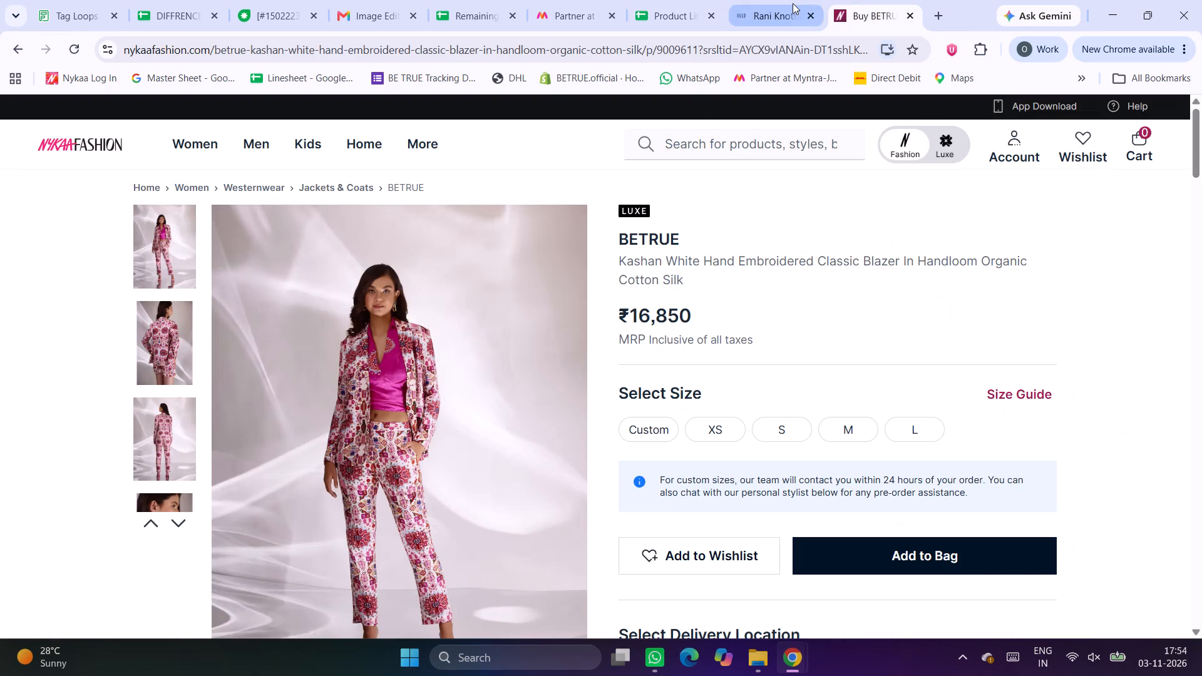
click(793, 3)
click(1122, 153)
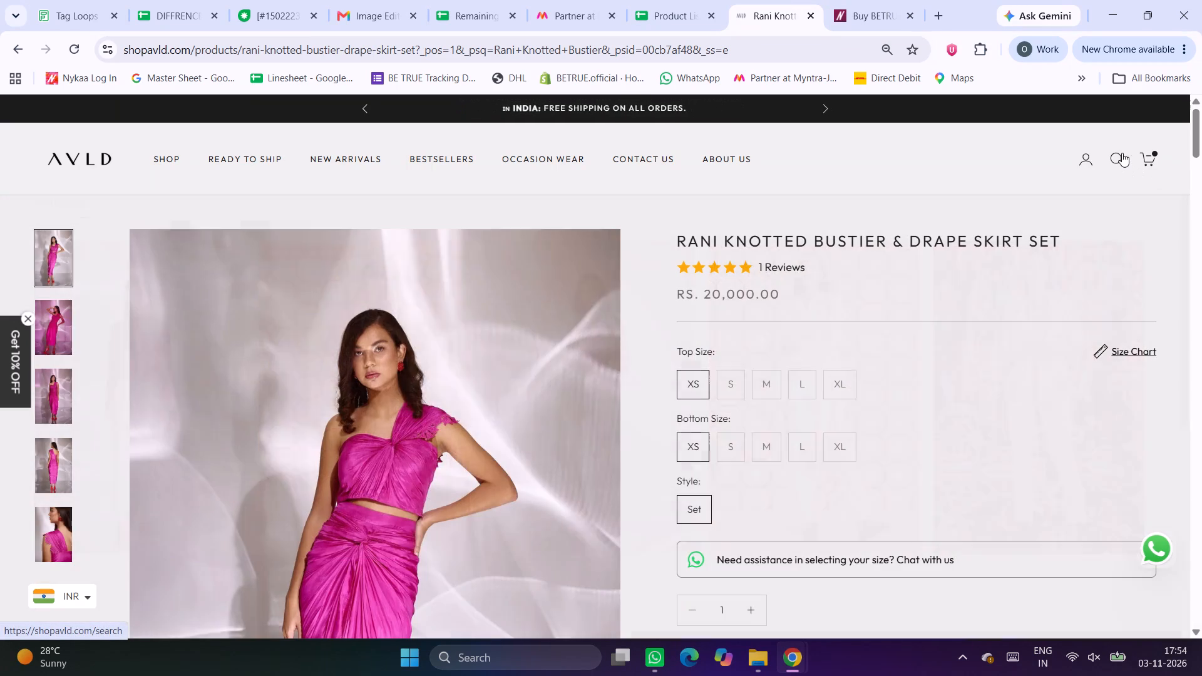
click(1122, 153)
key(ctrl+v)
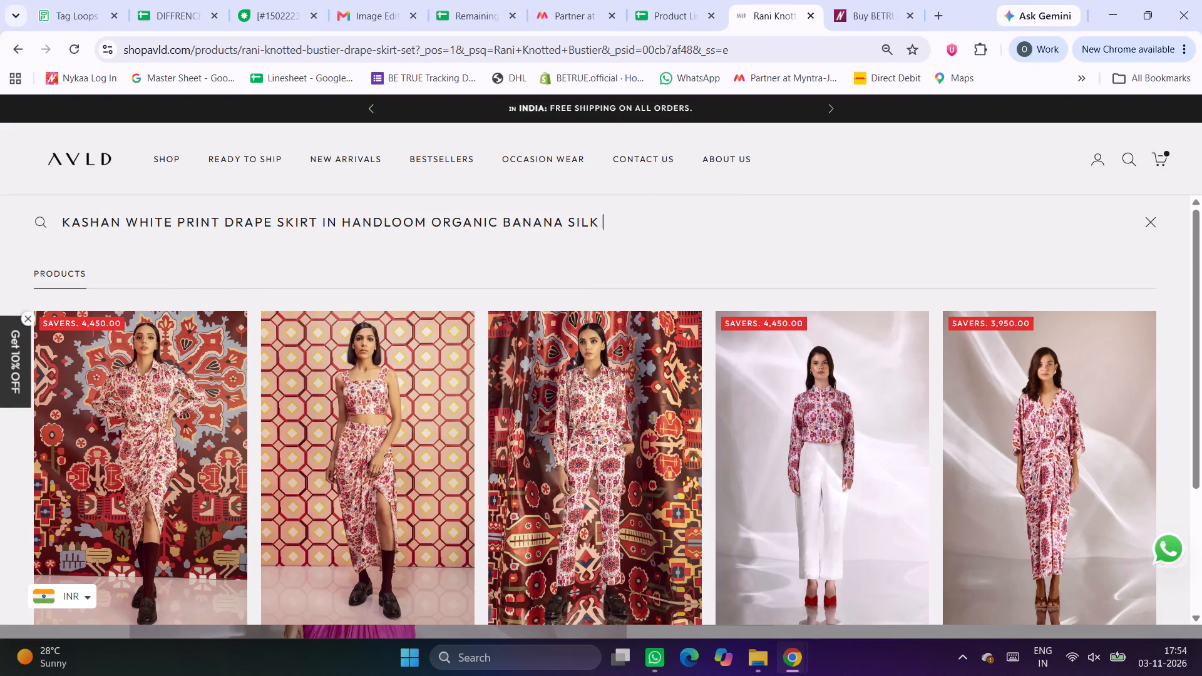
scroll(654, 219, down, 3)
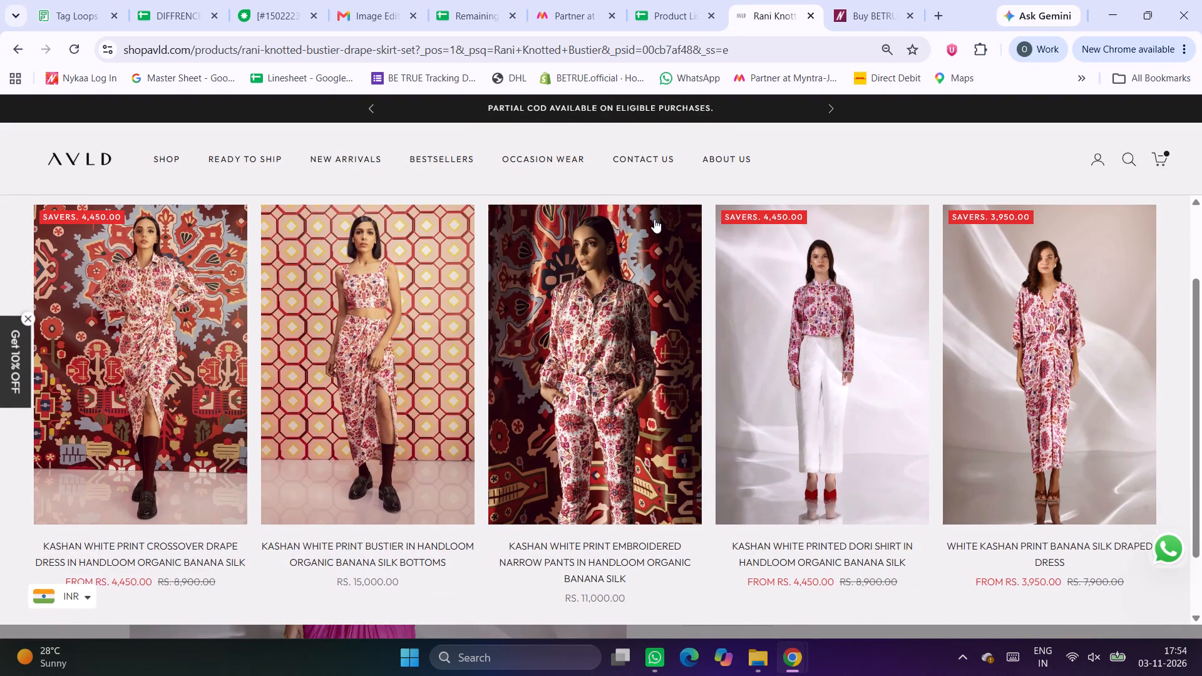
click(191, 353)
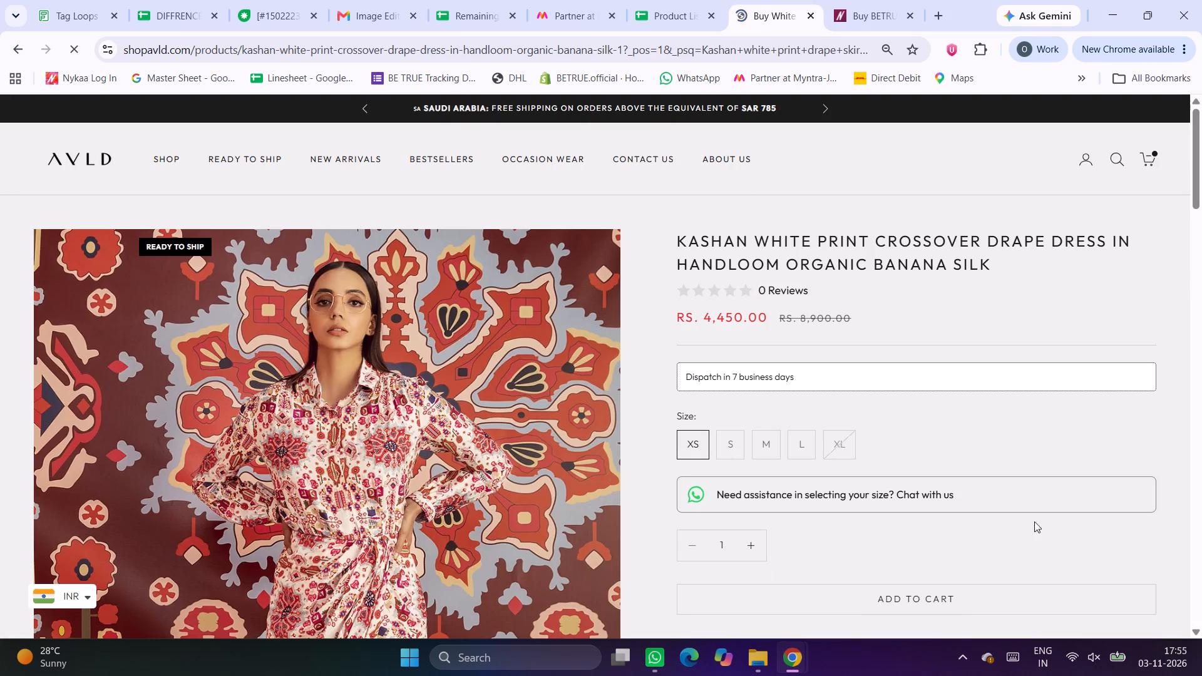
Open the crossover drape dress's size chart and show its body measurements in inches.
scroll(1087, 518, down, 3)
scroll(1101, 374, up, 2)
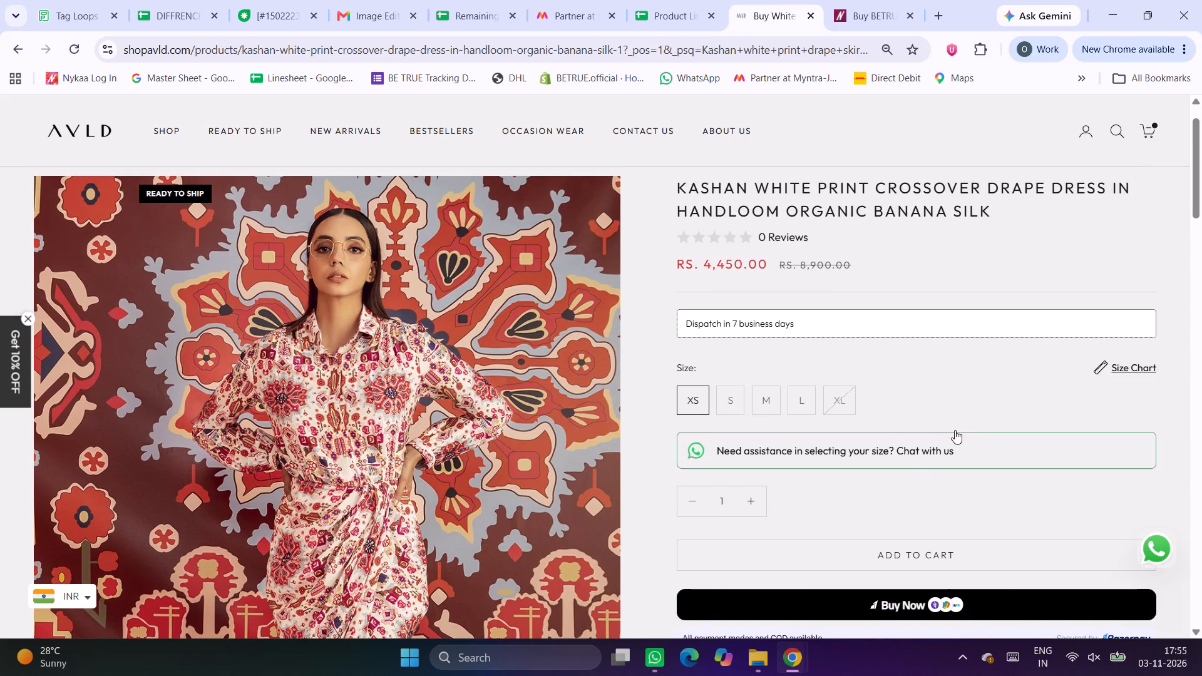
click(1128, 368)
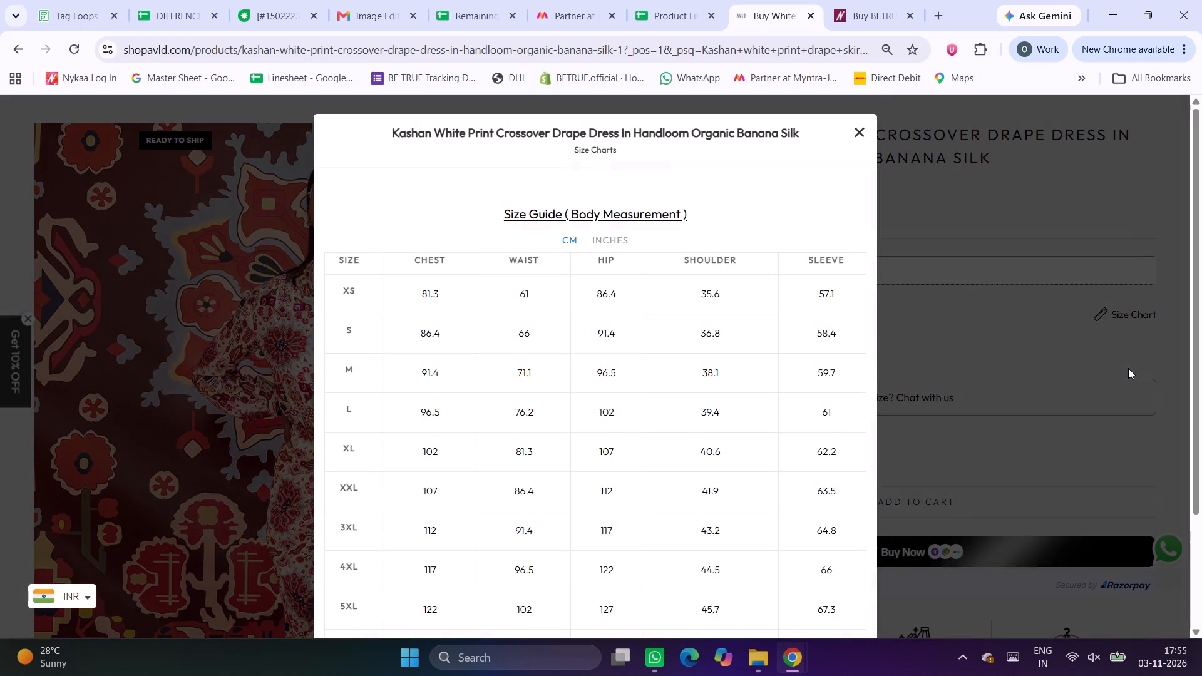
click(604, 245)
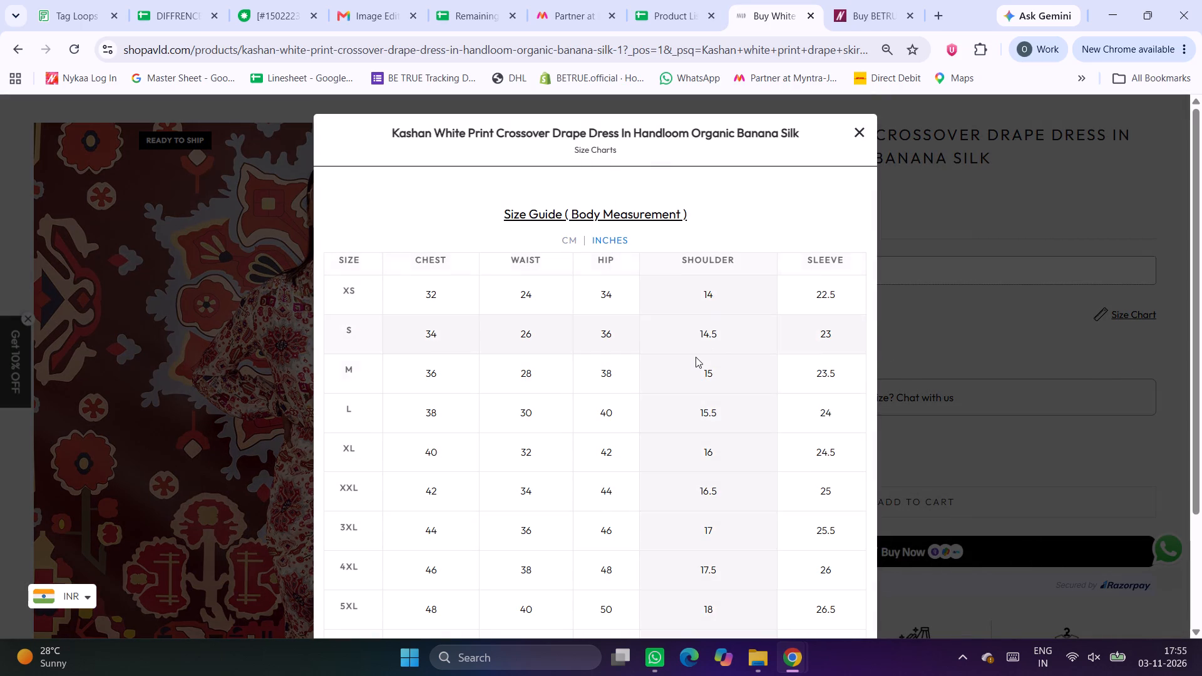
scroll(696, 357, down, 4)
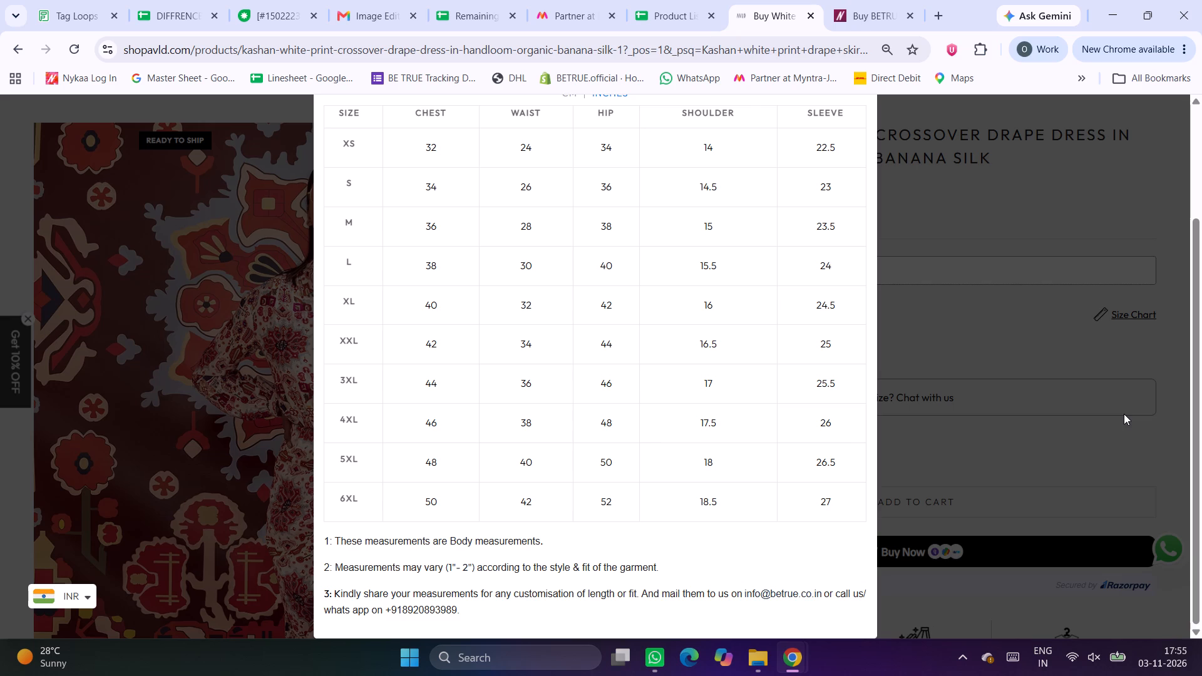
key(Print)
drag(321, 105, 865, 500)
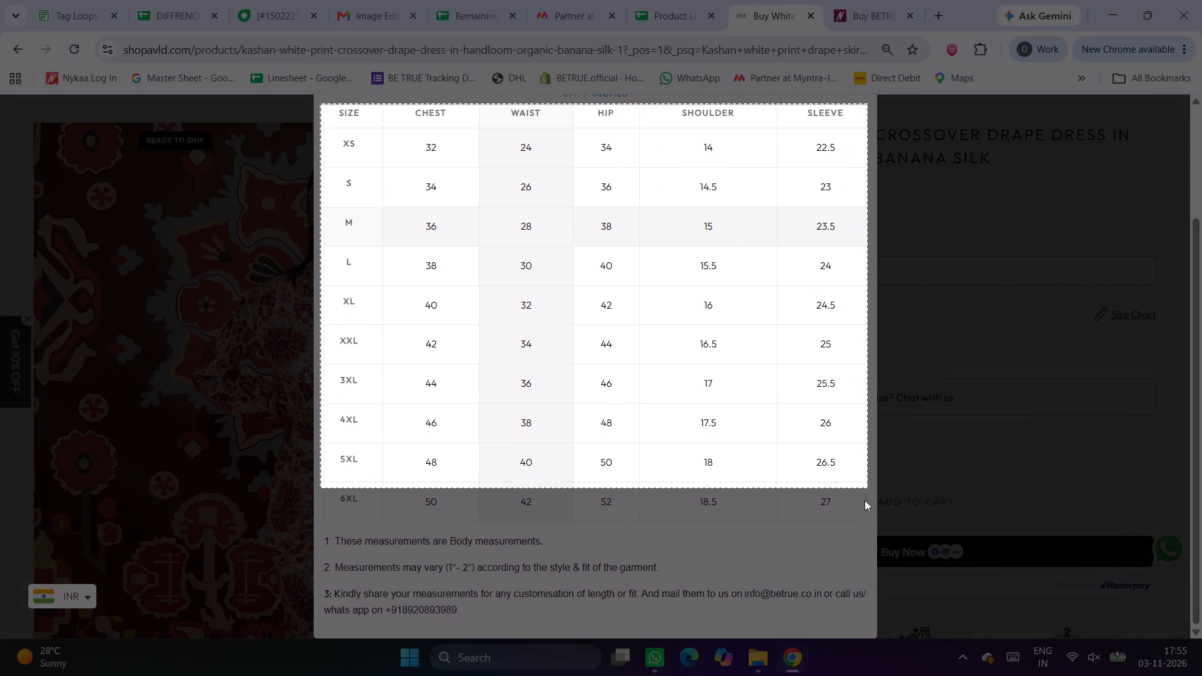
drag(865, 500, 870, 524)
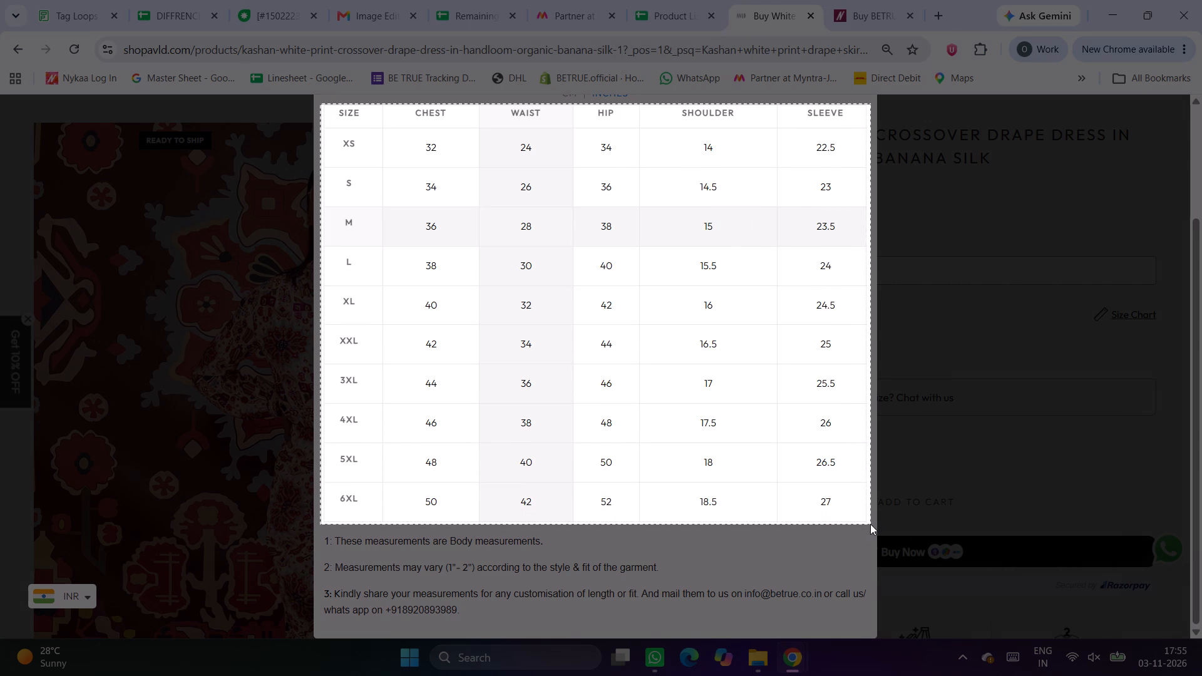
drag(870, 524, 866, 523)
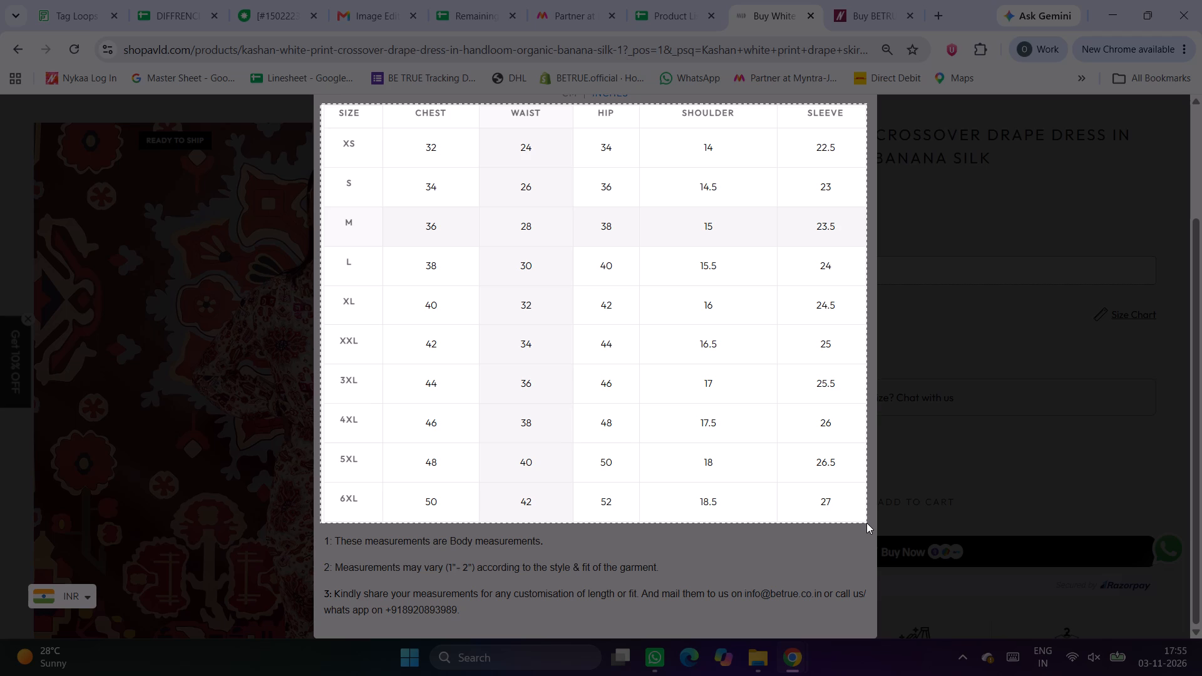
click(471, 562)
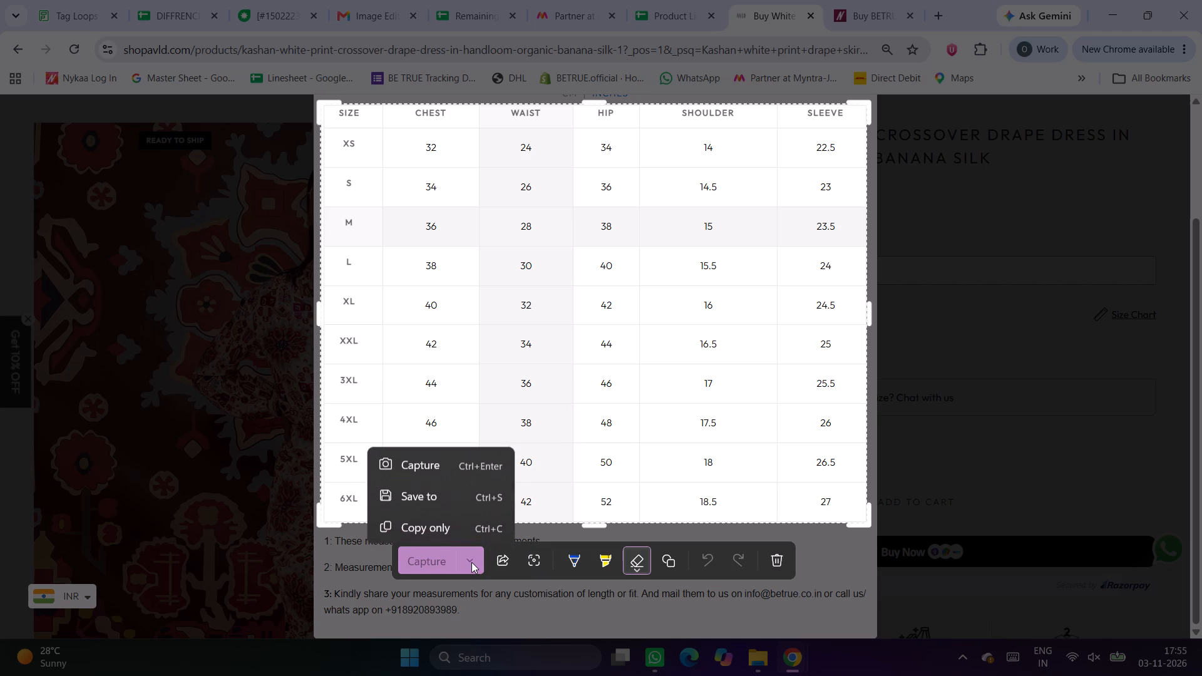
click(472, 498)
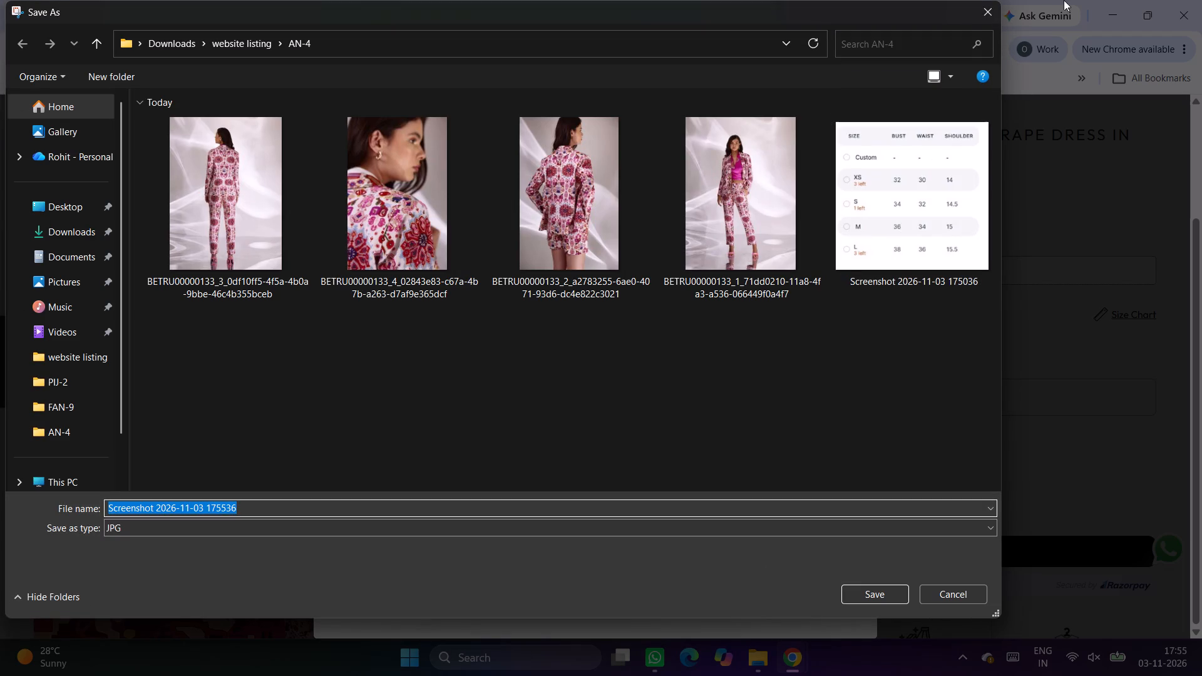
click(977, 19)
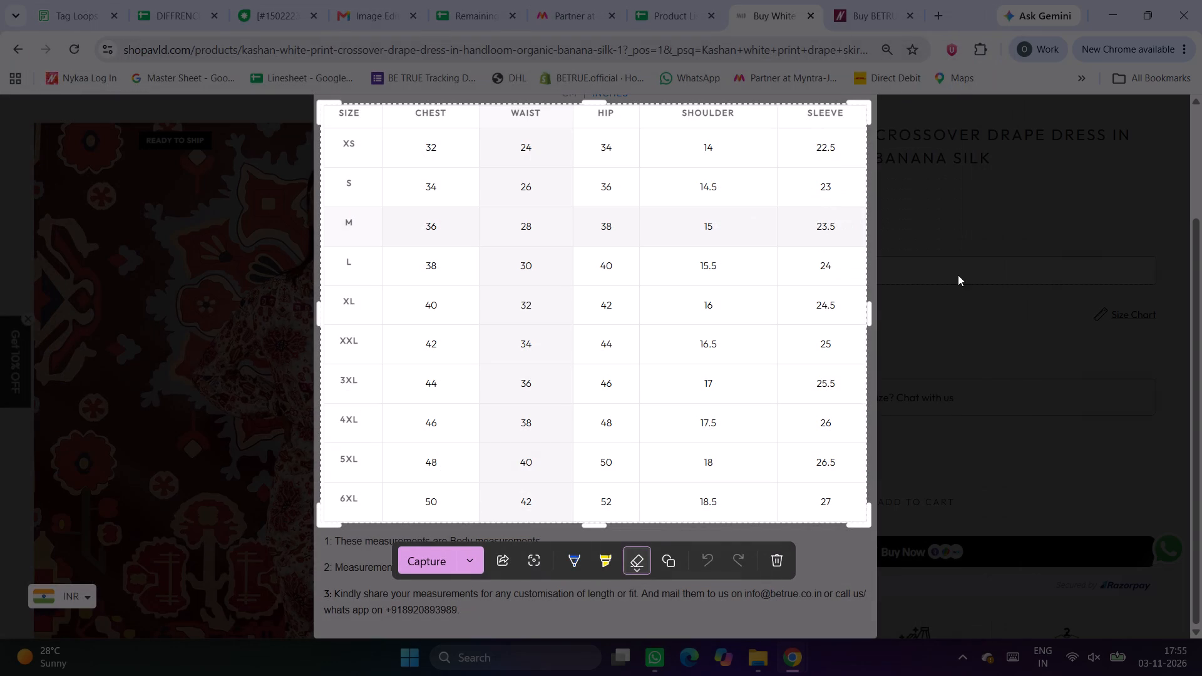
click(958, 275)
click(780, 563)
Capture the inches size chart table from XS to 6XL and save it as a JPG in the website listing folder's AN-6 subfolder.
click(886, 0)
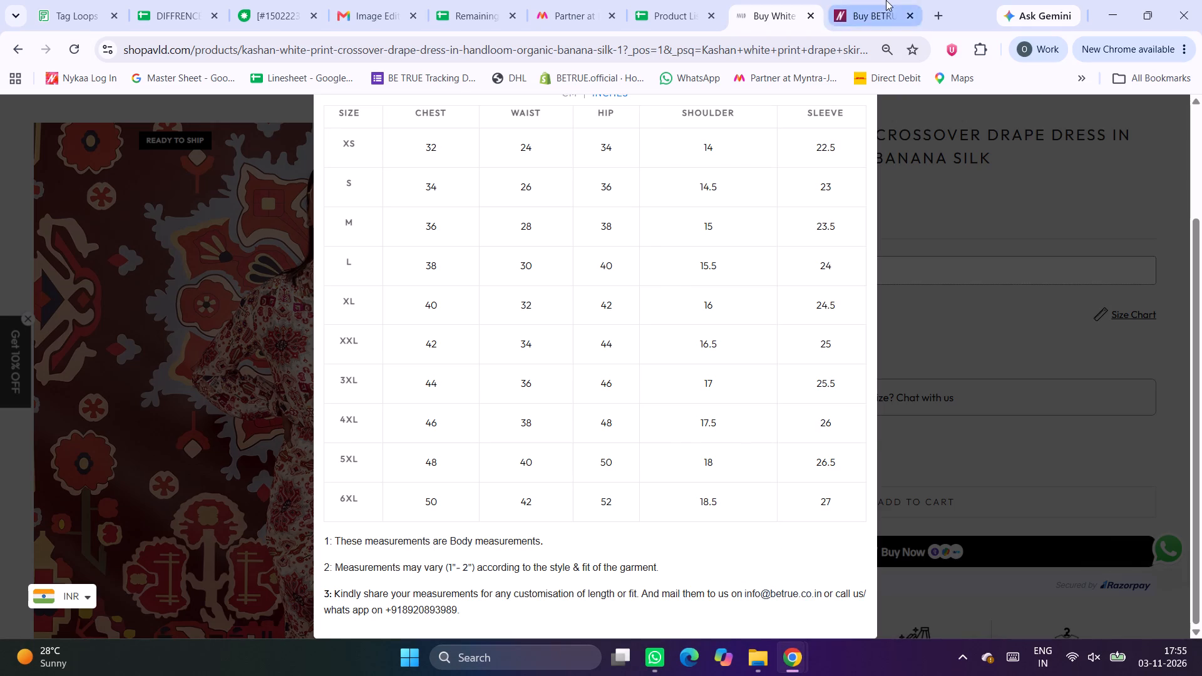
click(691, 0)
click(776, 0)
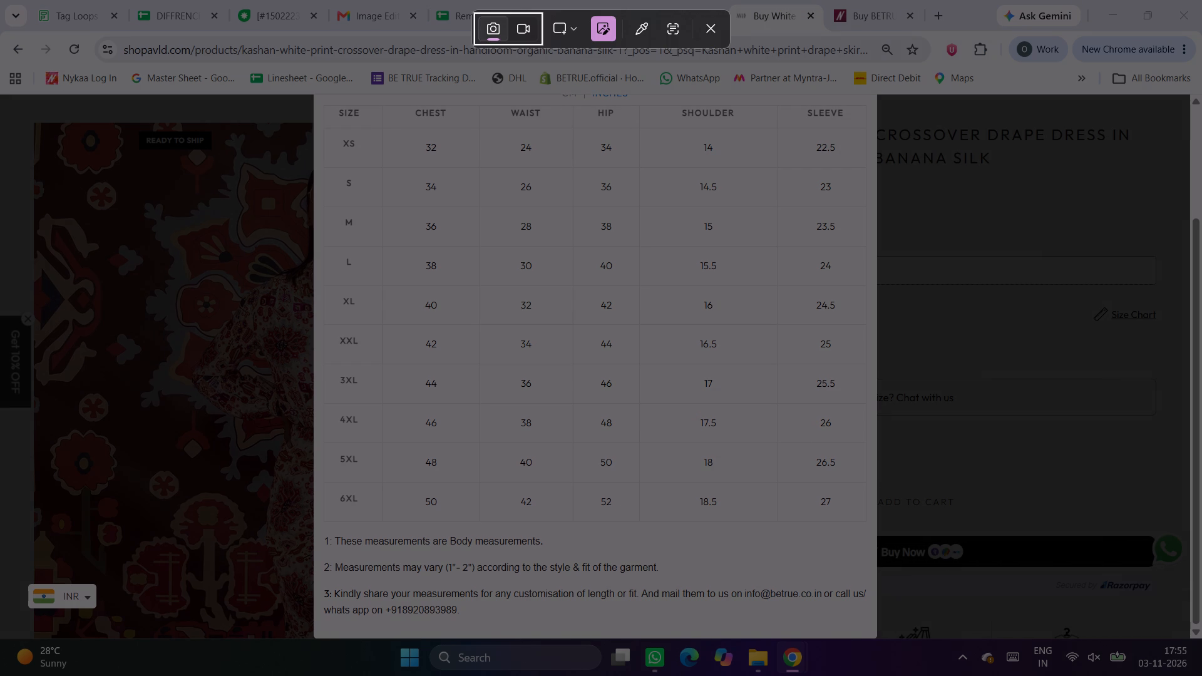
drag(322, 103, 871, 530)
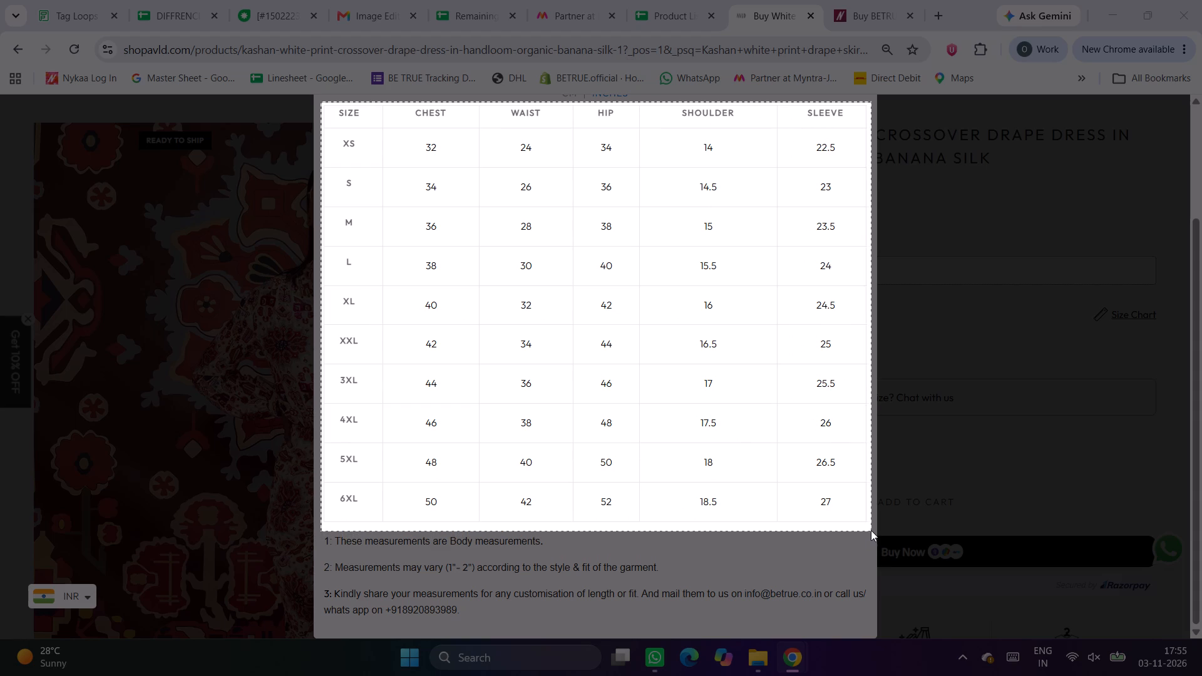
drag(871, 530, 867, 522)
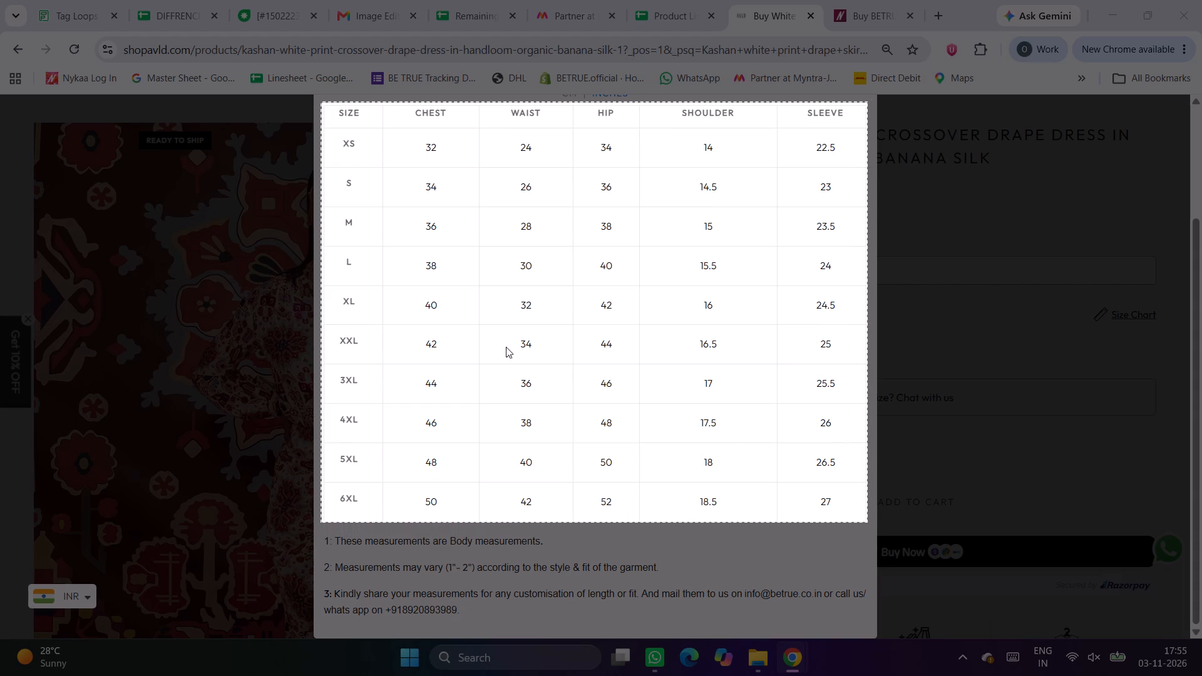
click(468, 560)
click(452, 493)
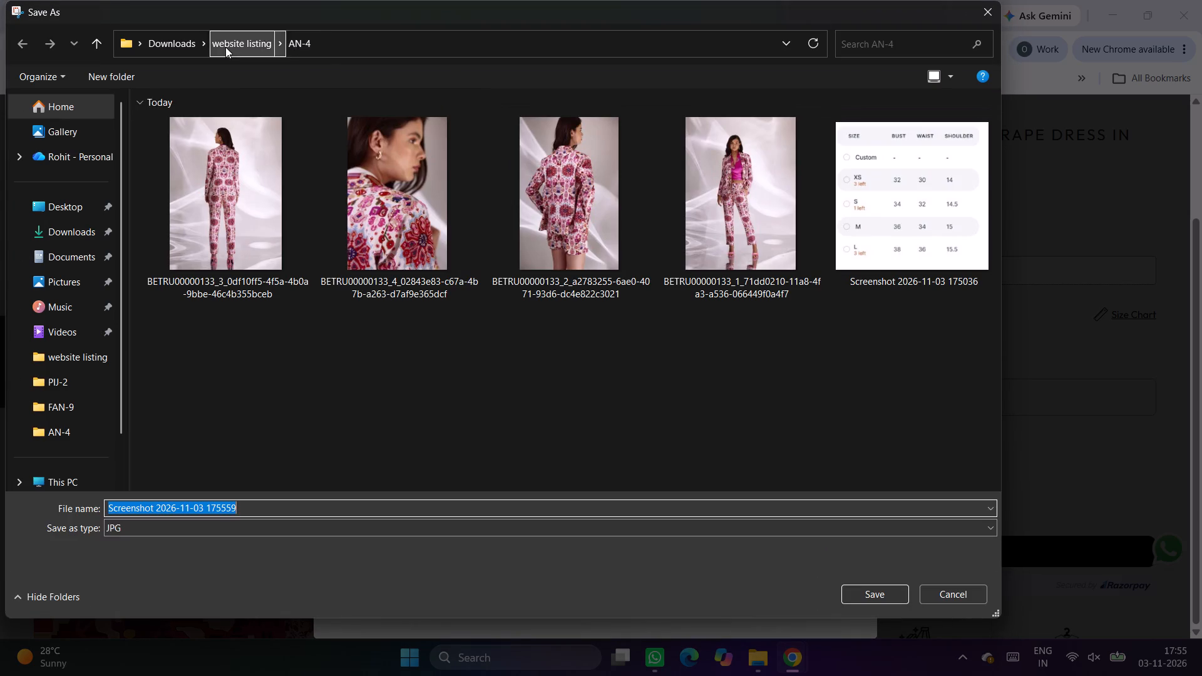
click(225, 47)
scroll(768, 376, down, 1)
double_click(689, 421)
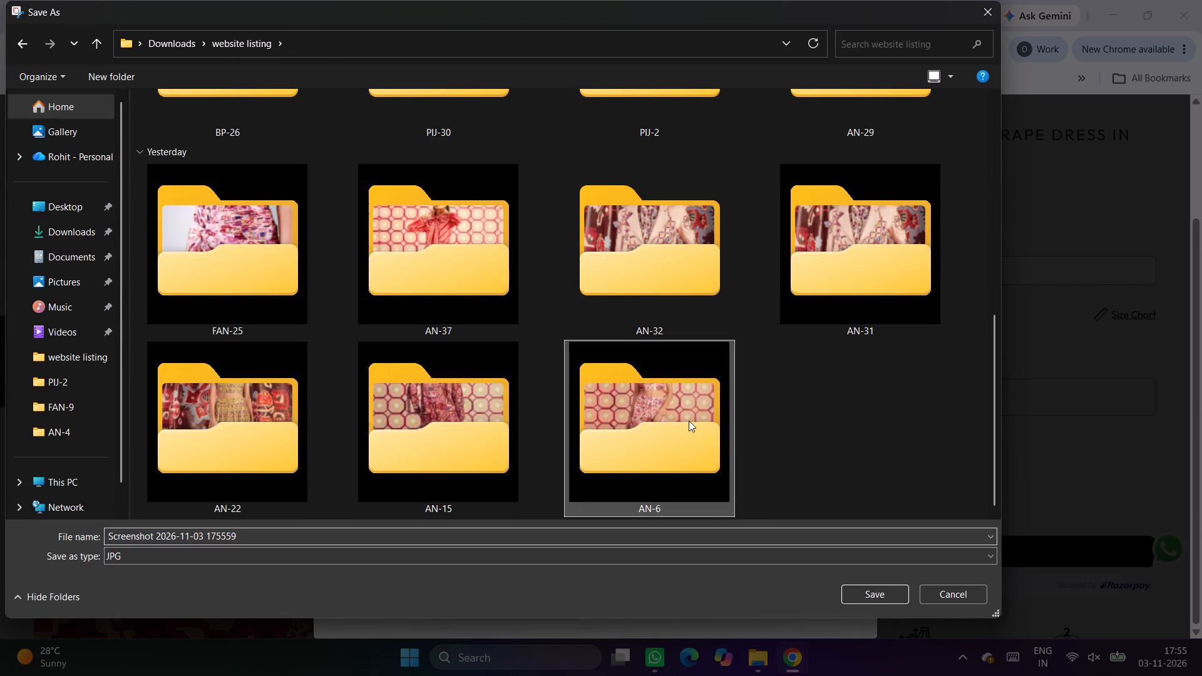
click(856, 598)
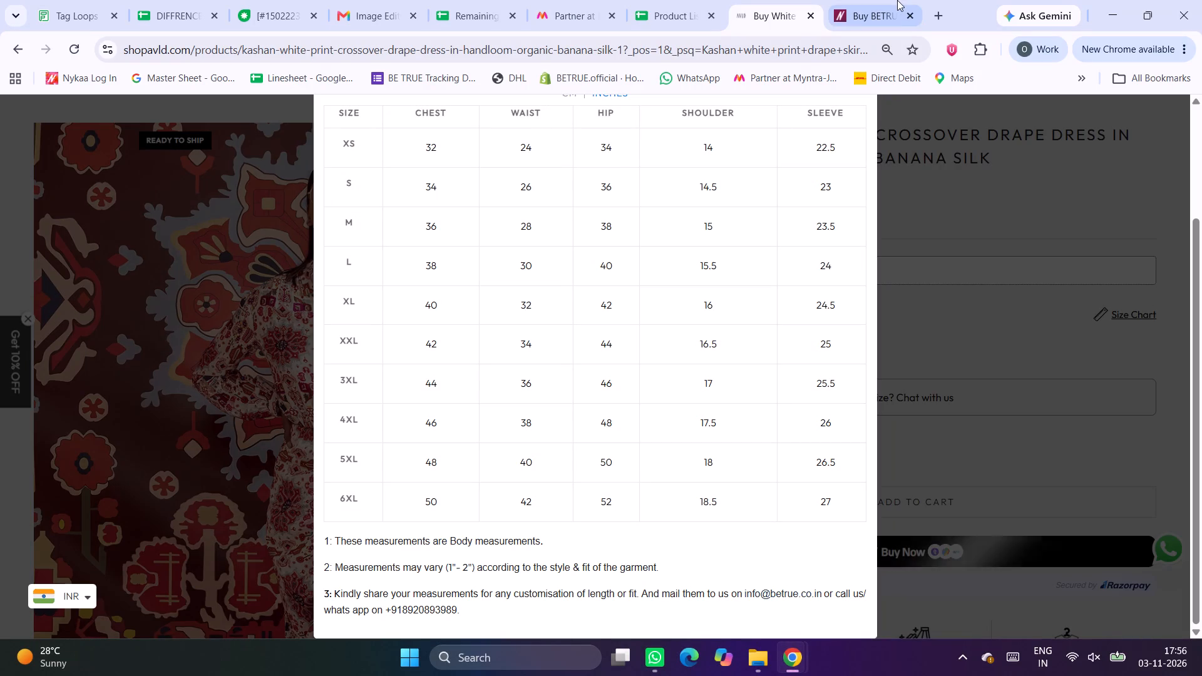
Close the Nykaa Fashion blazer page and dismiss the size chart on the AVLD dress page.
click(910, 23)
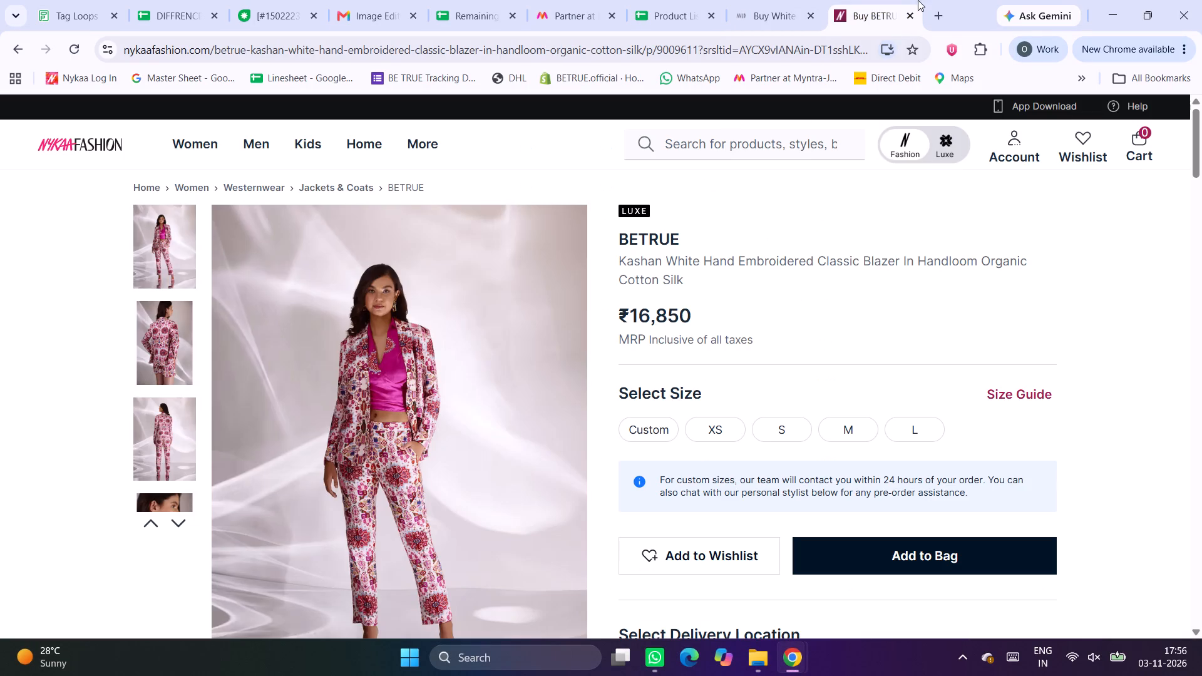
click(906, 16)
click(789, 0)
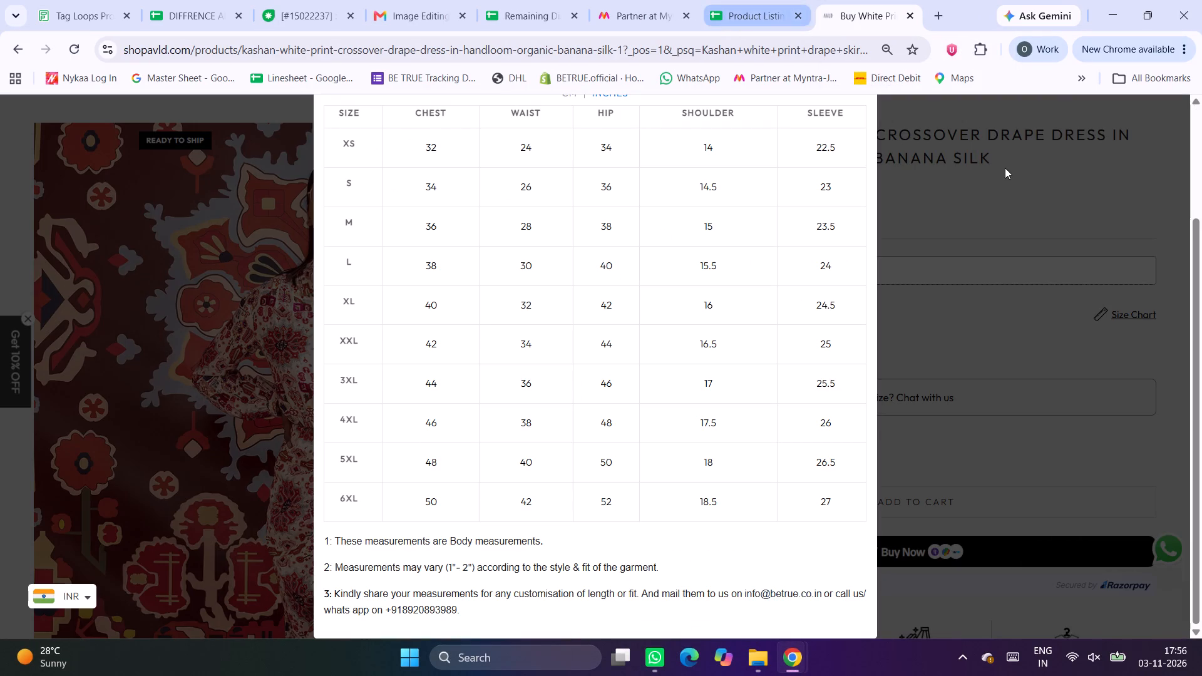
scroll(908, 217, up, 4)
click(861, 122)
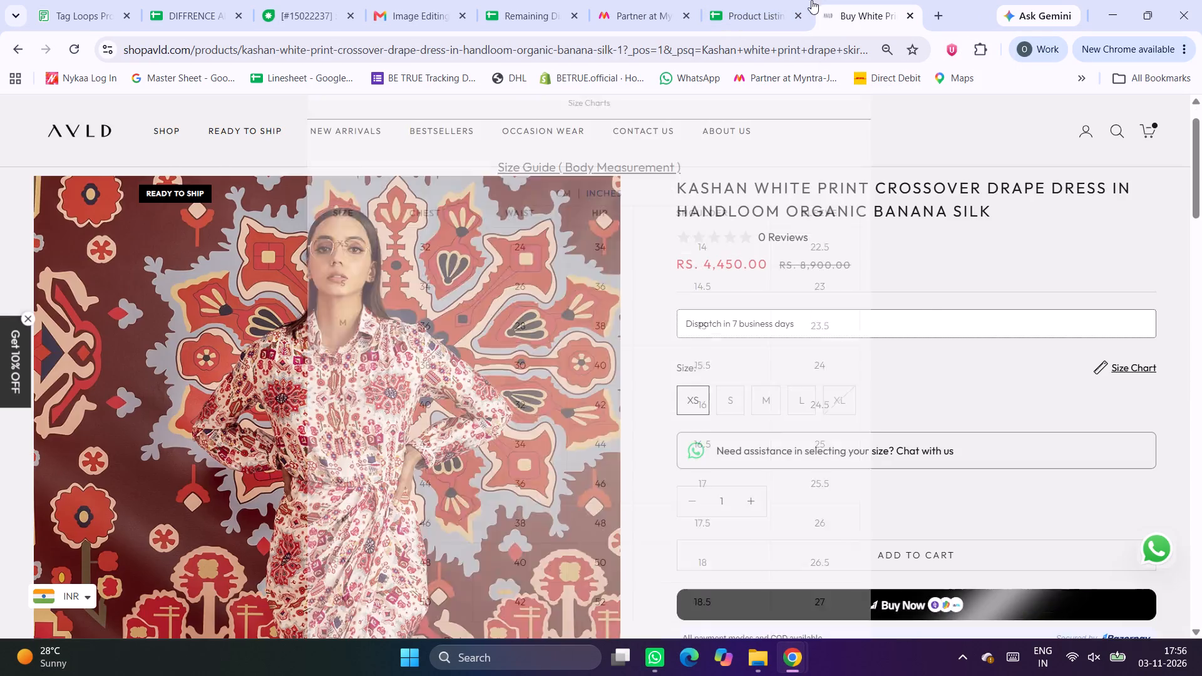
Search the AVLD store for the AN-15 product name copied from the sheet, Kashan red print joggers in handloom organic herringbone cotton.
click(781, 0)
scroll(490, 403, down, 1)
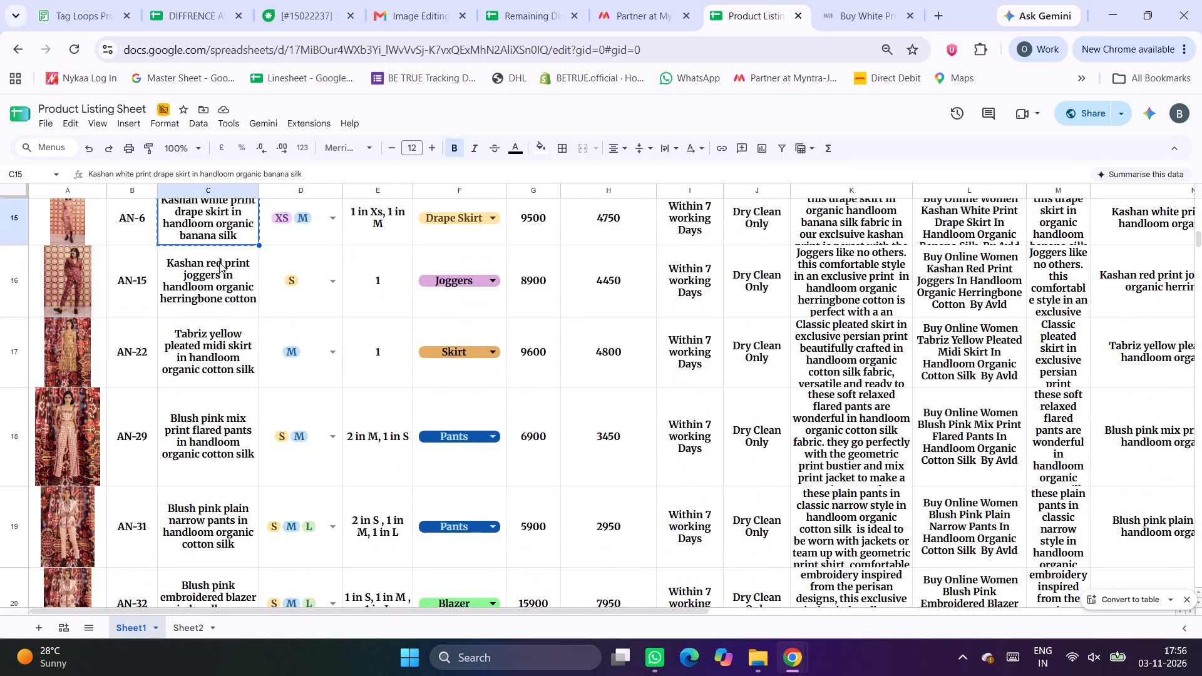
click(218, 262)
key(ctrl+c)
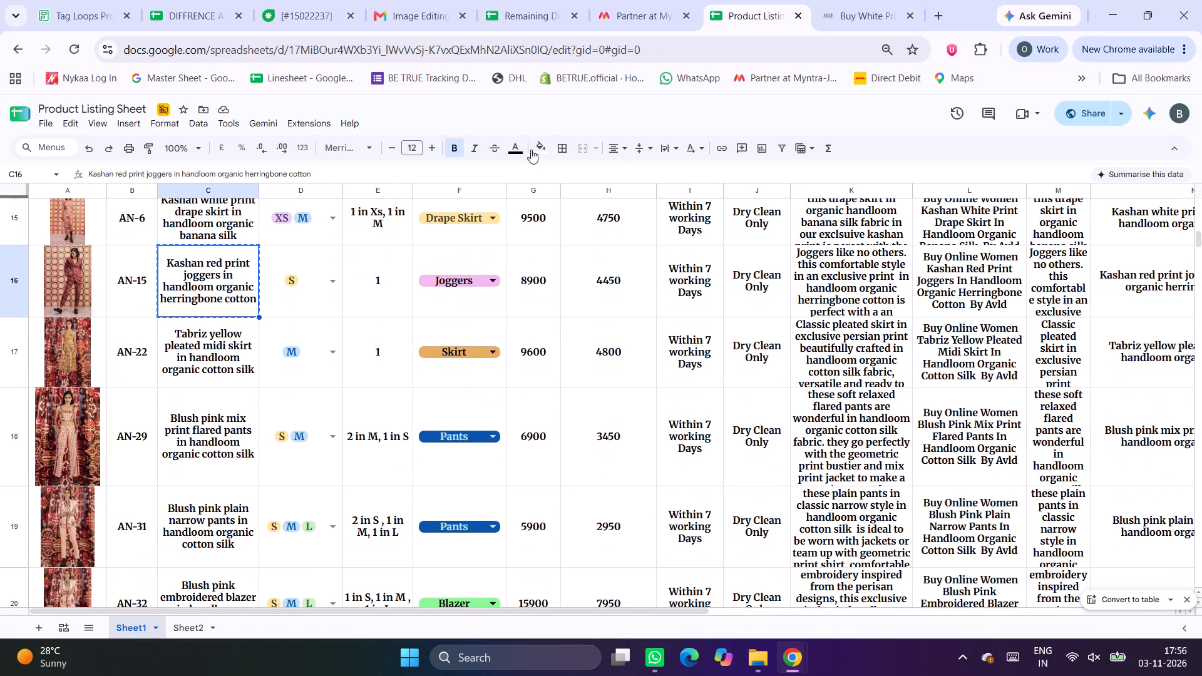
click(886, 0)
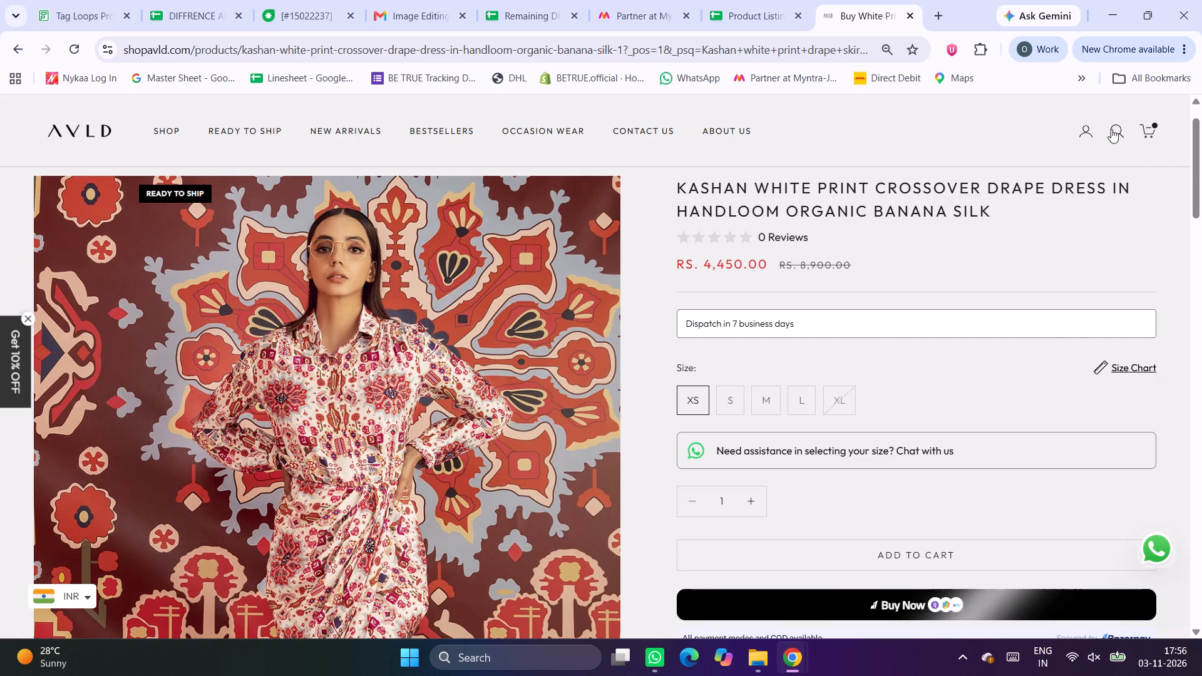
click(1111, 129)
key(ctrl+v)
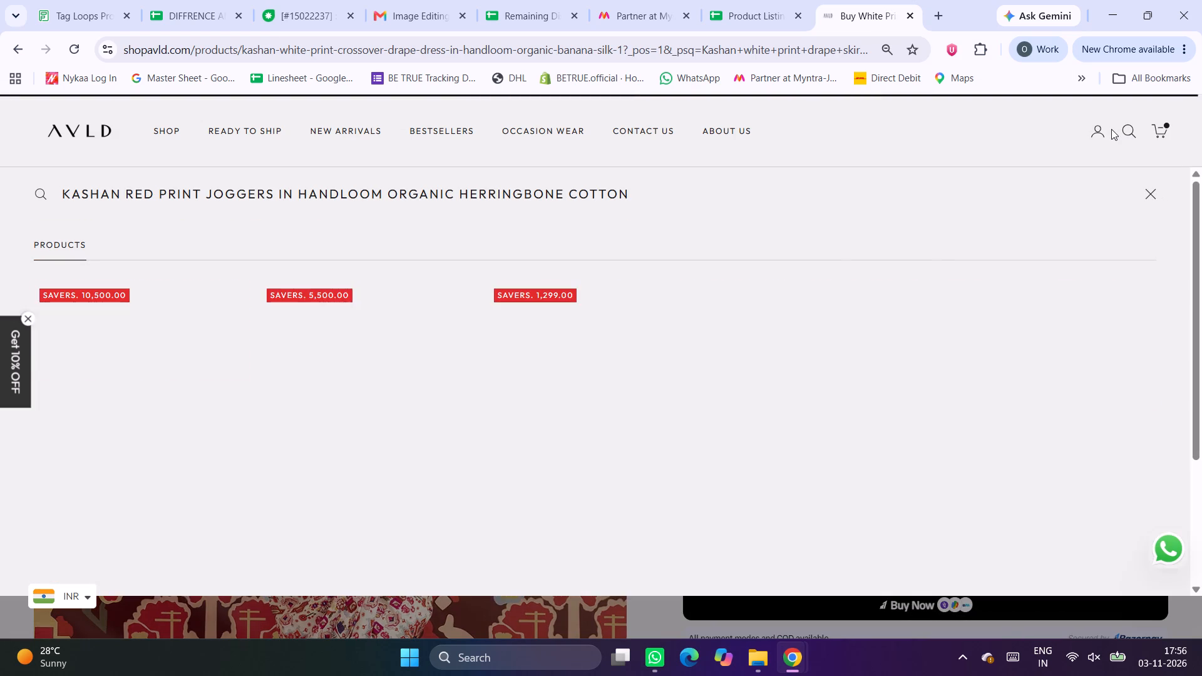
scroll(646, 376, down, 1)
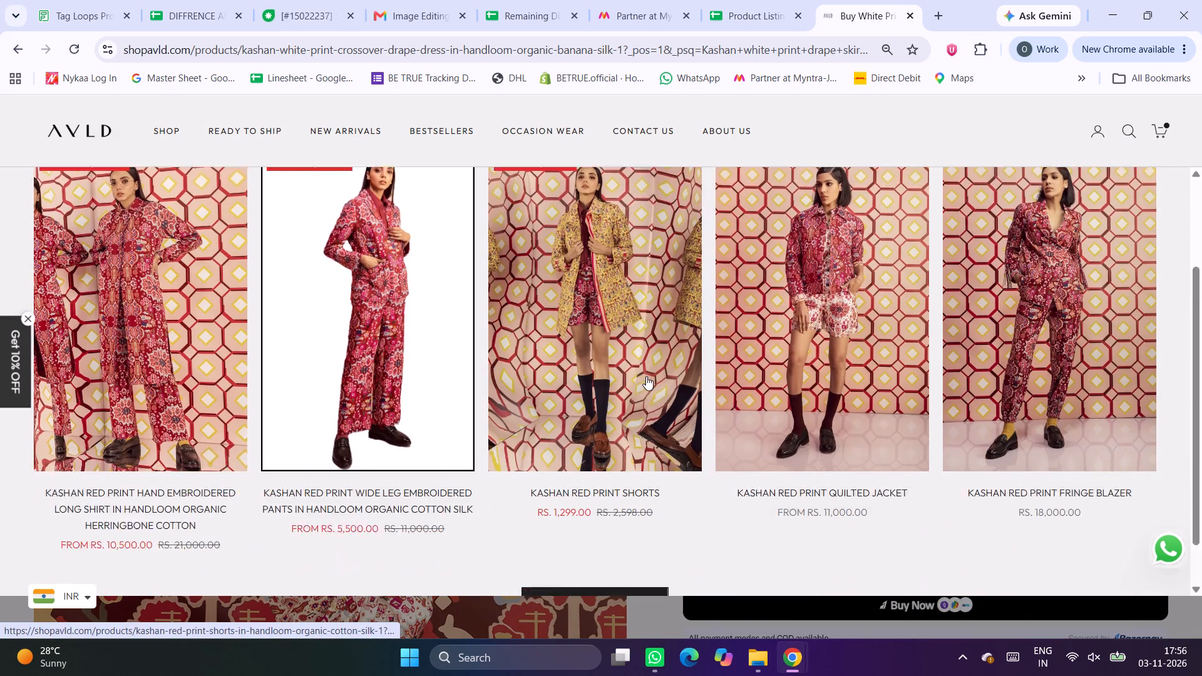
scroll(646, 376, down, 1)
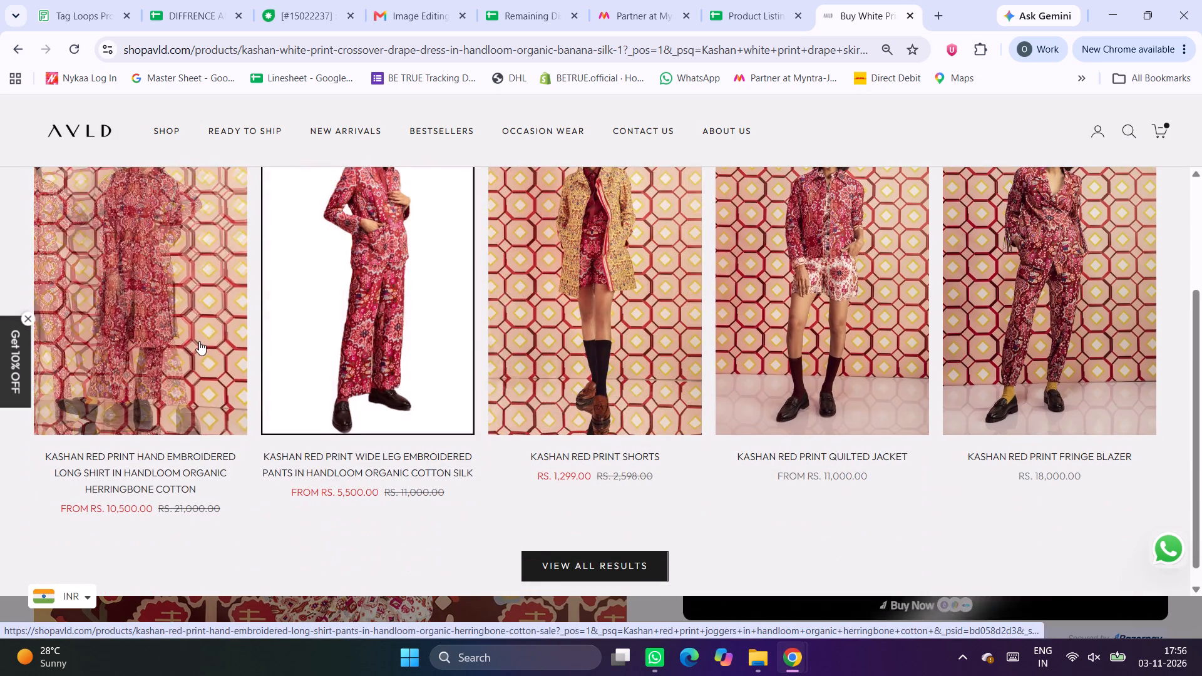
Open the Kashan red print hand embroidered long shirt from the search results and compare it with the sheet's AN-15 row.
click(192, 342)
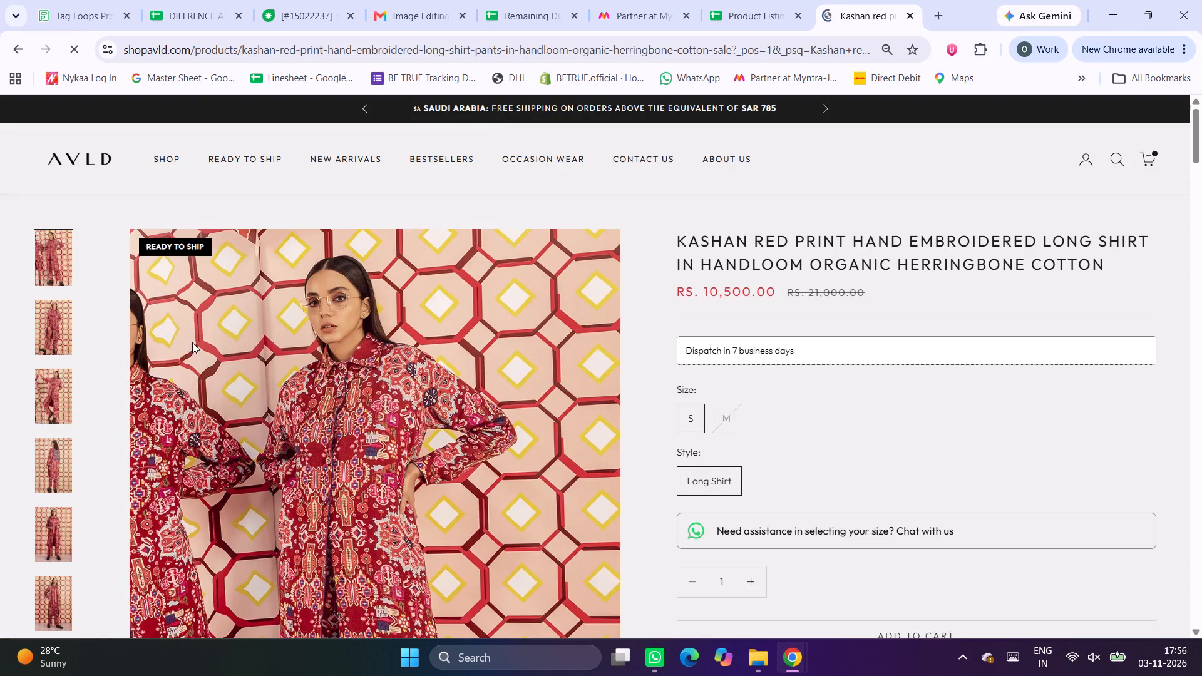
click(742, 0)
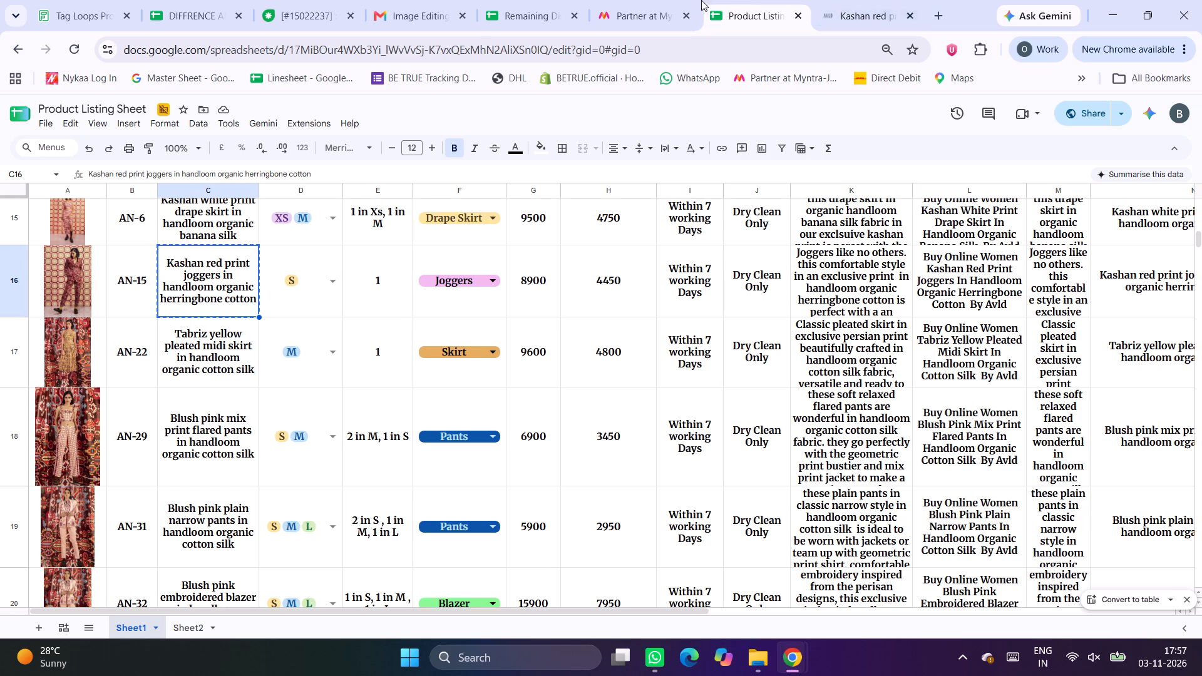
click(189, 343)
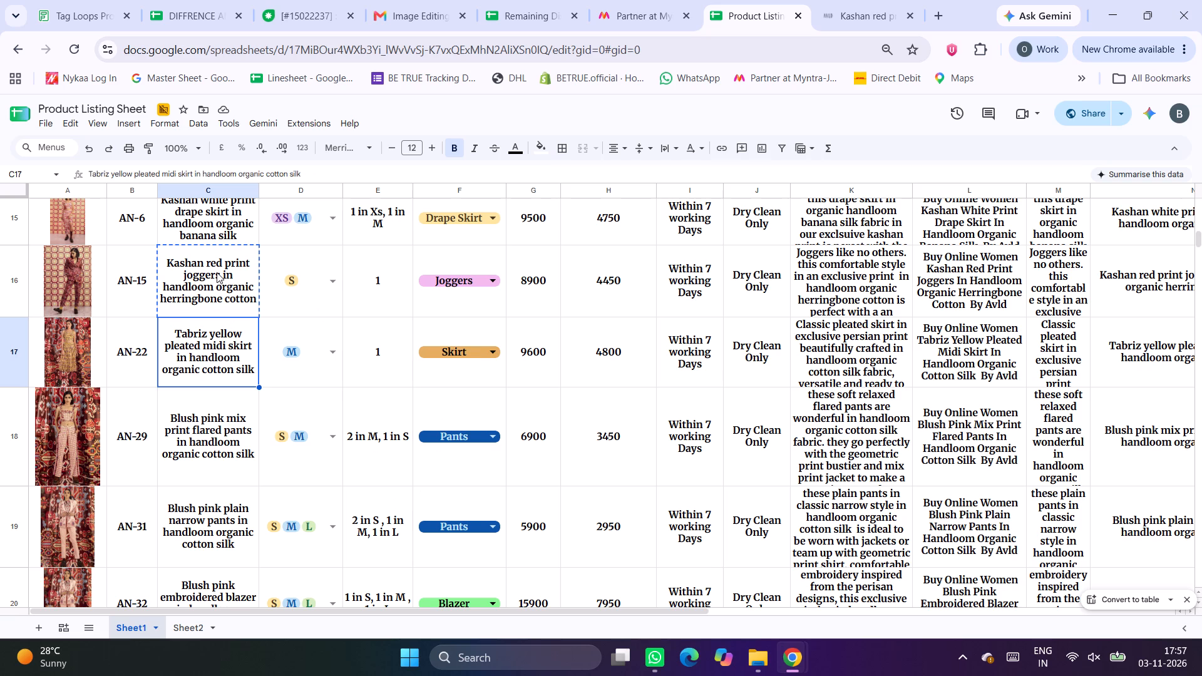
click(217, 272)
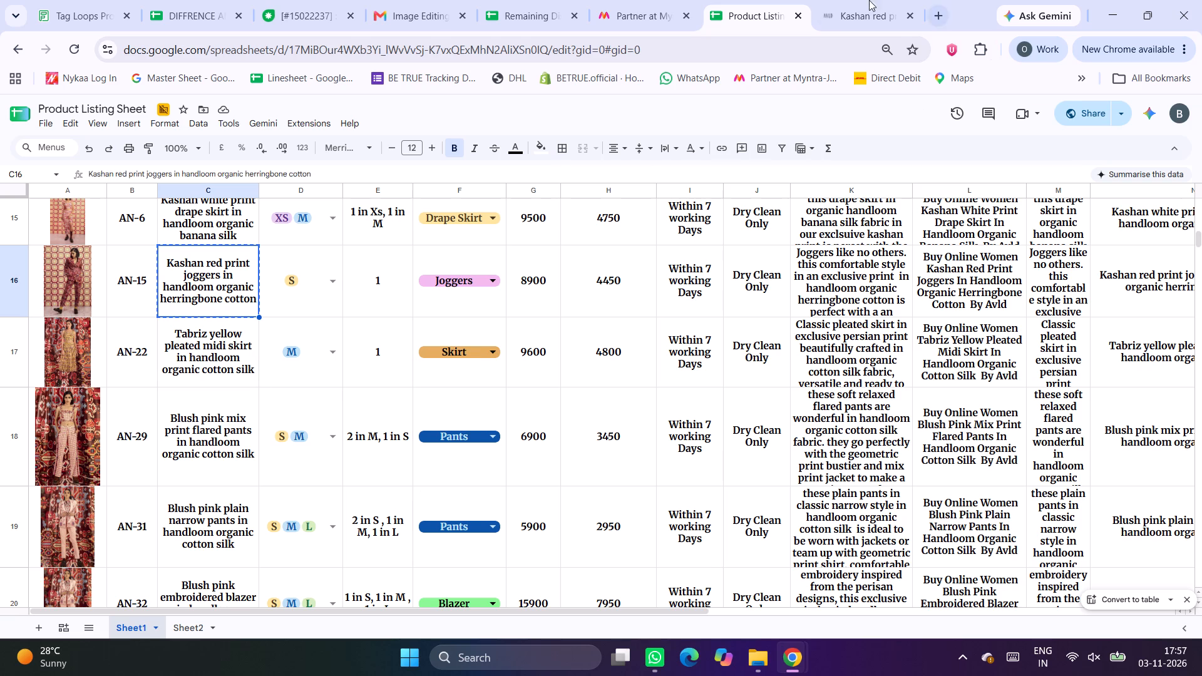
click(849, 0)
click(736, 0)
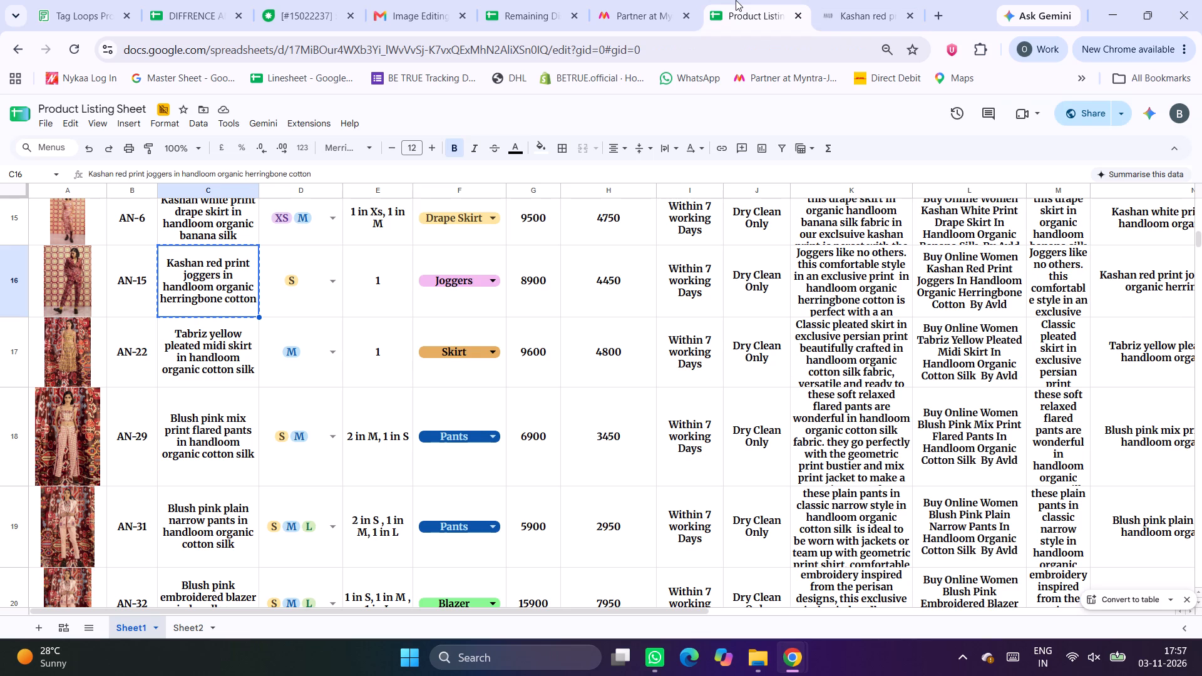
click(908, 0)
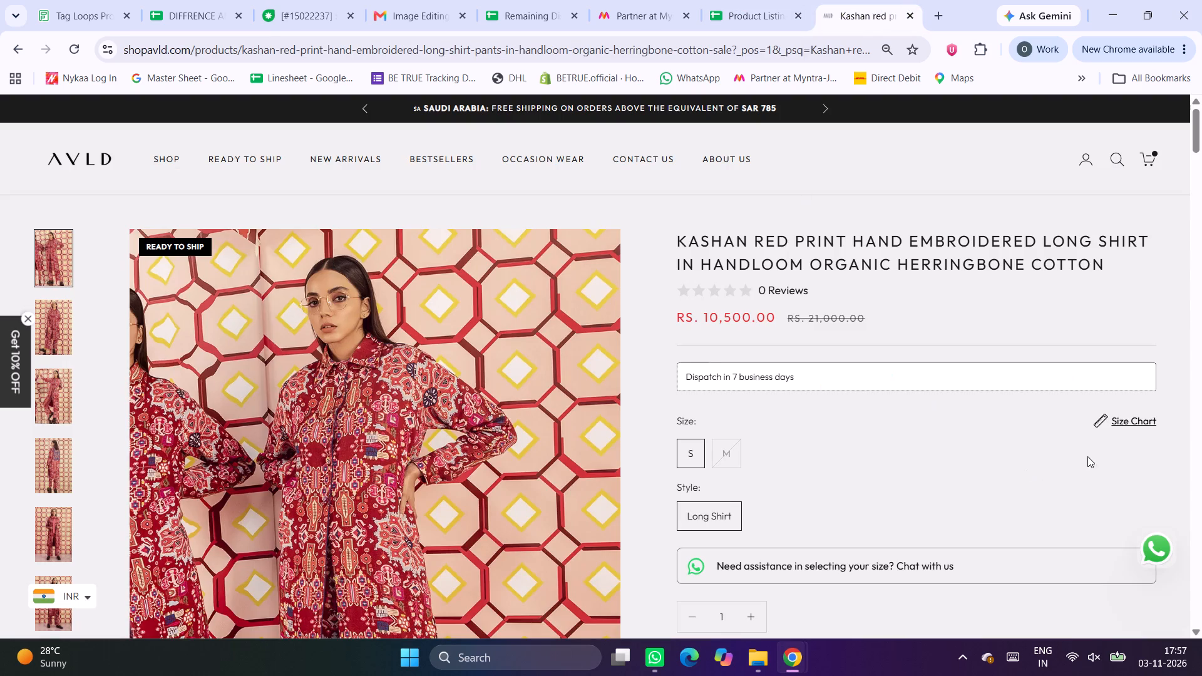
Open the Kashan red print long shirt's size chart and show its body measurements in inches.
click(1149, 422)
scroll(774, 393, down, 1)
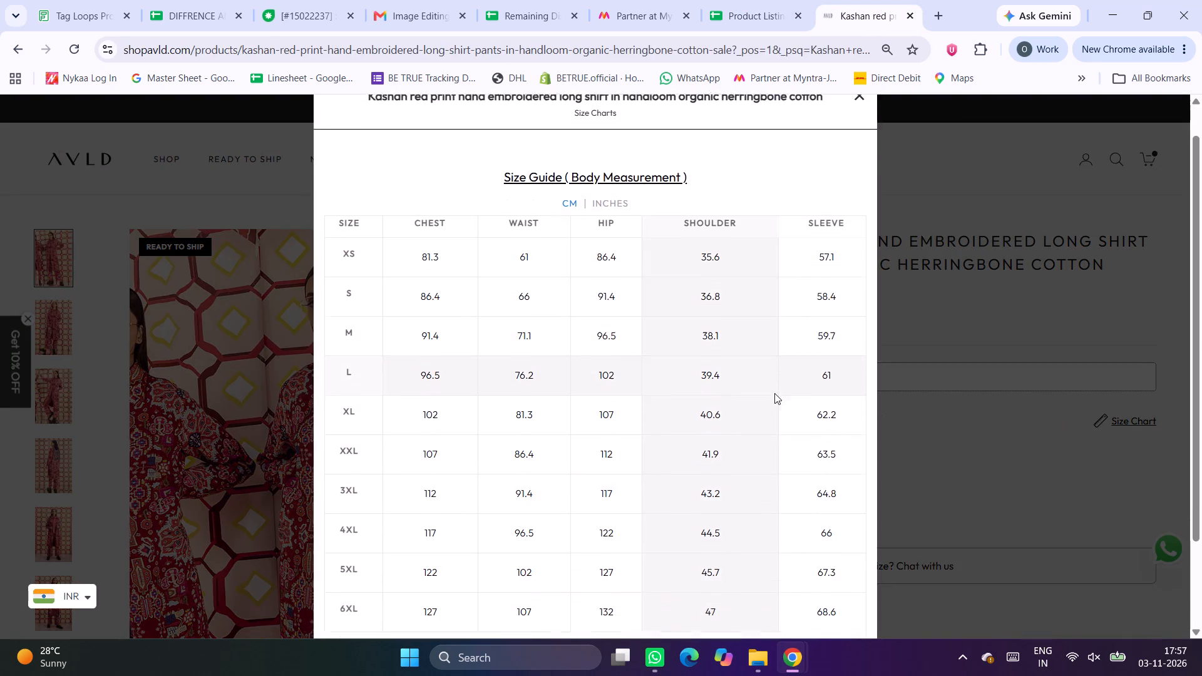
scroll(774, 393, down, 1)
click(629, 160)
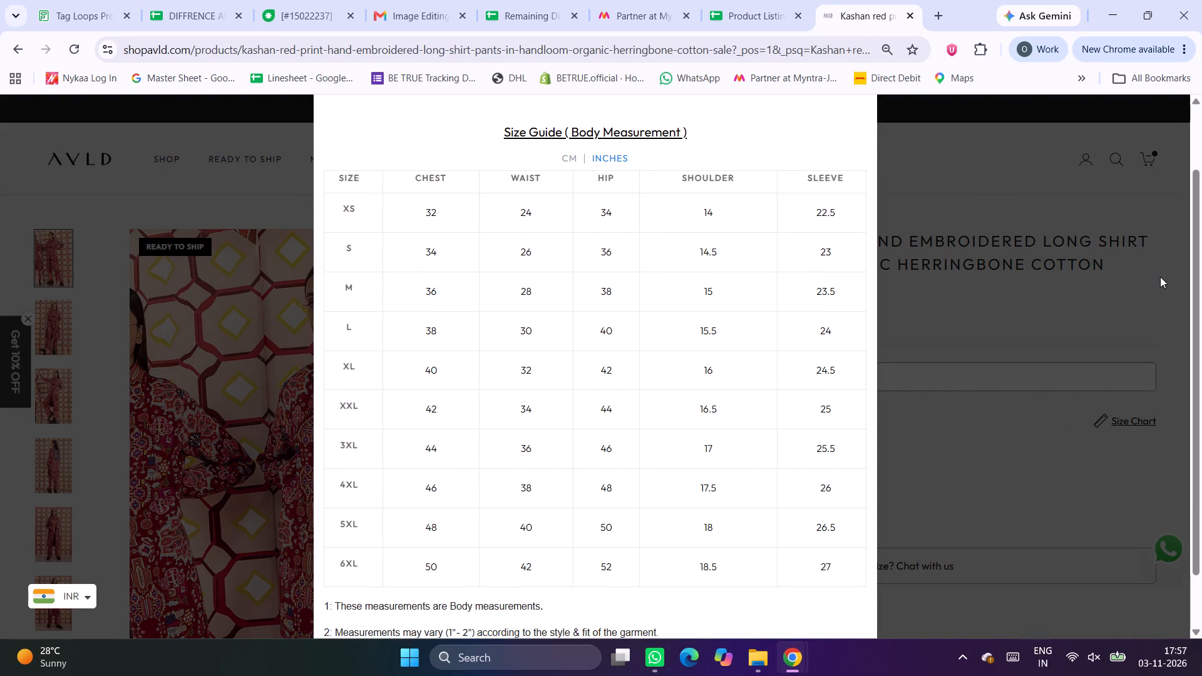
Capture the inches size chart table from XS to 6XL, save it as a JPG in the website listing folder's AN-15 subfolder, and dismiss the chart.
key(Print)
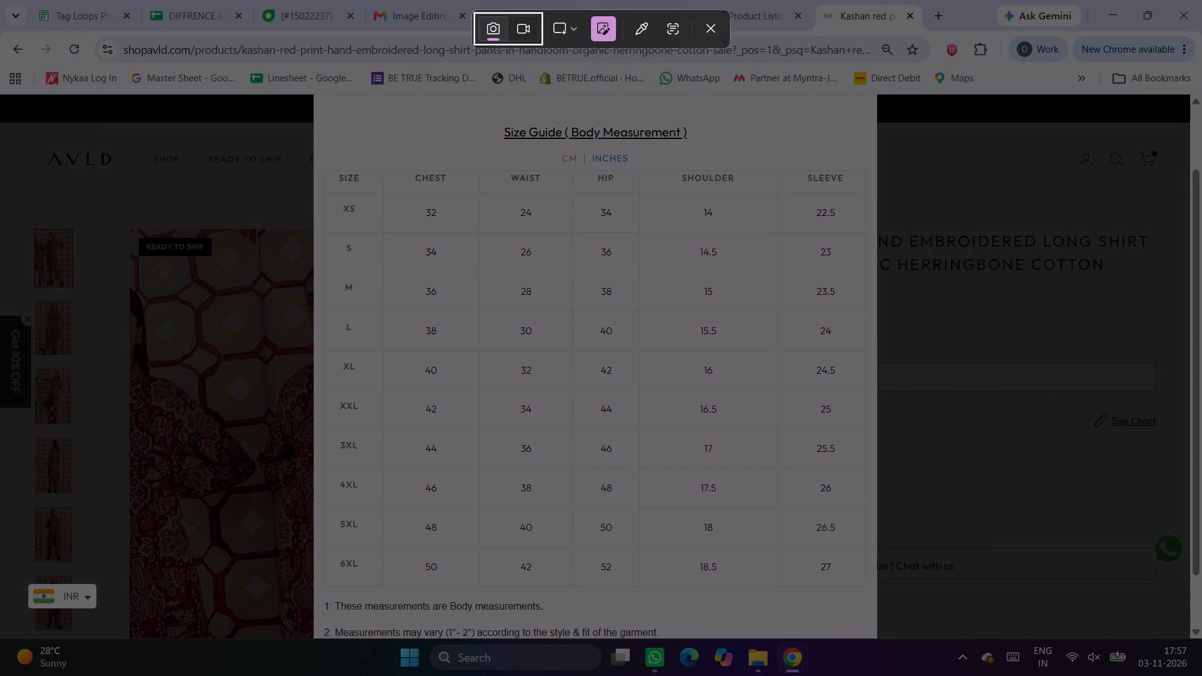
drag(324, 168, 866, 597)
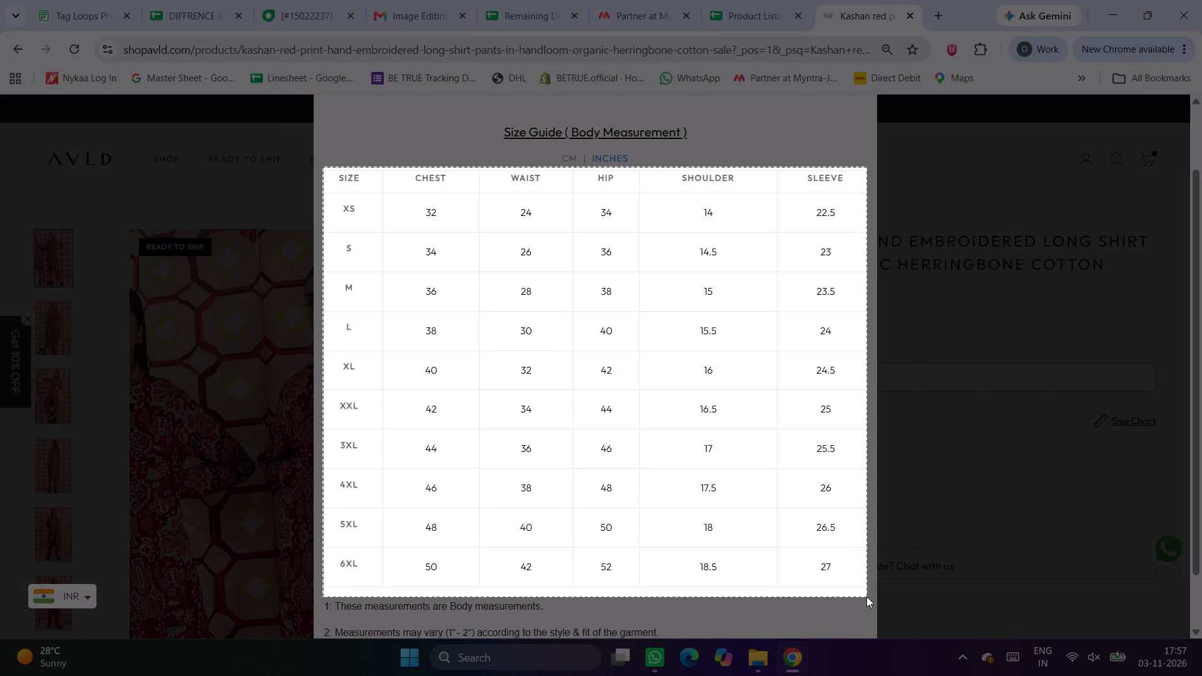
drag(866, 597, 866, 585)
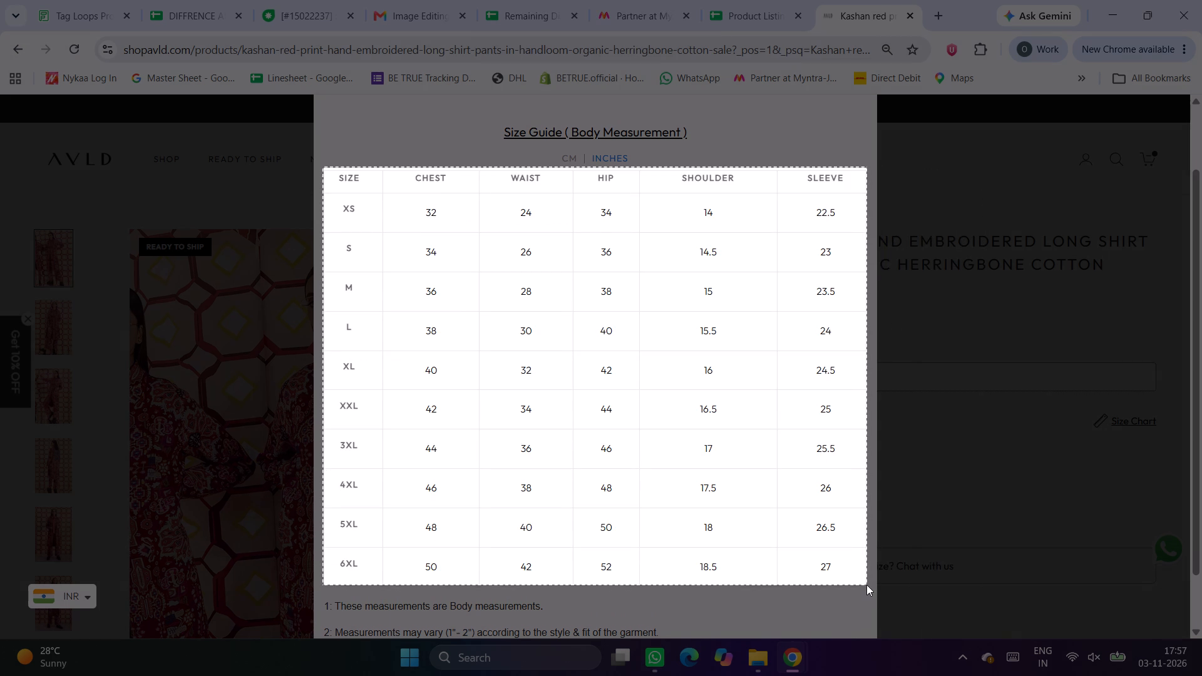
click(475, 627)
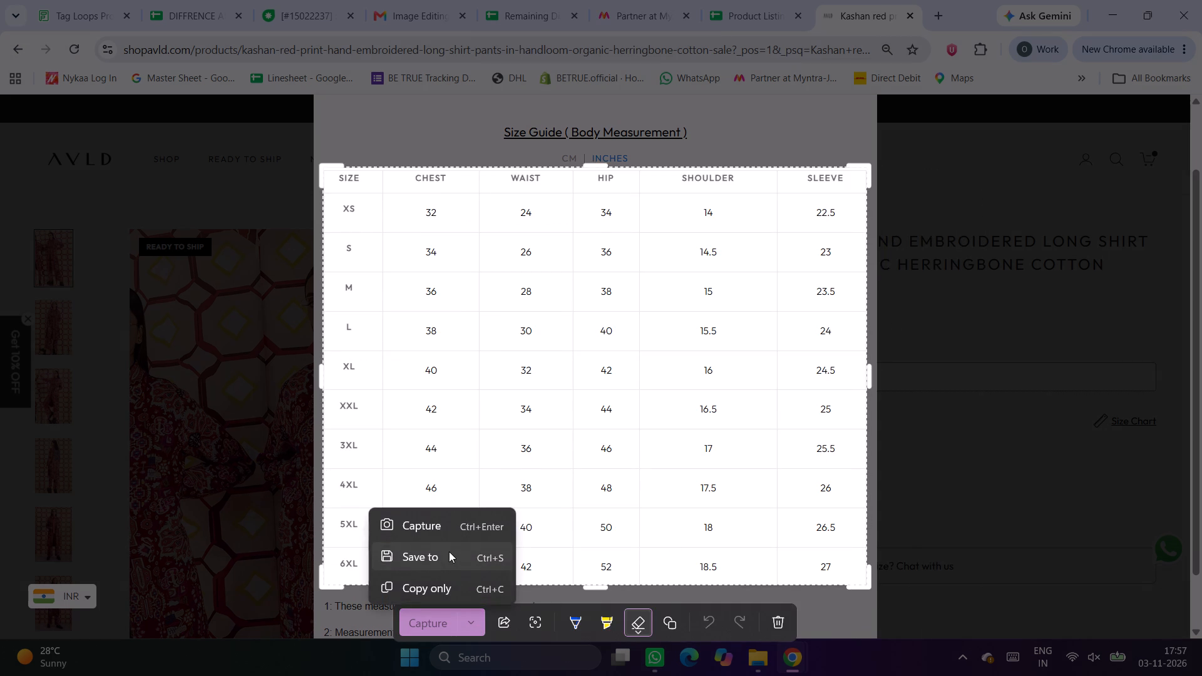
click(449, 551)
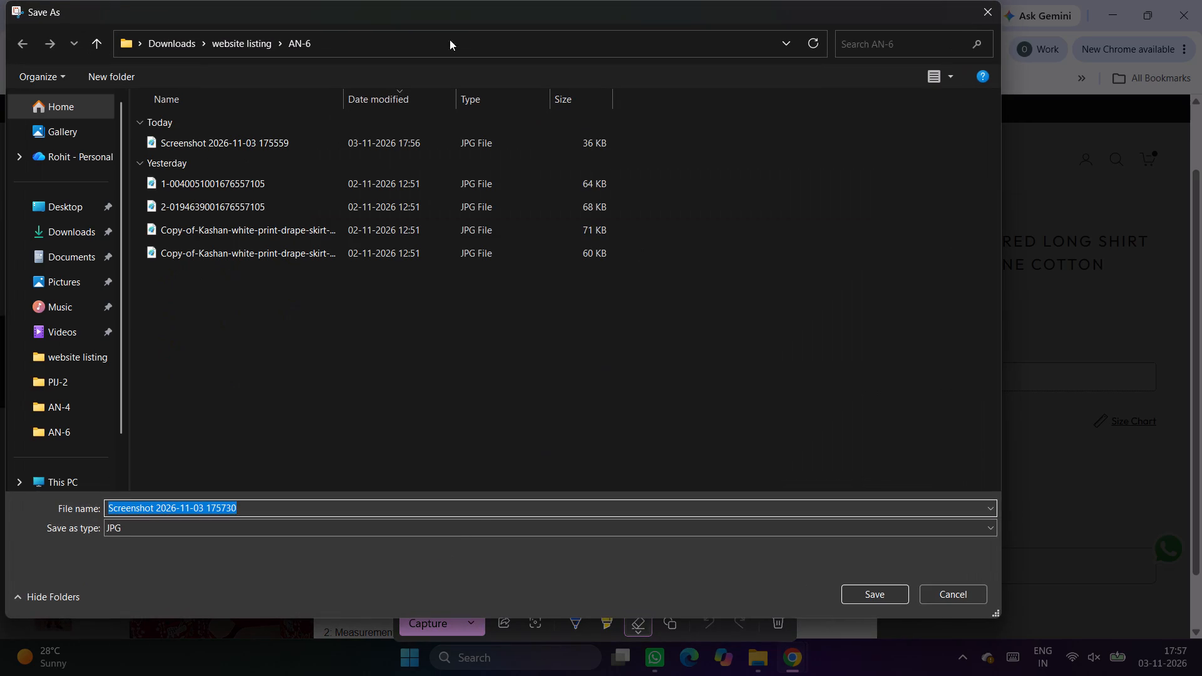
click(227, 56)
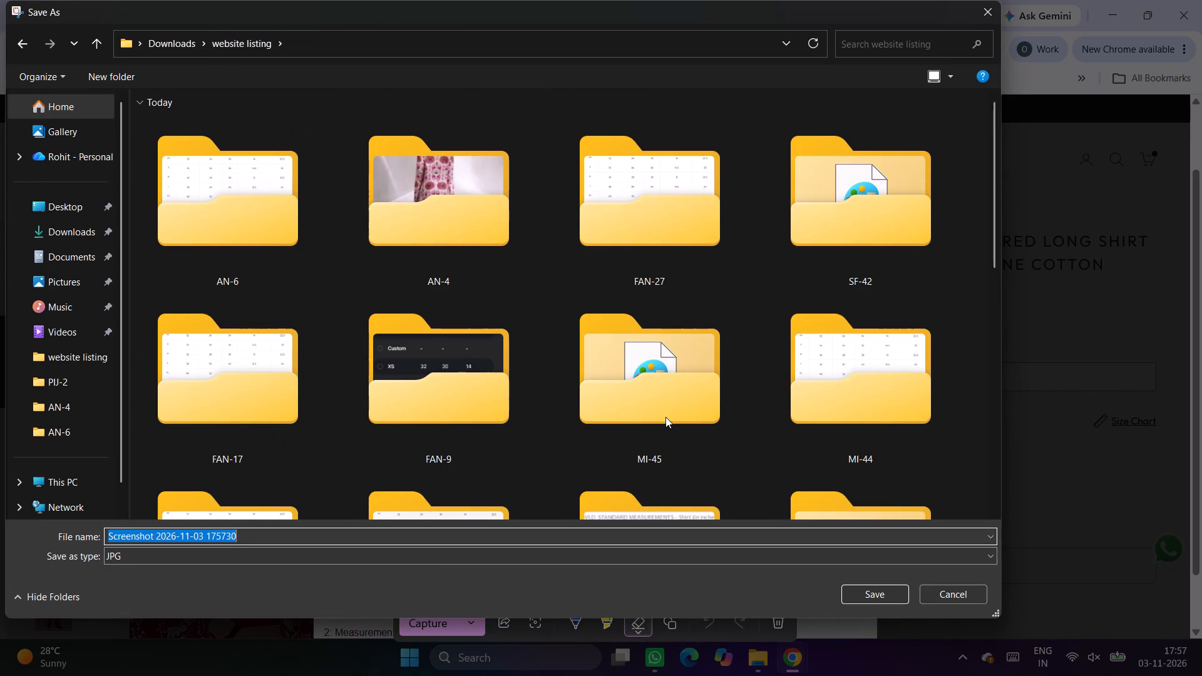
scroll(819, 439, down, 1)
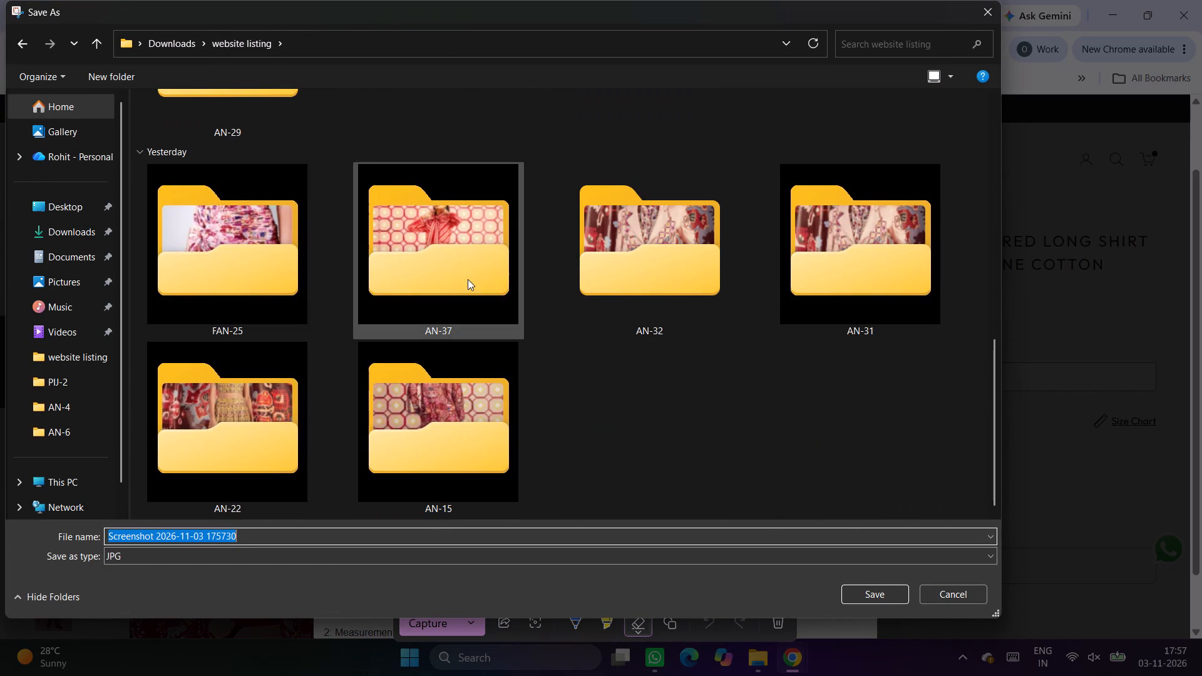
double_click(483, 410)
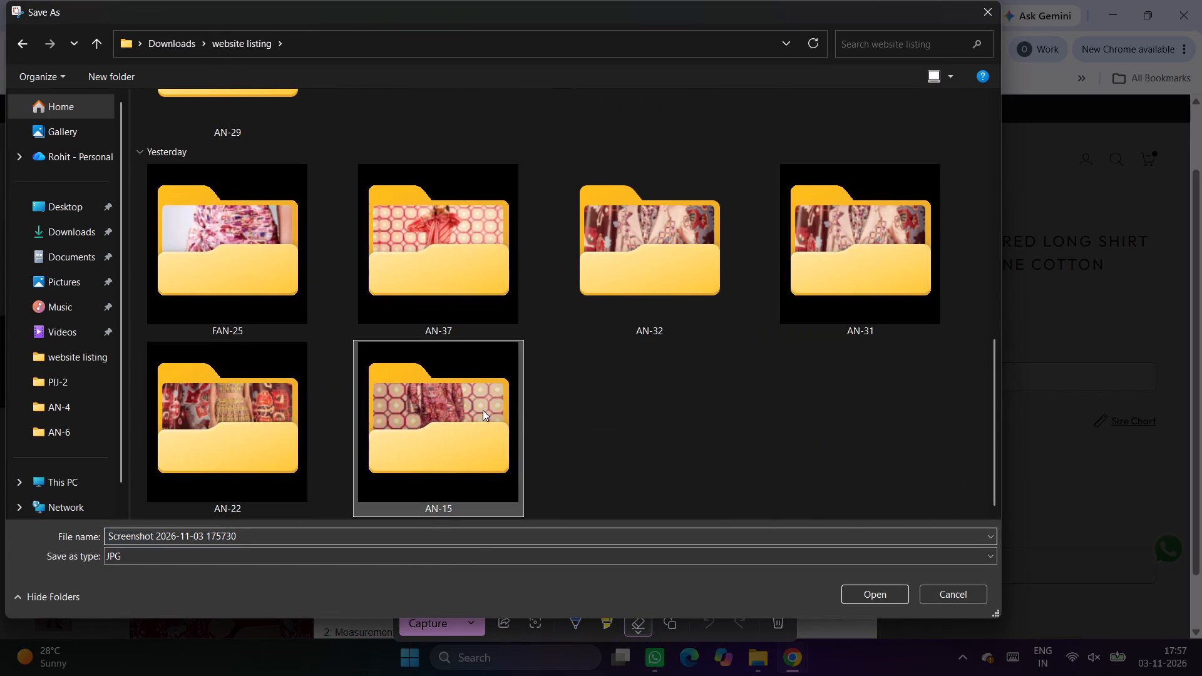
click(871, 593)
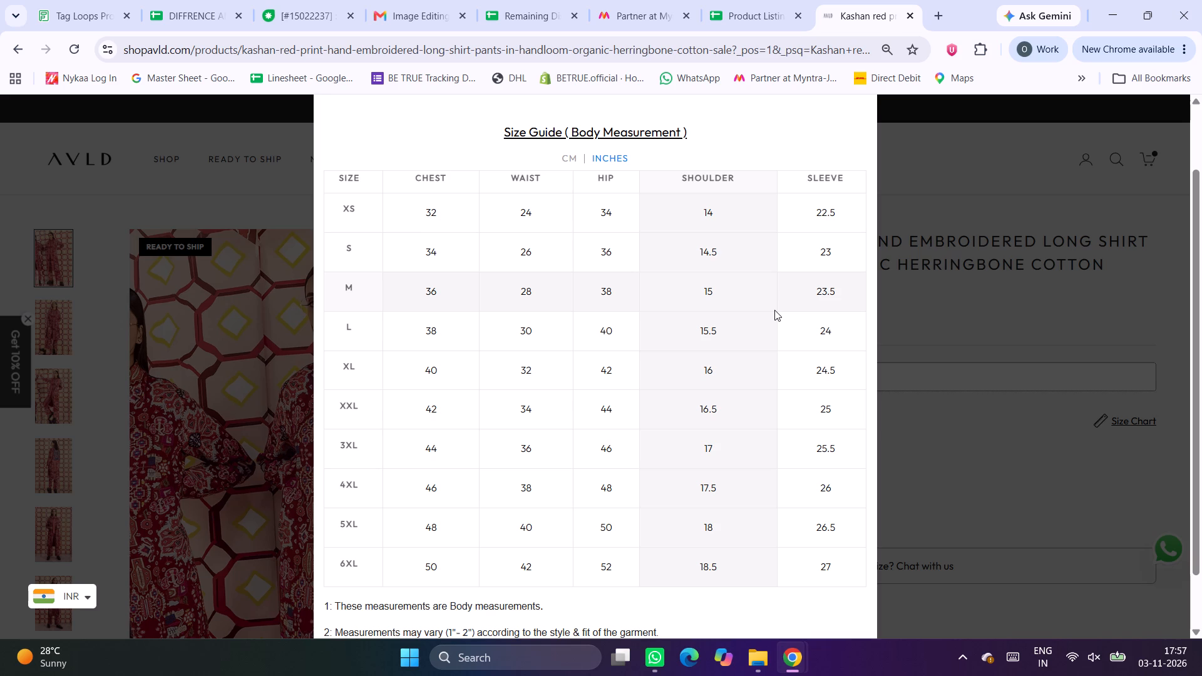
scroll(774, 310, up, 2)
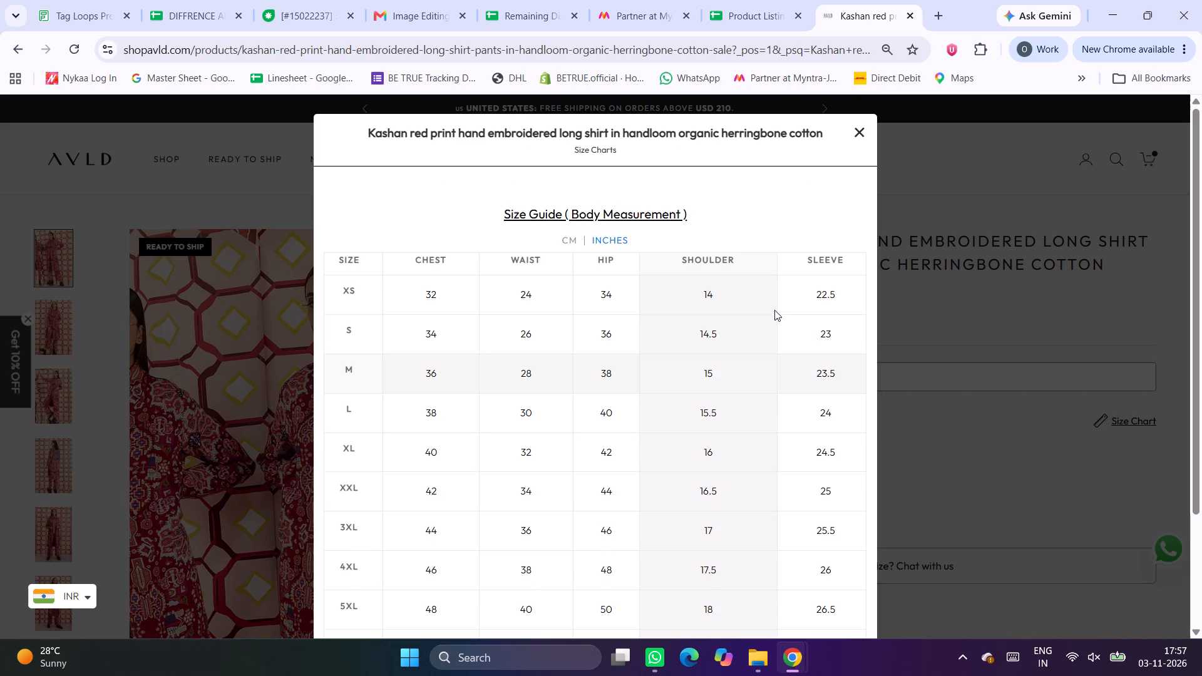
click(866, 133)
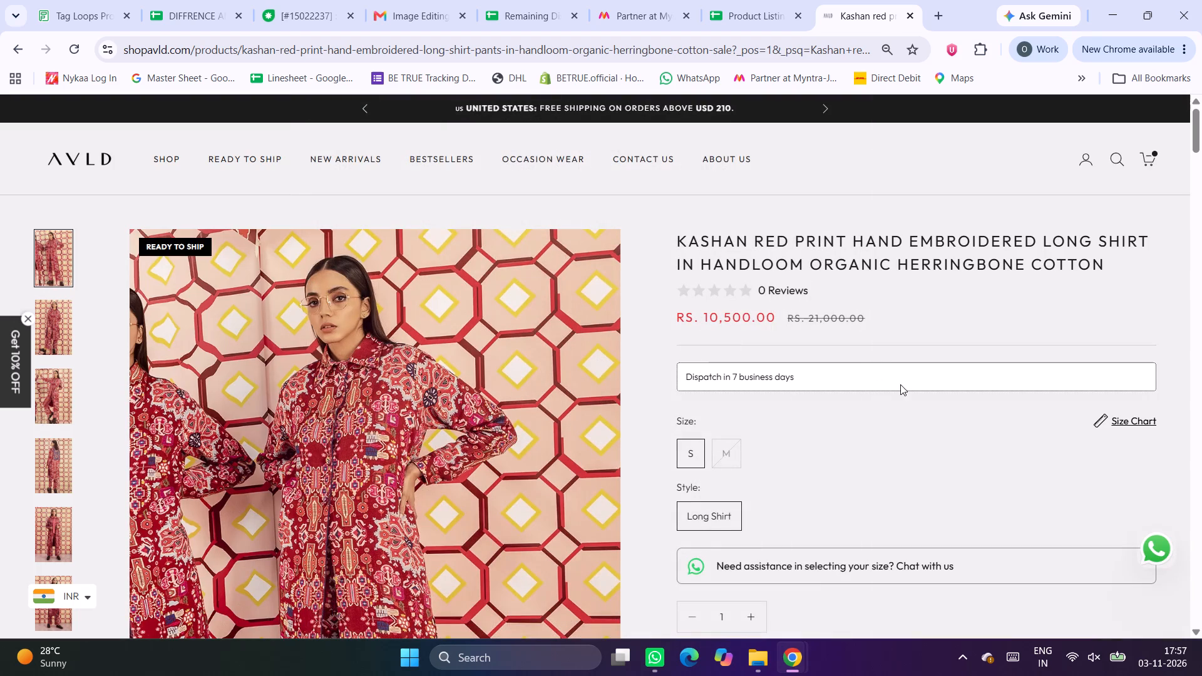
Search the AVLD store for the AN-22 product name copied from the sheet, Tabriz yellow pleated midi skirt in handloom organic cotton silk.
scroll(900, 384, down, 1)
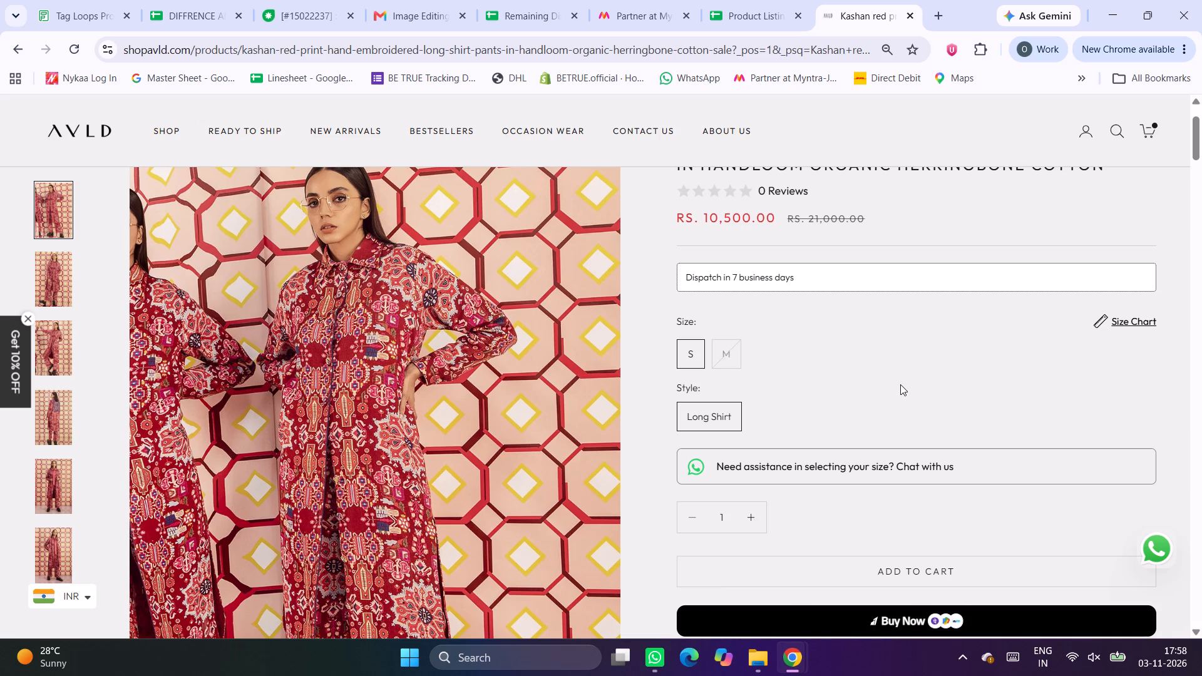
click(770, 0)
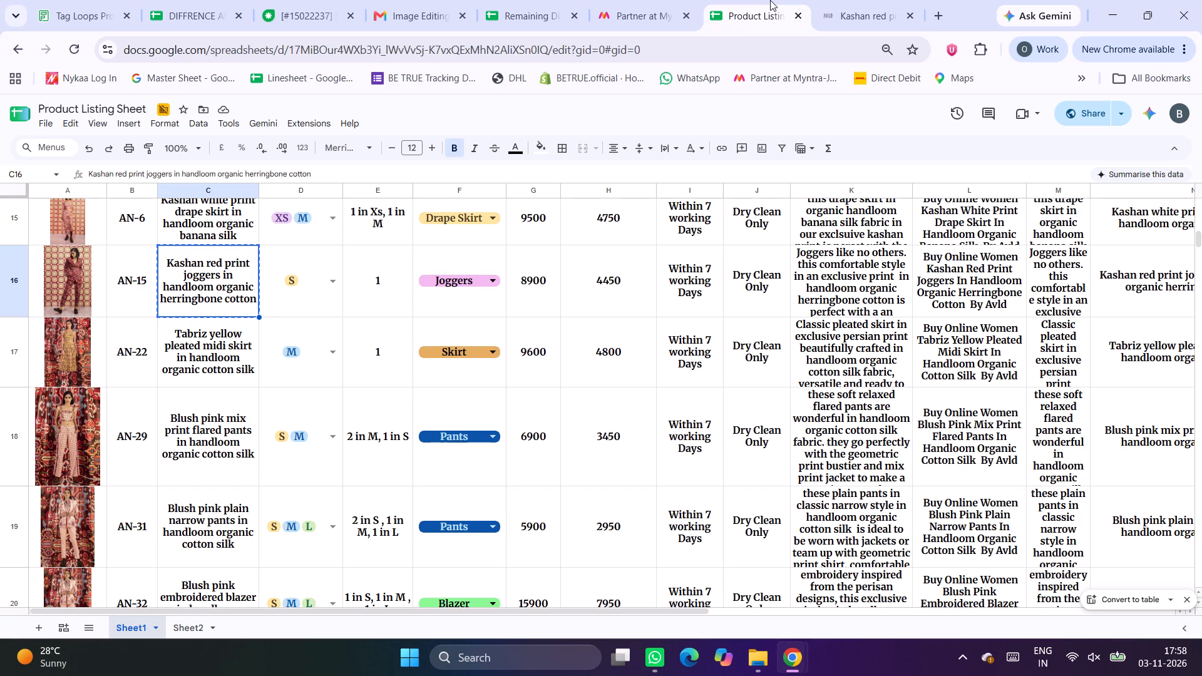
click(198, 362)
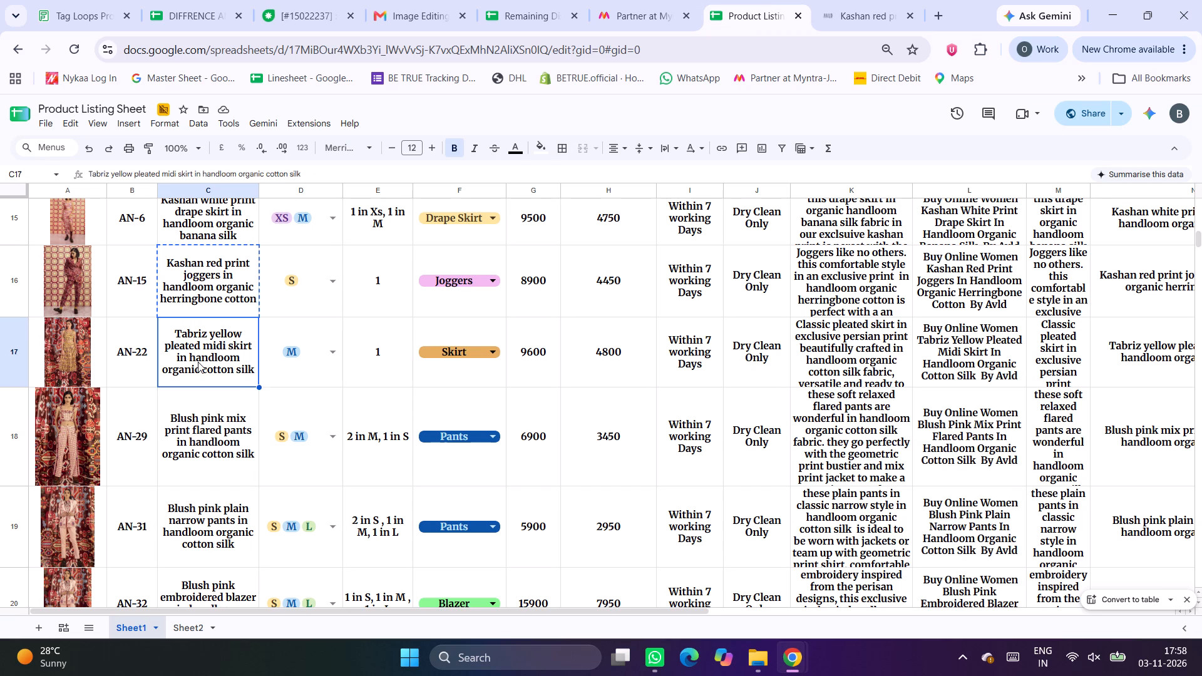
key(ctrl+c)
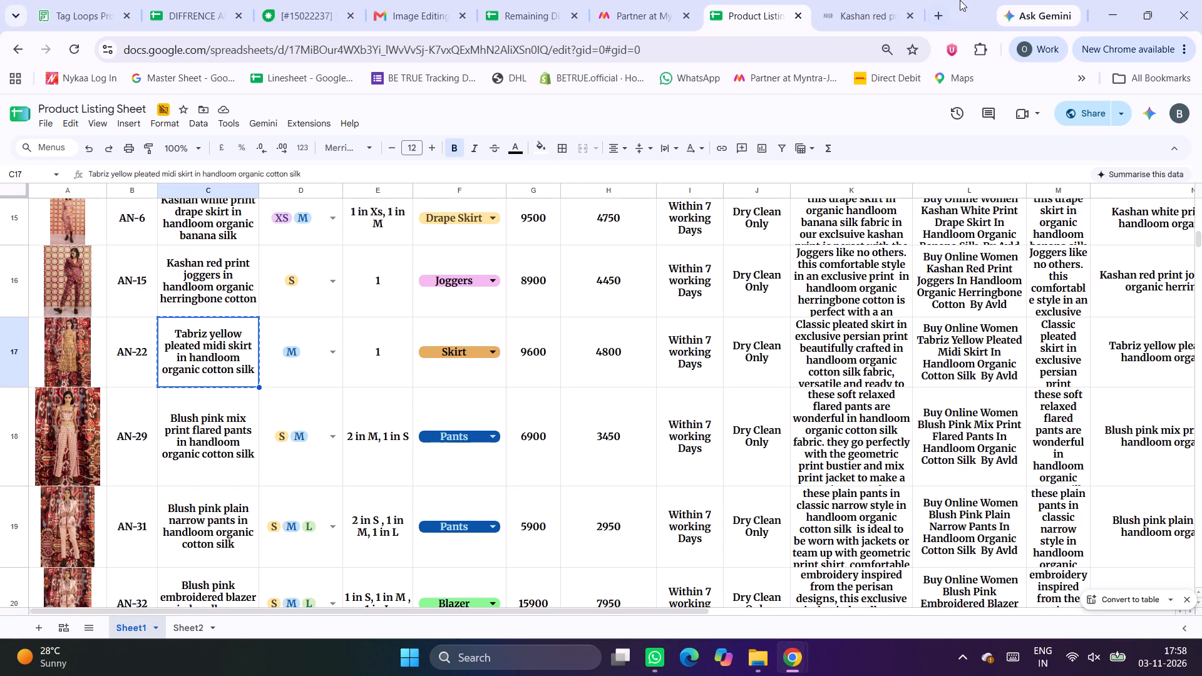
click(867, 0)
click(1116, 119)
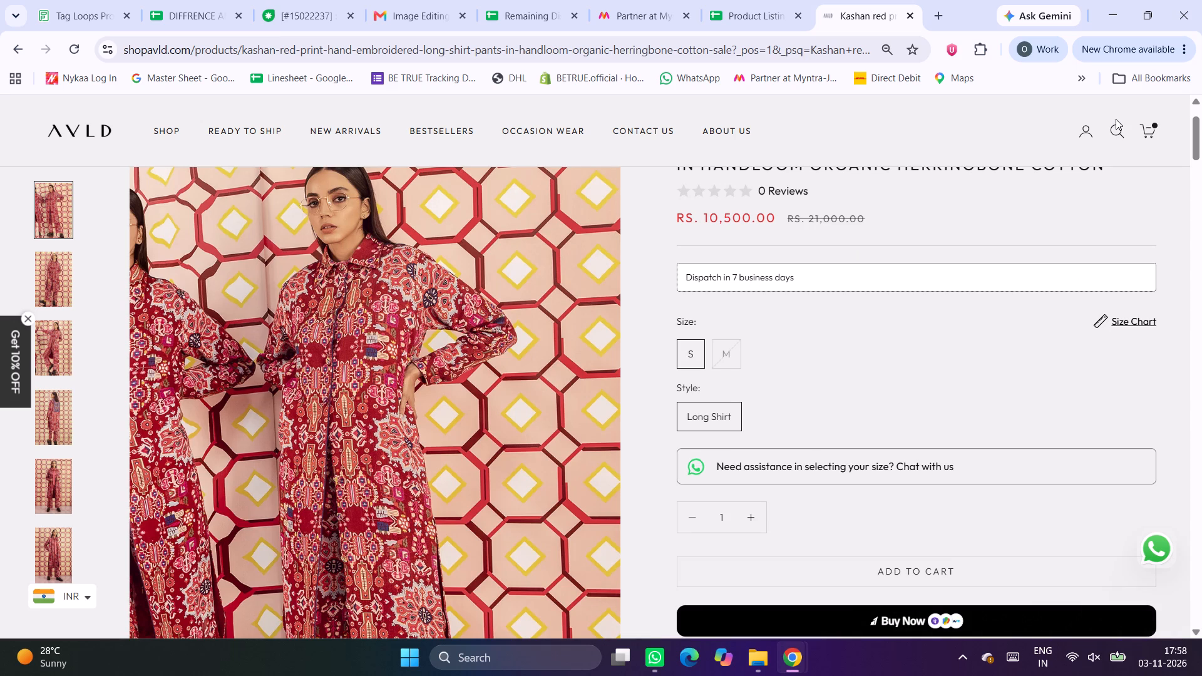
click(1116, 125)
key(ctrl+v)
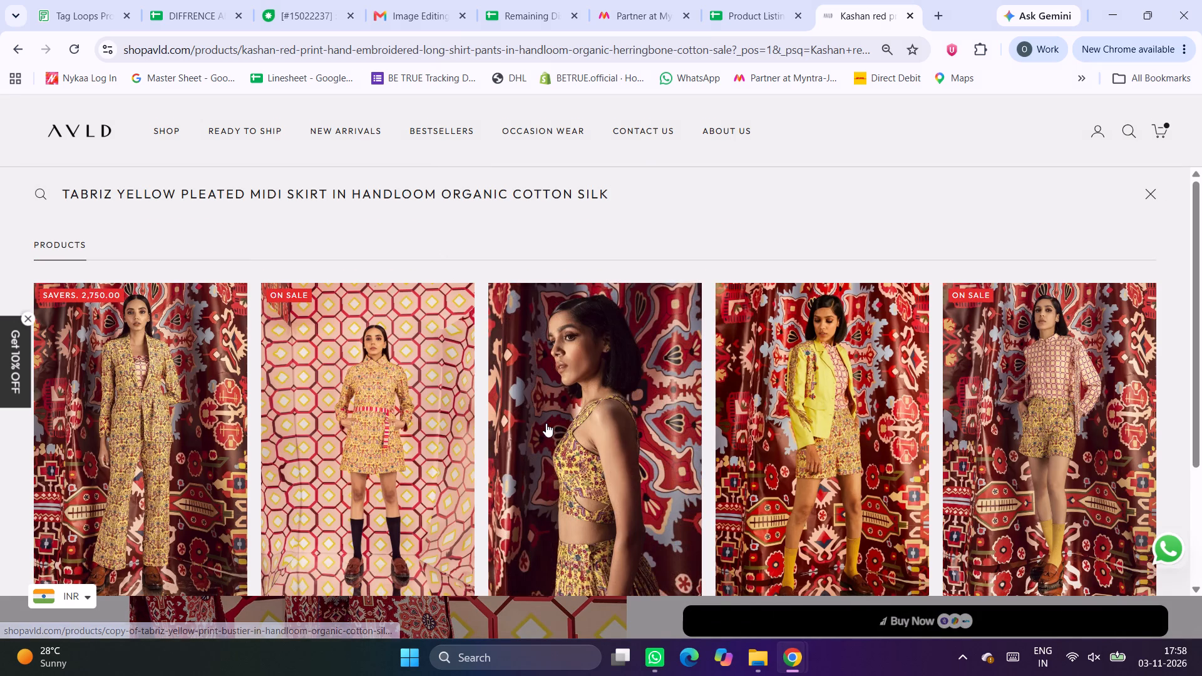
Open the Tabriz yellow pants in handloom organic cotton silk page from the search results.
scroll(546, 423, down, 2)
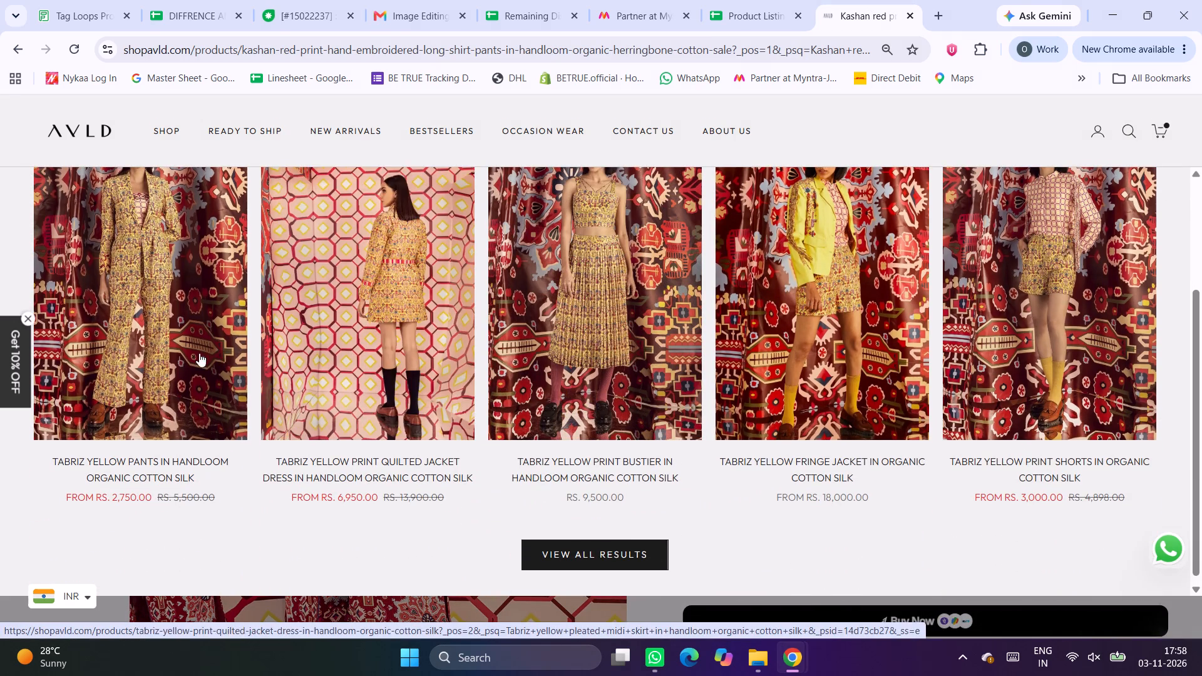
click(168, 354)
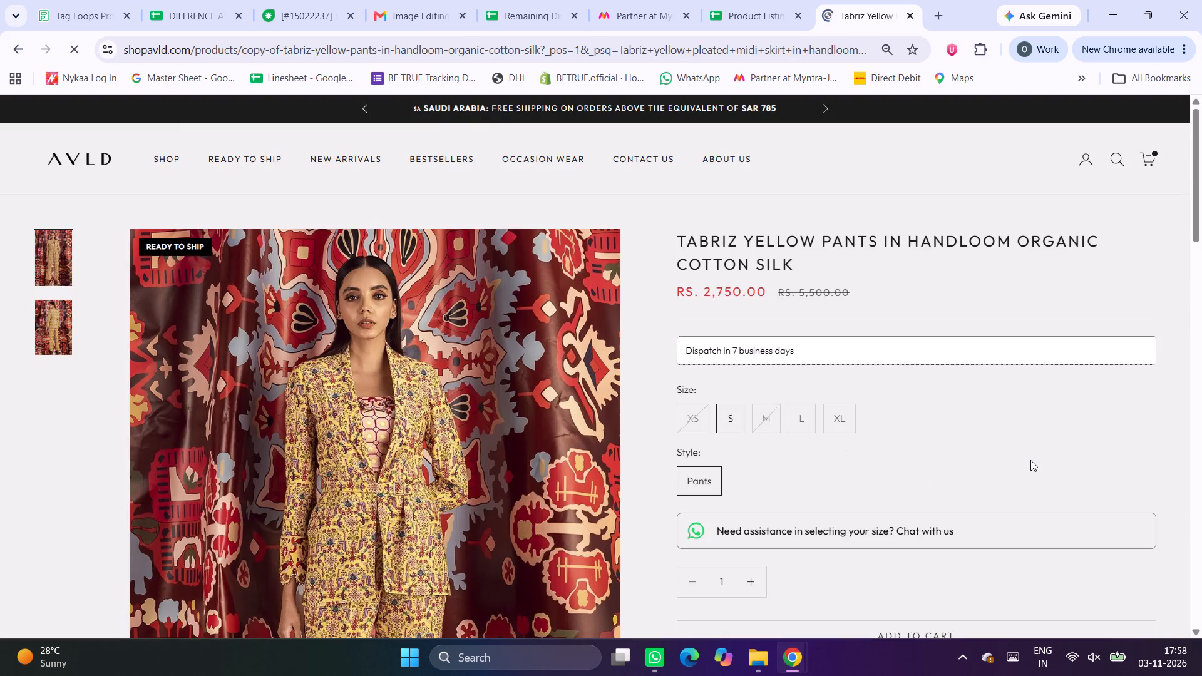
scroll(1030, 460, down, 4)
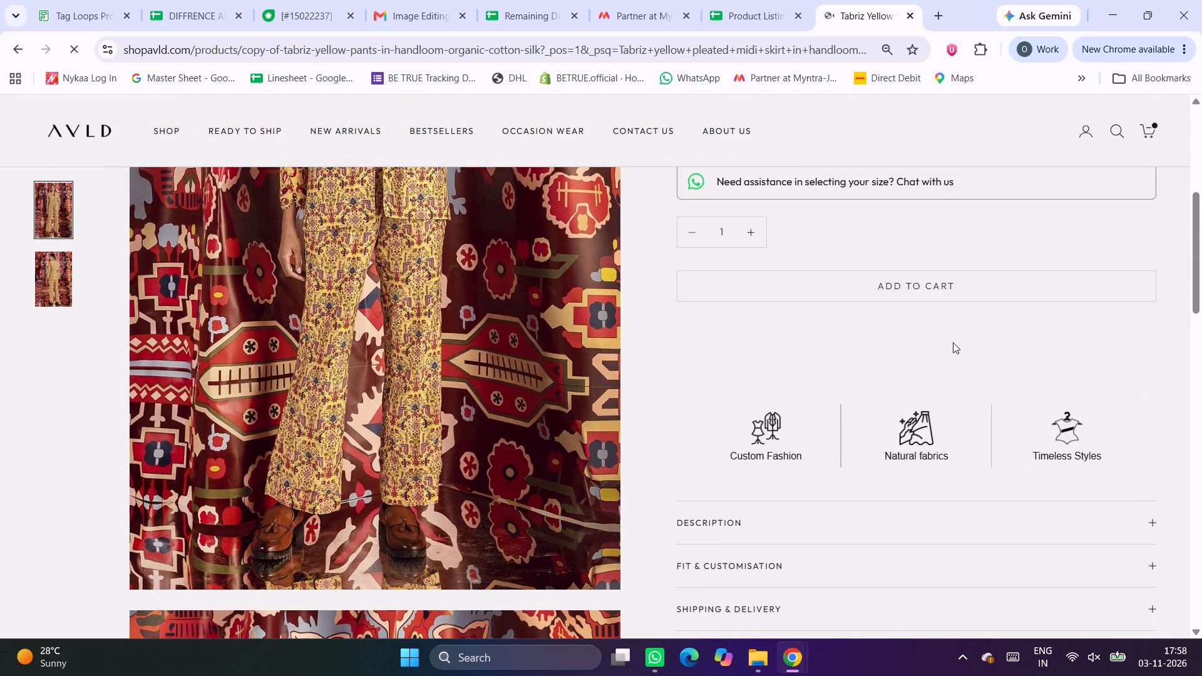
scroll(953, 342, up, 3)
scroll(1052, 304, up, 1)
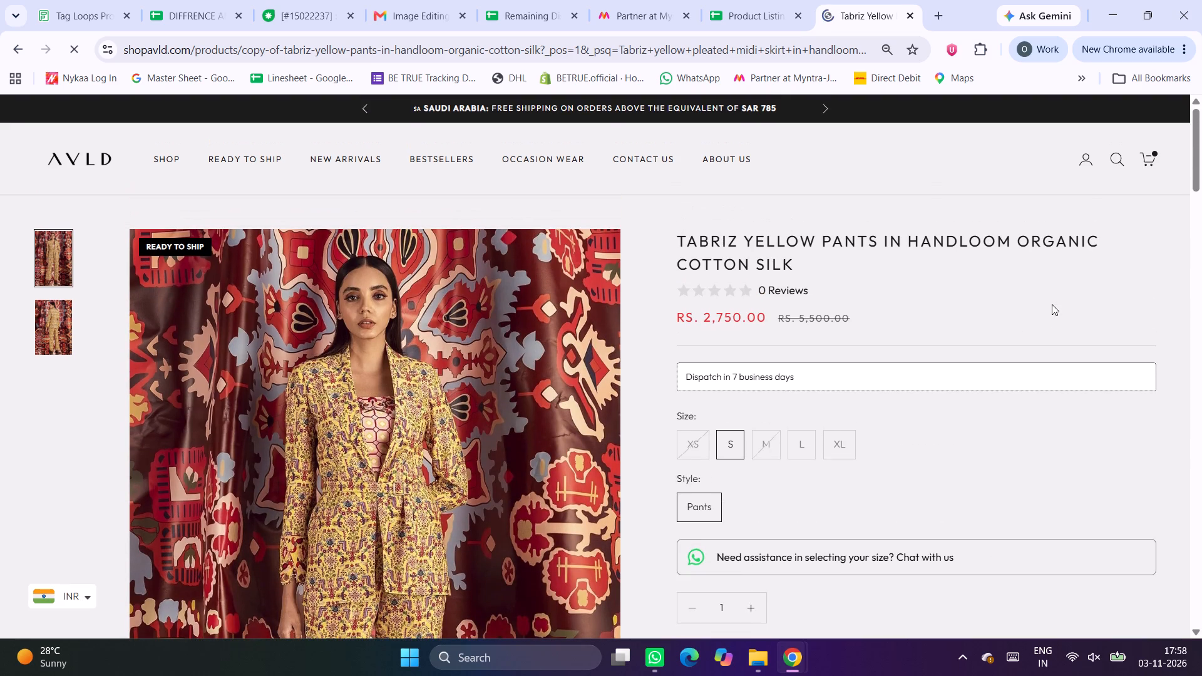
Open the Tabriz yellow pants' size chart and show its full body measurements table in inches.
click(1145, 422)
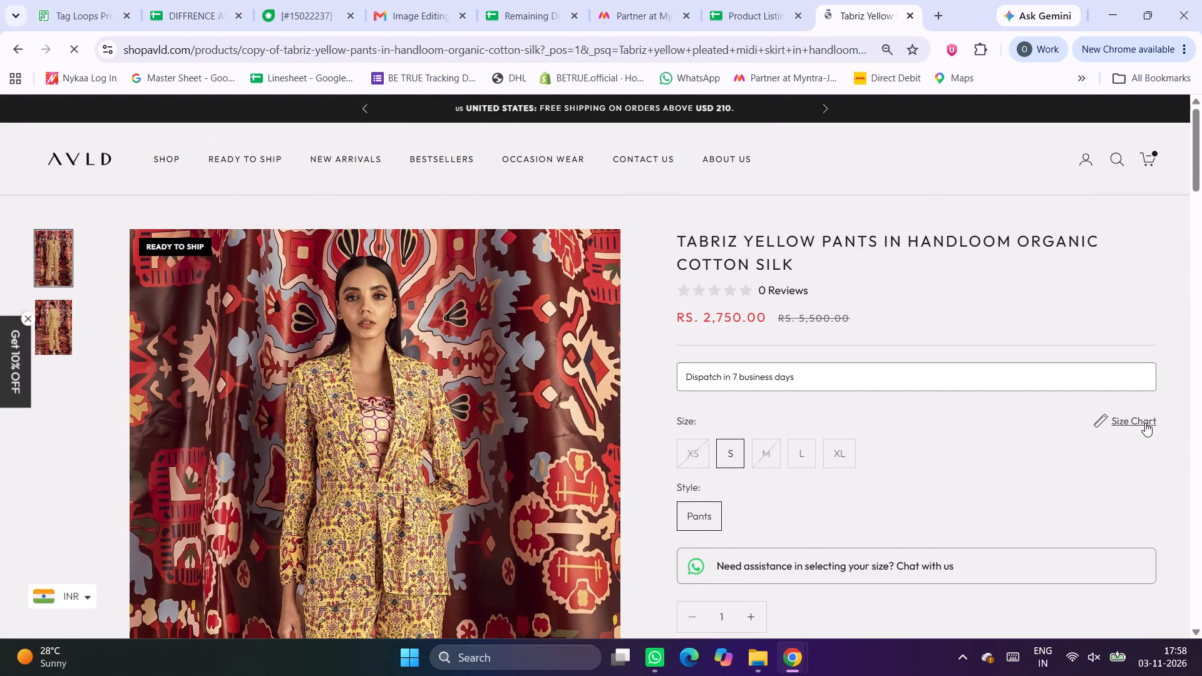
scroll(709, 422, down, 1)
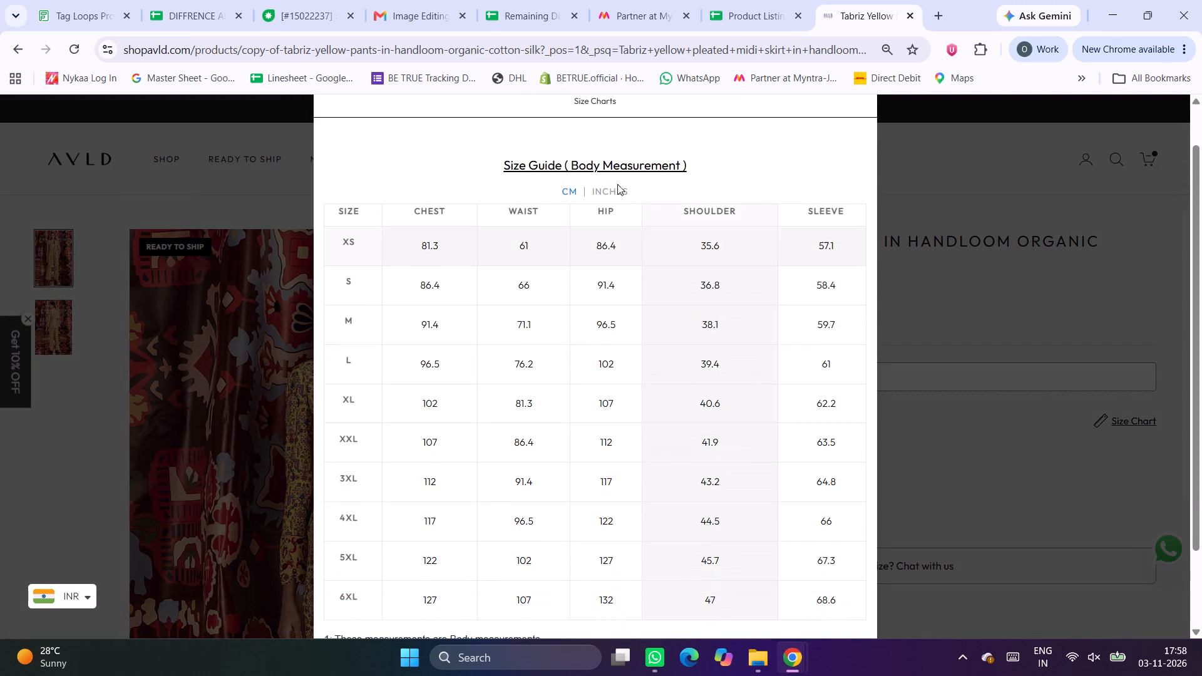
click(602, 190)
scroll(1036, 347, down, 1)
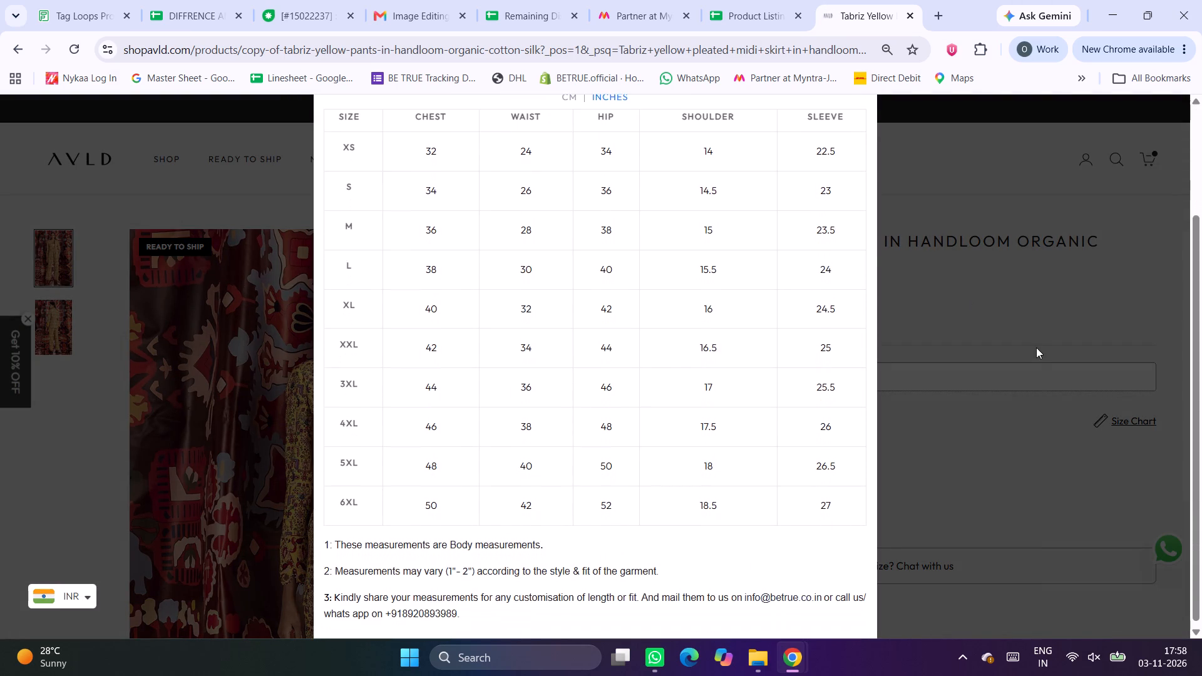
scroll(1036, 347, down, 2)
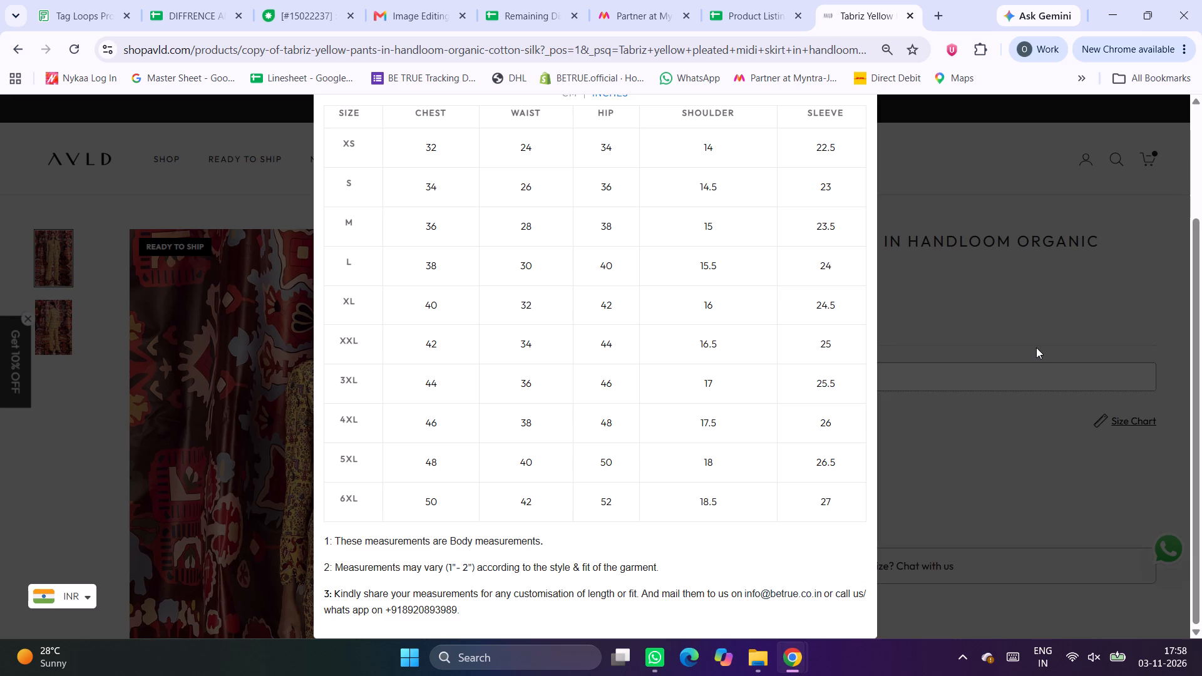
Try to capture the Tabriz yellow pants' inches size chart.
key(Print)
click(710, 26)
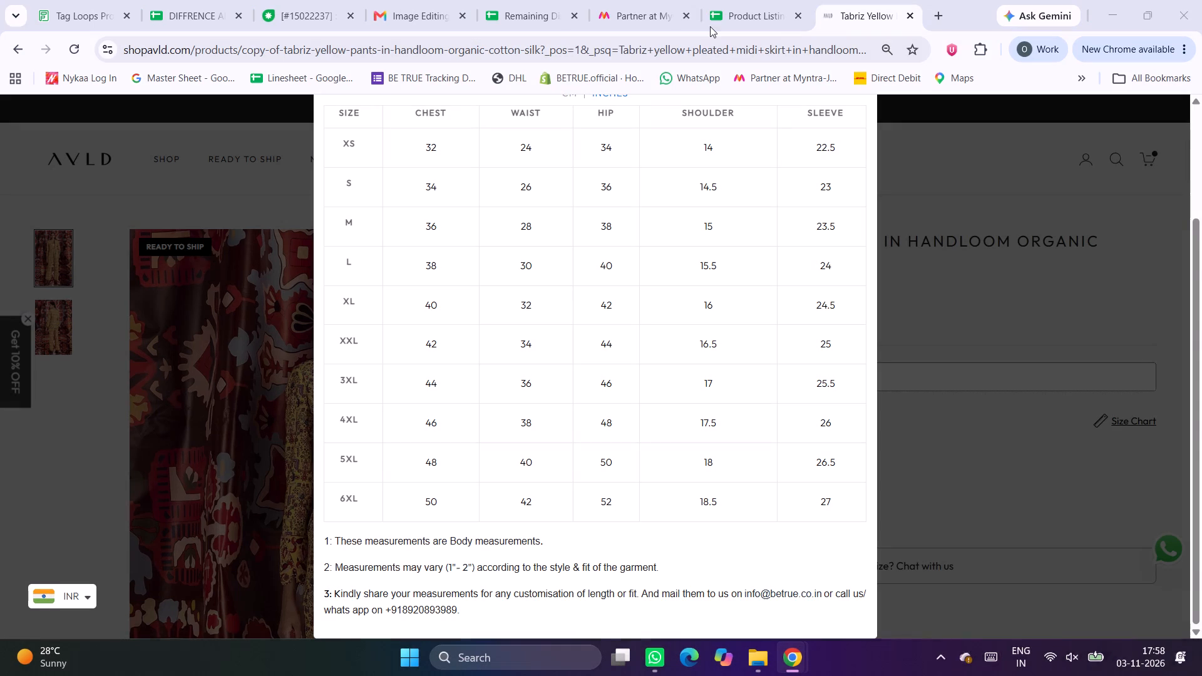
Check the skirt's SKU in the Product Listing Sheet, capture the XS–6XL inches size table, and save it as JPG in website listing's AN-22 folder.
click(738, 0)
click(813, 0)
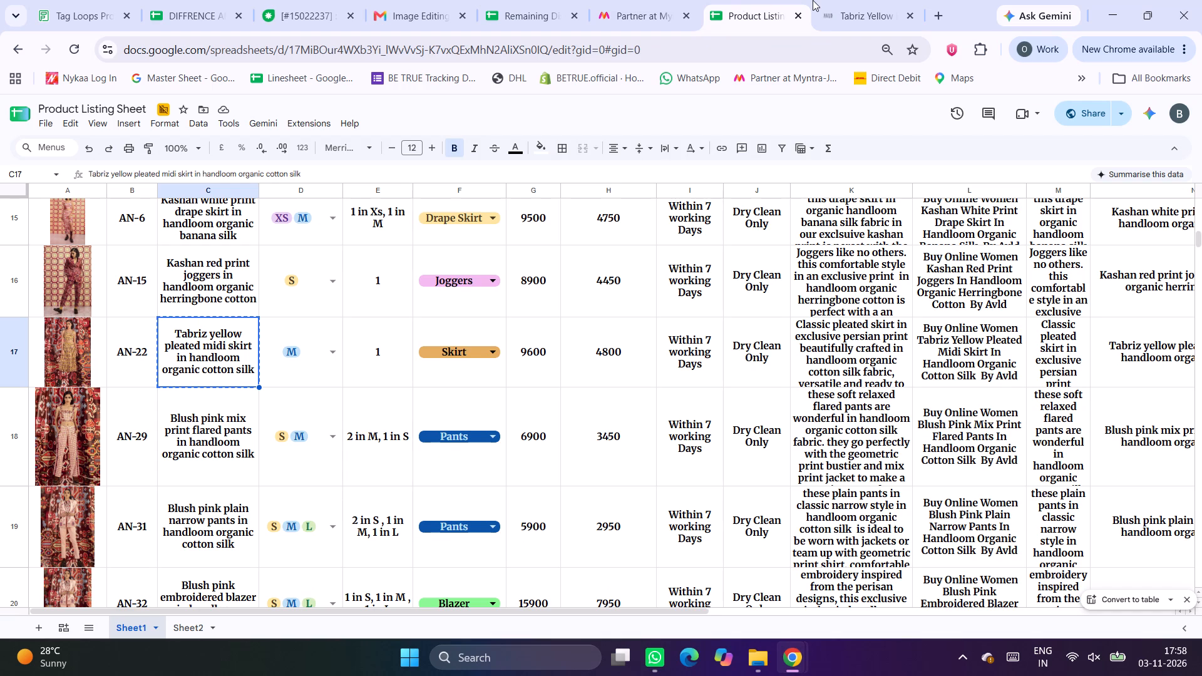
click(832, 0)
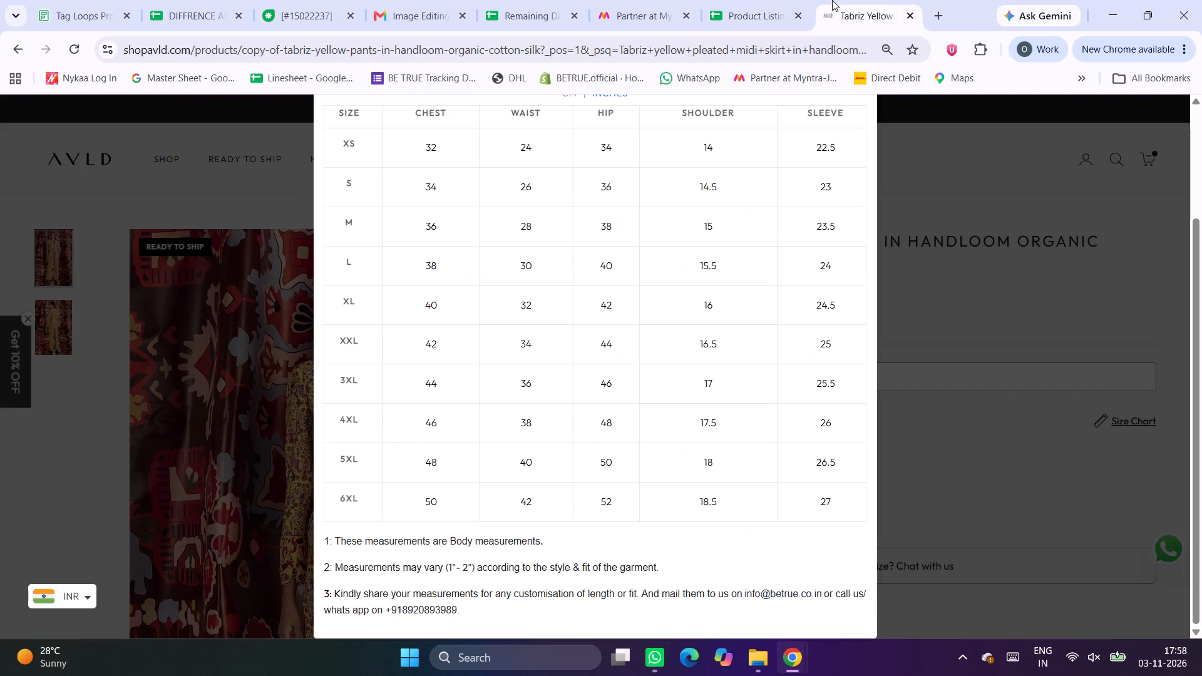
key(Print)
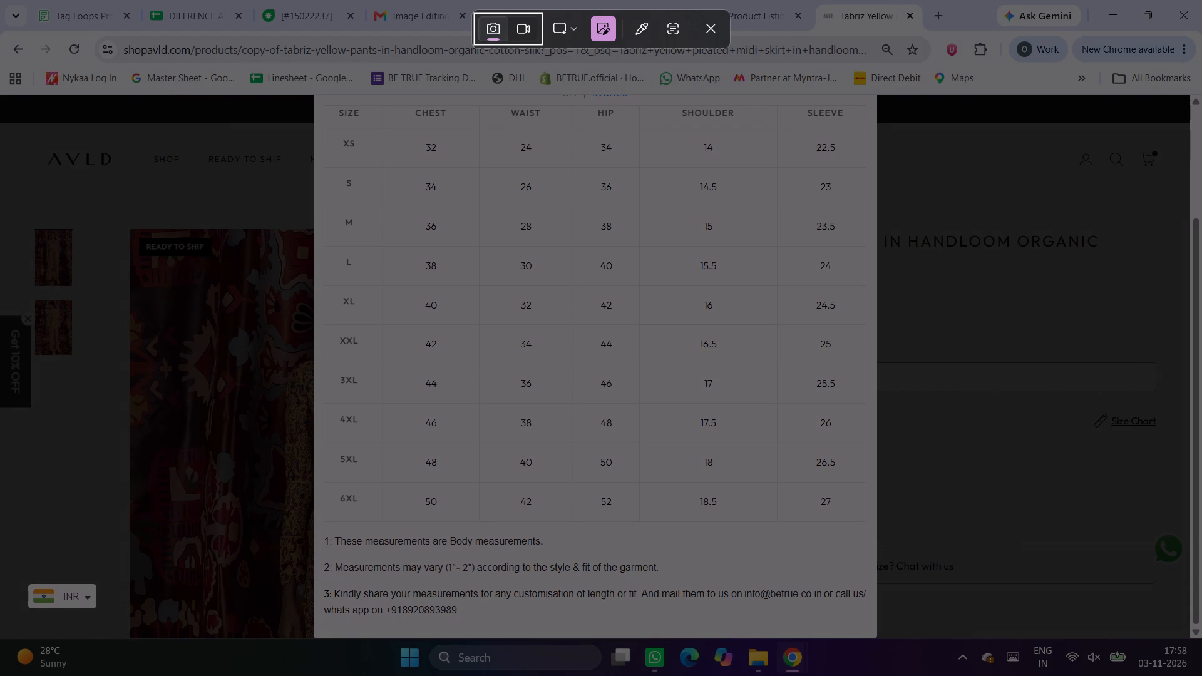
drag(322, 104, 867, 523)
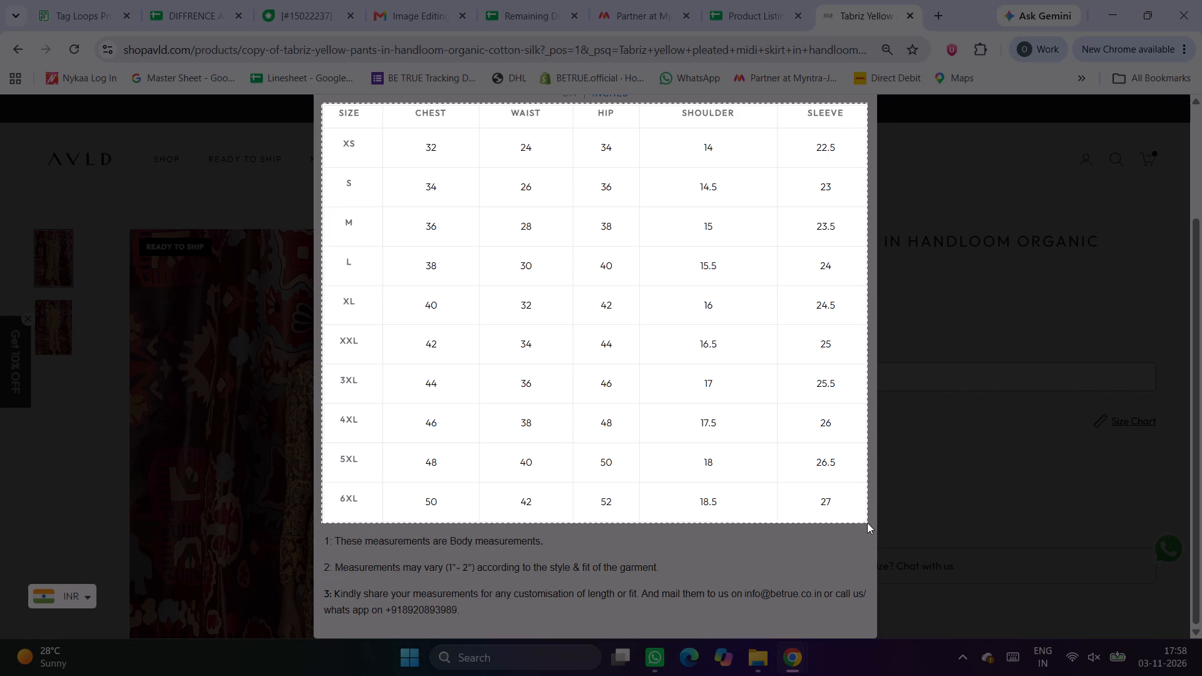
drag(867, 523, 867, 521)
click(481, 561)
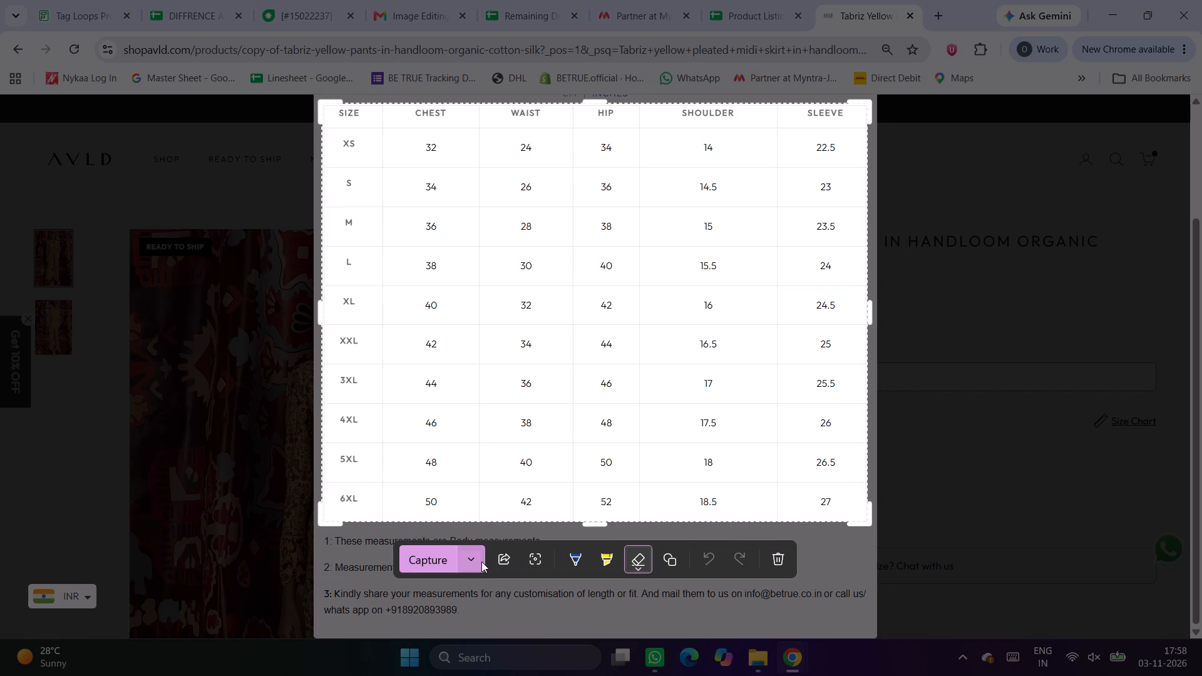
click(449, 508)
click(454, 498)
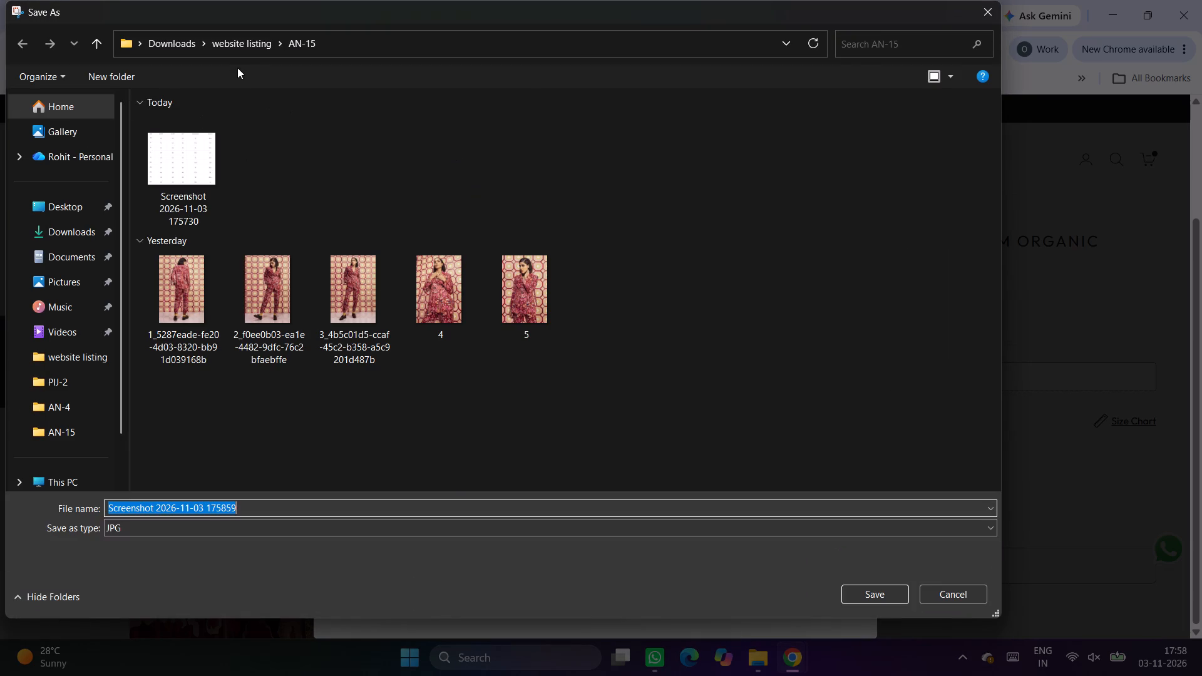
click(249, 46)
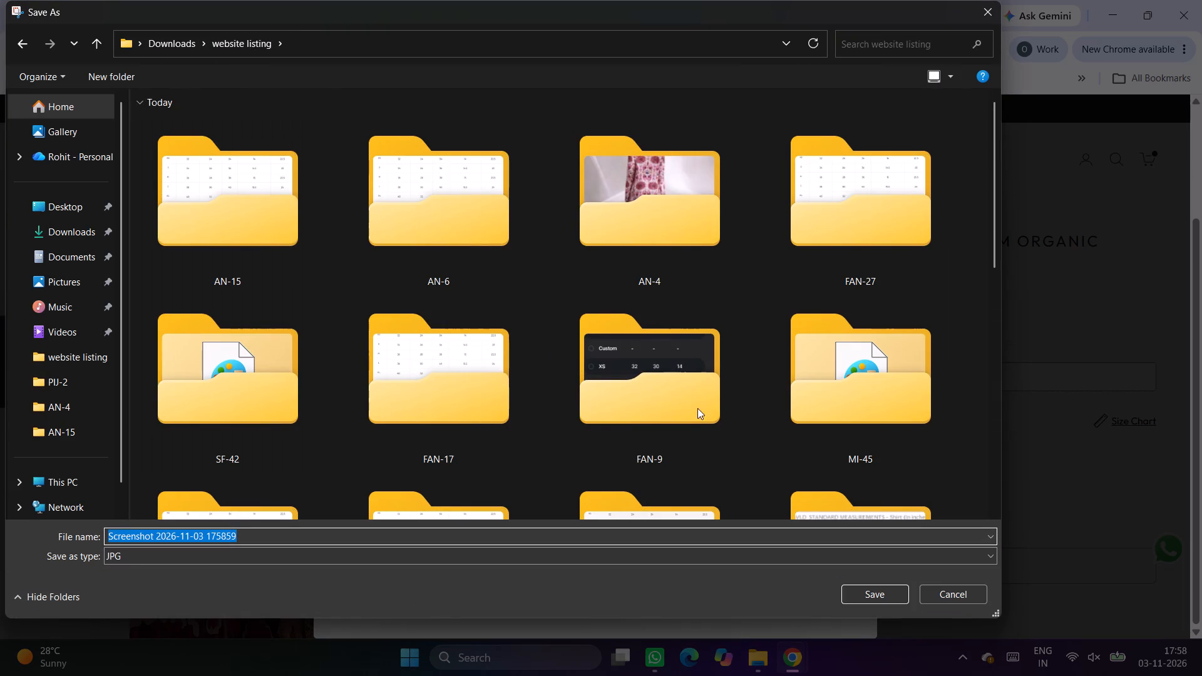
scroll(736, 431, down, 5)
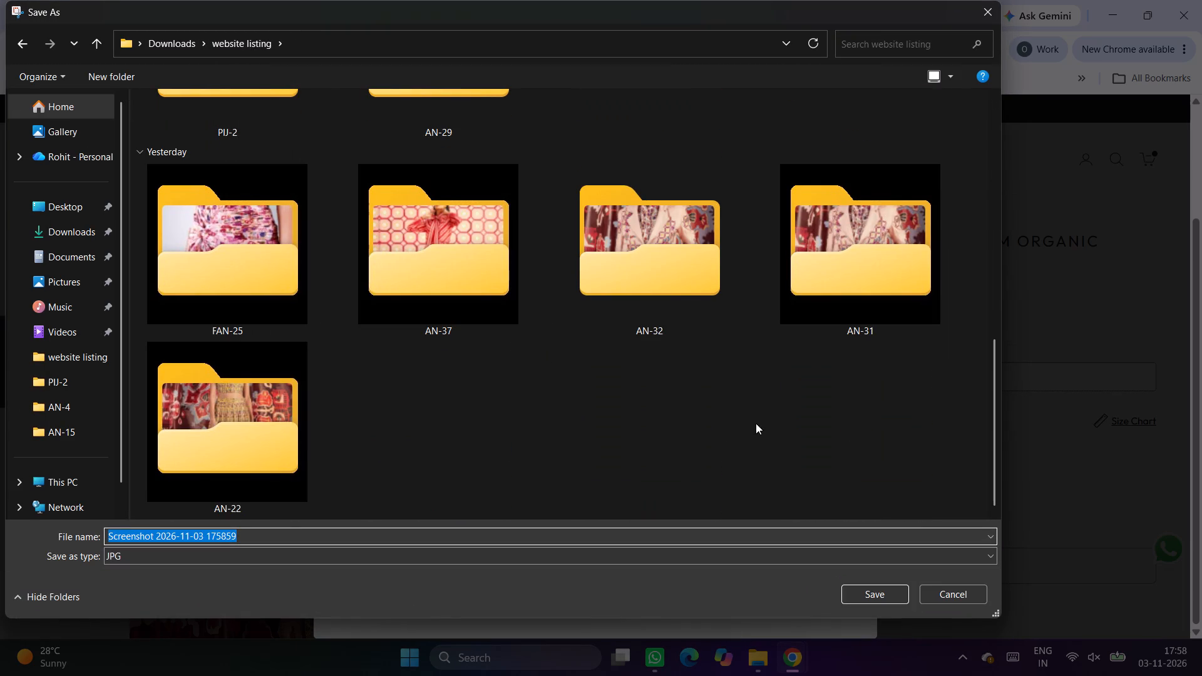
double_click(251, 461)
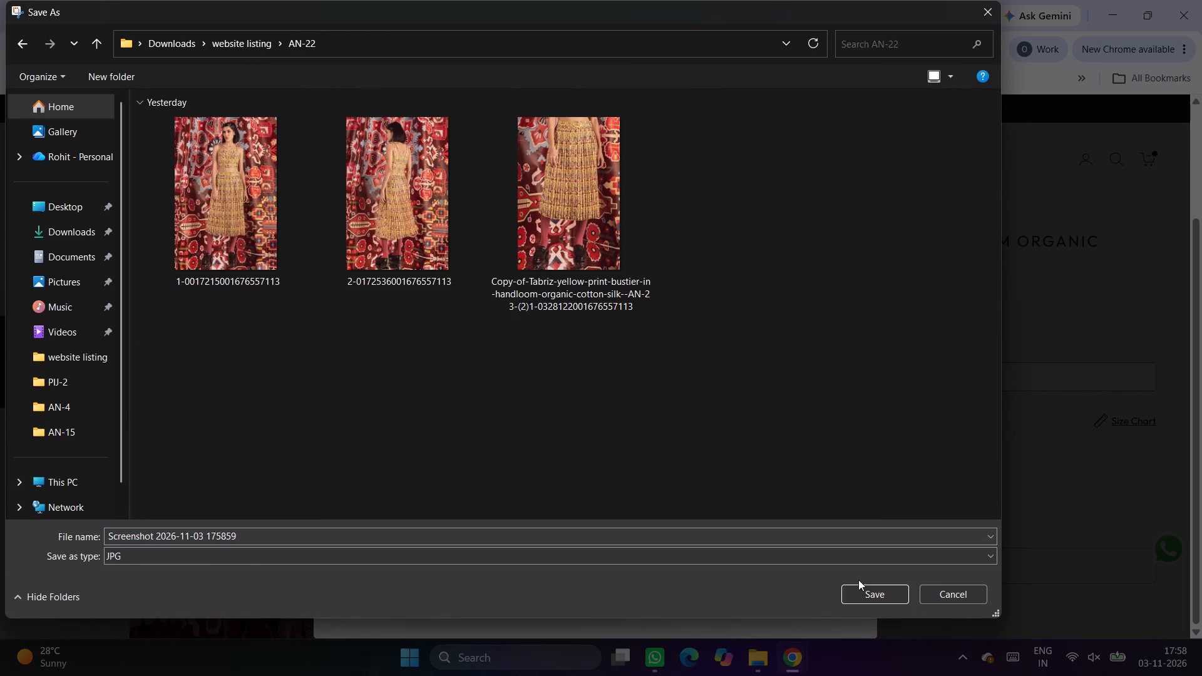
click(869, 597)
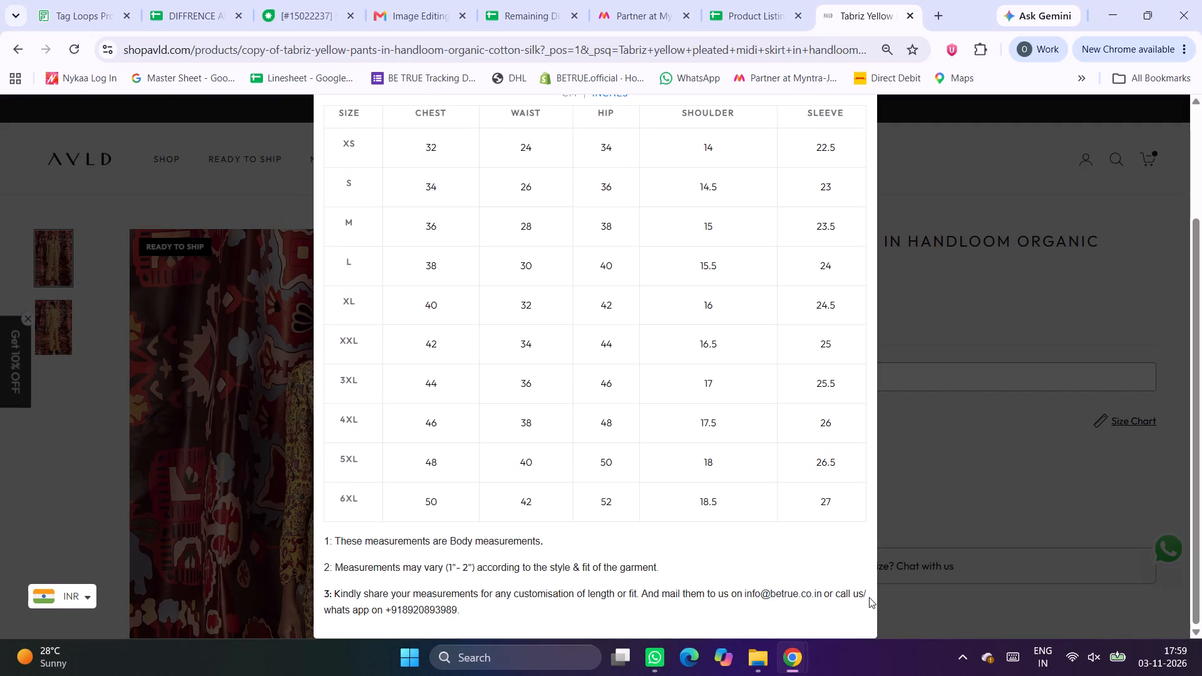
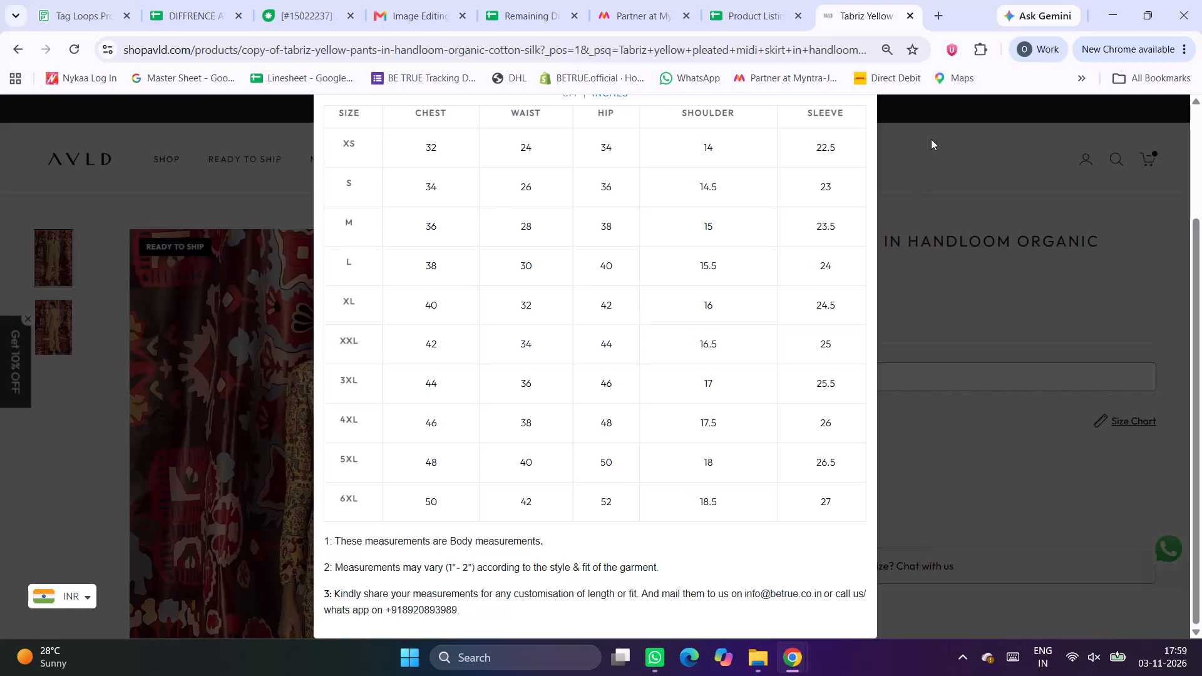
Copy the AN-29 blush pink mix print flared pants name from the Product Listing Sheet and search the AVLD store for it.
click(728, 0)
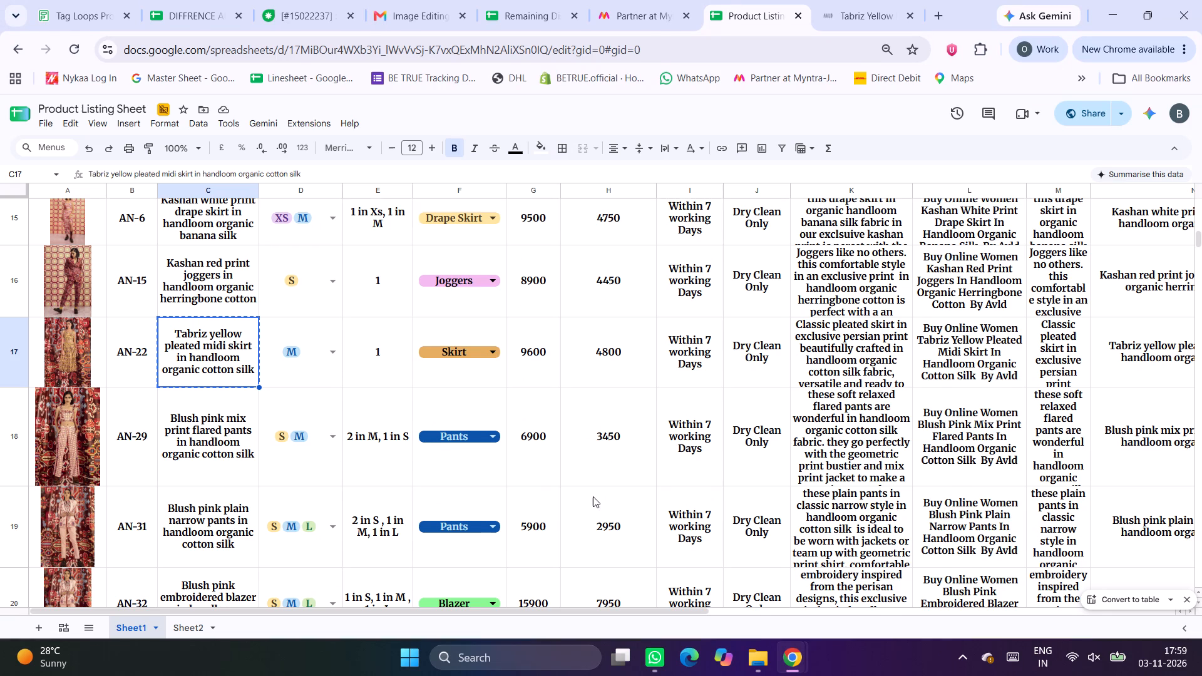
scroll(593, 496, down, 1)
click(173, 327)
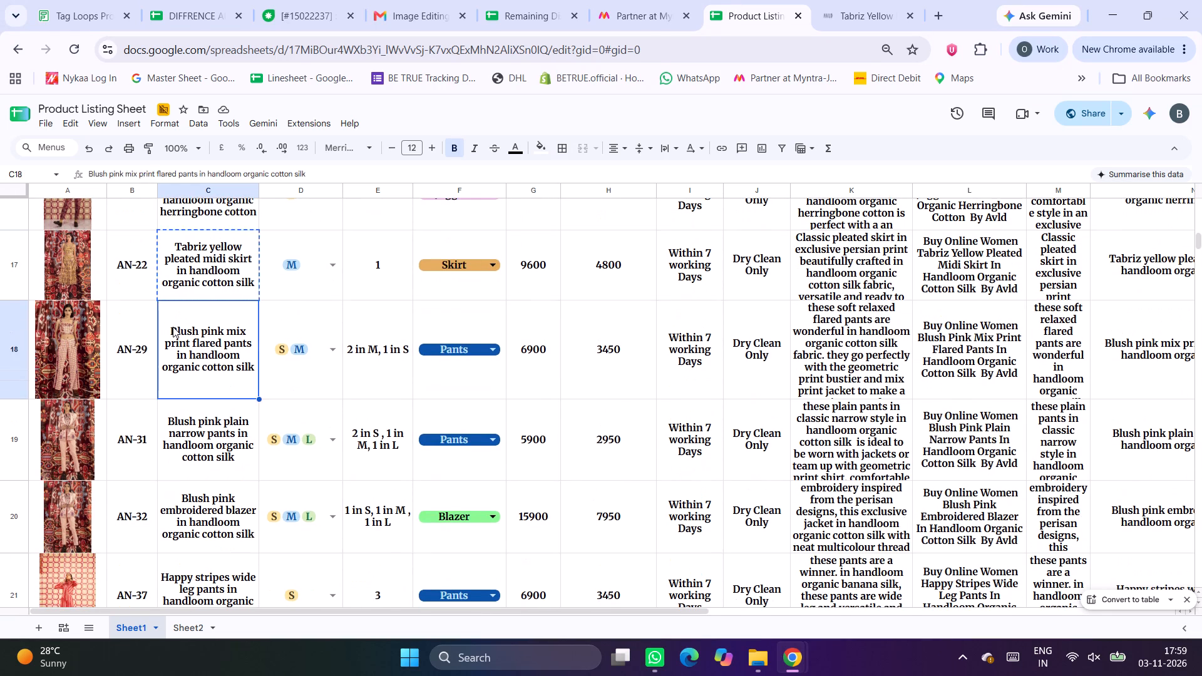
key(ctrl+c)
scroll(537, 424, right, 1)
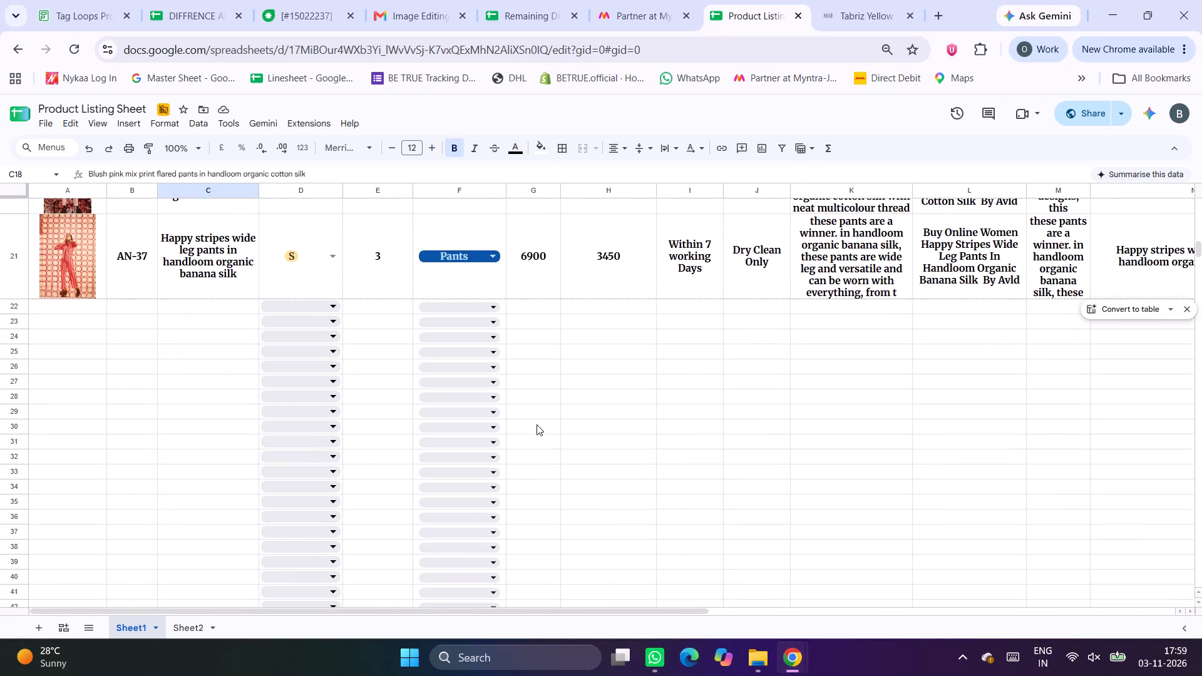
scroll(537, 424, right, 1)
click(865, 0)
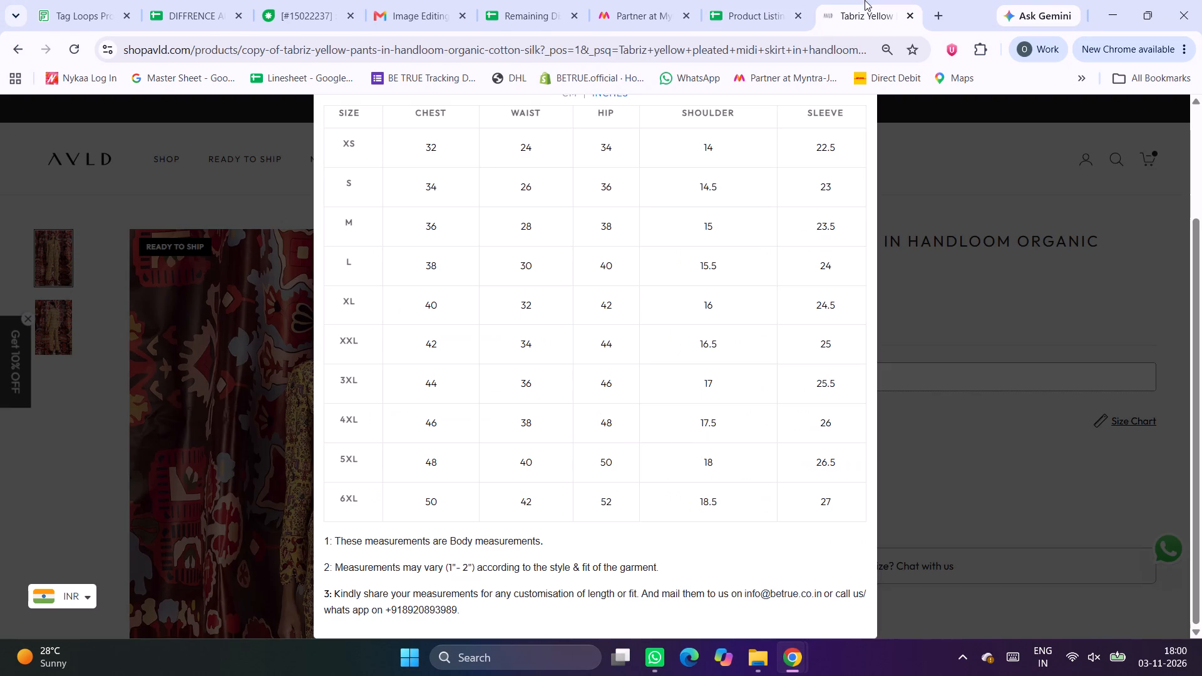
scroll(927, 287, up, 4)
click(858, 128)
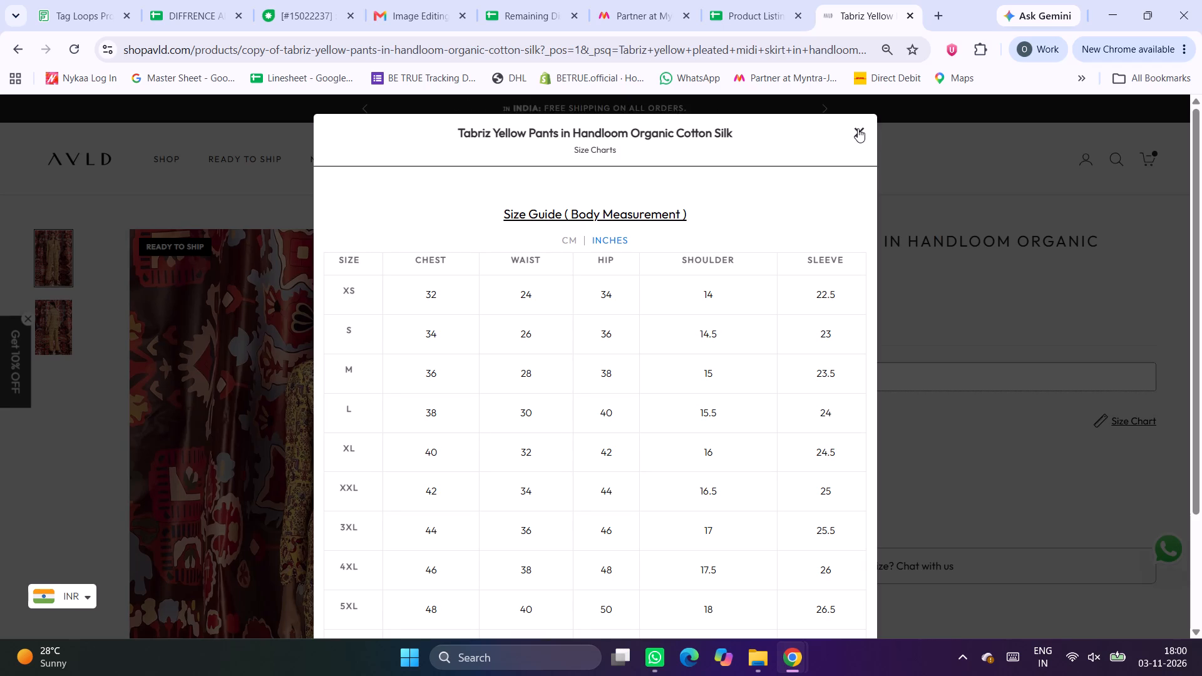
click(1117, 159)
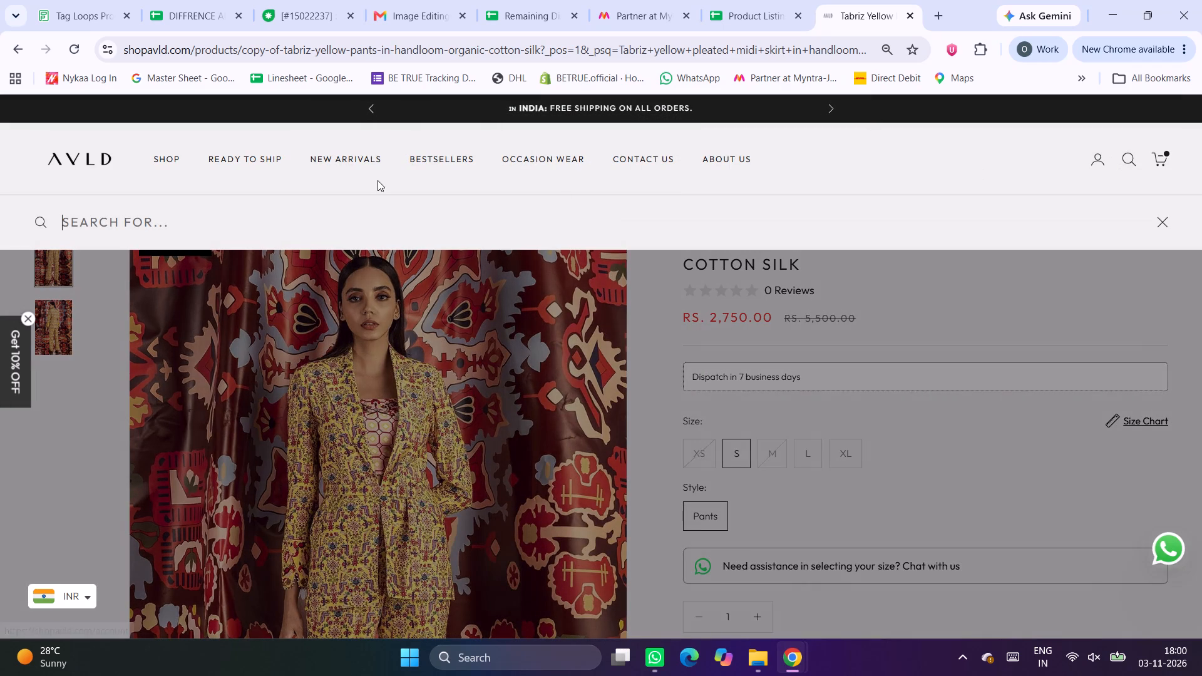
key(ctrl+v)
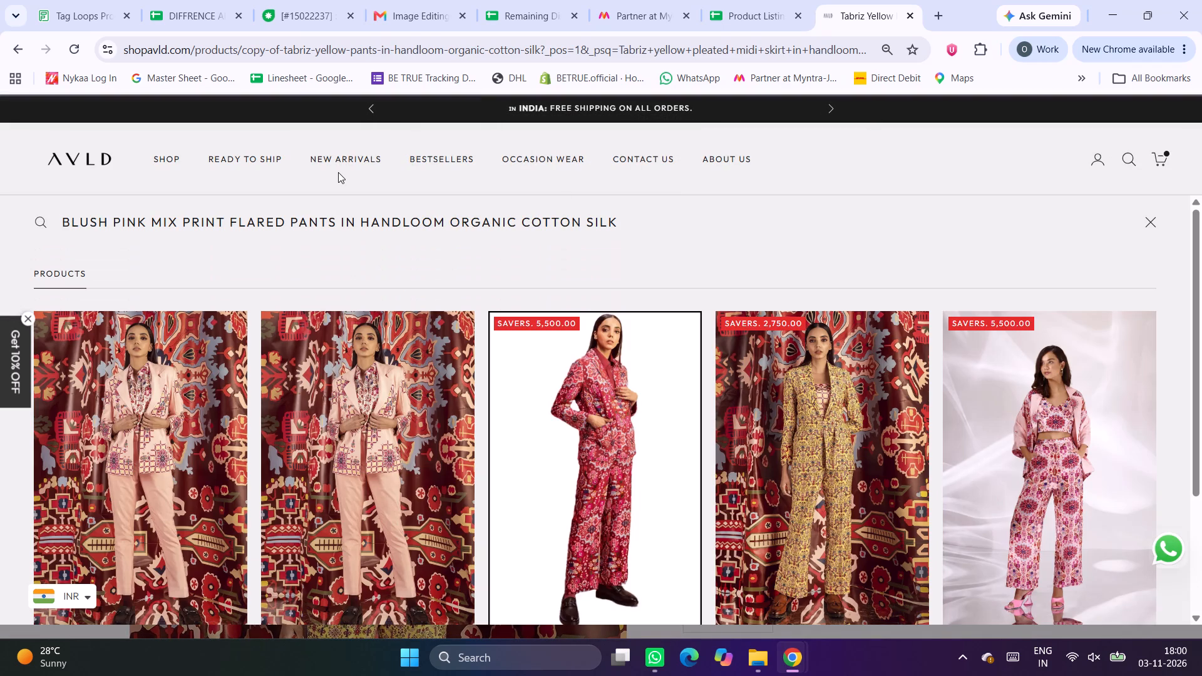
scroll(307, 304, down, 2)
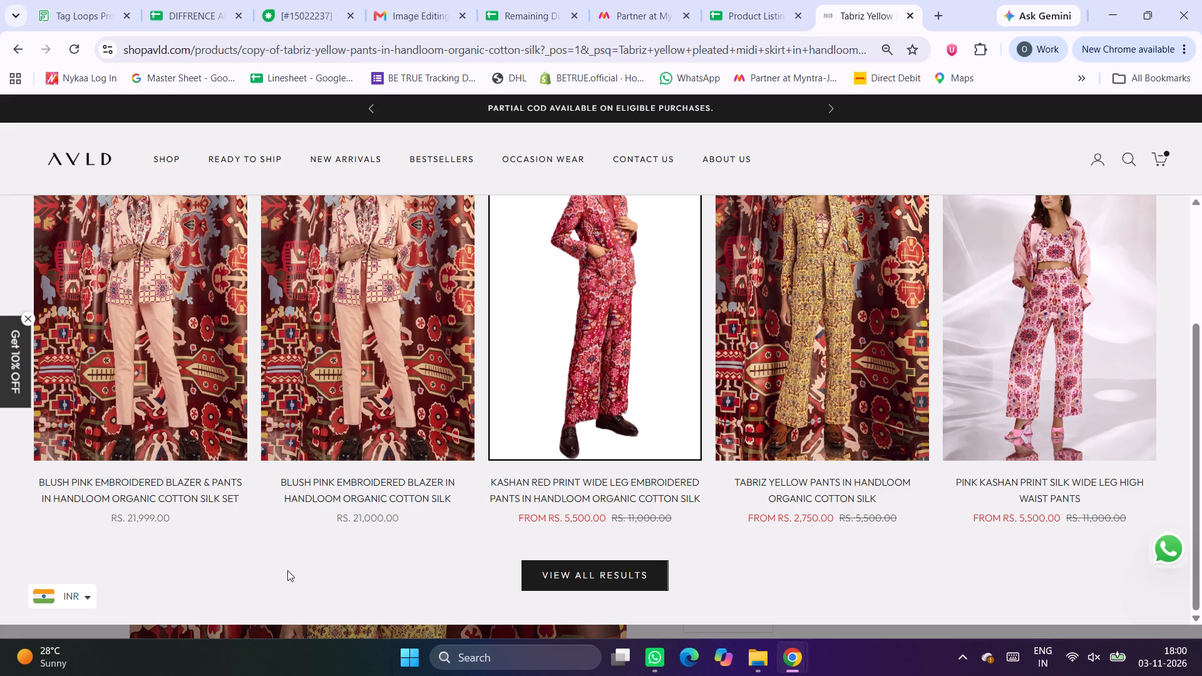
Open the Blush Pink Embroidered Blazer & Pants set page from the search results and show its size chart in inches.
click(155, 345)
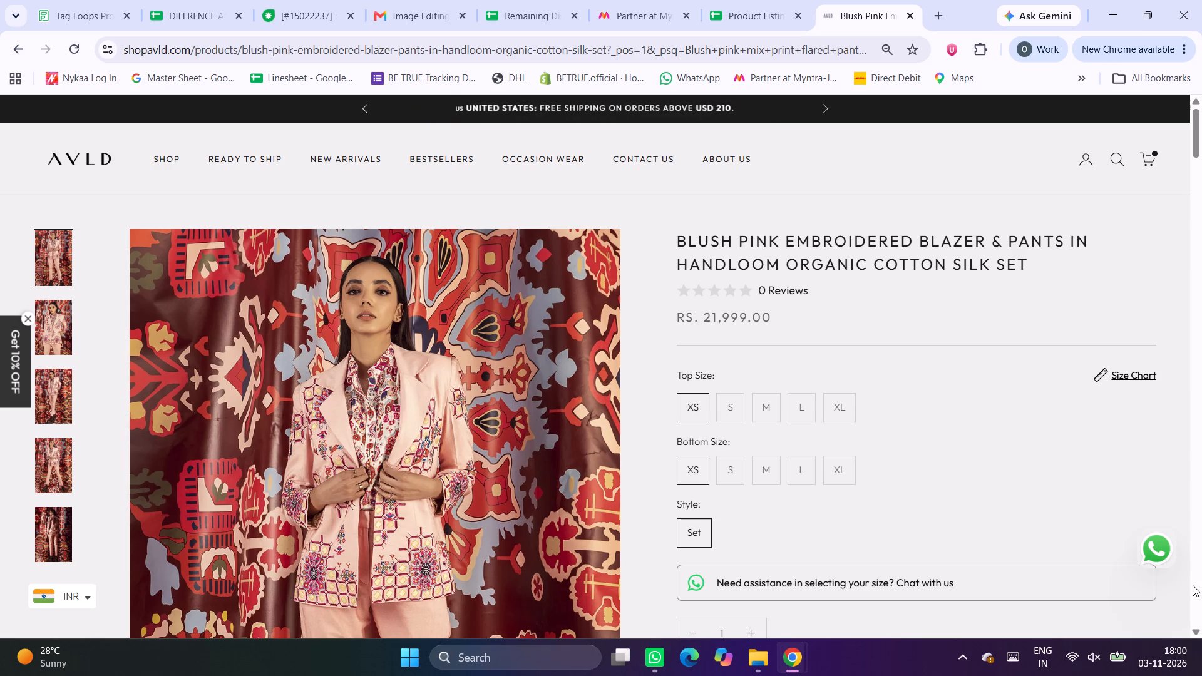
click(1128, 378)
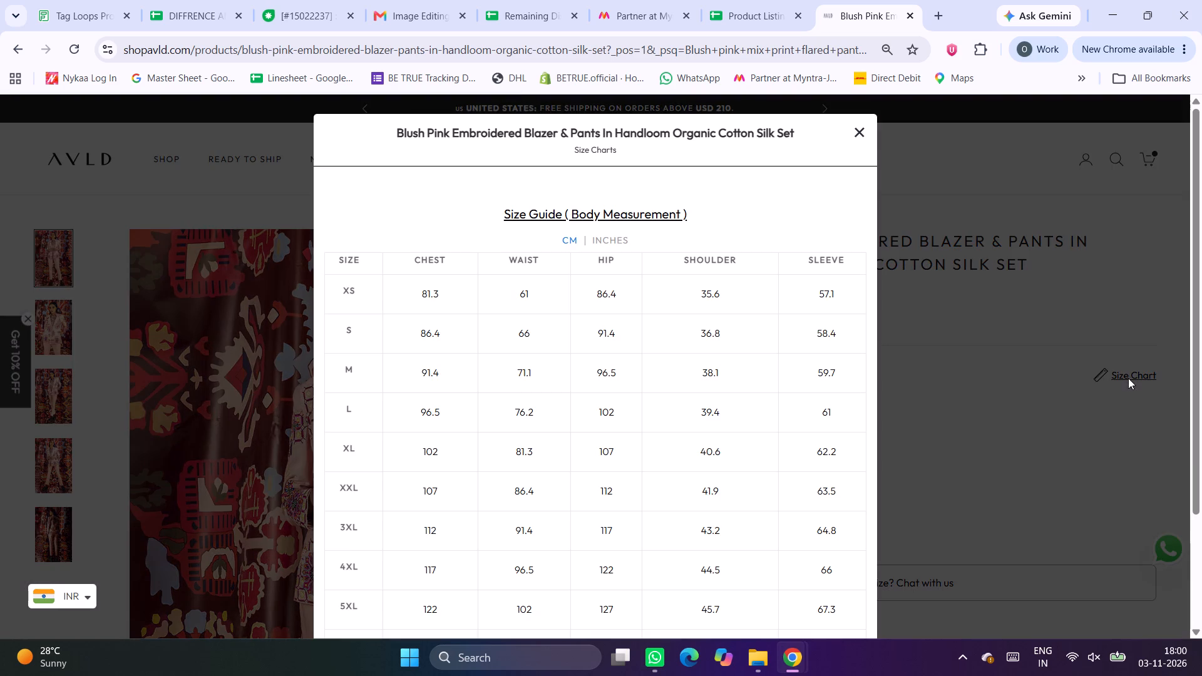
click(625, 243)
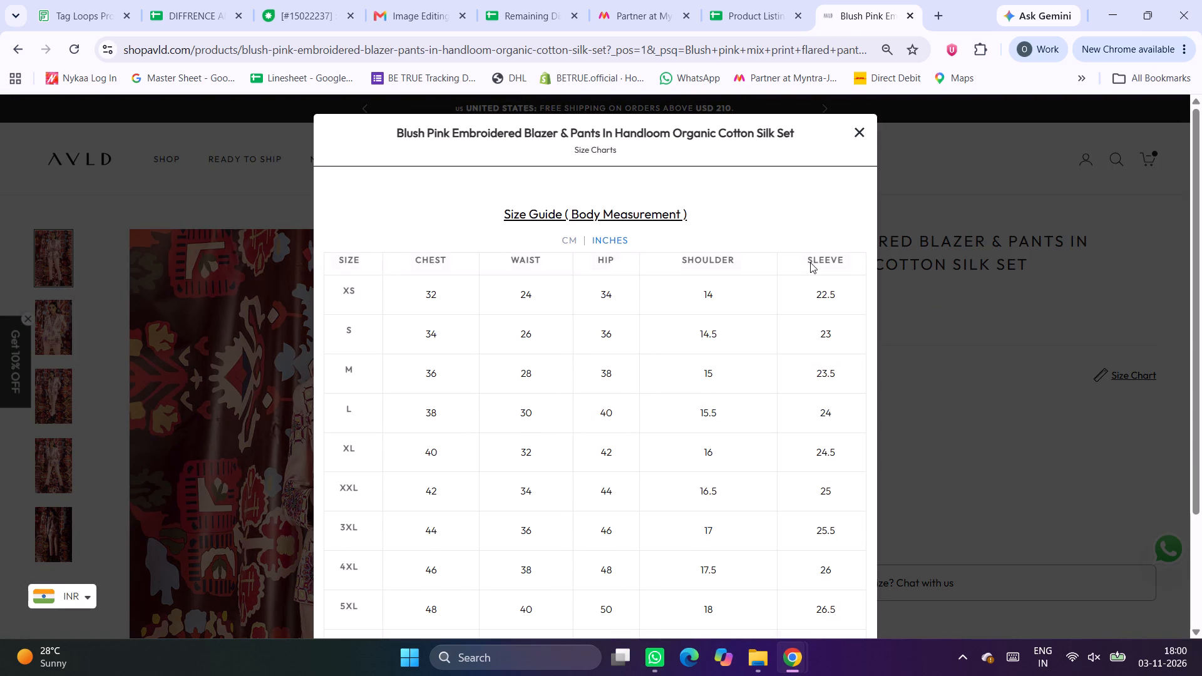
Check the flared pants' SKU in the Product Listing Sheet, capture the XS–6XL inches size table, and save it as JPG in website listing's AN-29 folder.
click(749, 0)
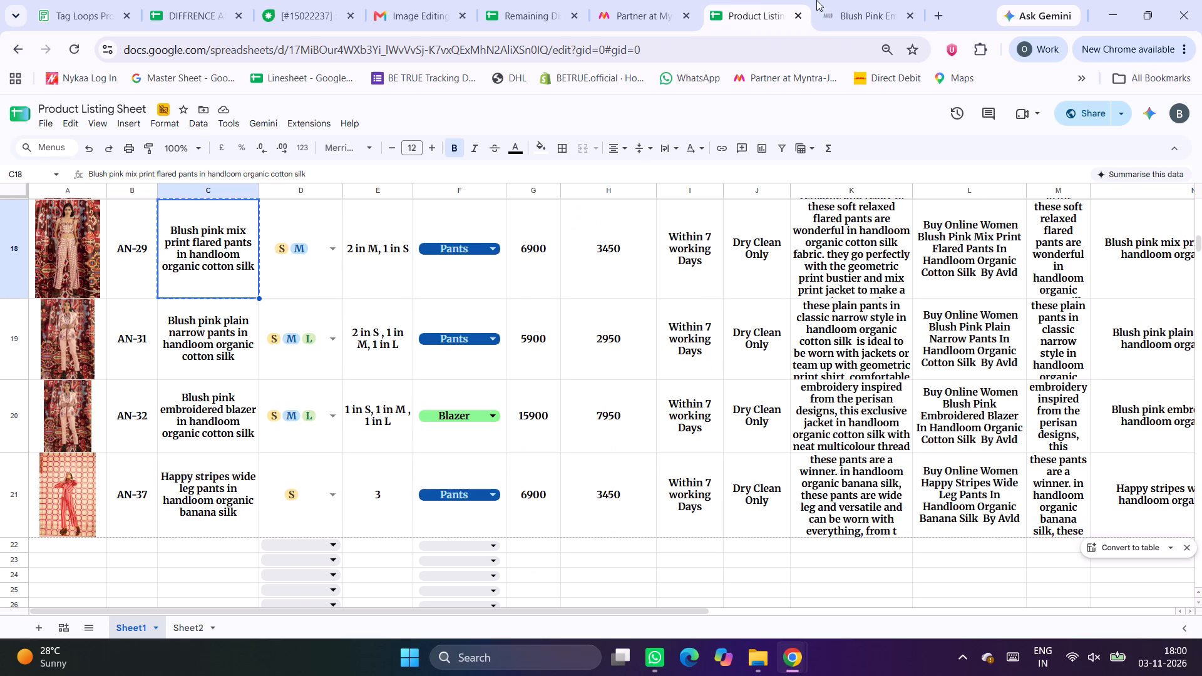
click(831, 0)
scroll(886, 339, down, 1)
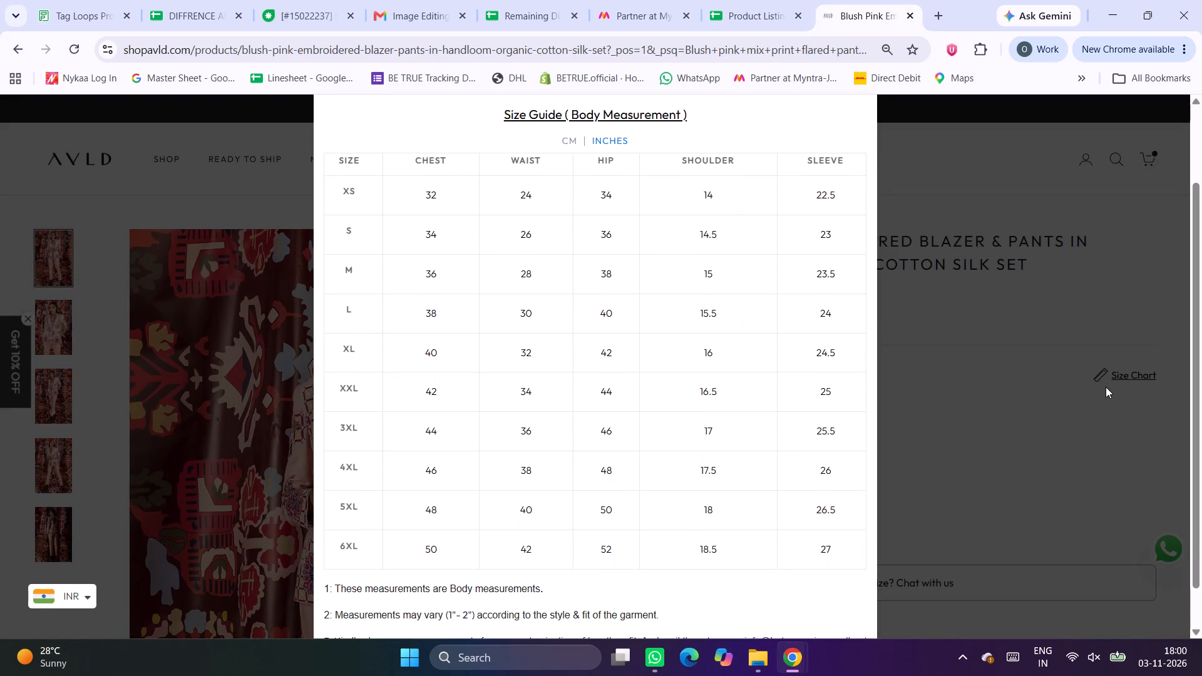
key(Print)
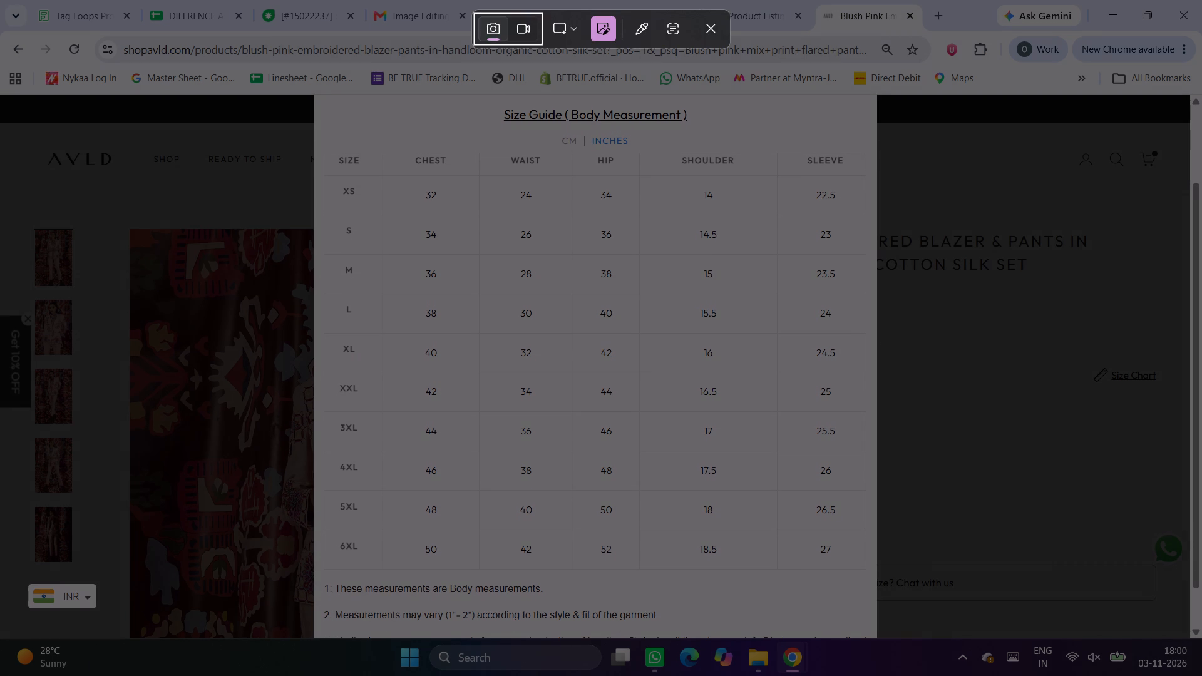
drag(322, 150, 865, 618)
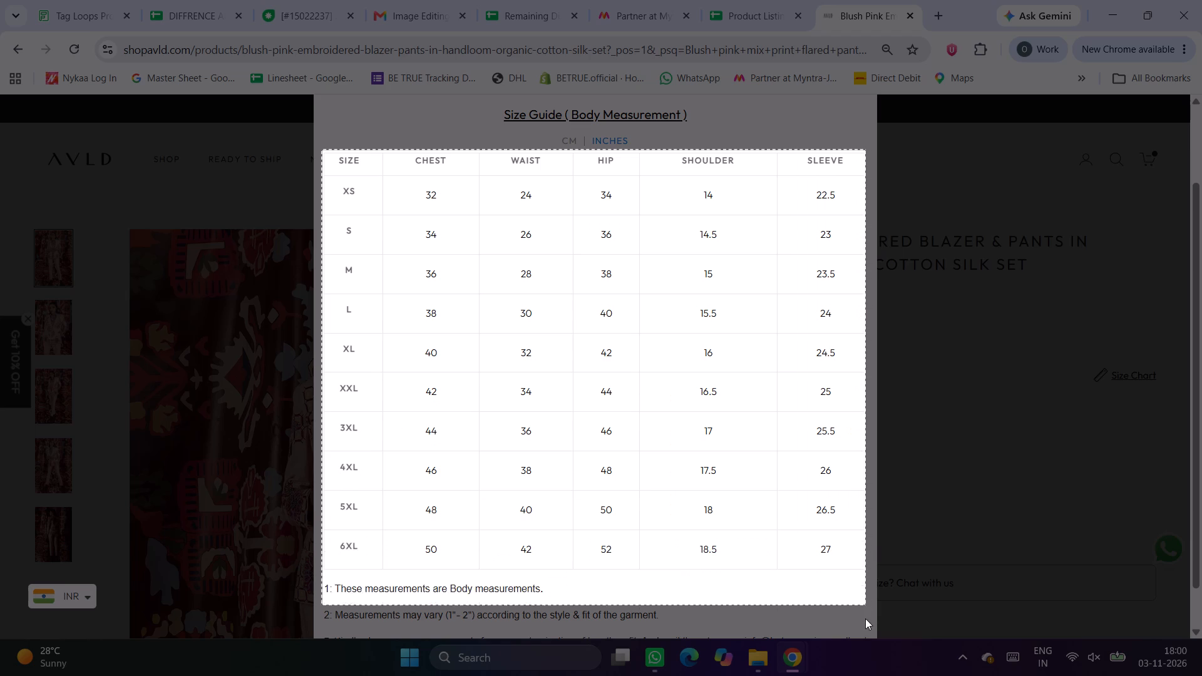
drag(865, 618, 863, 570)
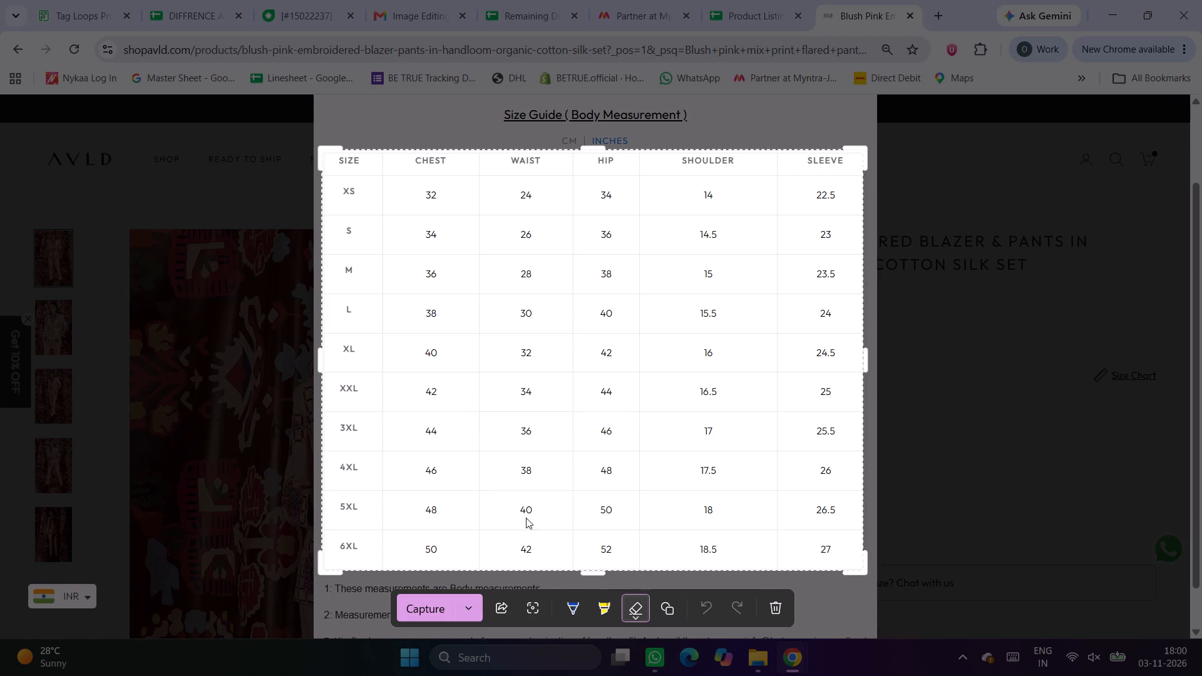
click(473, 625)
click(470, 615)
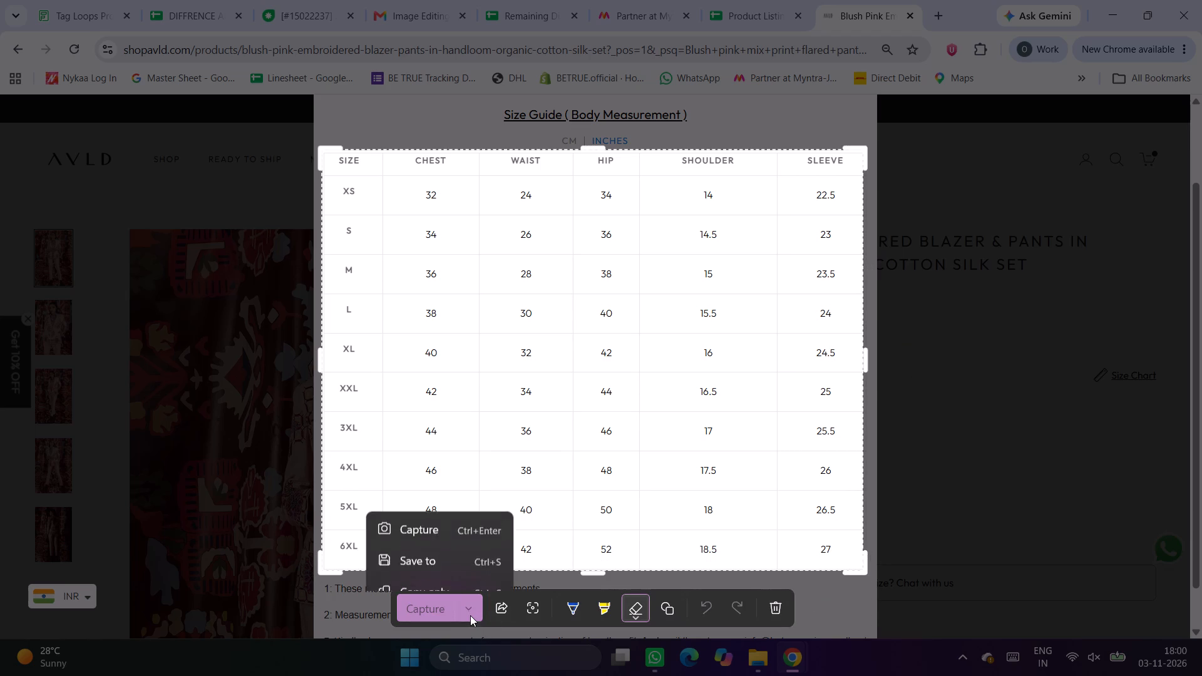
click(439, 541)
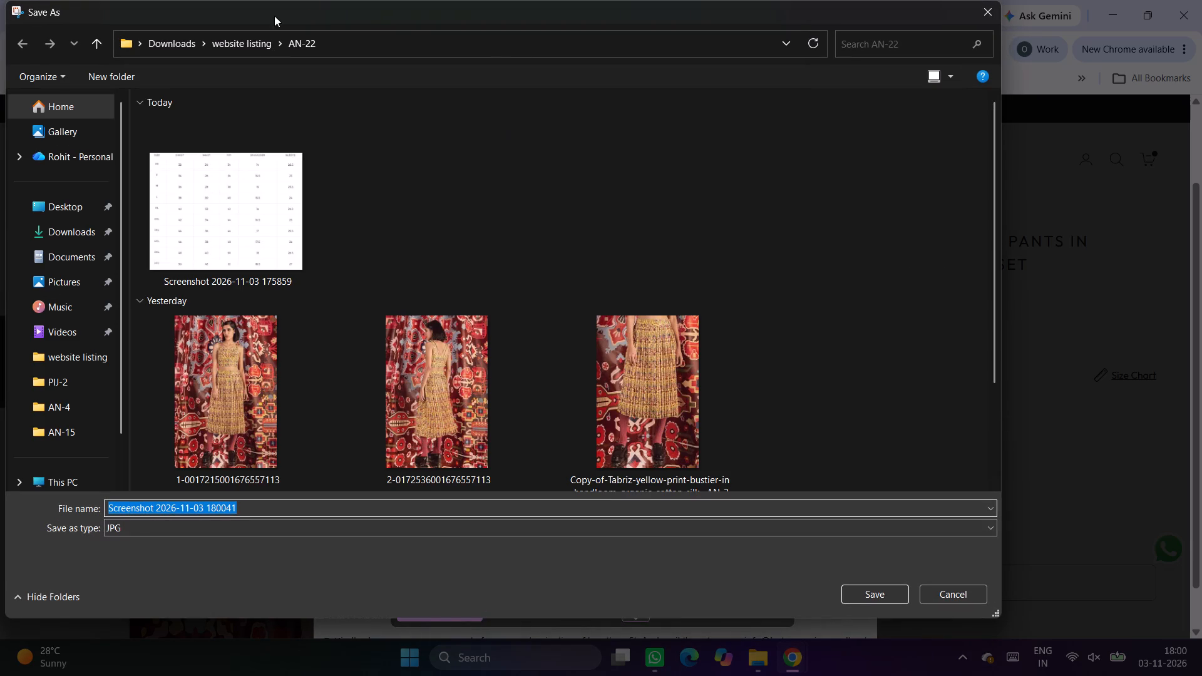
click(222, 49)
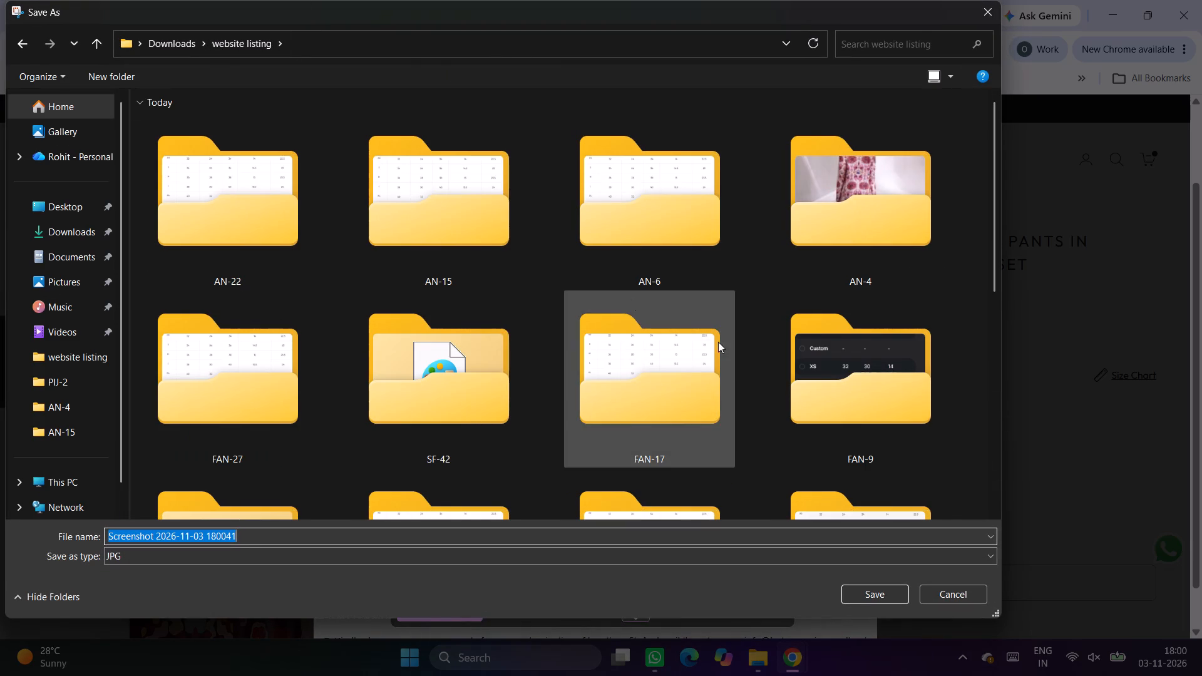
scroll(835, 478, down, 12)
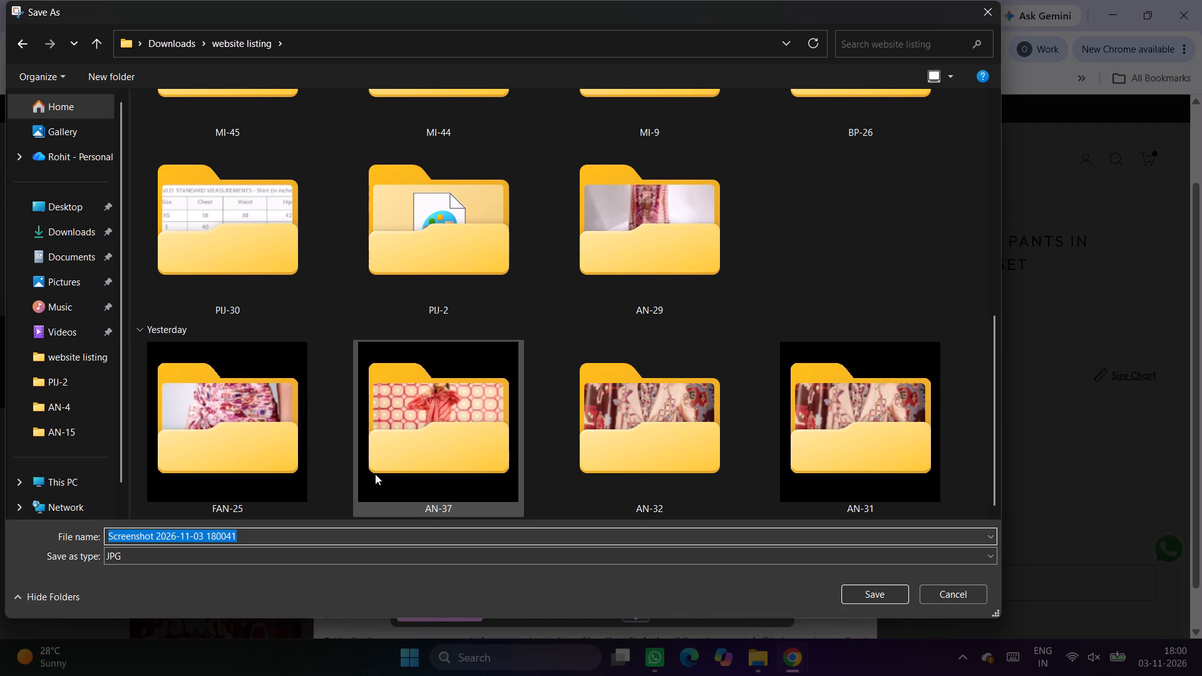
double_click(654, 272)
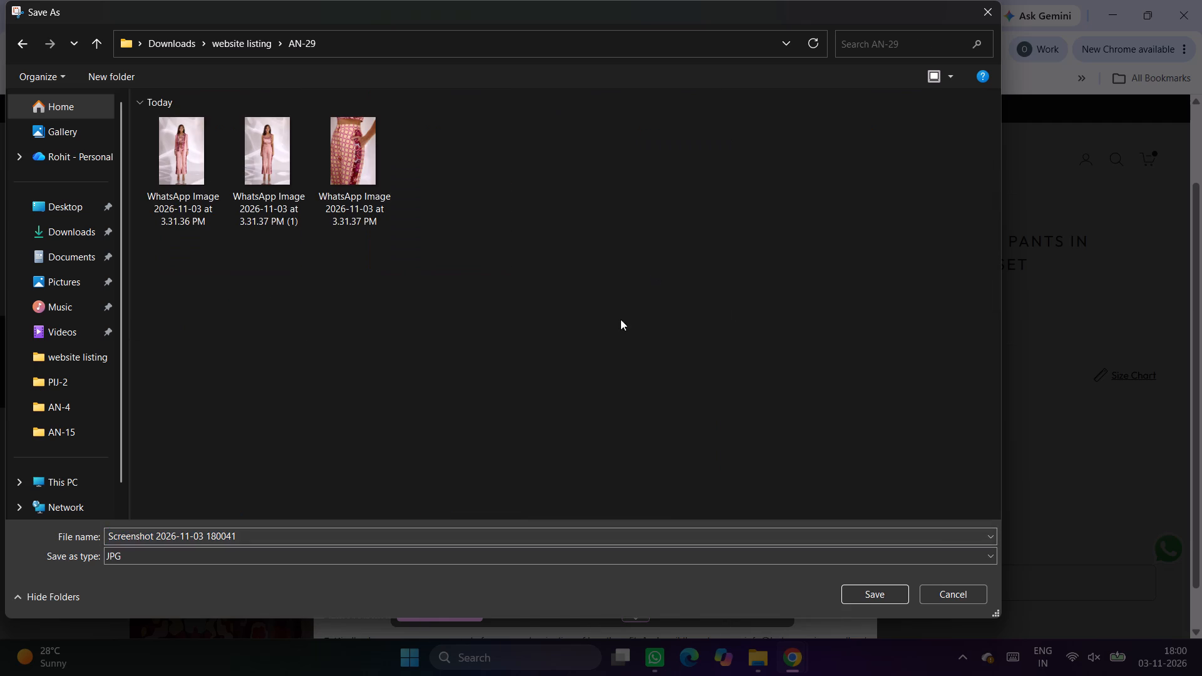
click(881, 603)
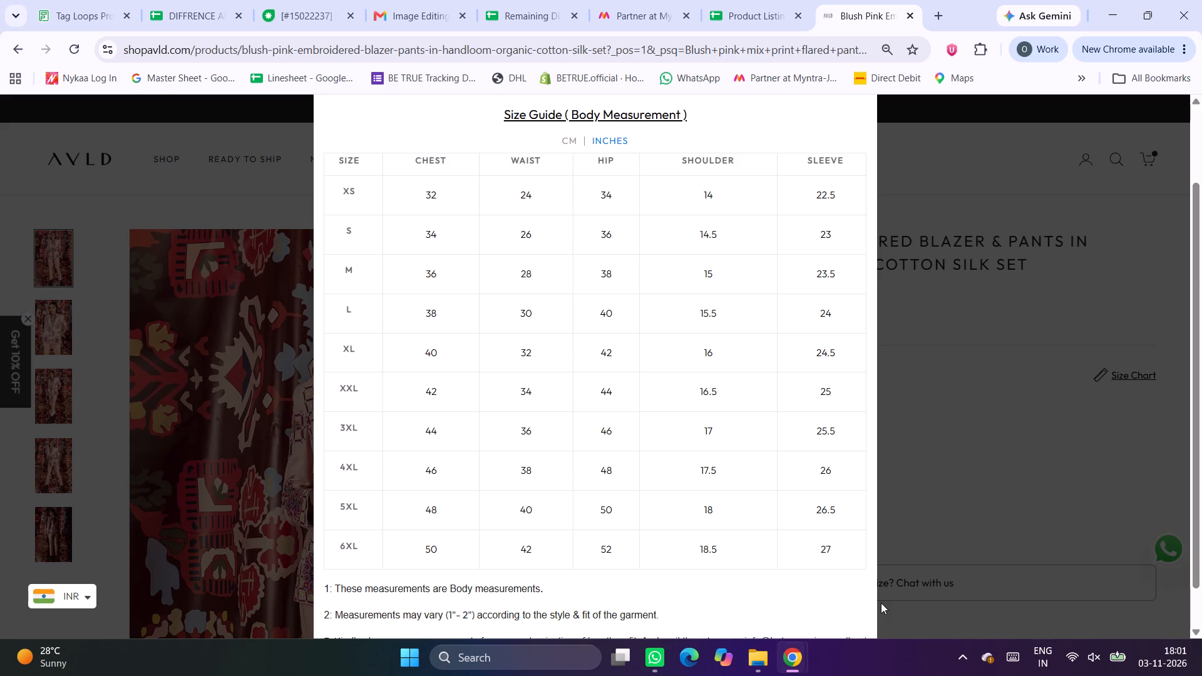
Copy the AN-31 blush pink plain narrow pants name from the Product Listing Sheet and search the AVLD store for it.
click(729, 0)
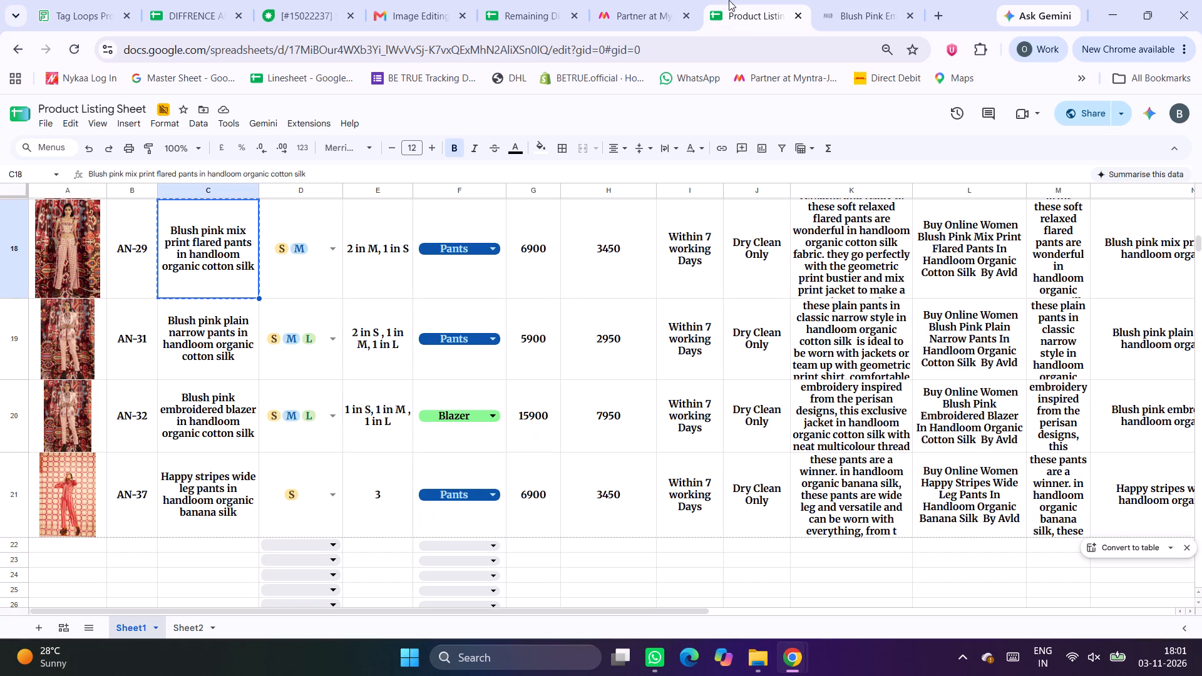
click(194, 349)
key(ctrl+c)
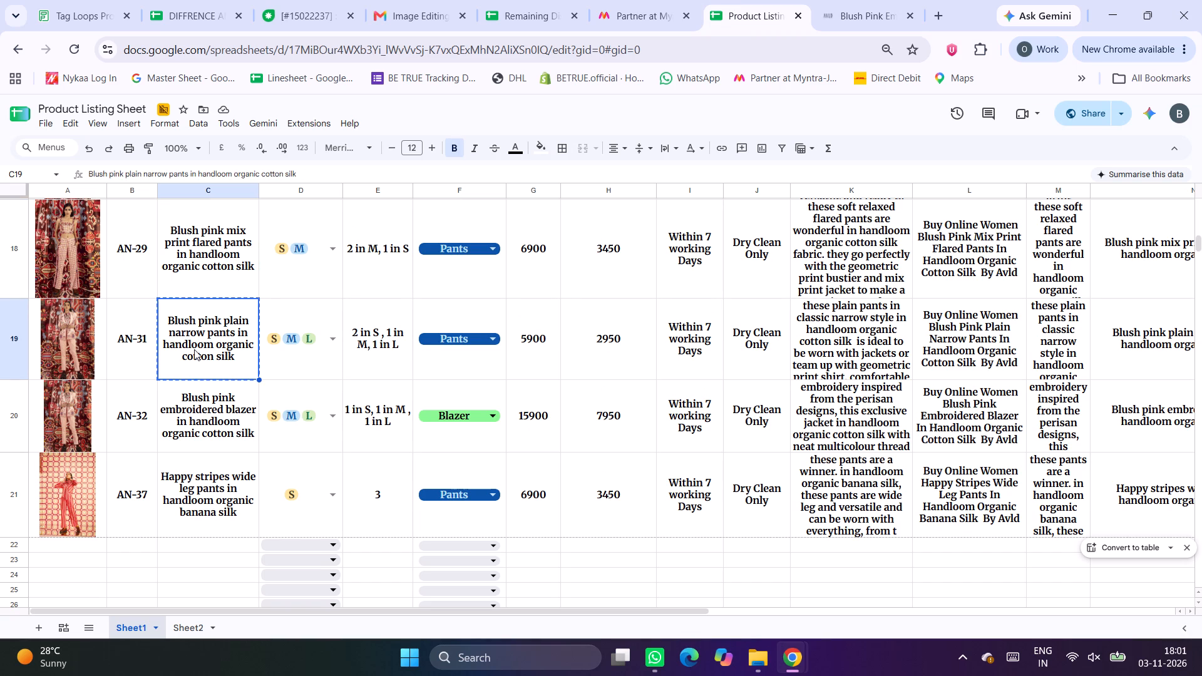
click(869, 0)
scroll(1019, 189, up, 5)
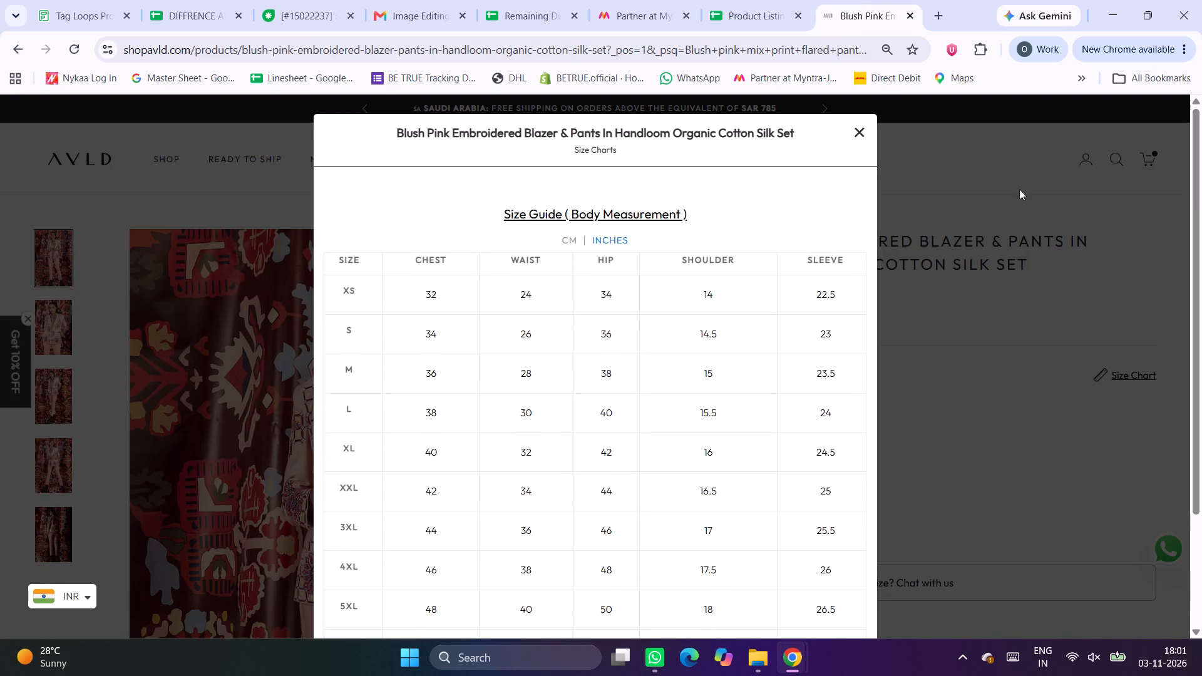
click(853, 130)
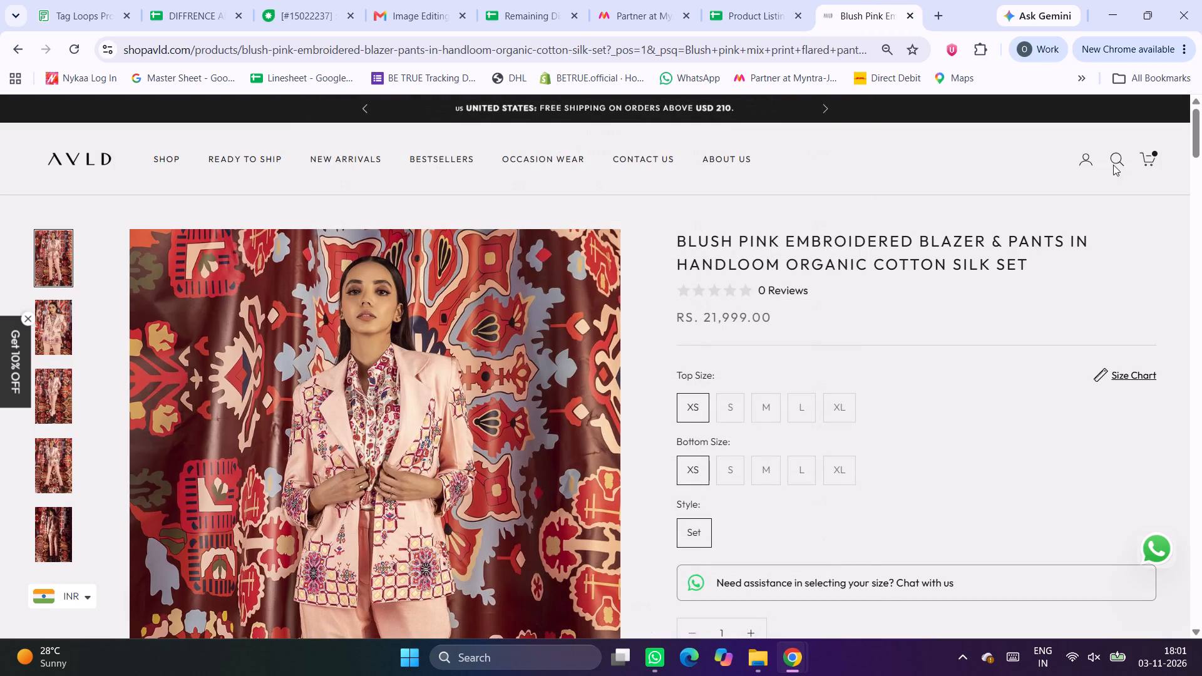
click(1114, 162)
key(ctrl+v)
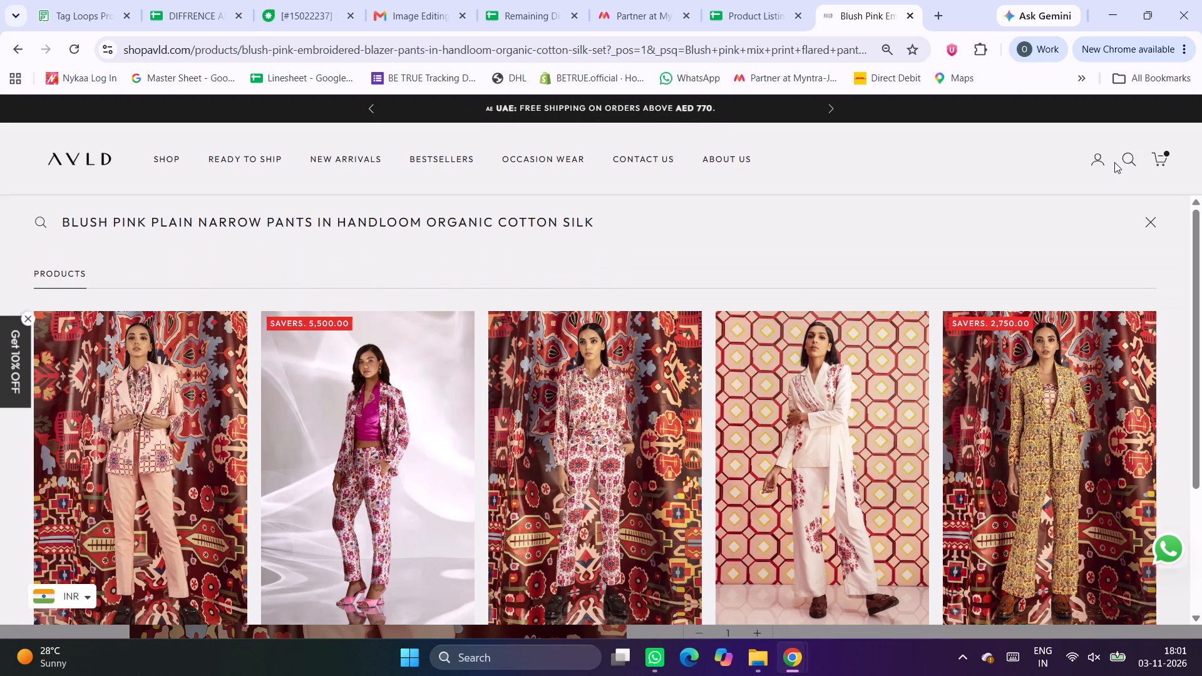
scroll(807, 305, down, 2)
Search Google in a new tab for "Blush pink plain narrow pants in handloom organic cotton silk" and look through the results.
click(937, 16)
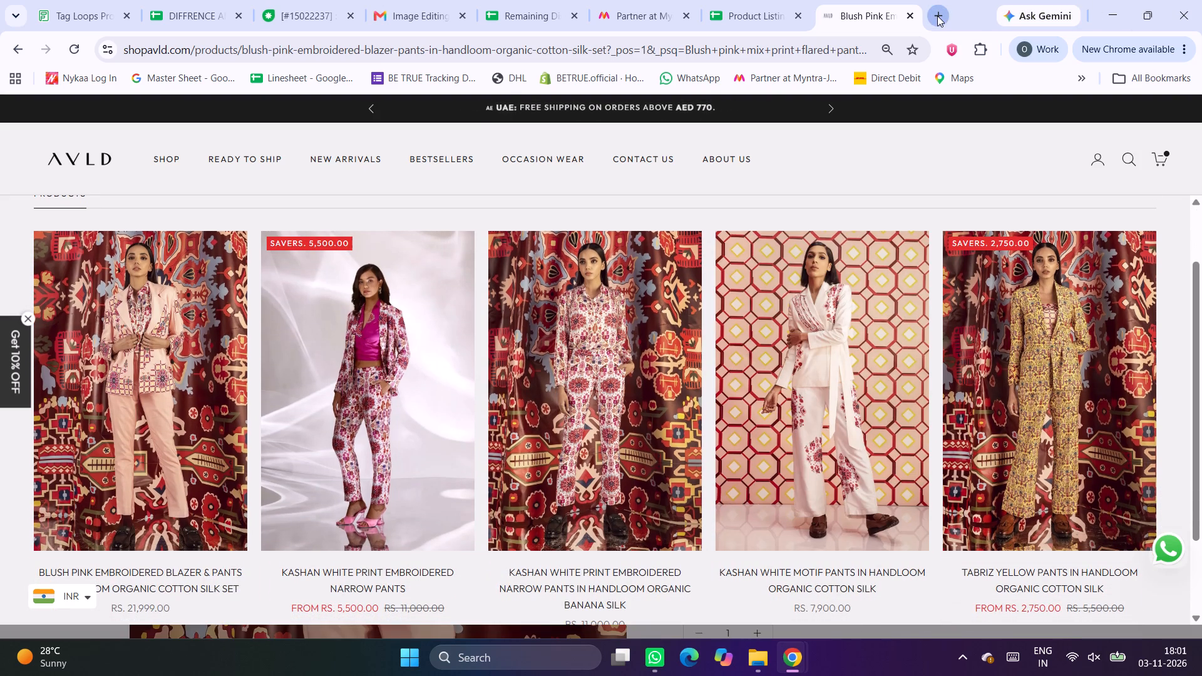
key(ctrl+v)
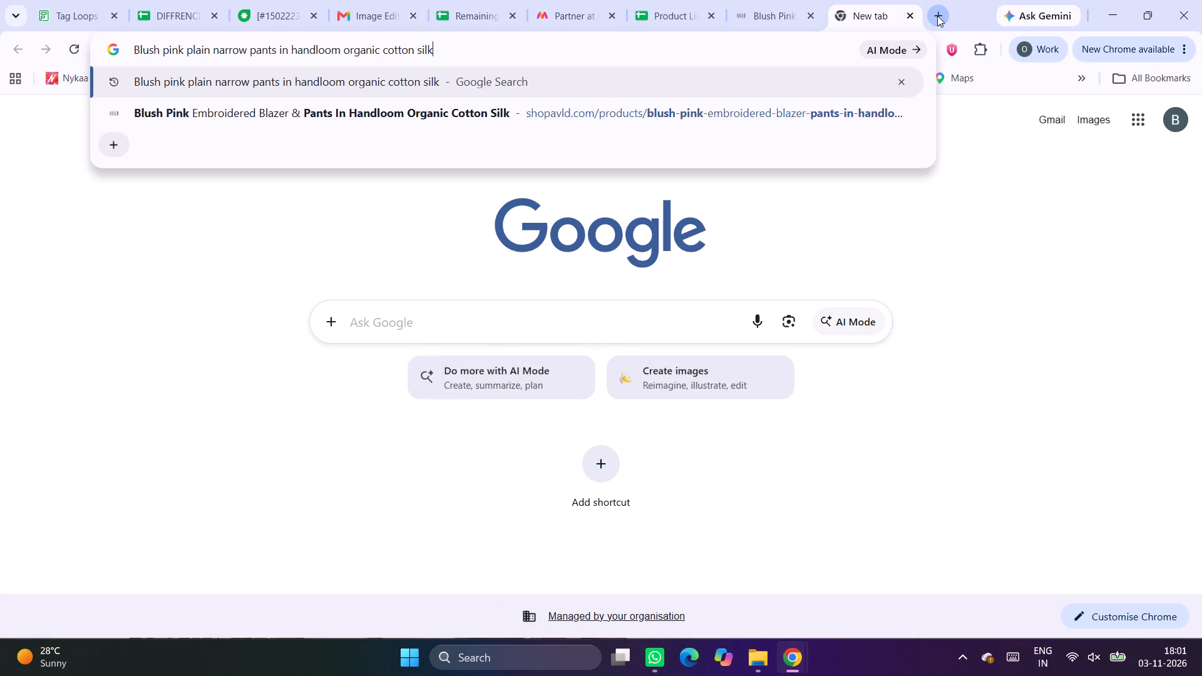
key(Return)
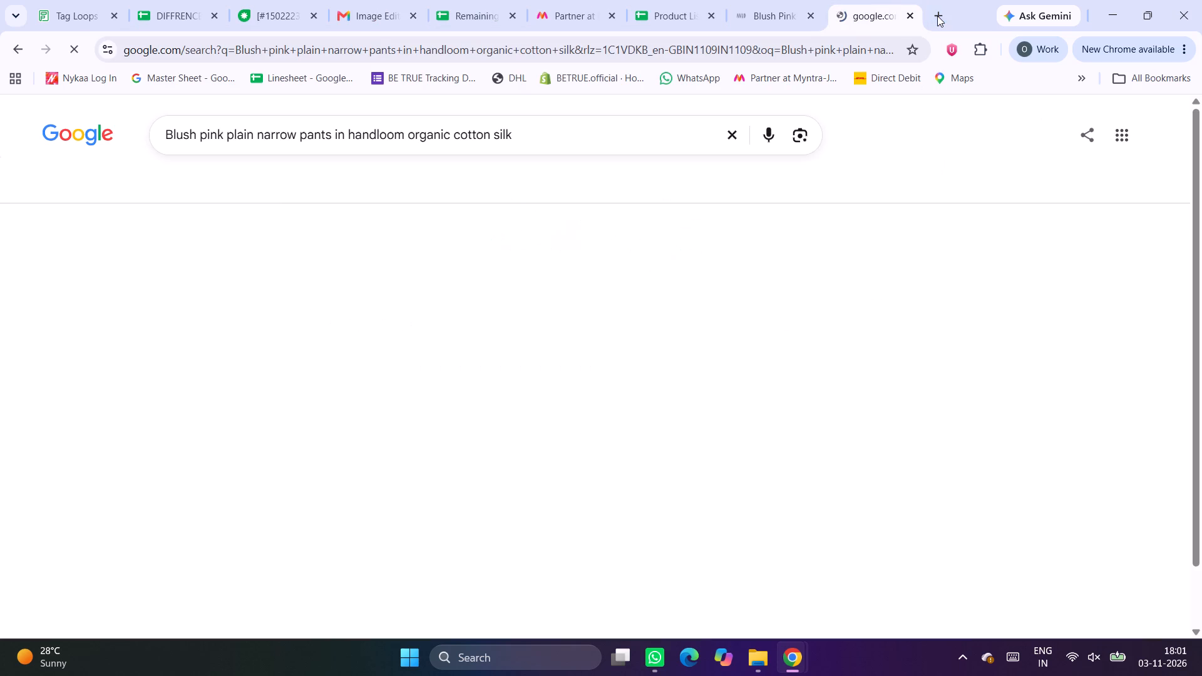
scroll(536, 195, down, 4)
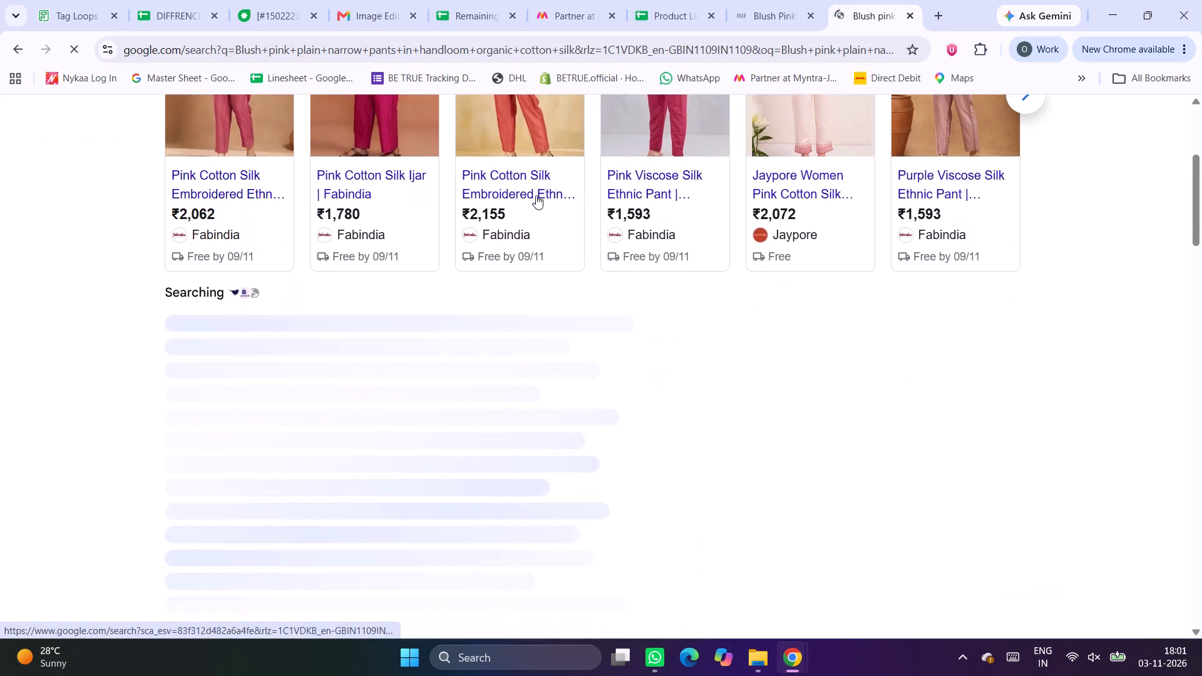
scroll(536, 195, down, 3)
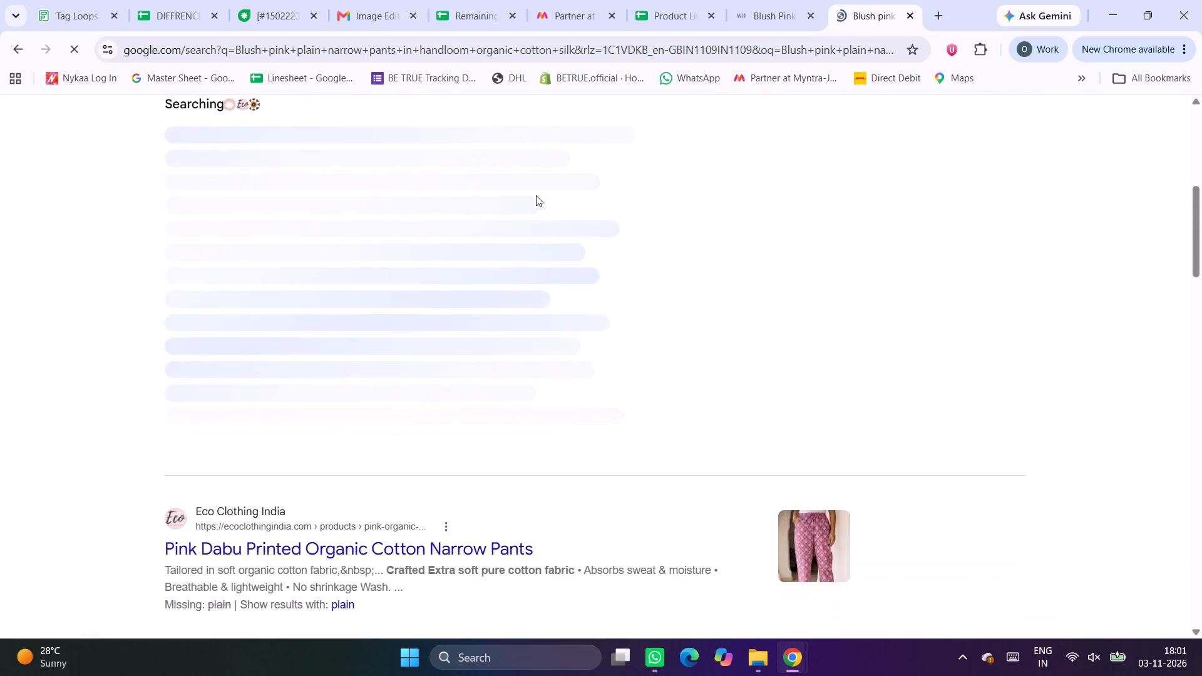
scroll(536, 195, down, 1)
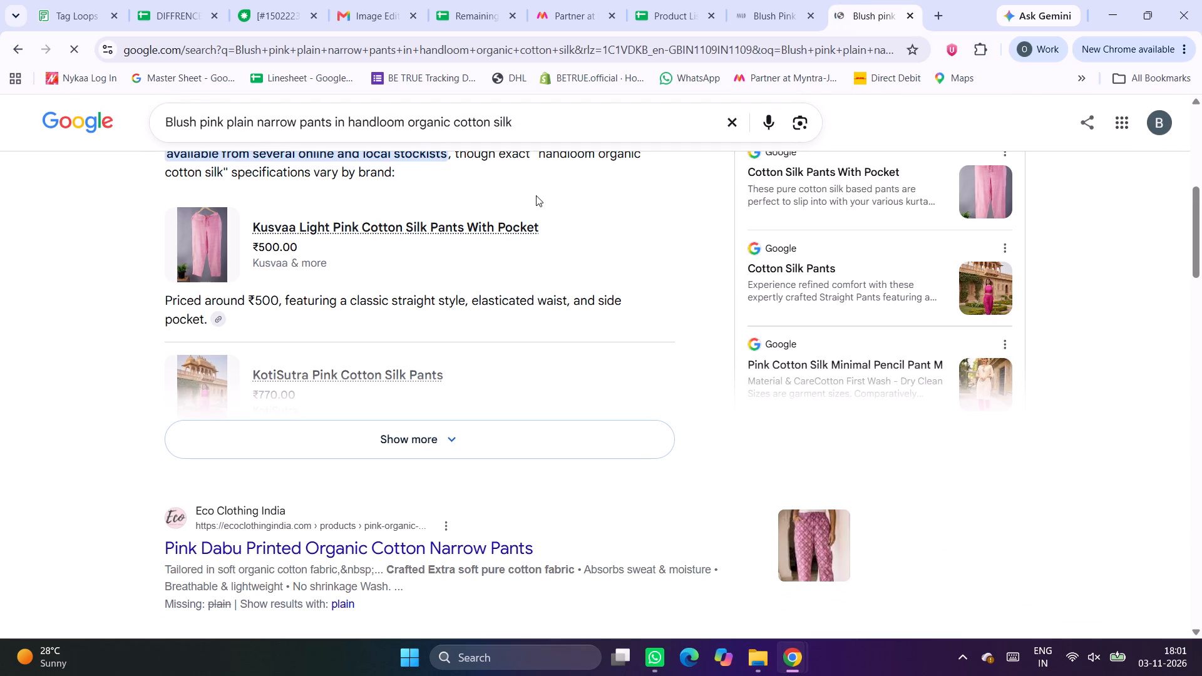
scroll(536, 195, up, 8)
Add "betrue" to the Google query for the blush pink plain narrow pants and rerun the search.
click(545, 133)
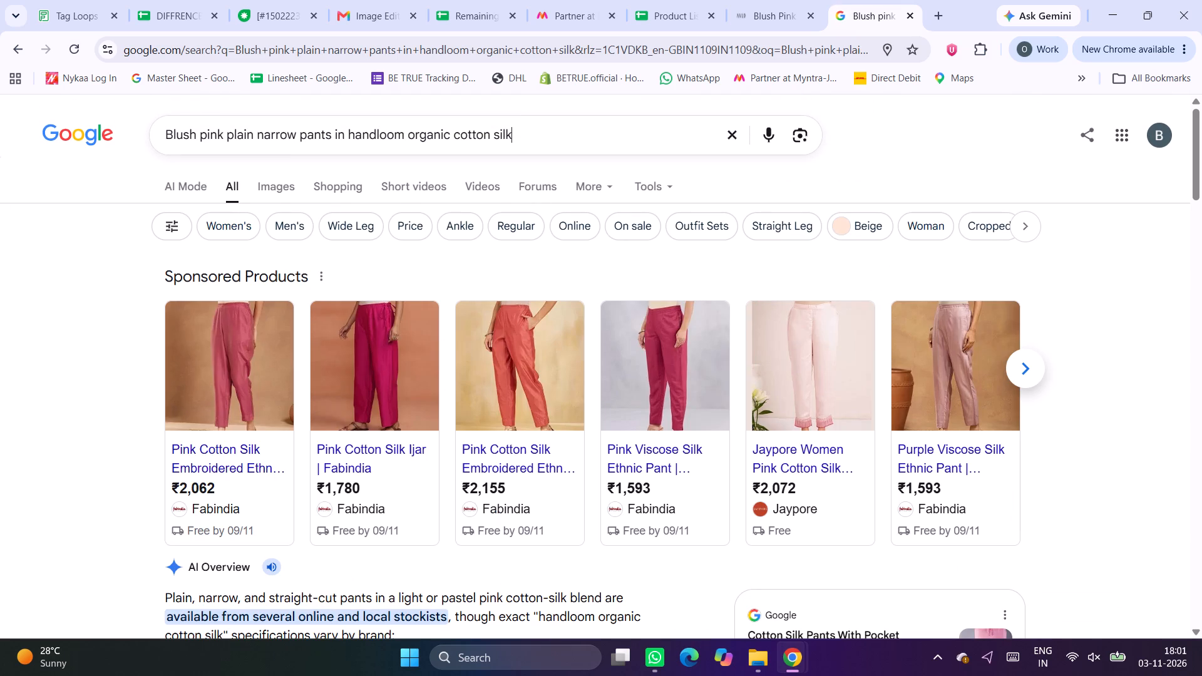
key(space)
text(betrue)
key(Return)
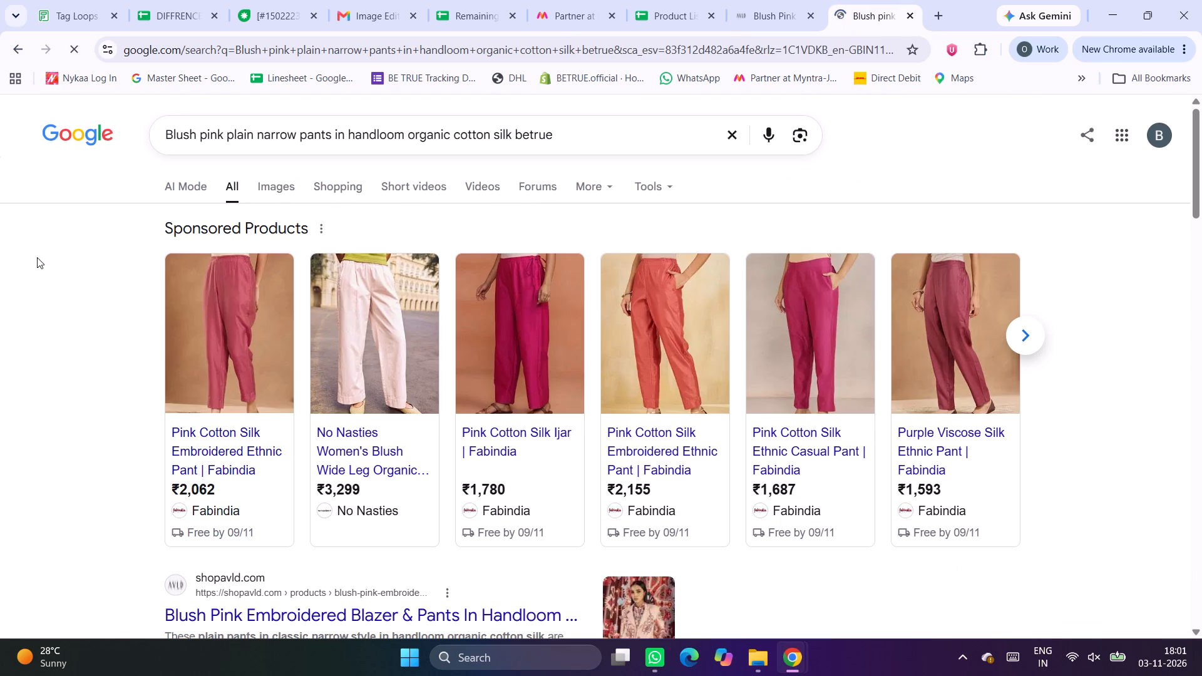
Open AVLD's blush pink embroidered blazer & pants set from the Google results and display its size chart in inches.
scroll(0, 434, down, 2)
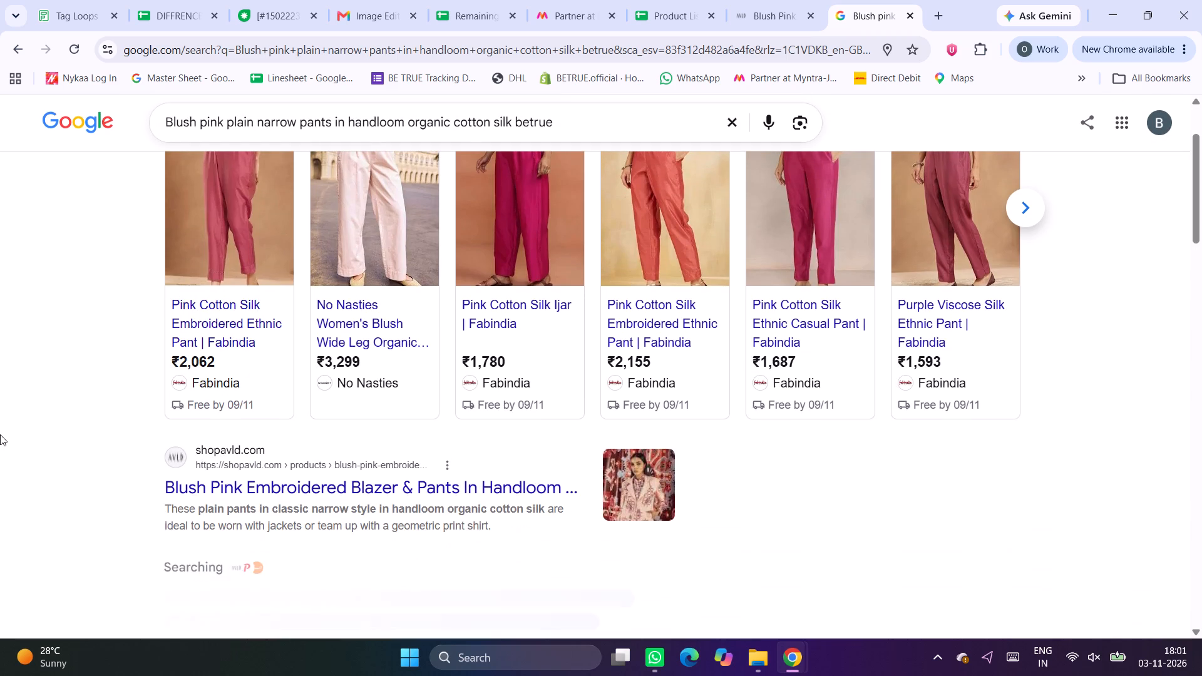
click(378, 495)
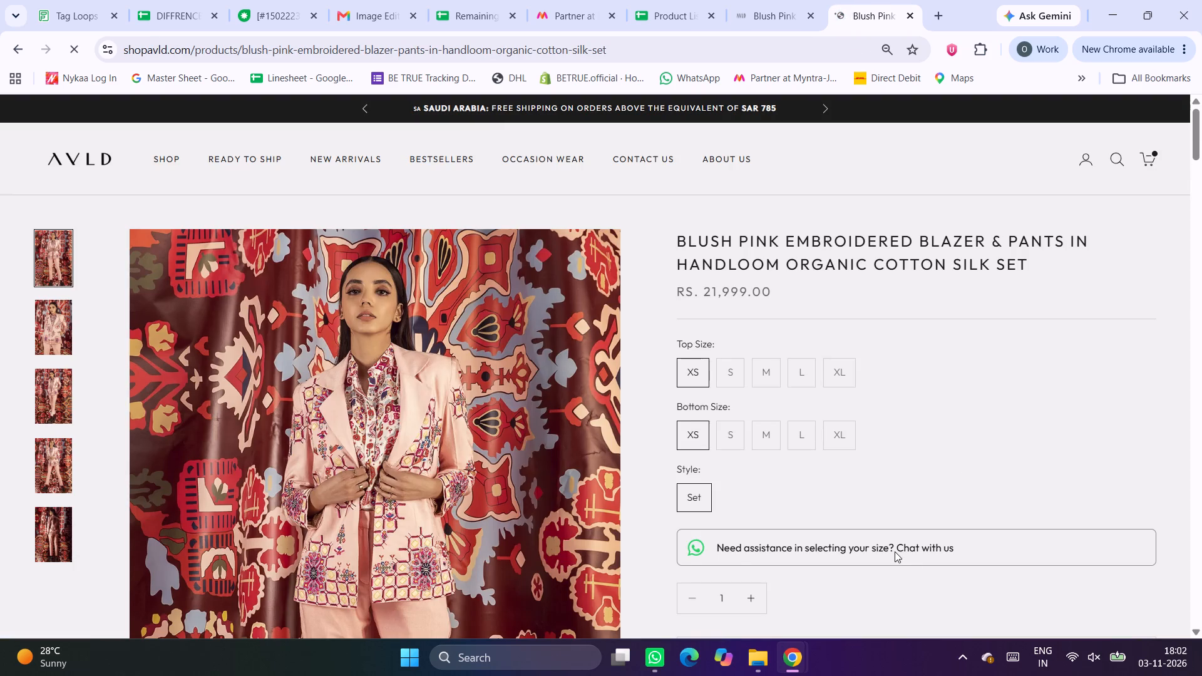
click(653, 0)
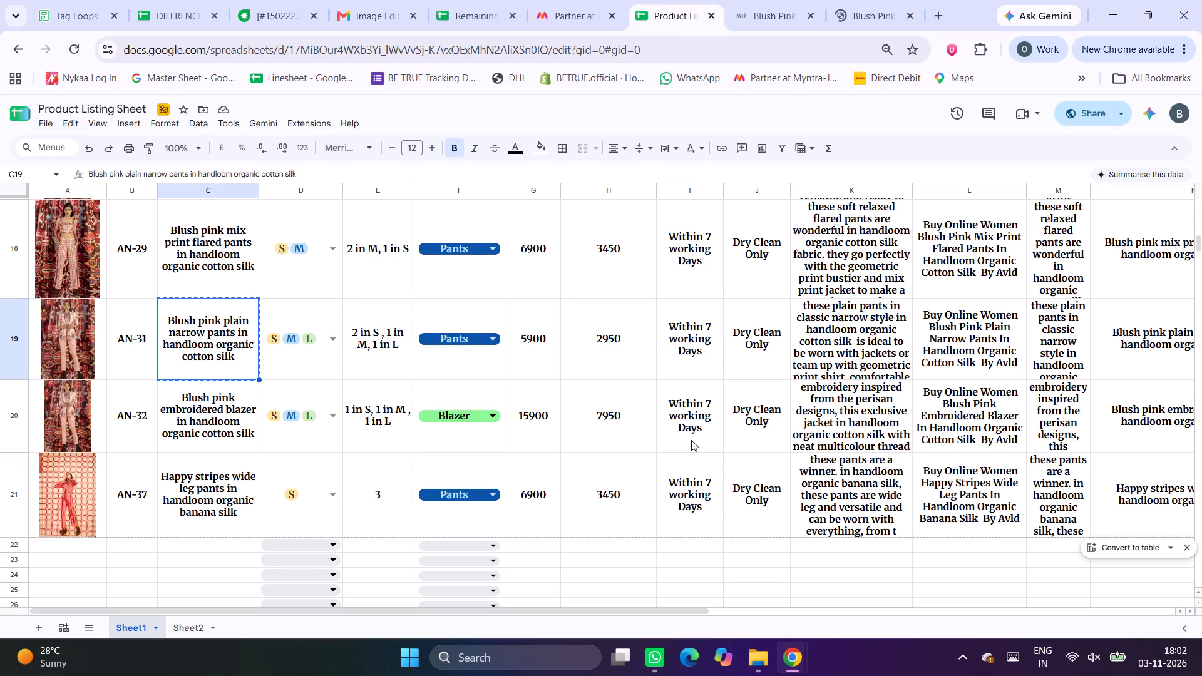
click(876, 0)
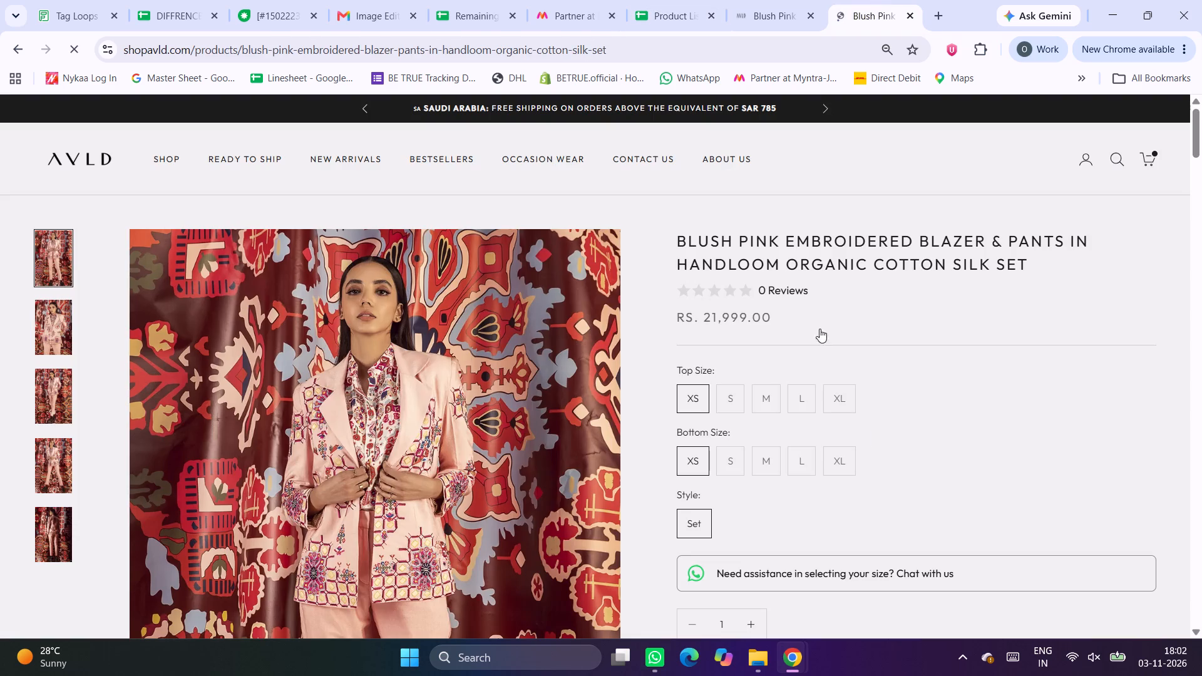
scroll(985, 467, down, 4)
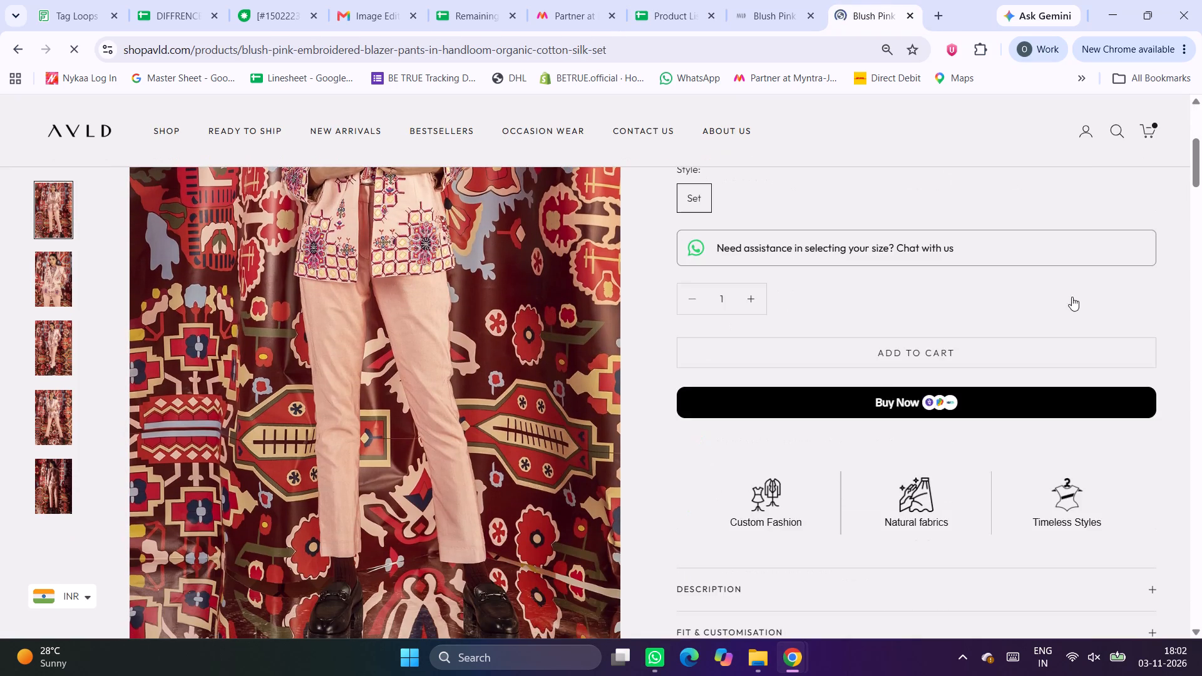
scroll(1072, 297, up, 3)
click(1119, 247)
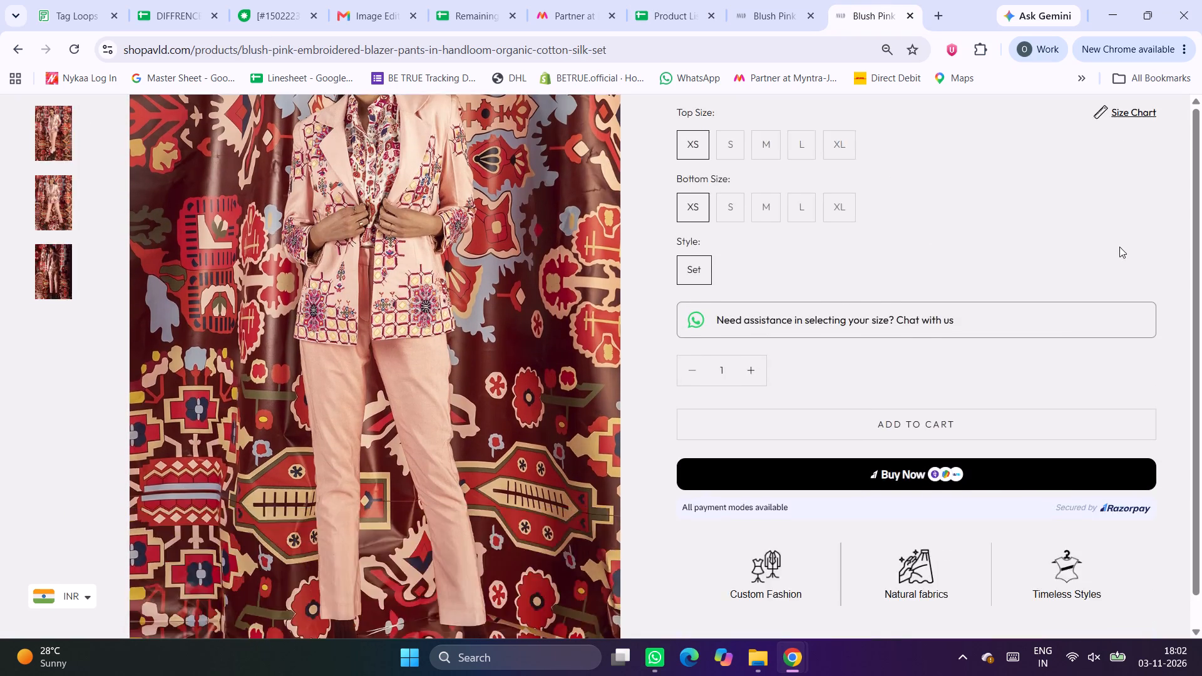
scroll(624, 368, down, 1)
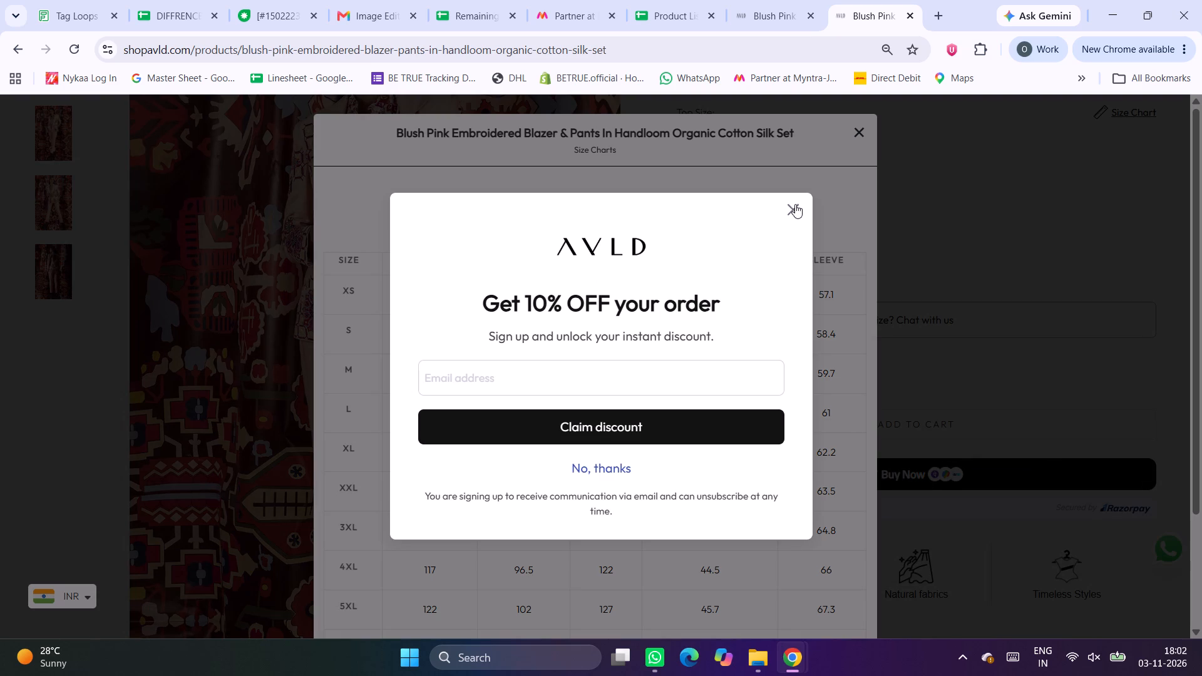
click(792, 204)
click(619, 235)
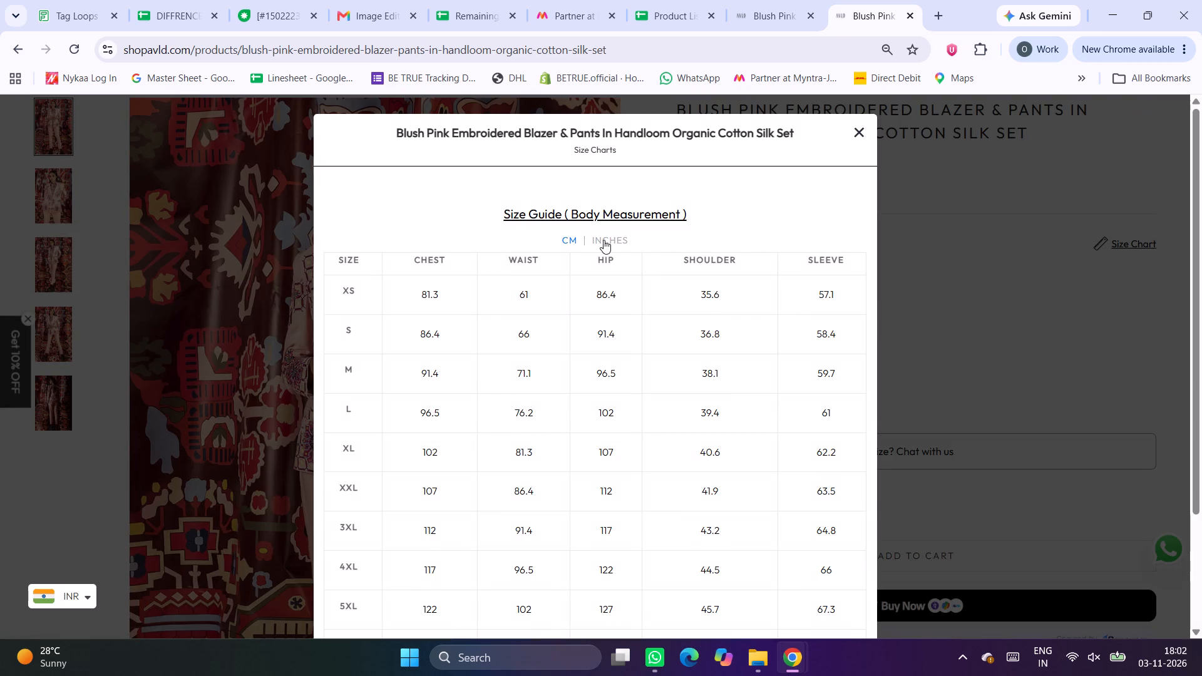
click(604, 240)
scroll(1039, 319, down, 3)
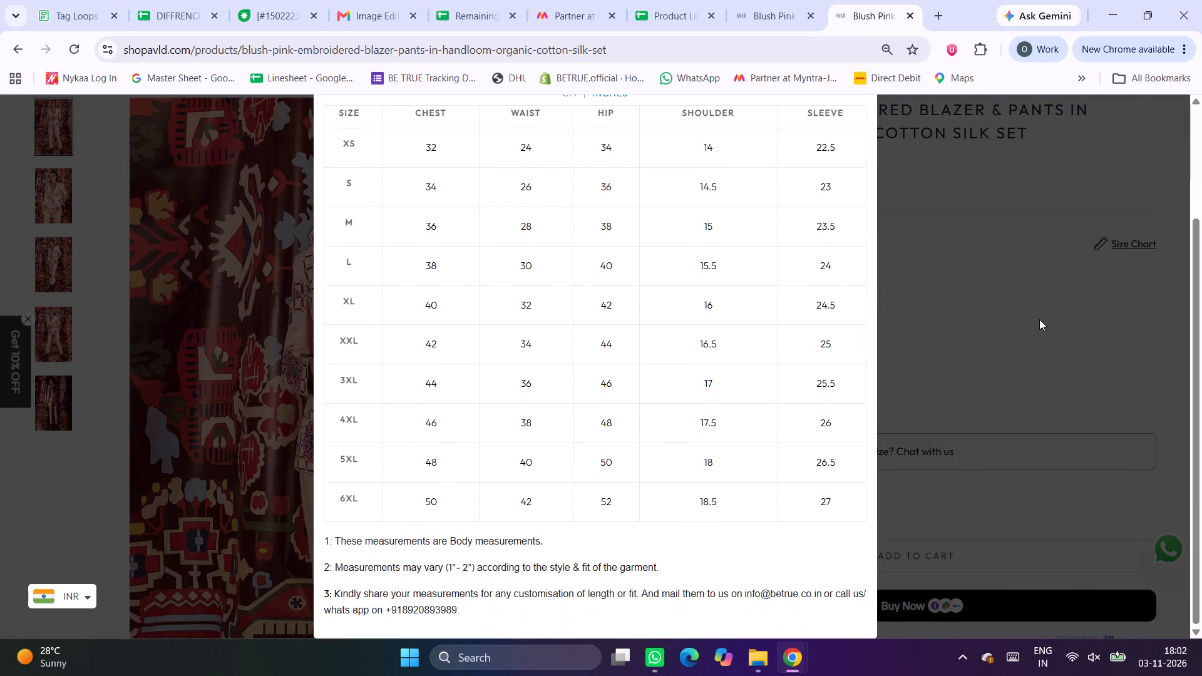
Capture the XS–6XL inches size table and save it as JPG in website listing's AN-31 folder.
key(Print)
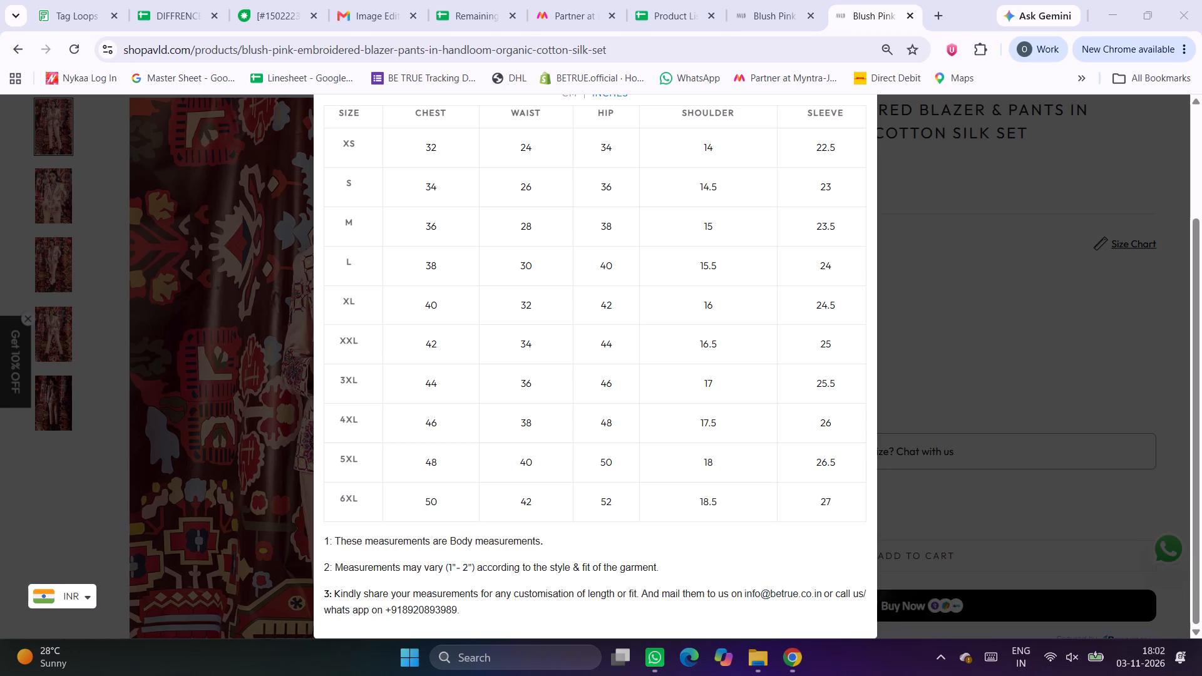
drag(324, 106, 865, 518)
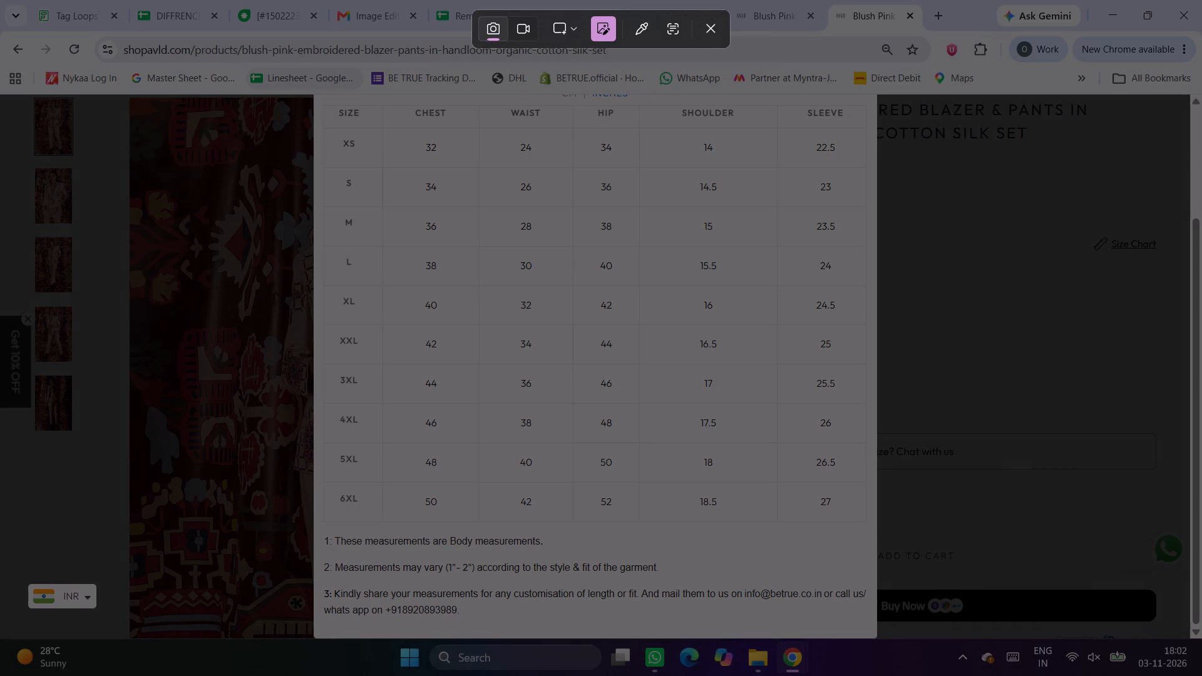
drag(865, 518, 866, 520)
drag(866, 520, 369, 135)
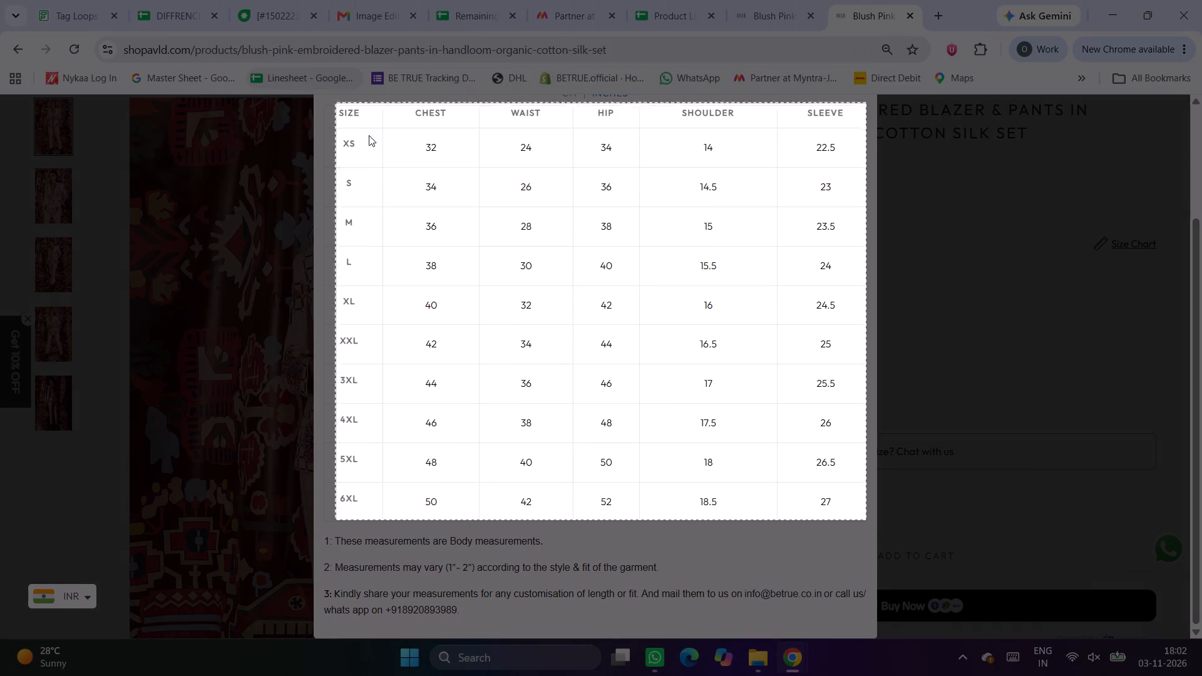
drag(369, 135, 324, 104)
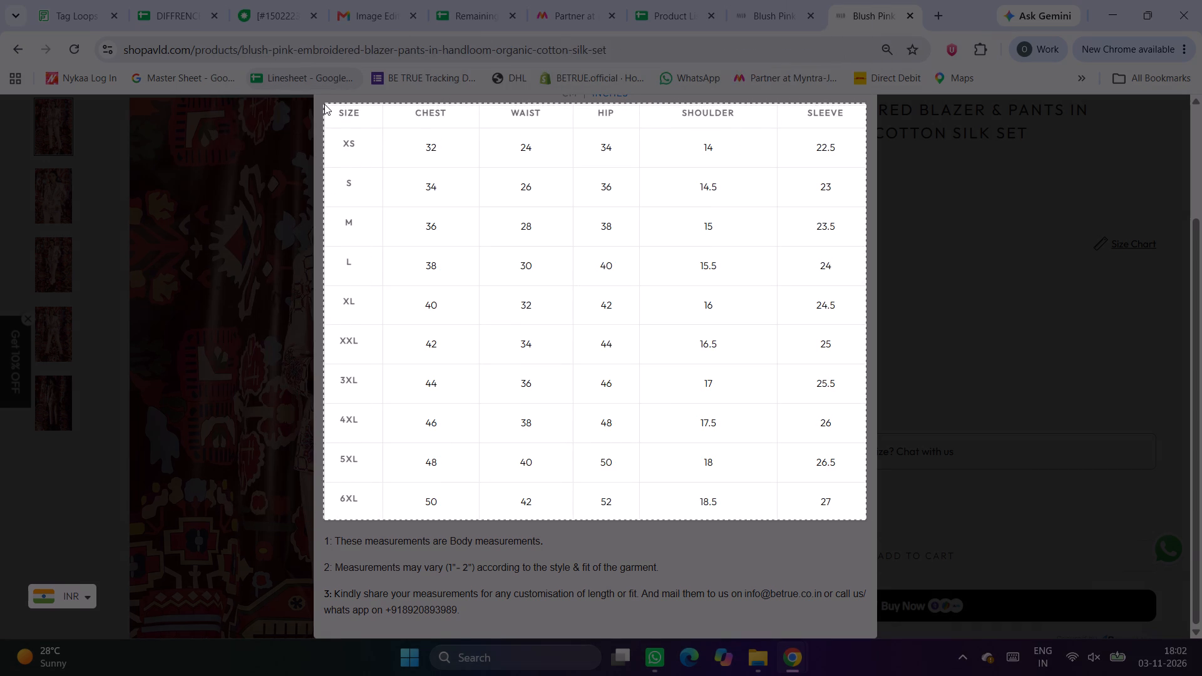
drag(324, 104, 324, 106)
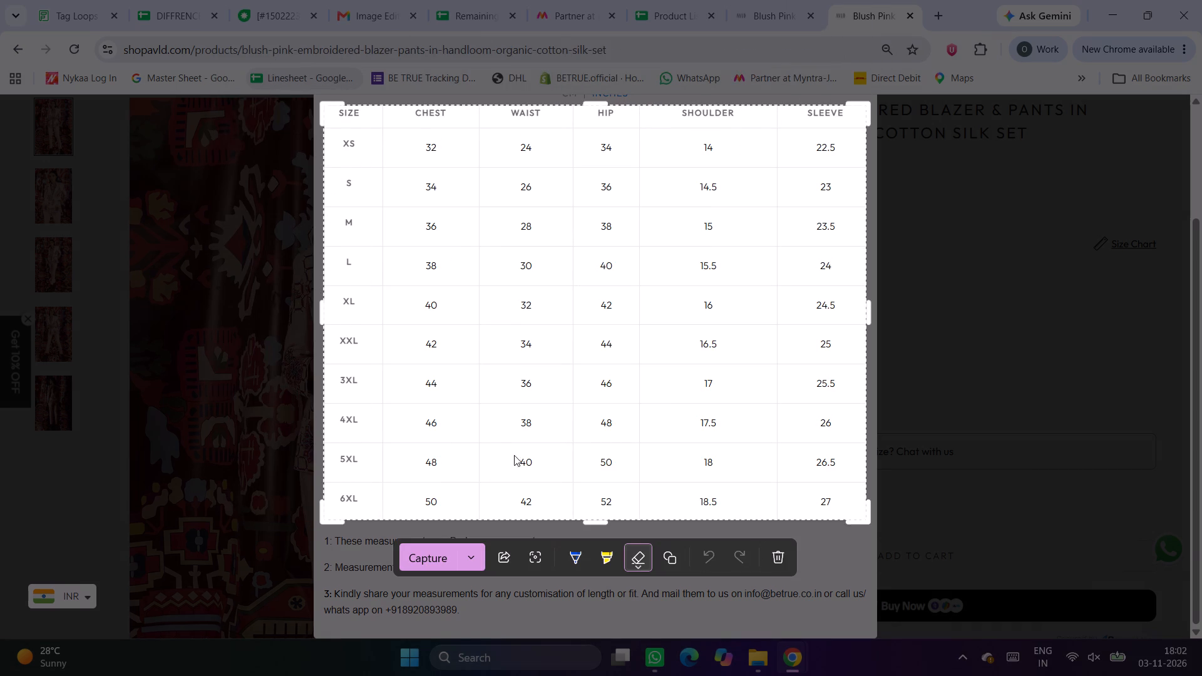
click(476, 559)
click(447, 501)
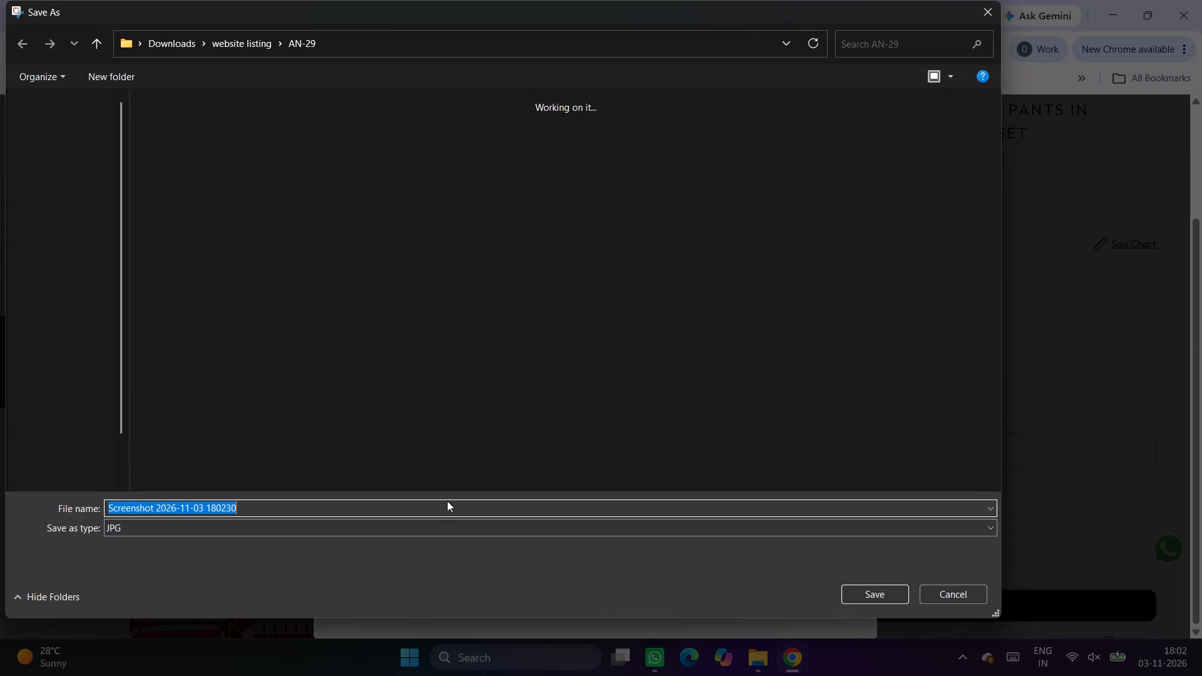
click(230, 46)
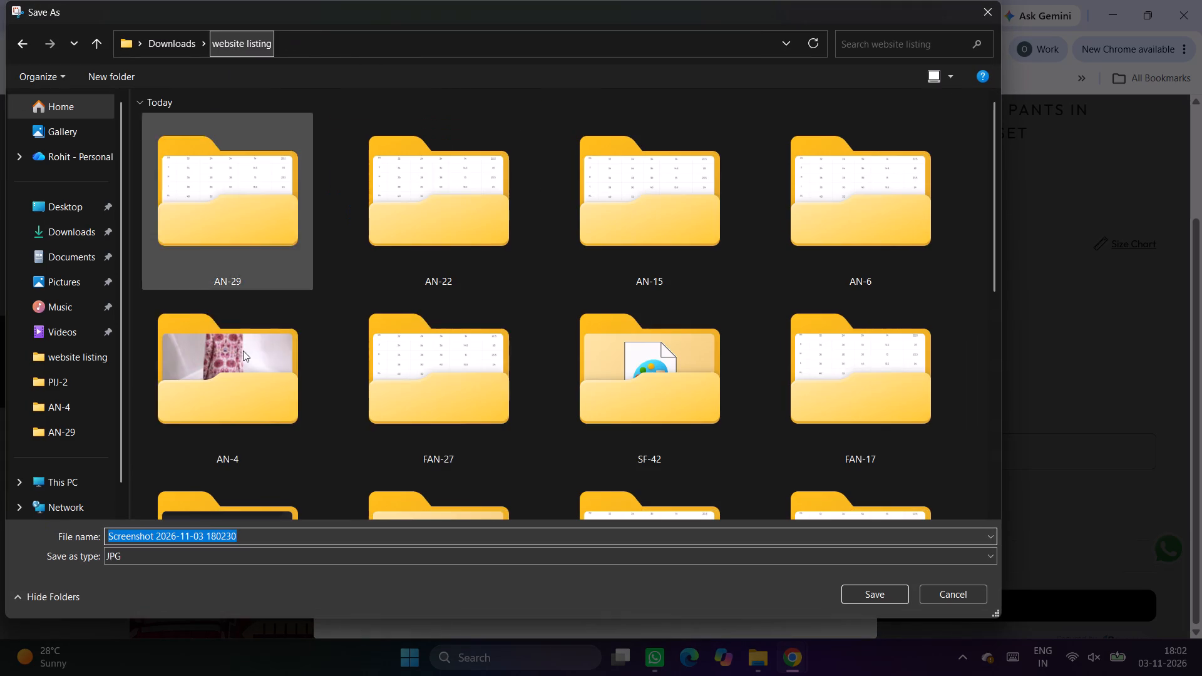
scroll(689, 406, down, 10)
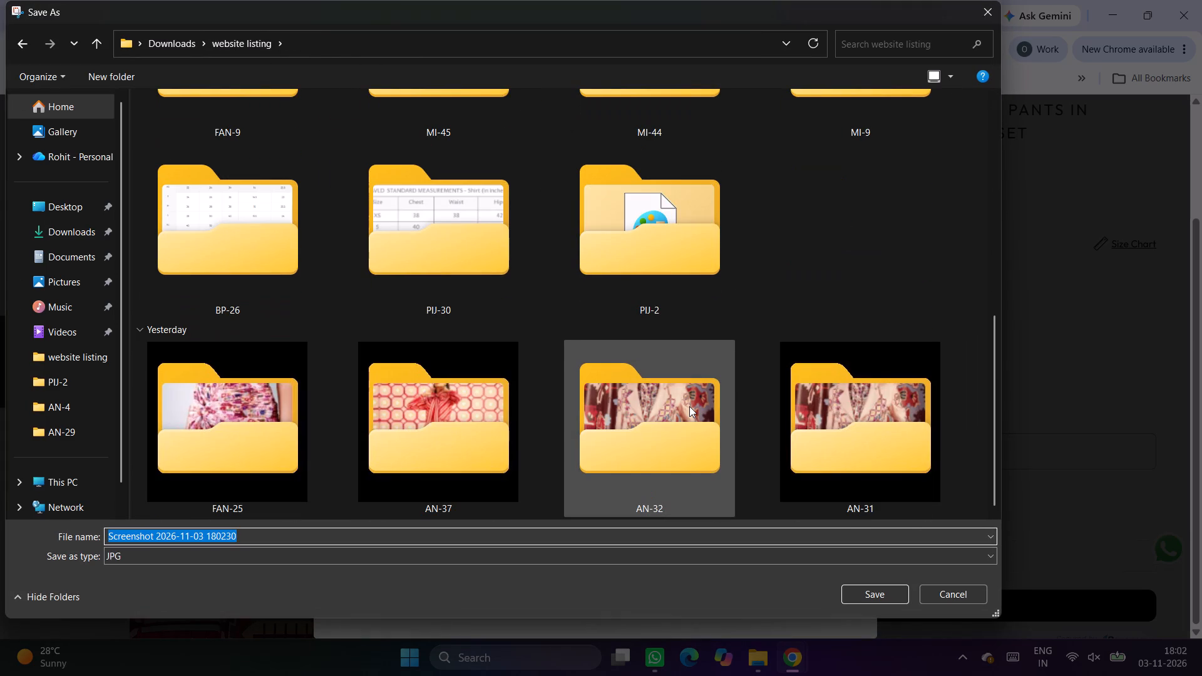
double_click(911, 429)
click(878, 591)
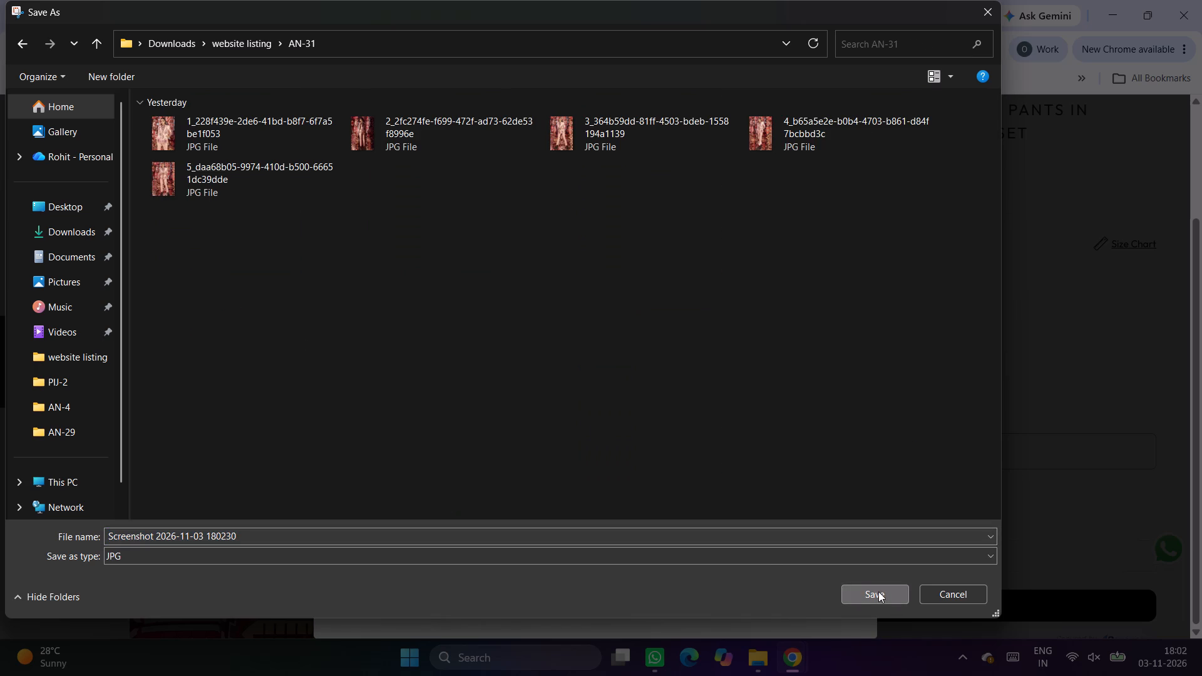
Copy the AN-32 blush pink embroidered blazer name from the Product Listing Sheet and search the AVLD store for it.
click(766, 0)
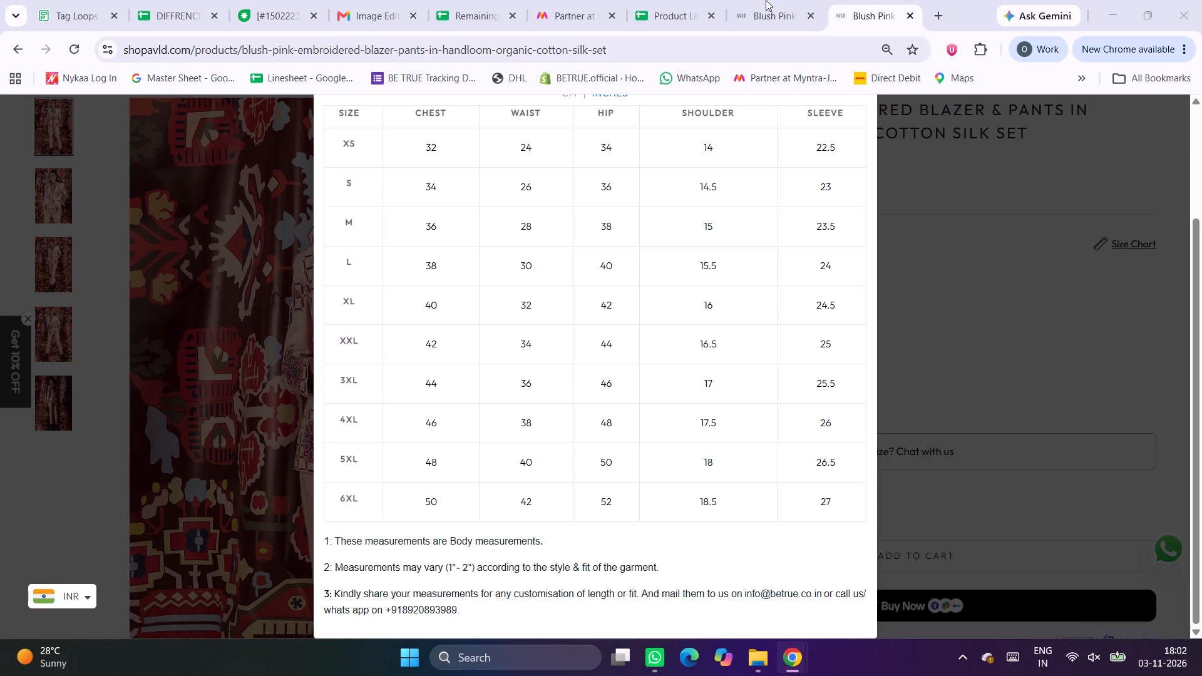
click(642, 0)
click(687, 0)
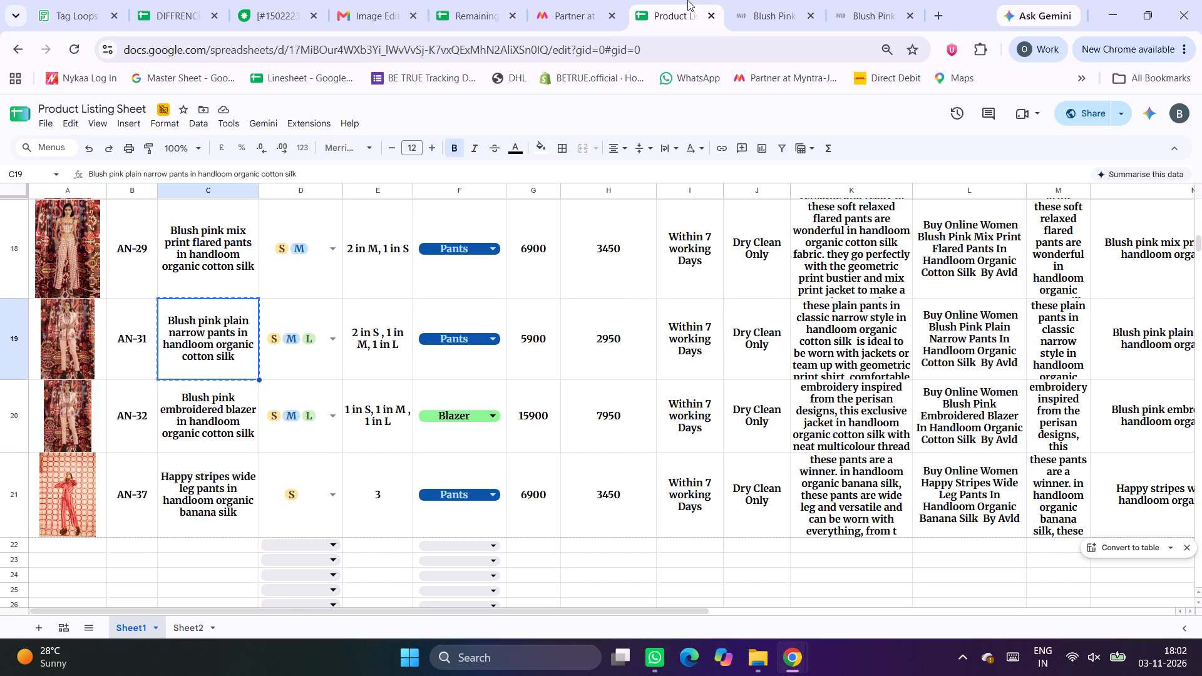
click(196, 421)
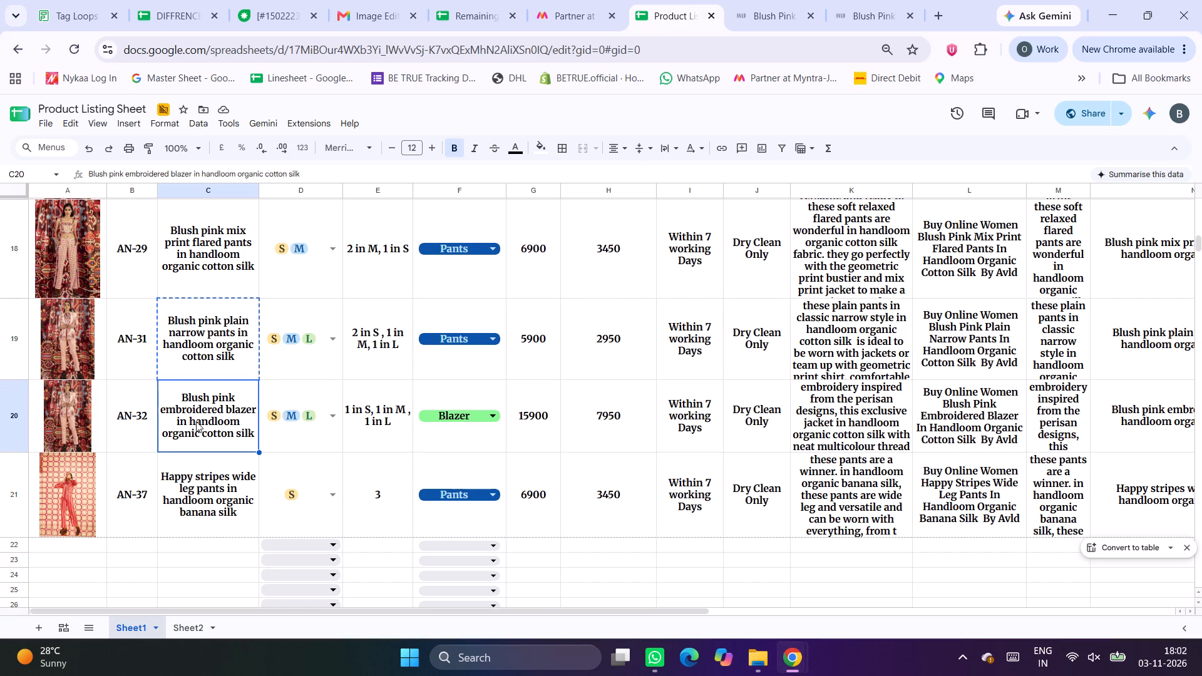
key(ctrl+c)
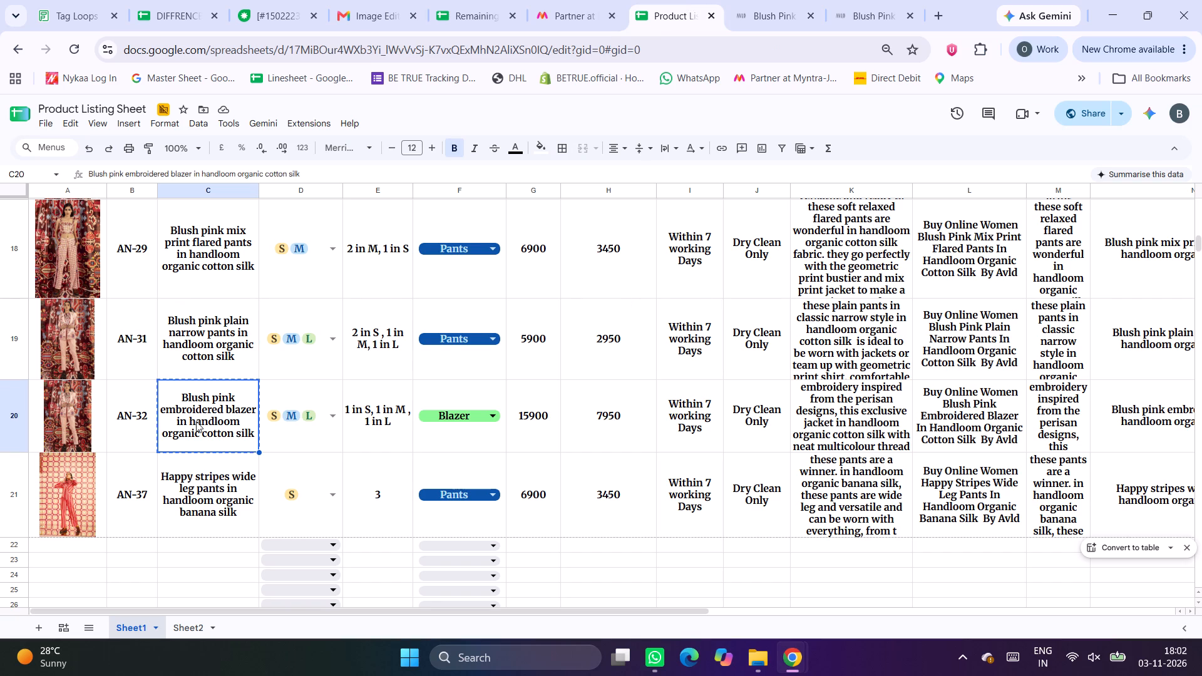
click(745, 0)
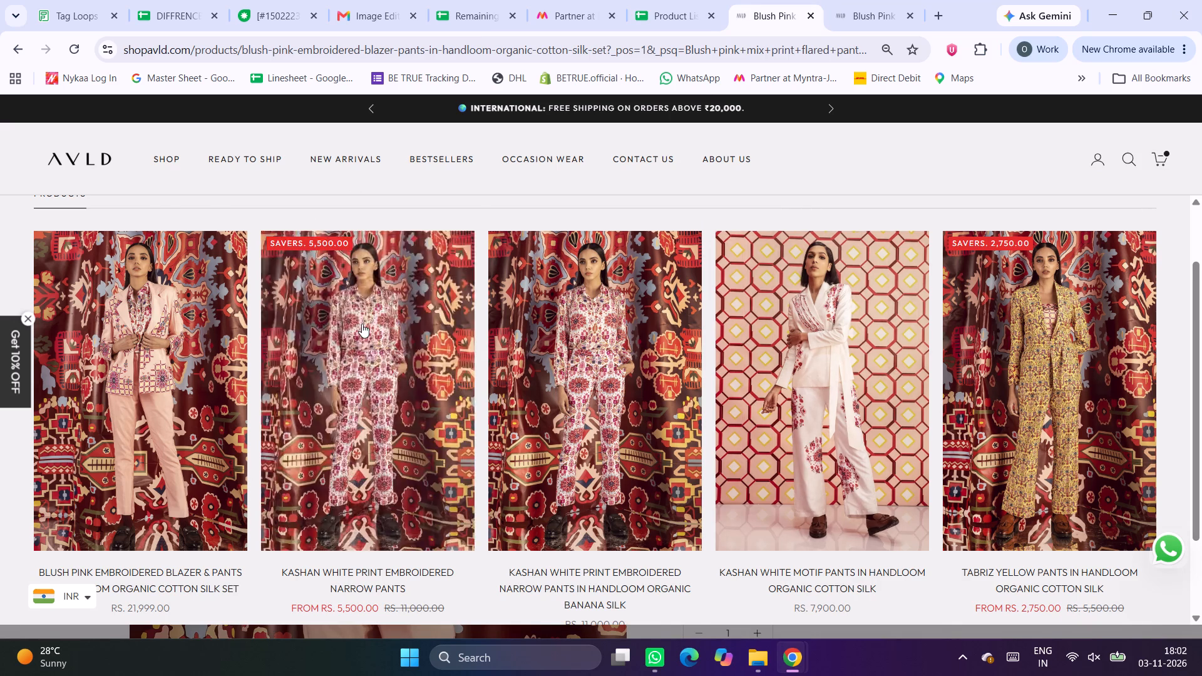
scroll(362, 324, up, 7)
triple_click(261, 233)
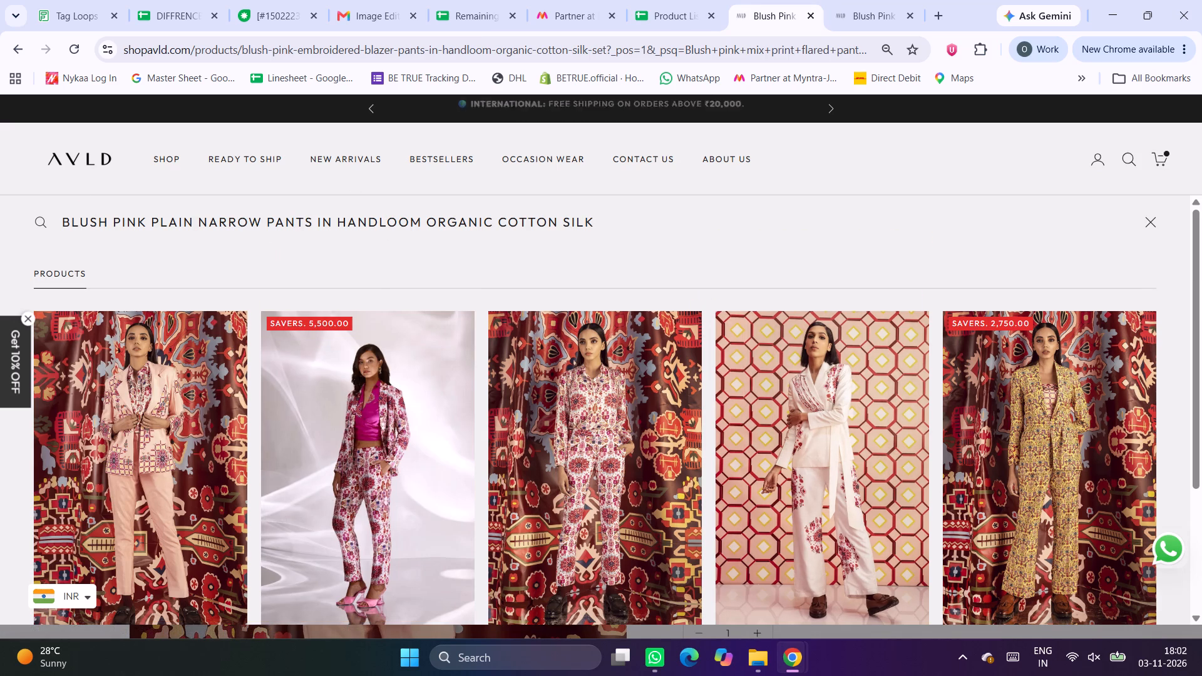
triple_click(264, 226)
key(ctrl+v)
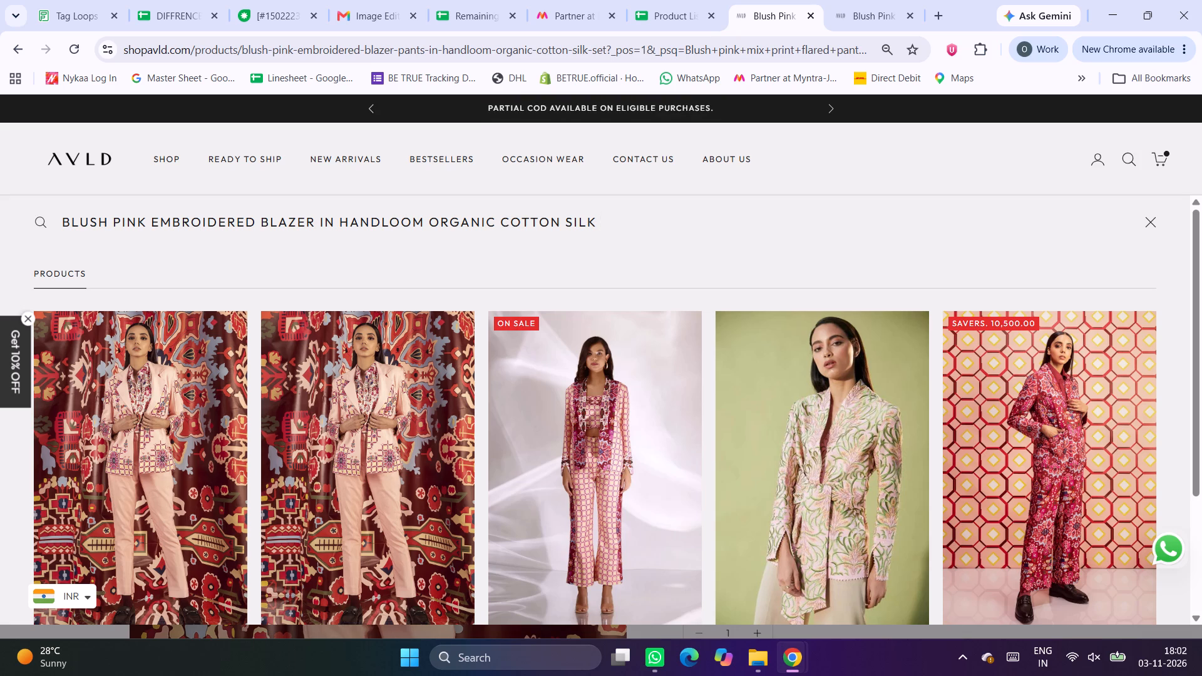
Search Google for "Blush pink embroidered blazer in handloom organic cotton silk" and look through the results.
click(869, 0)
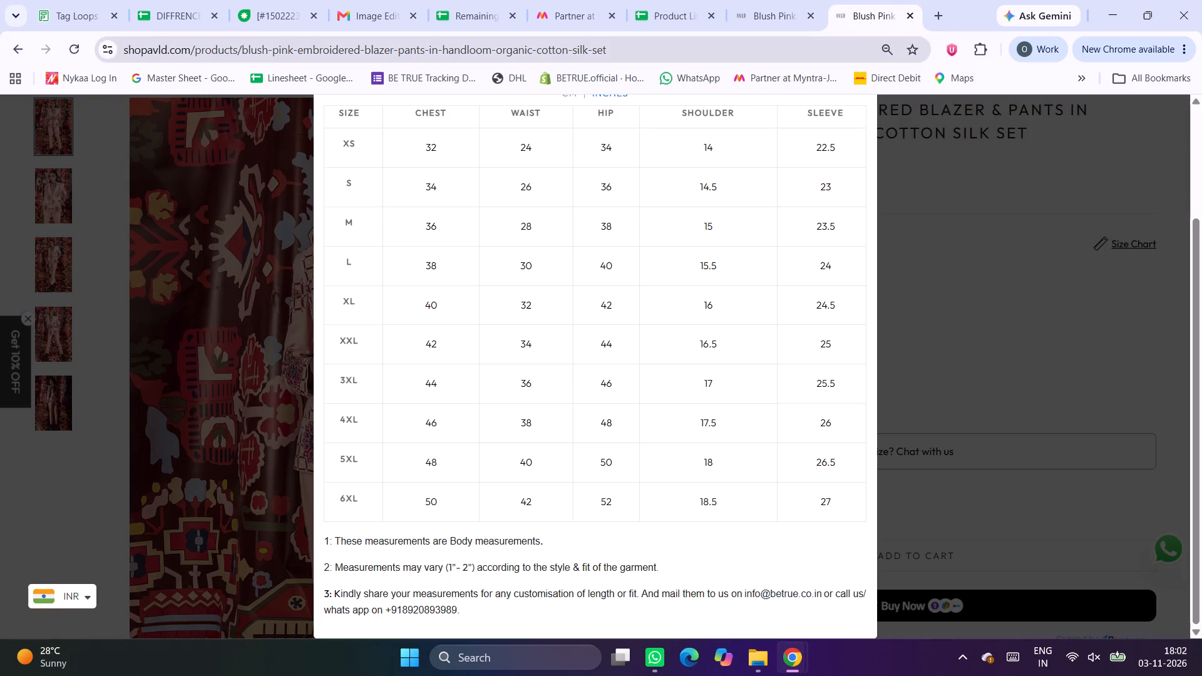
click(665, 53)
key(ctrl+v)
key(Return)
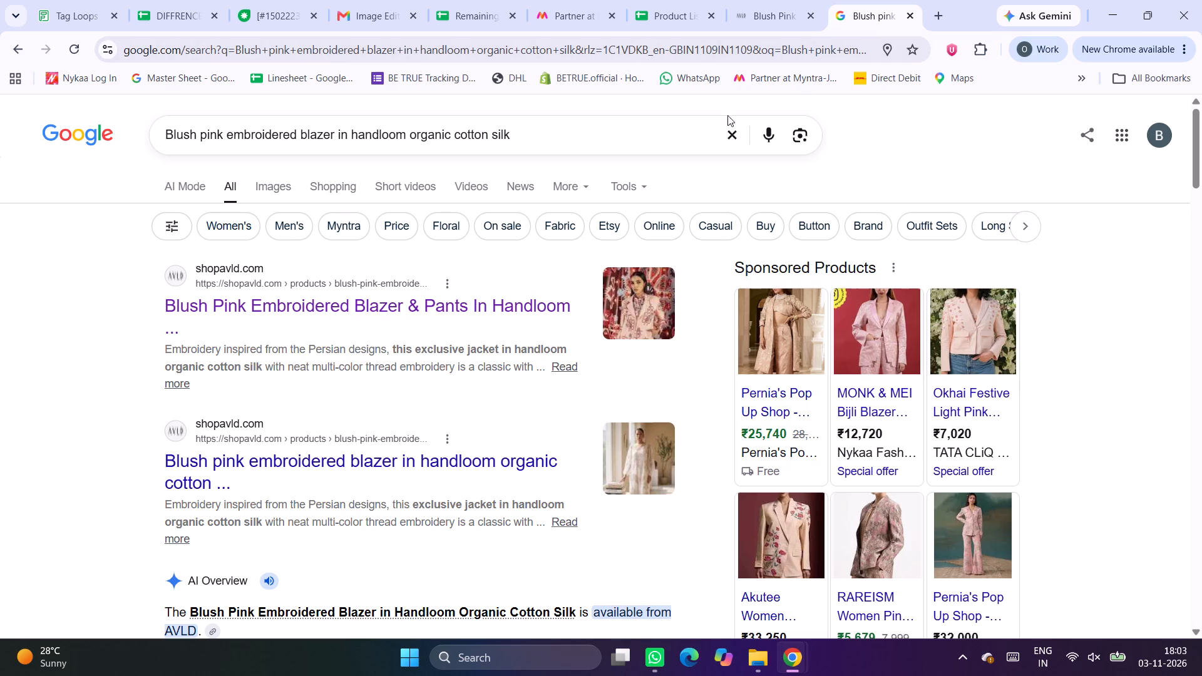
scroll(0, 424, down, 1)
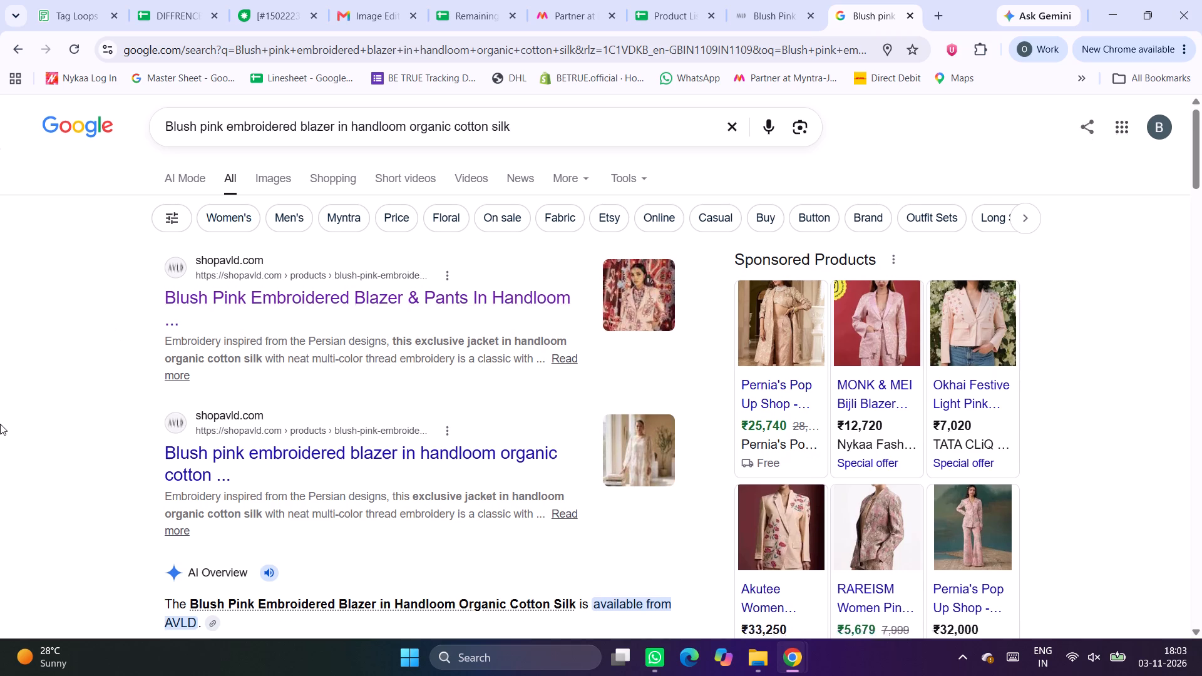
scroll(0, 424, down, 1)
scroll(0, 424, up, 2)
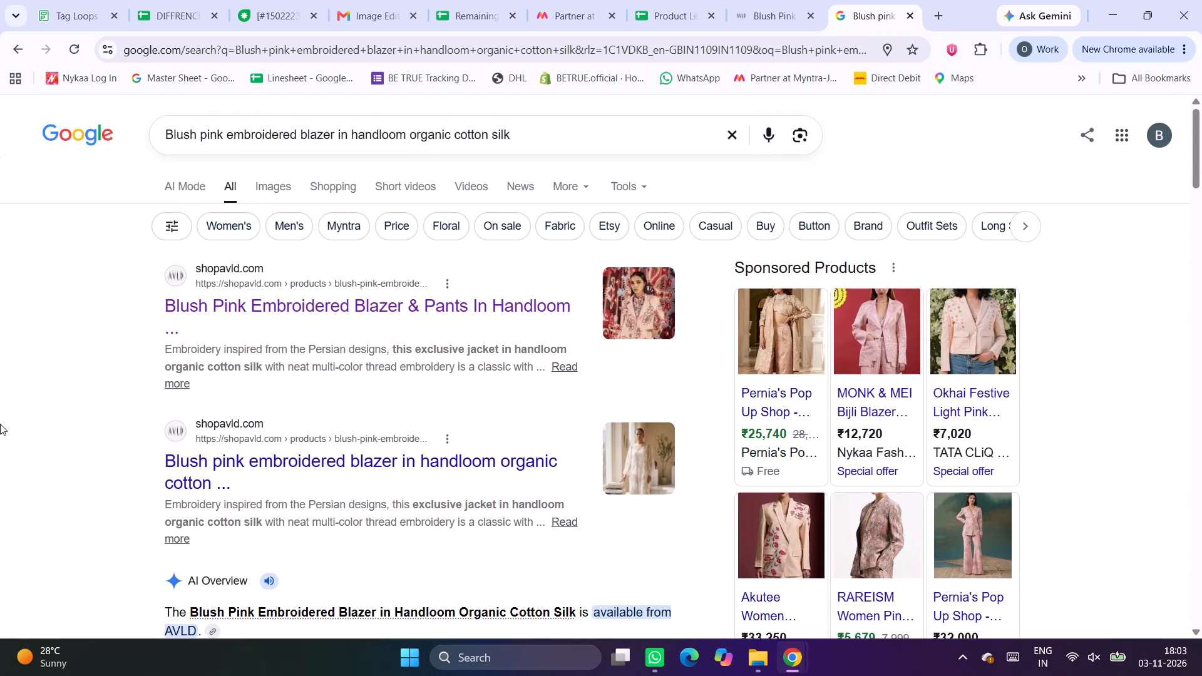
scroll(0, 424, down, 5)
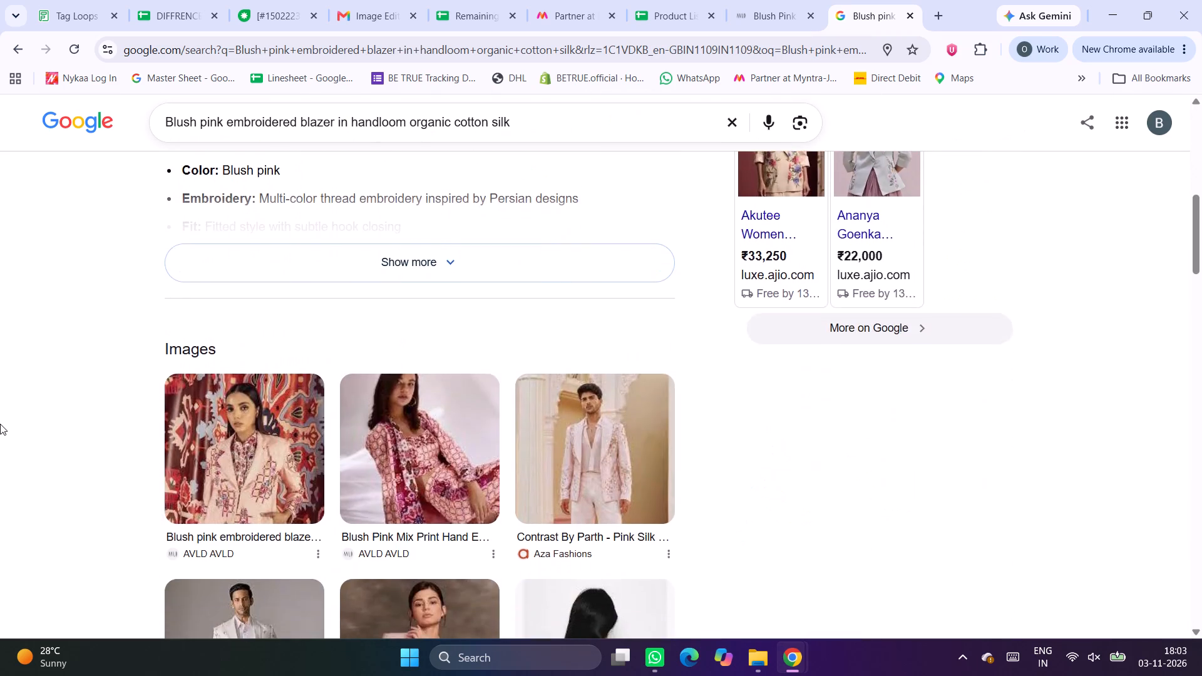
scroll(0, 424, down, 4)
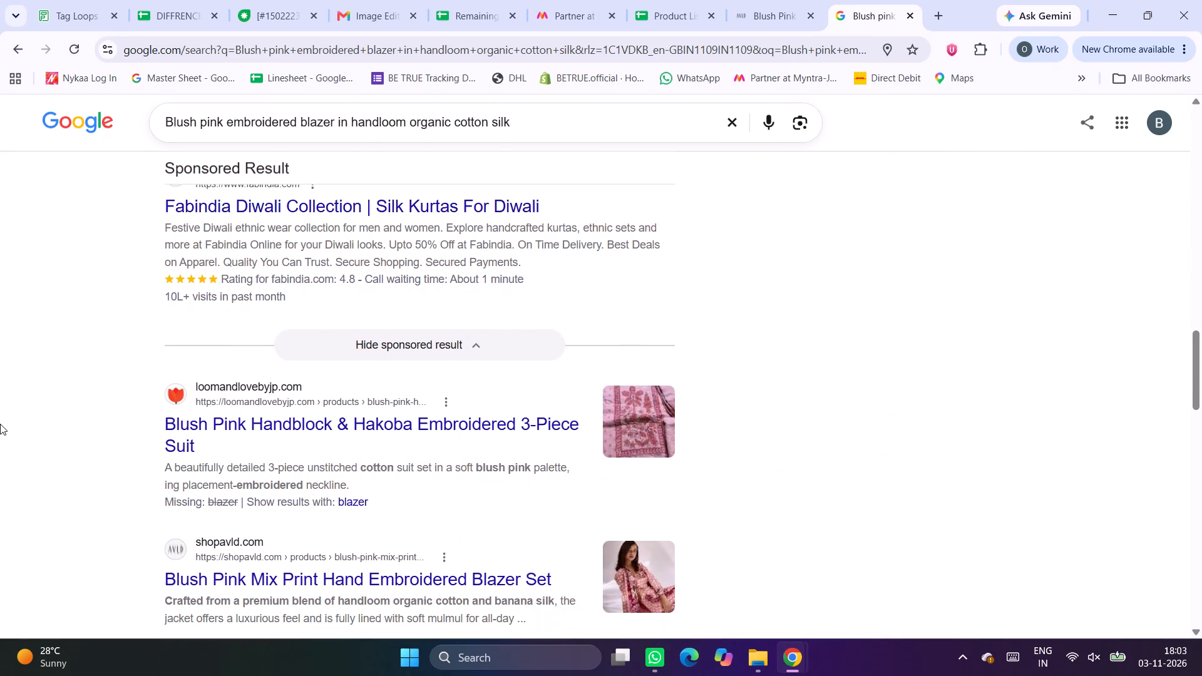
scroll(0, 424, up, 6)
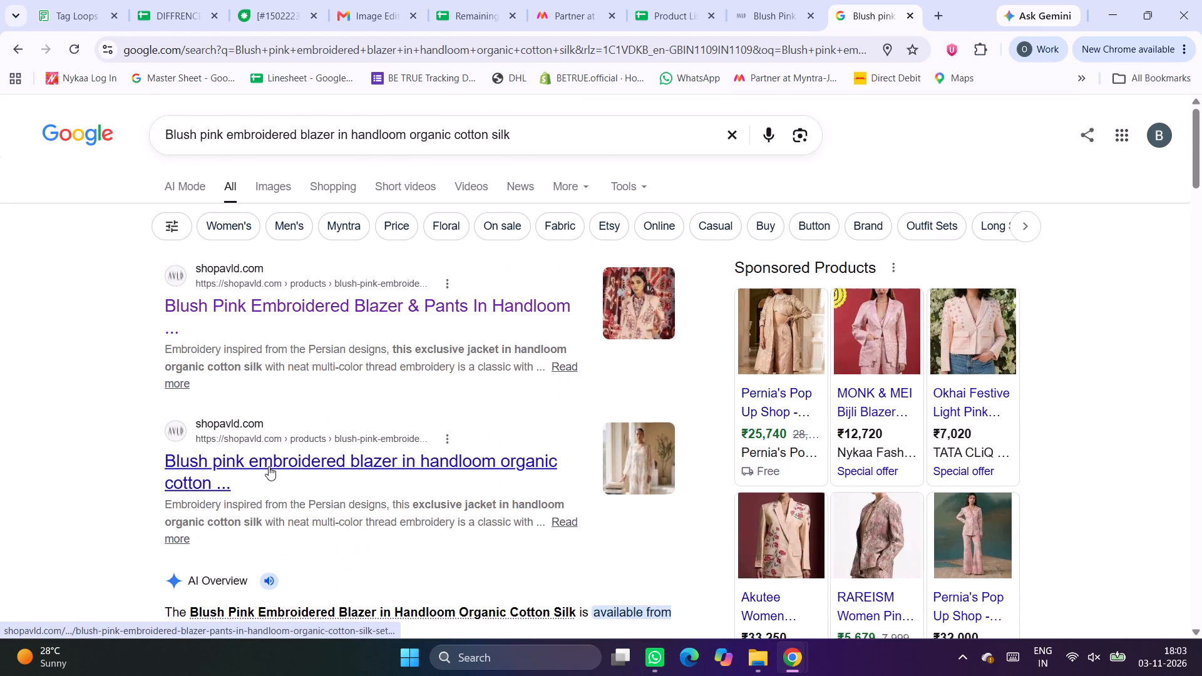
Open AVLD's blush pink embroidered blazer & pants set from the Google results and display its size chart in inches.
click(346, 319)
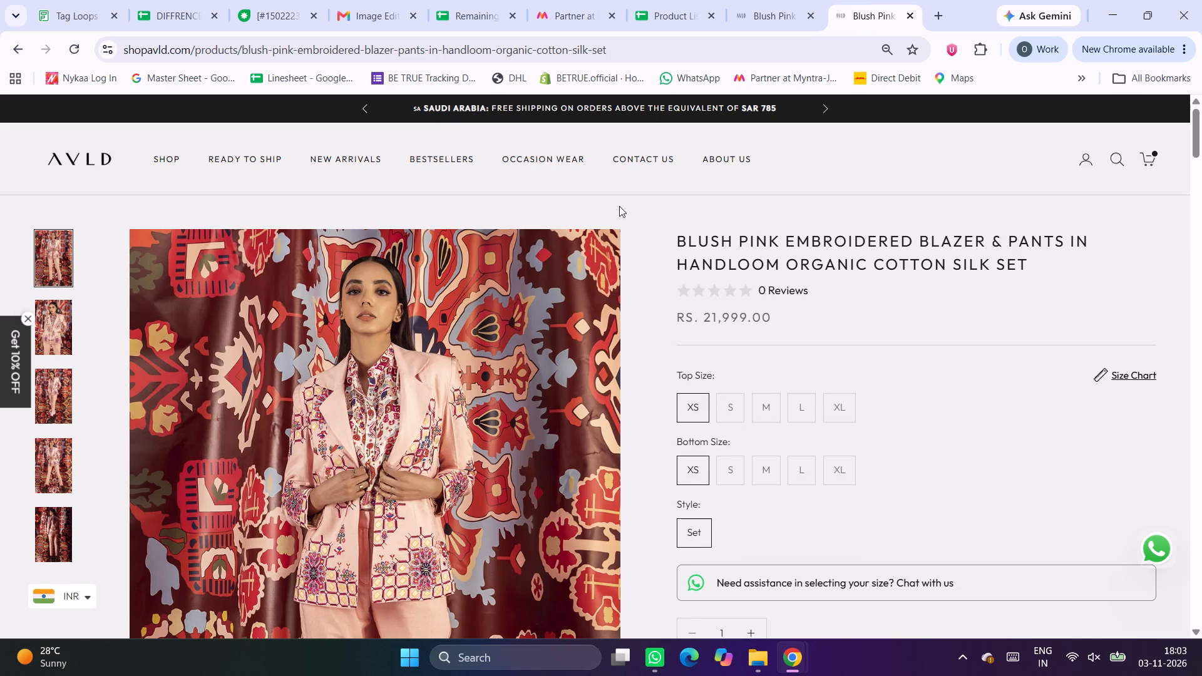
click(1116, 374)
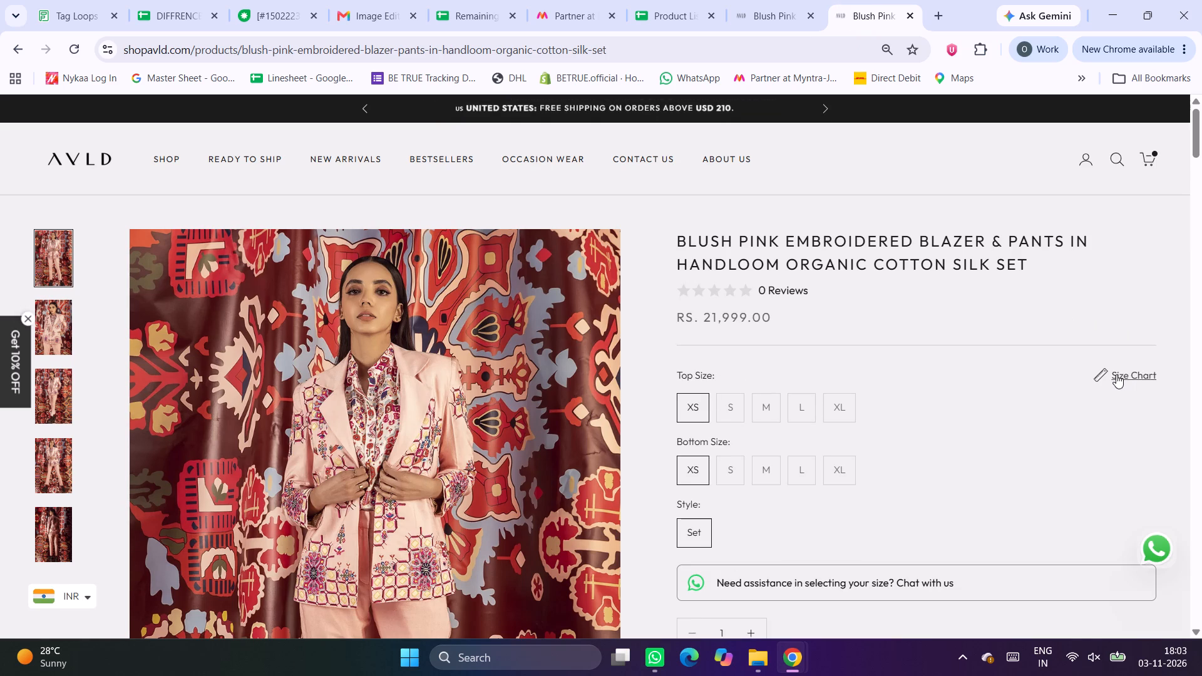
click(622, 238)
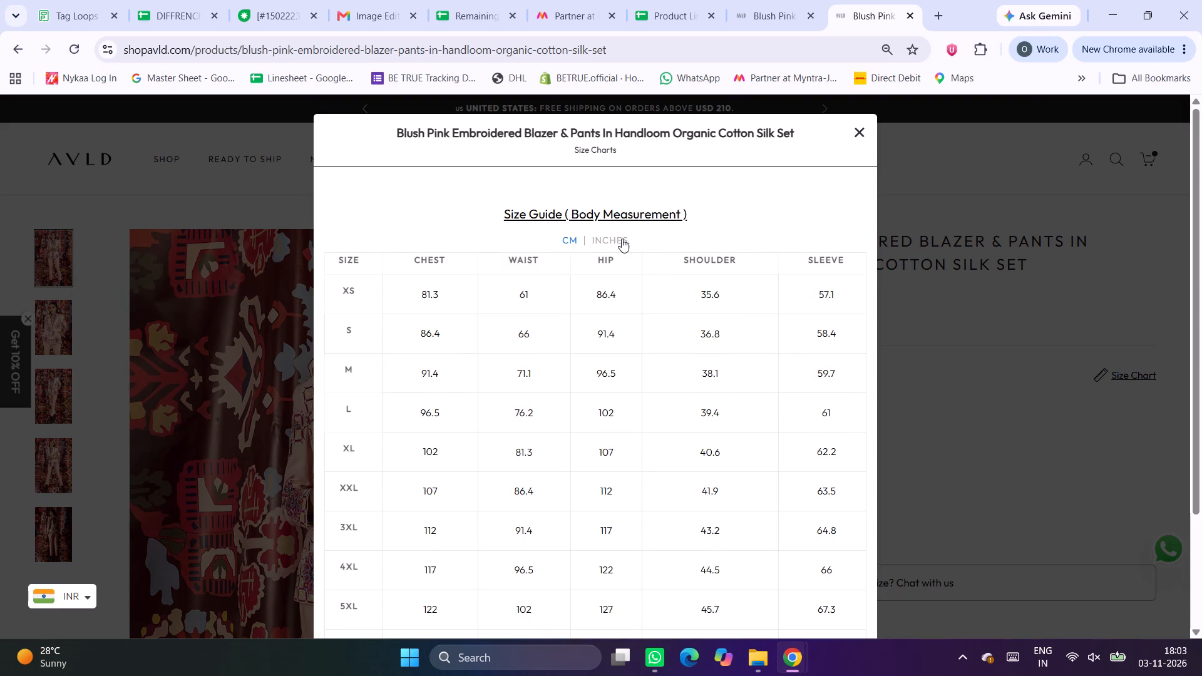
scroll(965, 356, down, 2)
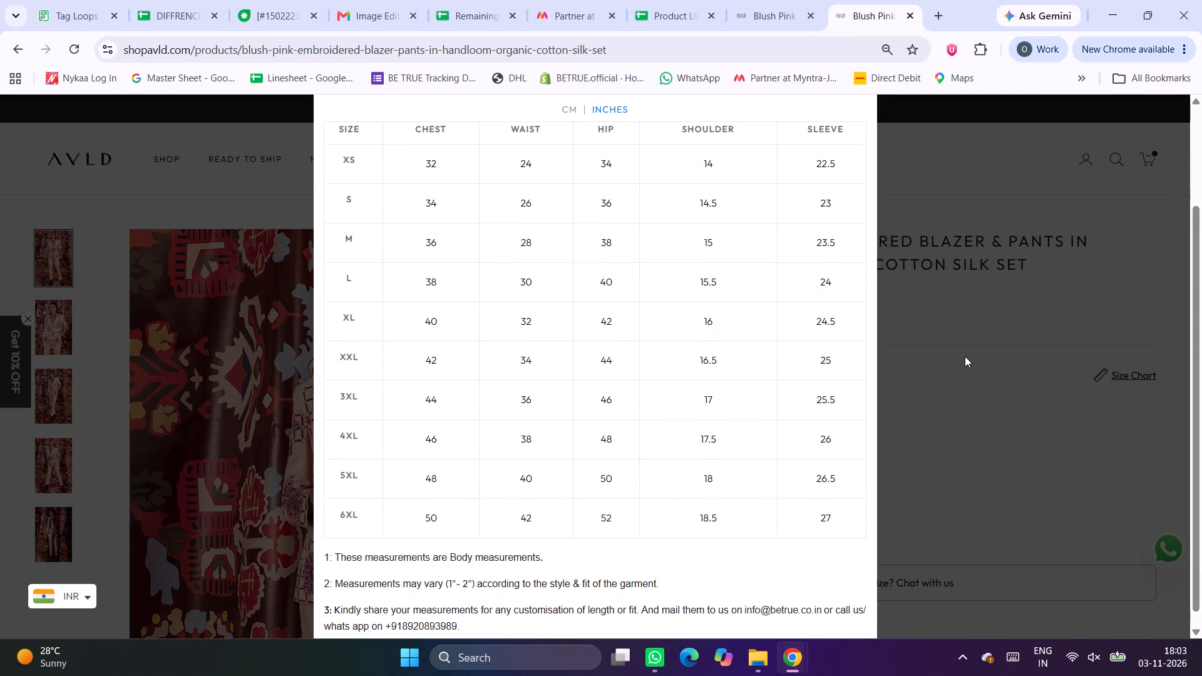
scroll(965, 356, down, 1)
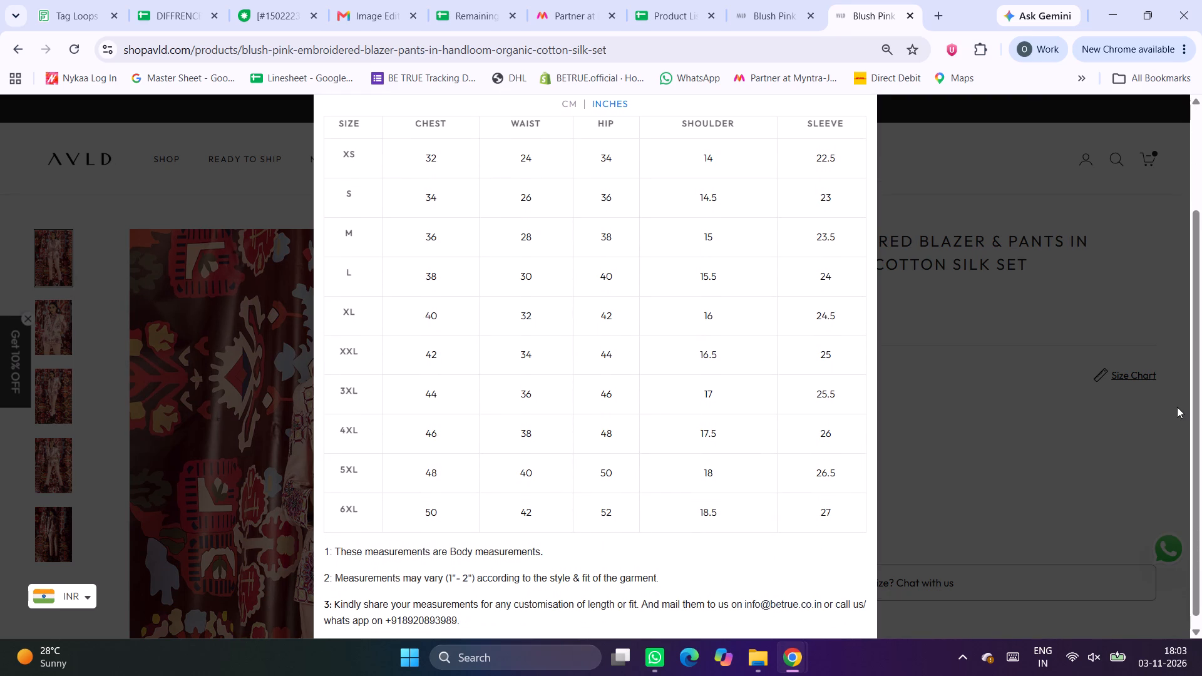
Capture the XS–6XL inches size table and save it as JPG in website listing's AN-32 folder.
key(Print)
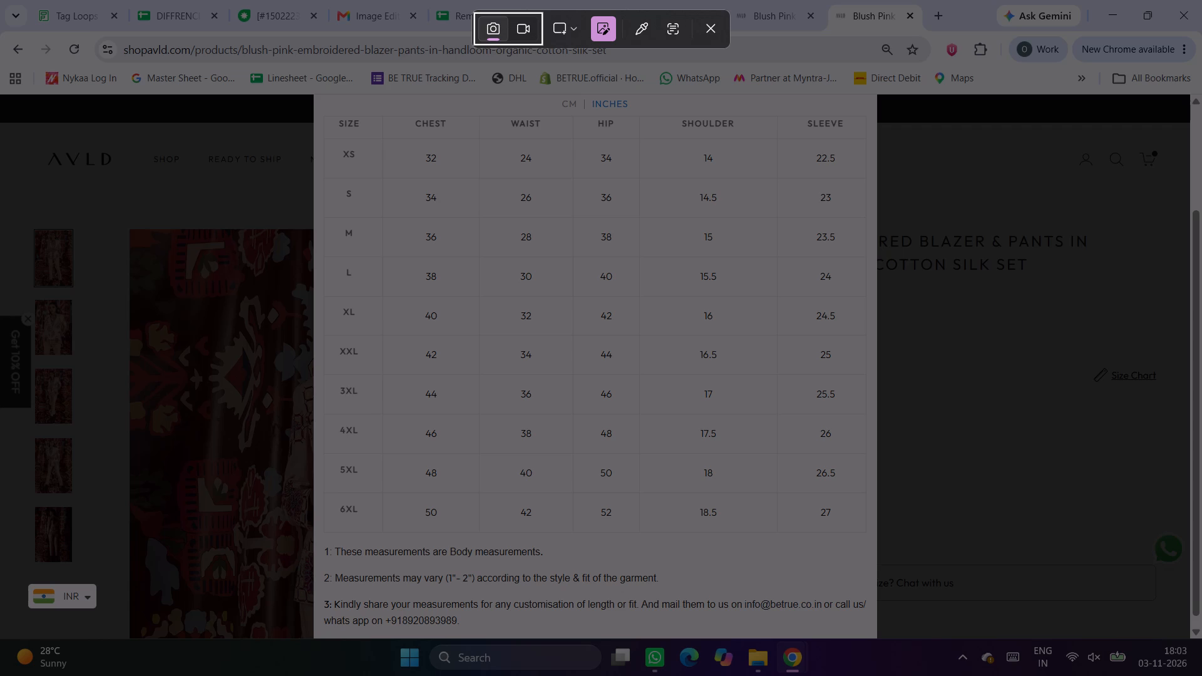
click(710, 32)
click(667, 0)
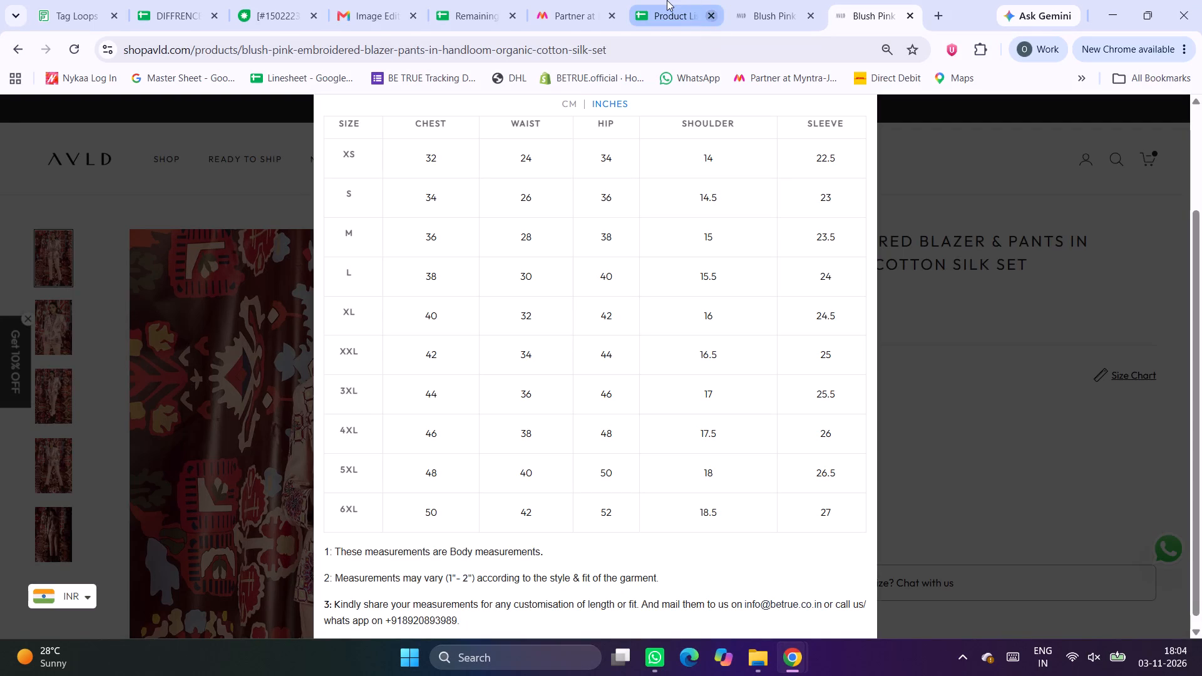
click(875, 0)
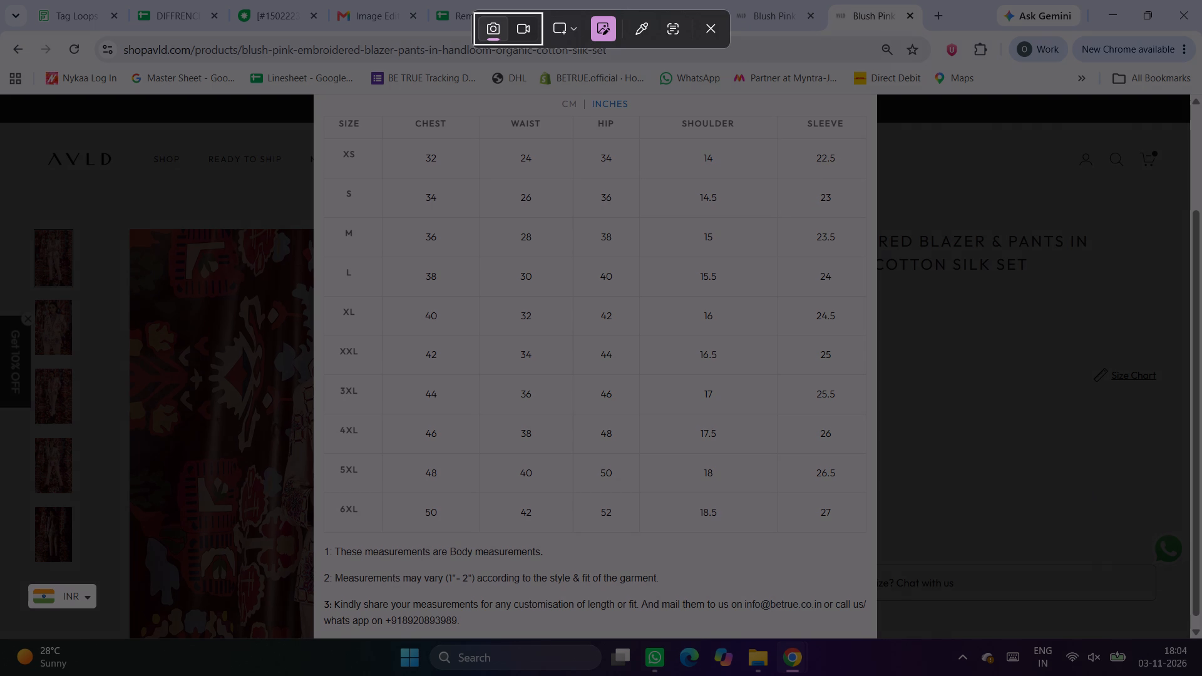
drag(324, 113, 335, 120)
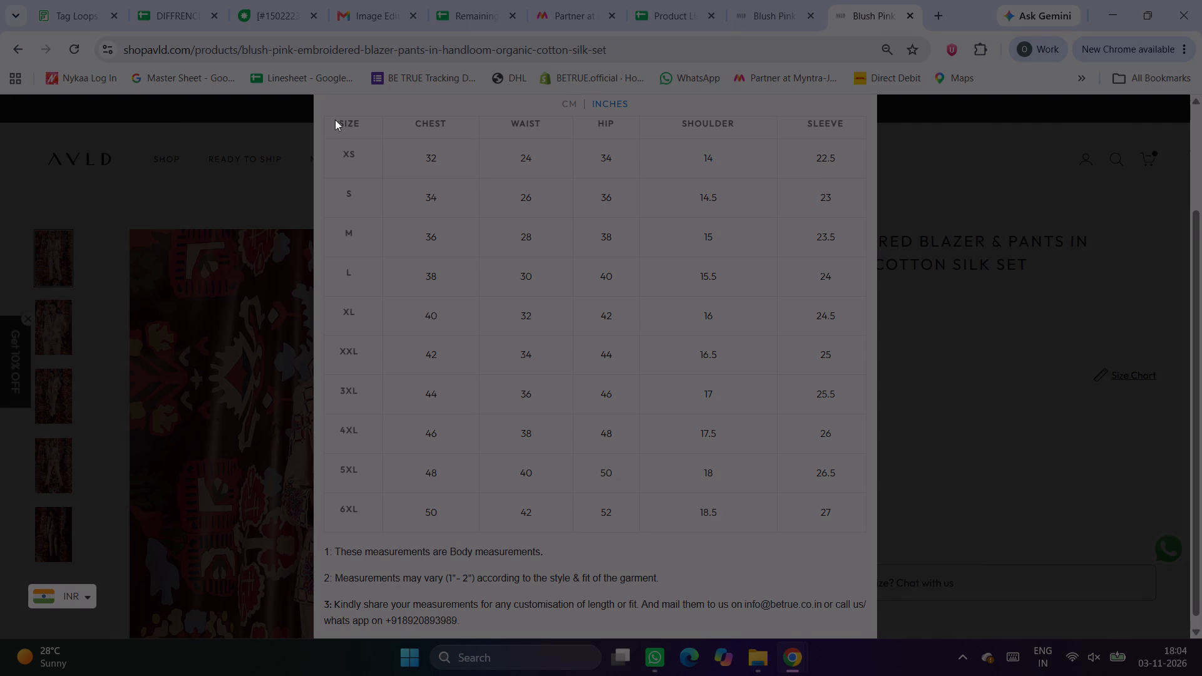
drag(335, 120, 865, 536)
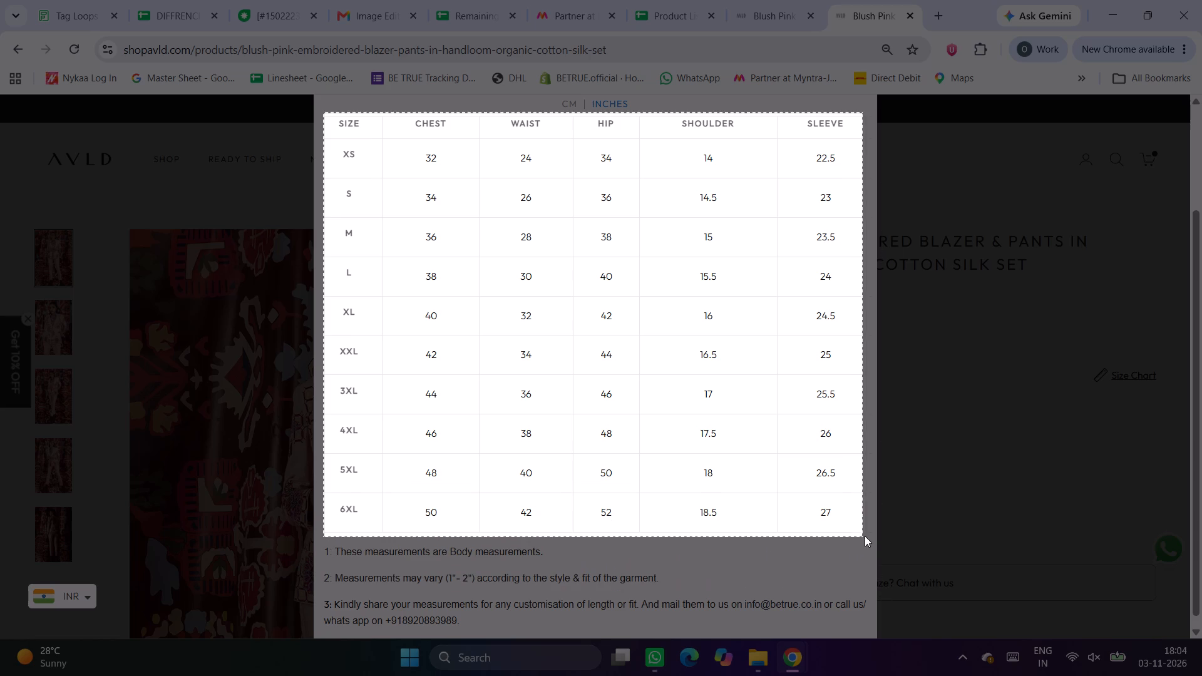
drag(865, 536, 866, 533)
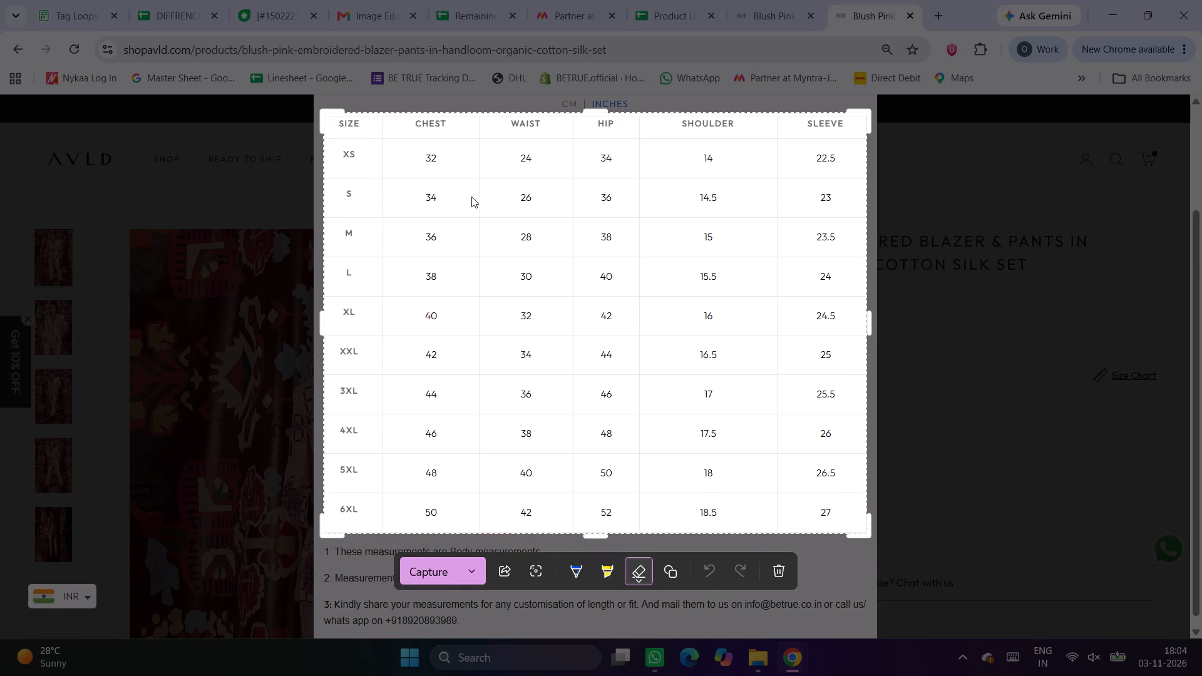
click(475, 576)
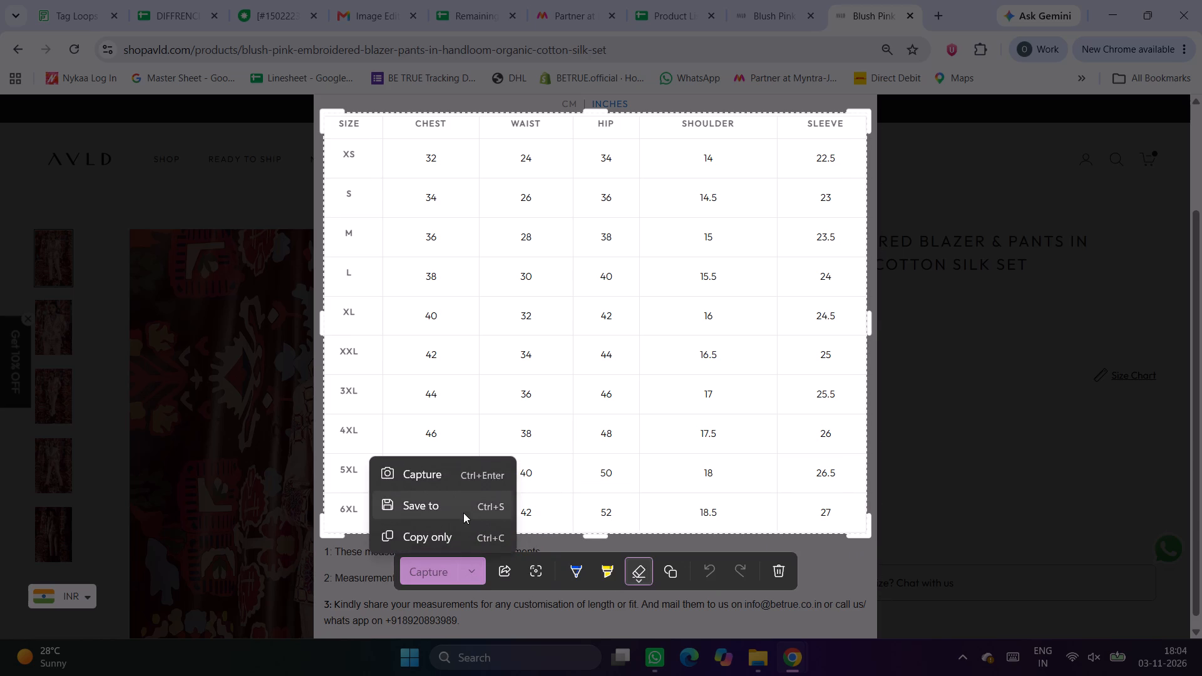
click(455, 510)
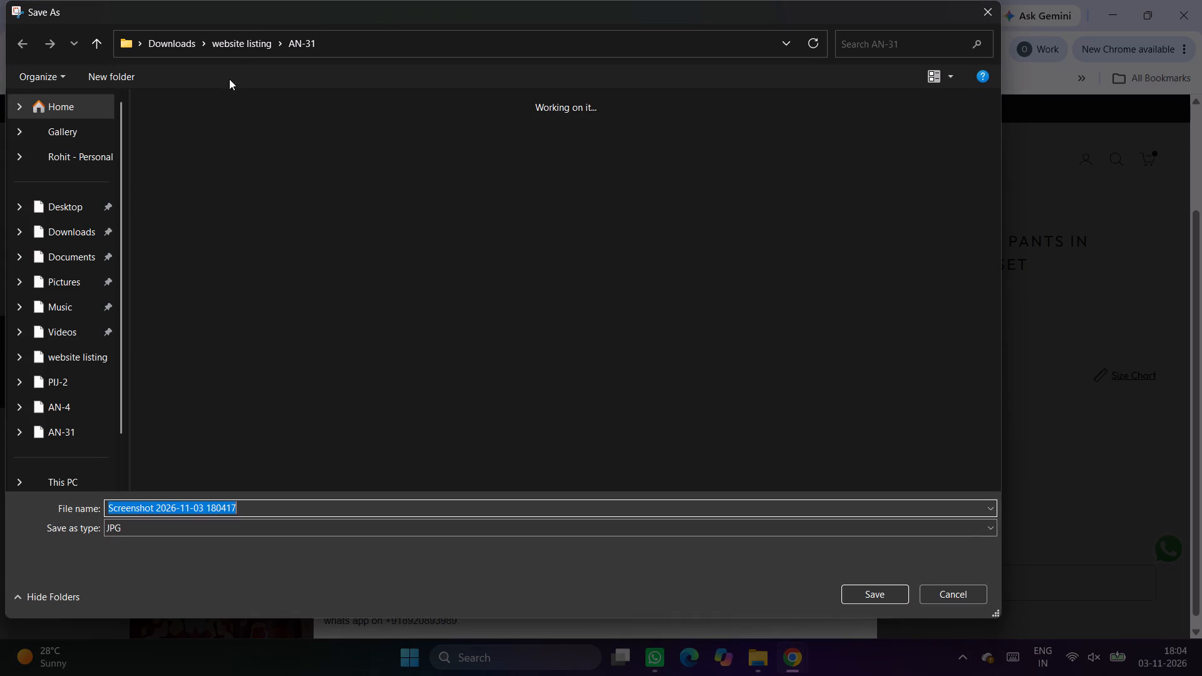
click(239, 44)
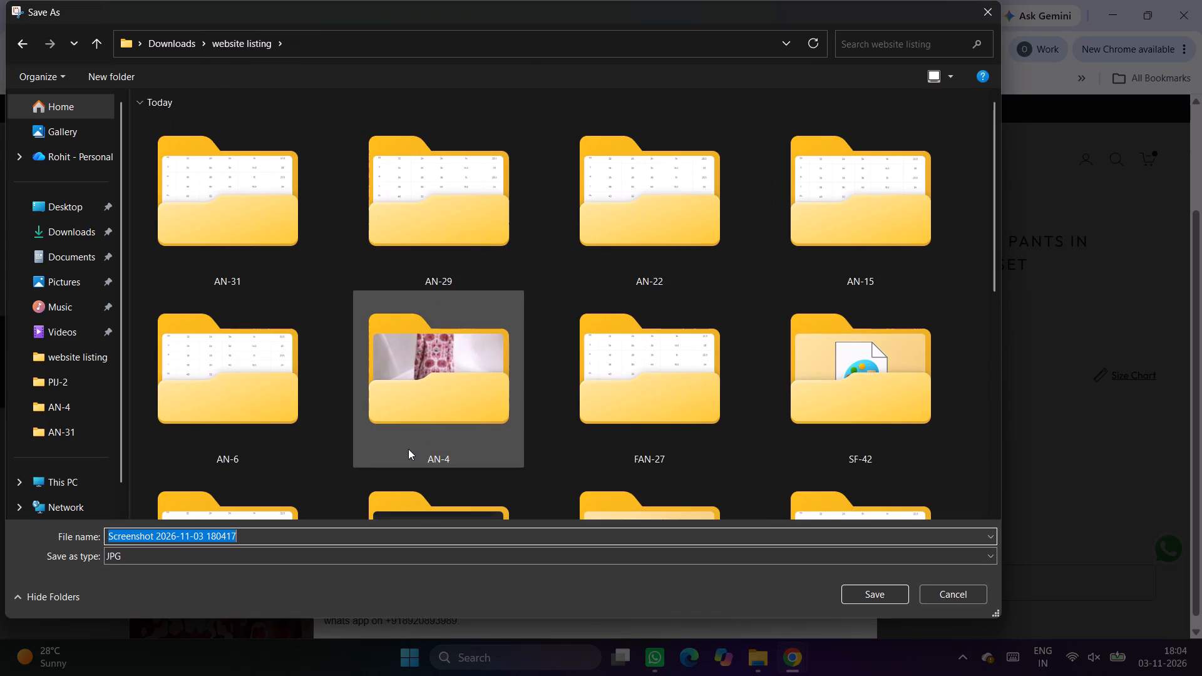
scroll(644, 444, down, 4)
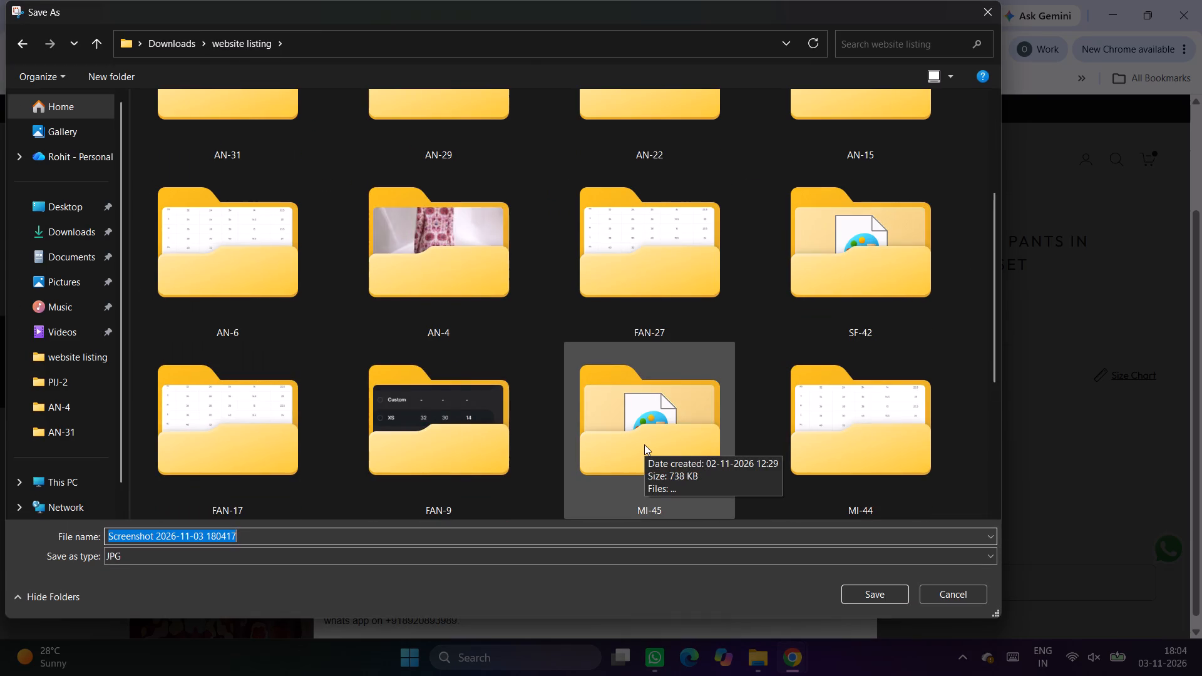
scroll(644, 444, down, 2)
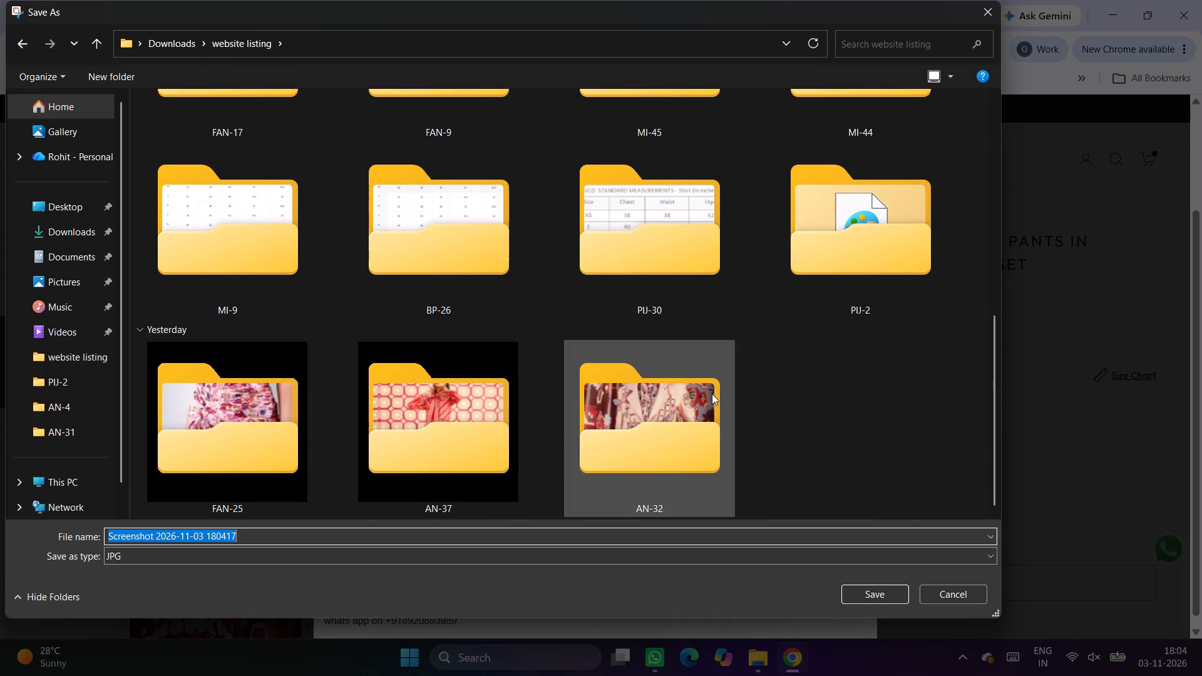
double_click(688, 448)
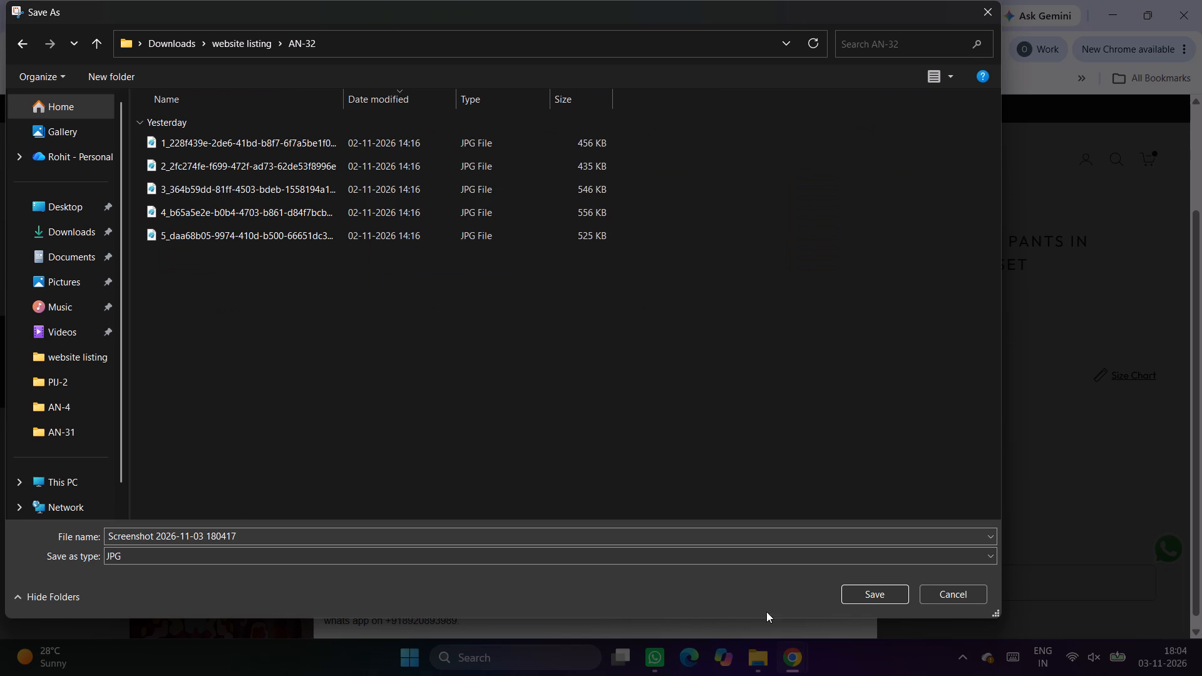
click(864, 591)
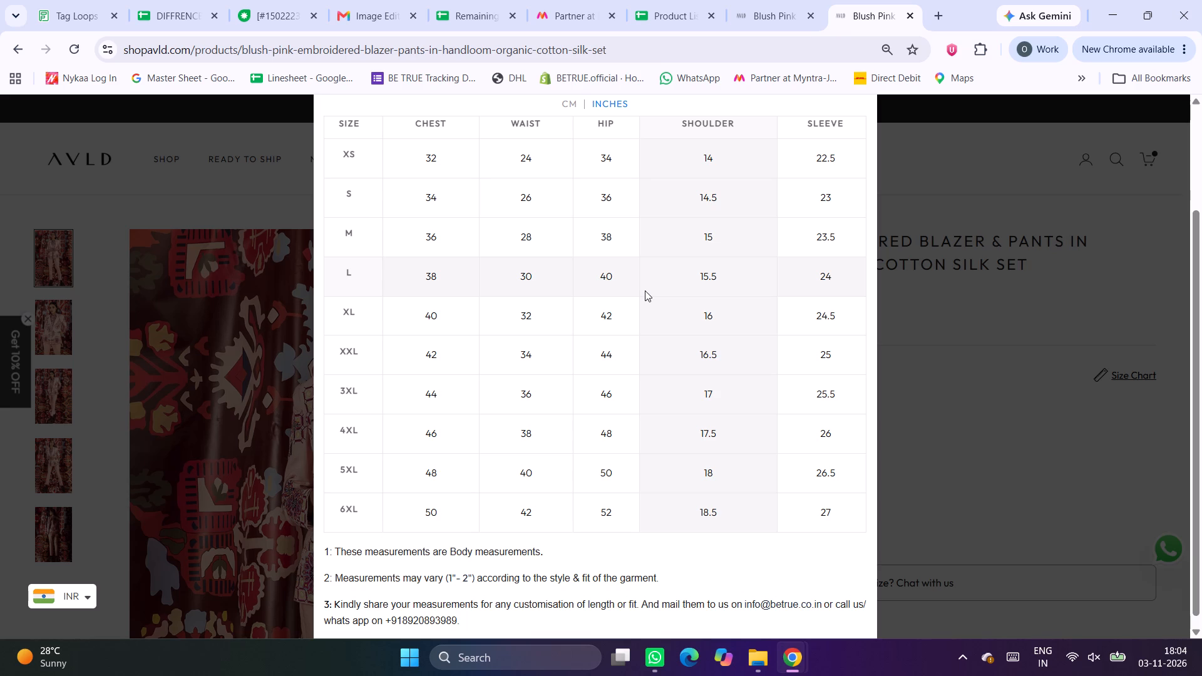
Check the product folders in the website listing folder, and return to the AVLD product page.
click(754, 667)
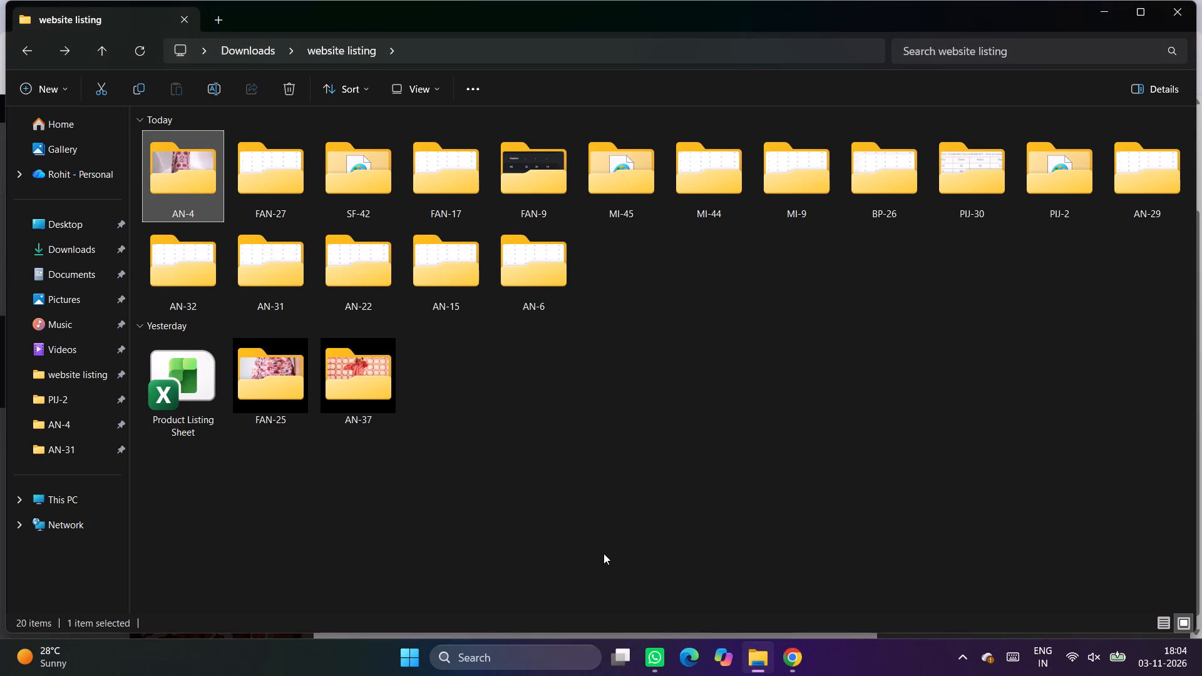
click(604, 553)
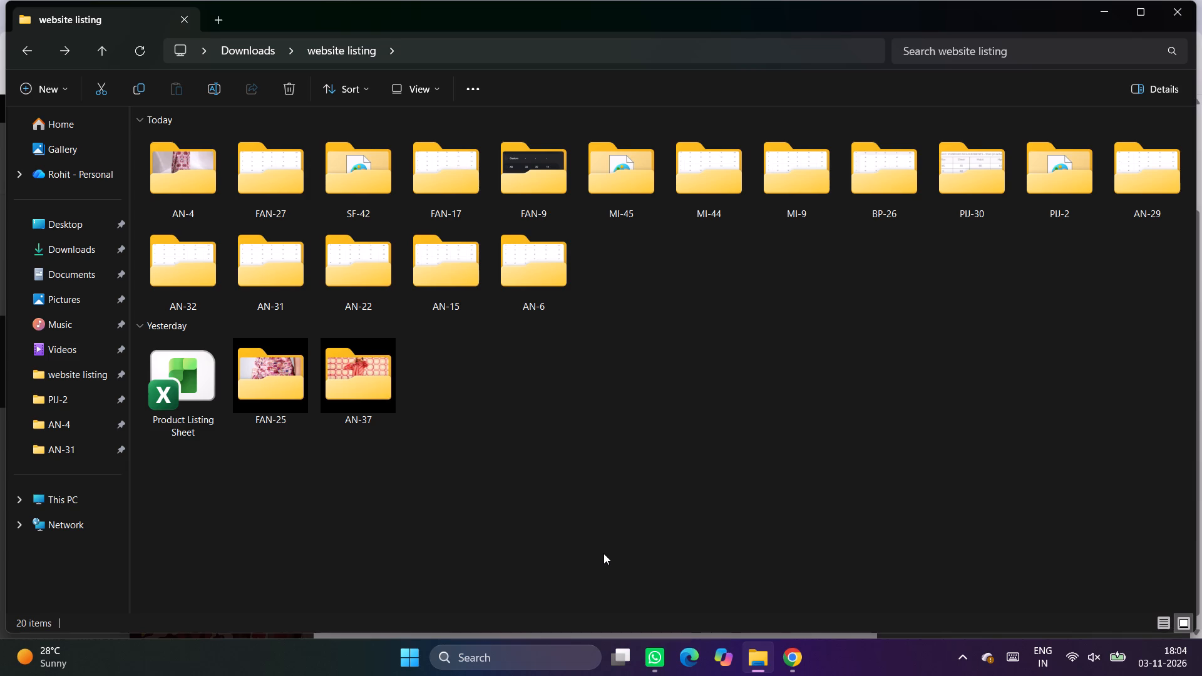
click(794, 662)
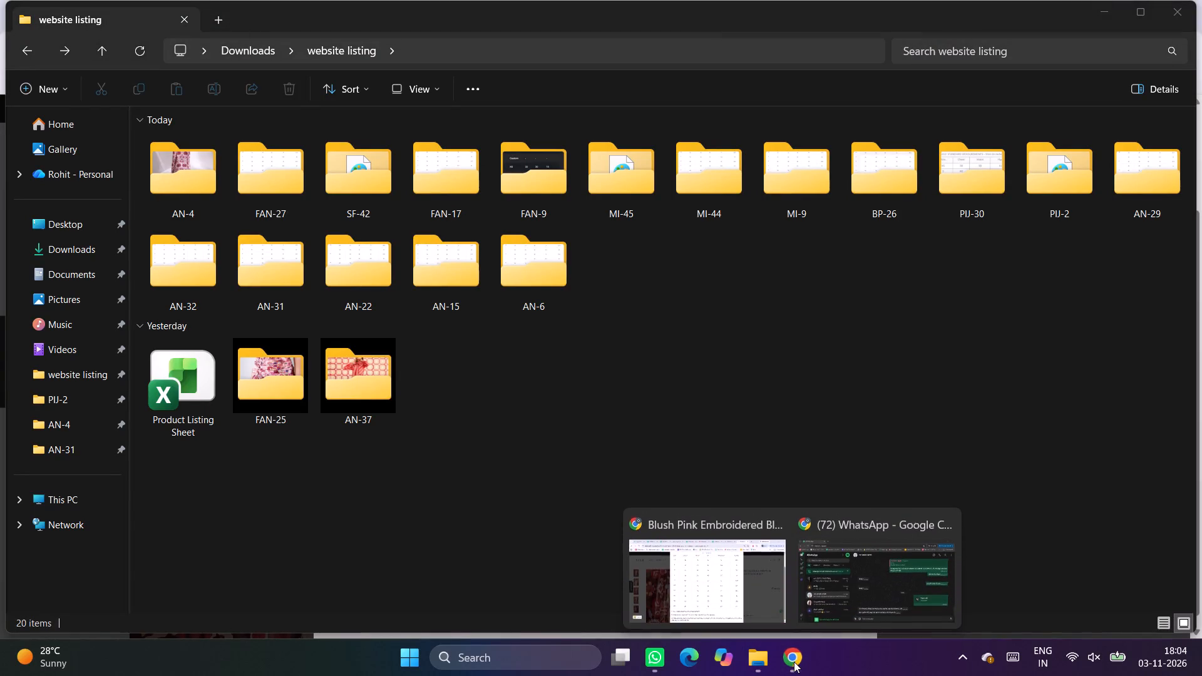
click(754, 587)
Close the size chart and the older AVLD blush pink product page.
scroll(796, 210, up, 3)
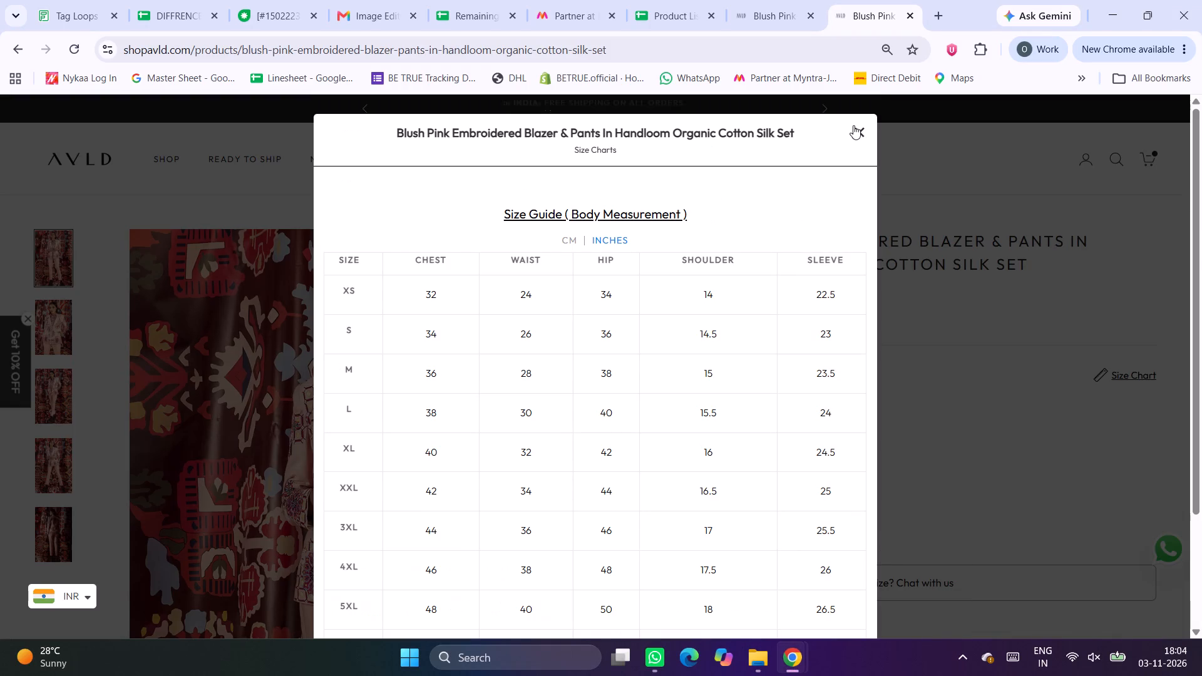
click(853, 125)
click(771, 4)
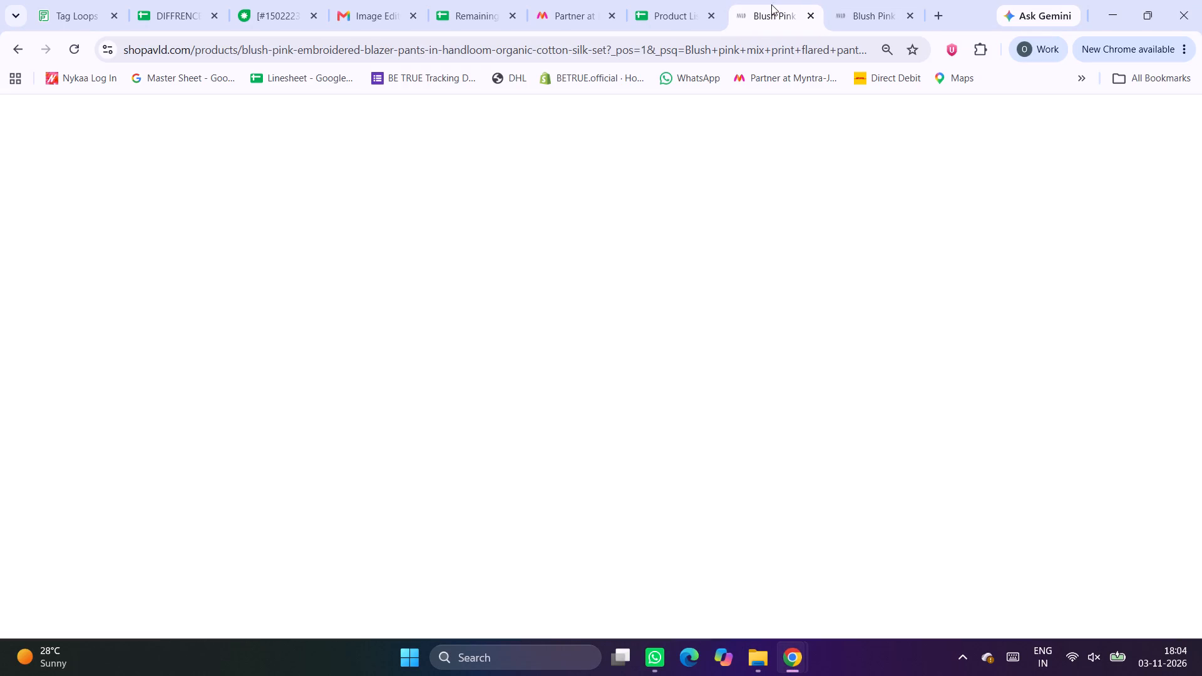
click(816, 19)
Copy the AN-37 happy stripes wide leg pants name from the Product Listing Sheet and search the AVLD store for it.
click(720, 0)
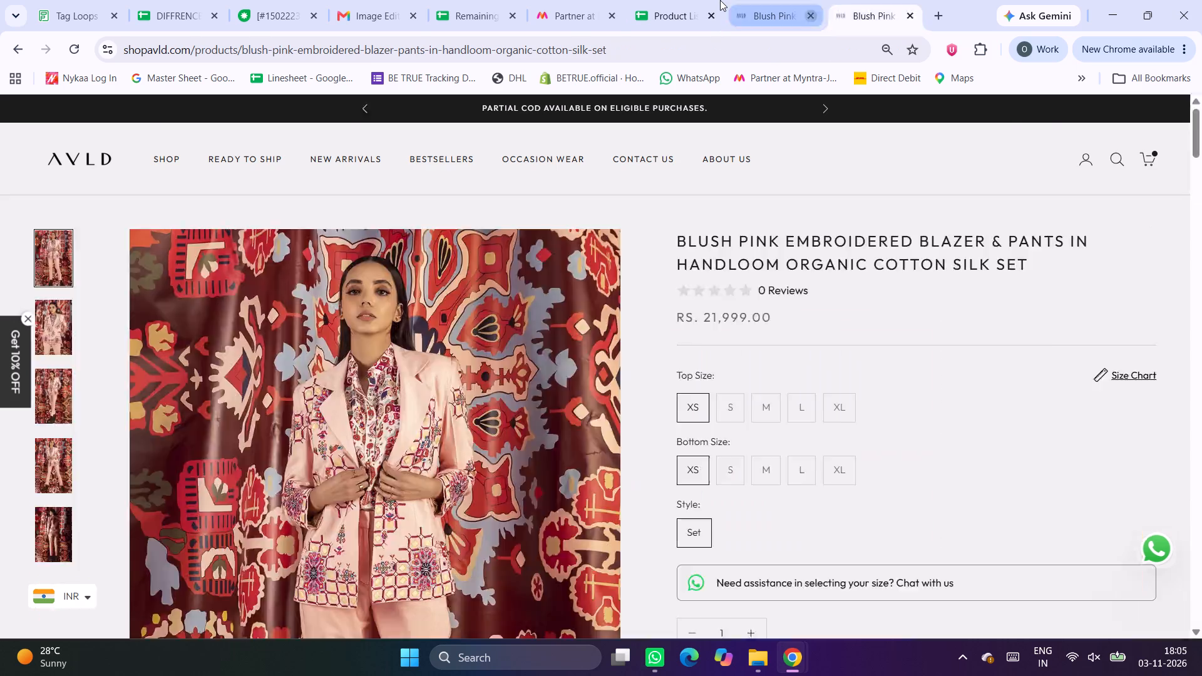
click(205, 510)
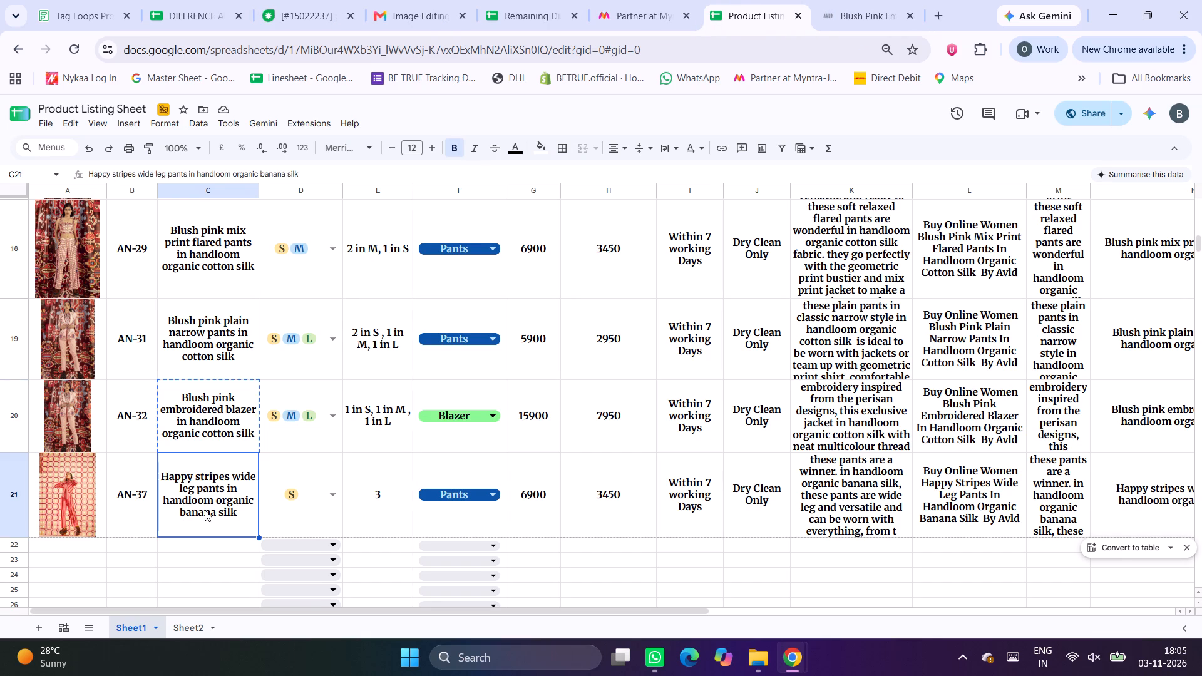
key(ctrl+c)
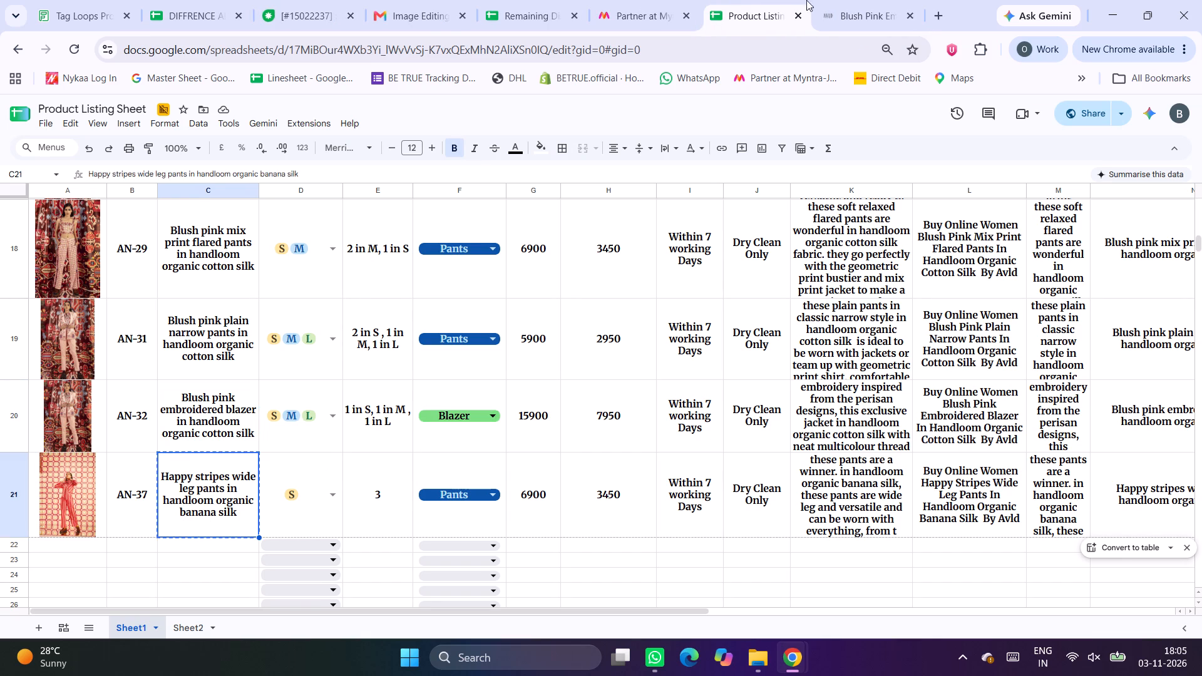
click(861, 0)
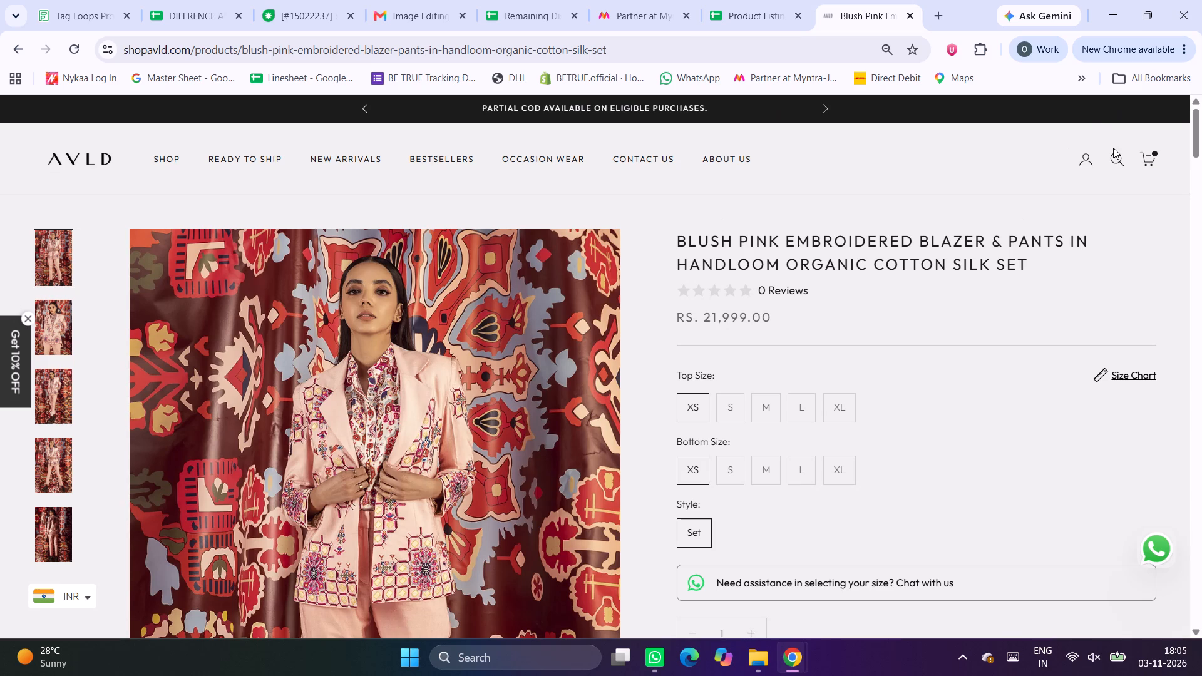
drag(1113, 148, 1115, 161)
click(1115, 161)
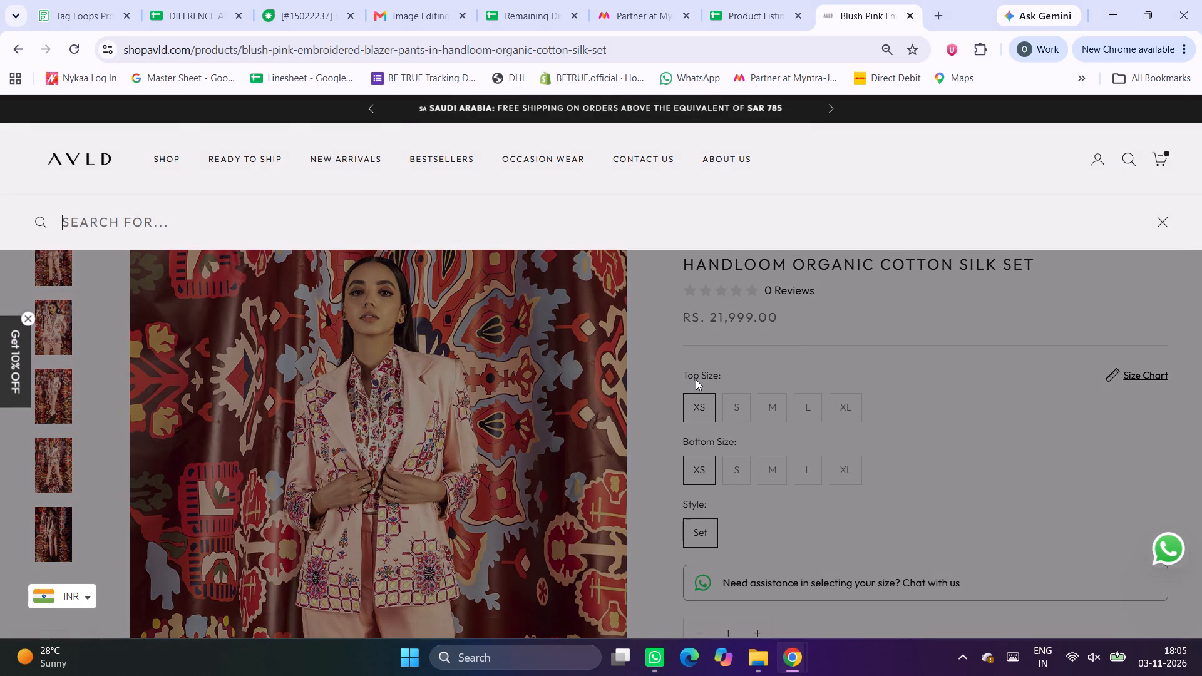
key(ctrl+v)
key(Return)
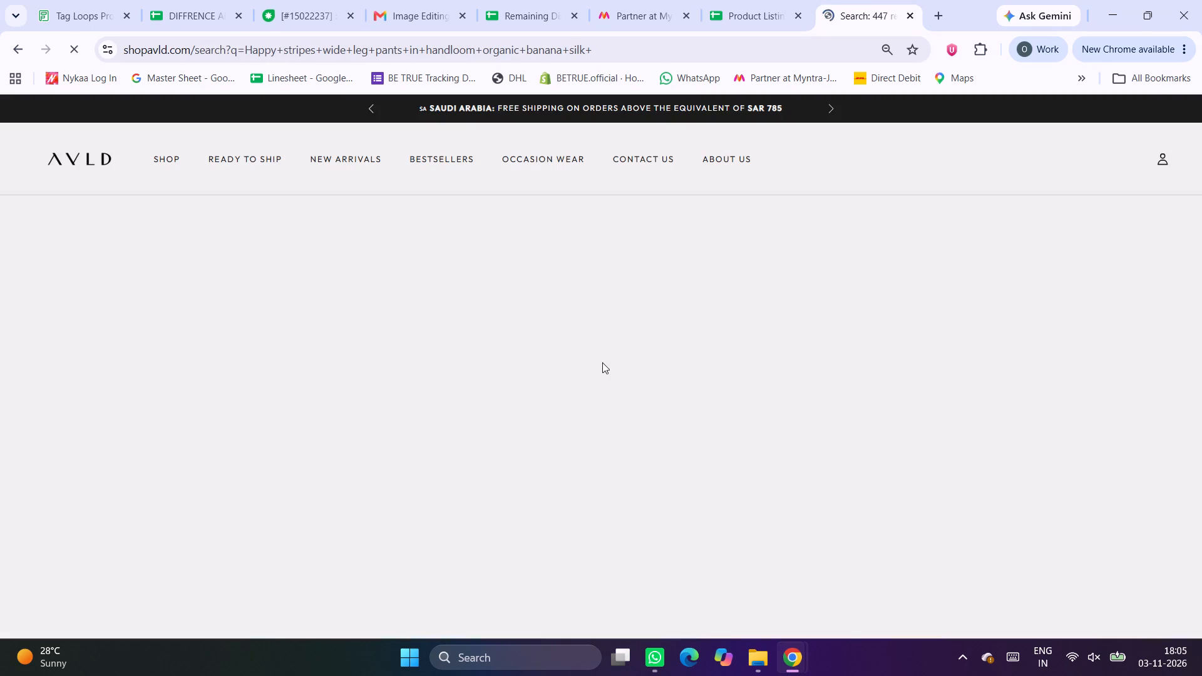
Search Google for "Happy stripes wide leg pants in handloom organic banana silk", look through the results and close them.
click(936, 13)
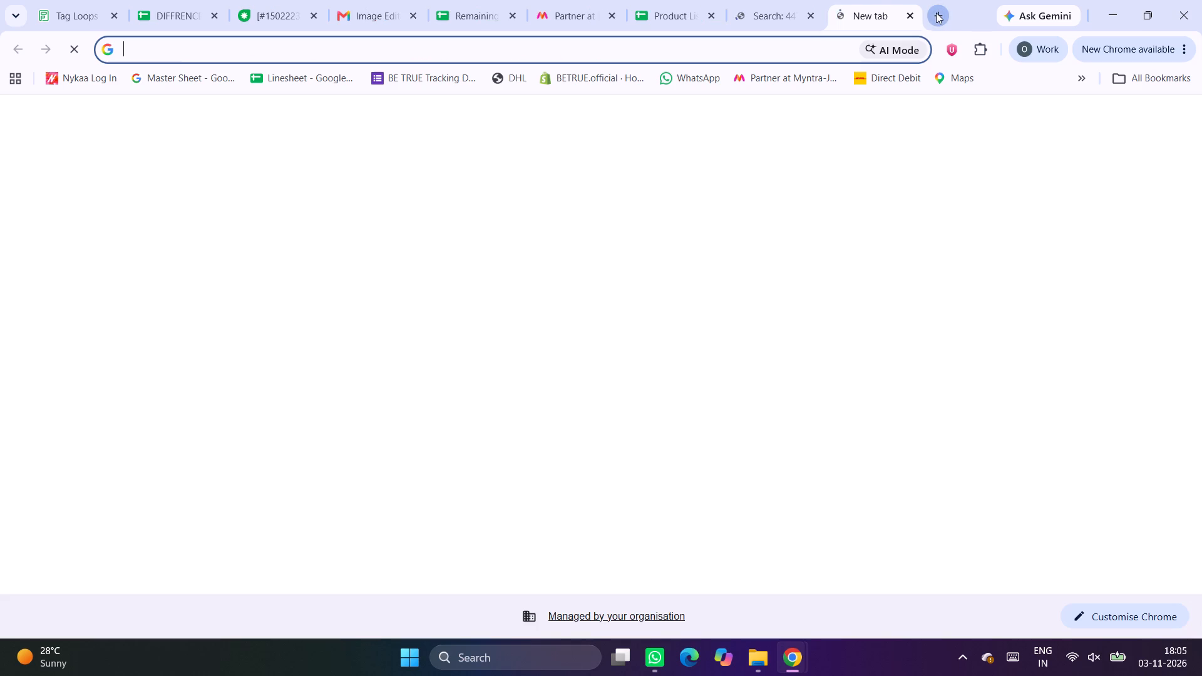
key(ctrl+v)
key(Return)
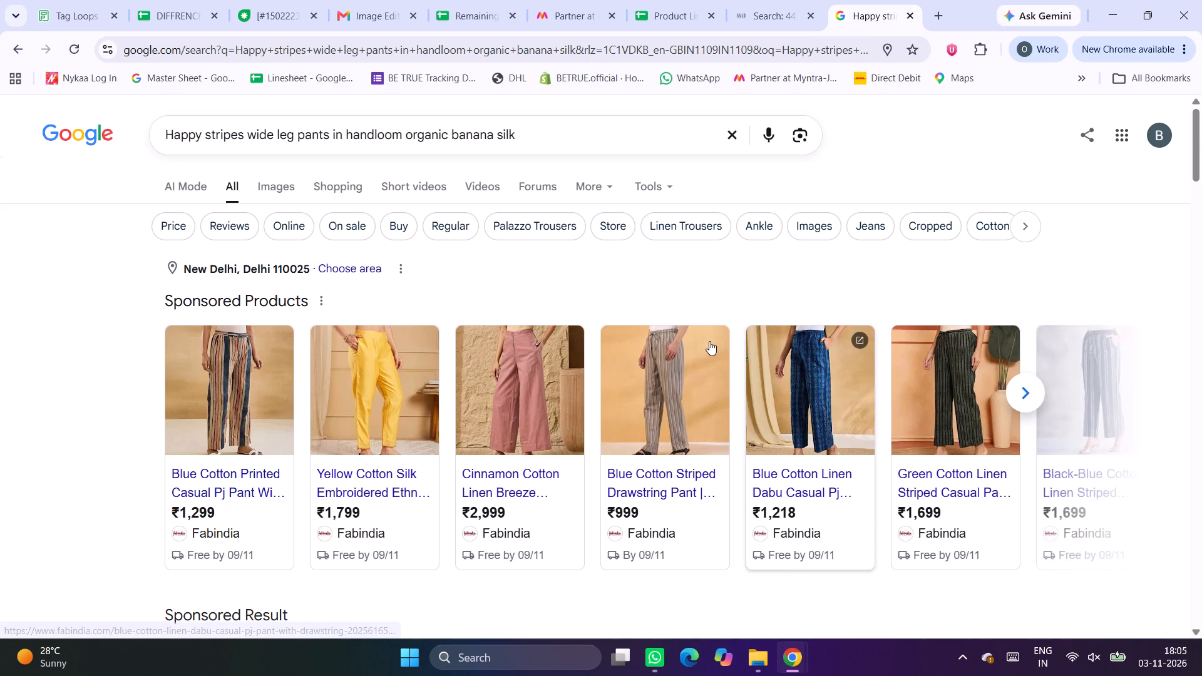
scroll(709, 341, down, 1)
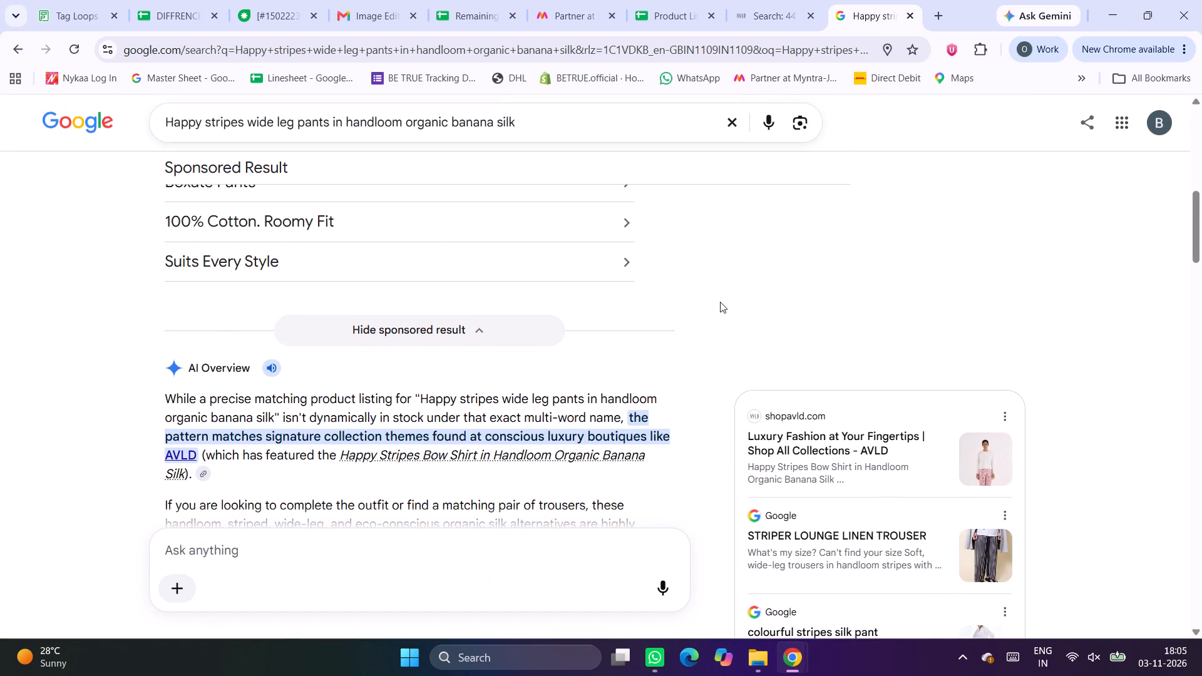
scroll(605, 488, down, 1)
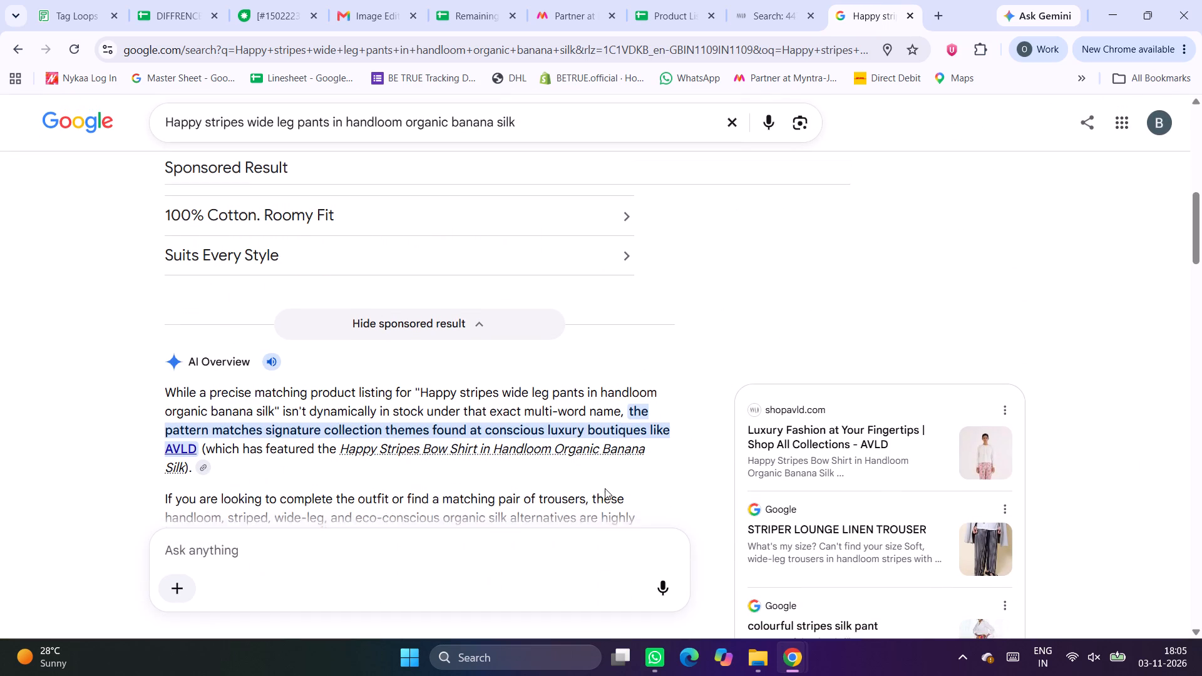
scroll(605, 488, down, 5)
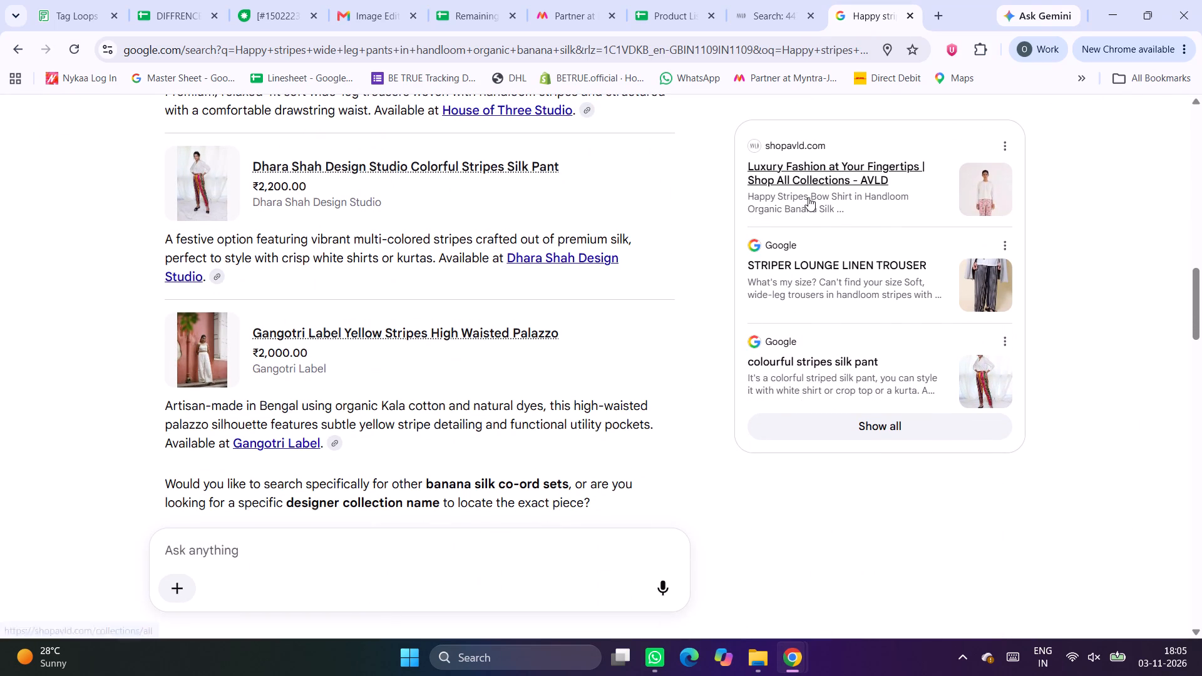
click(912, 20)
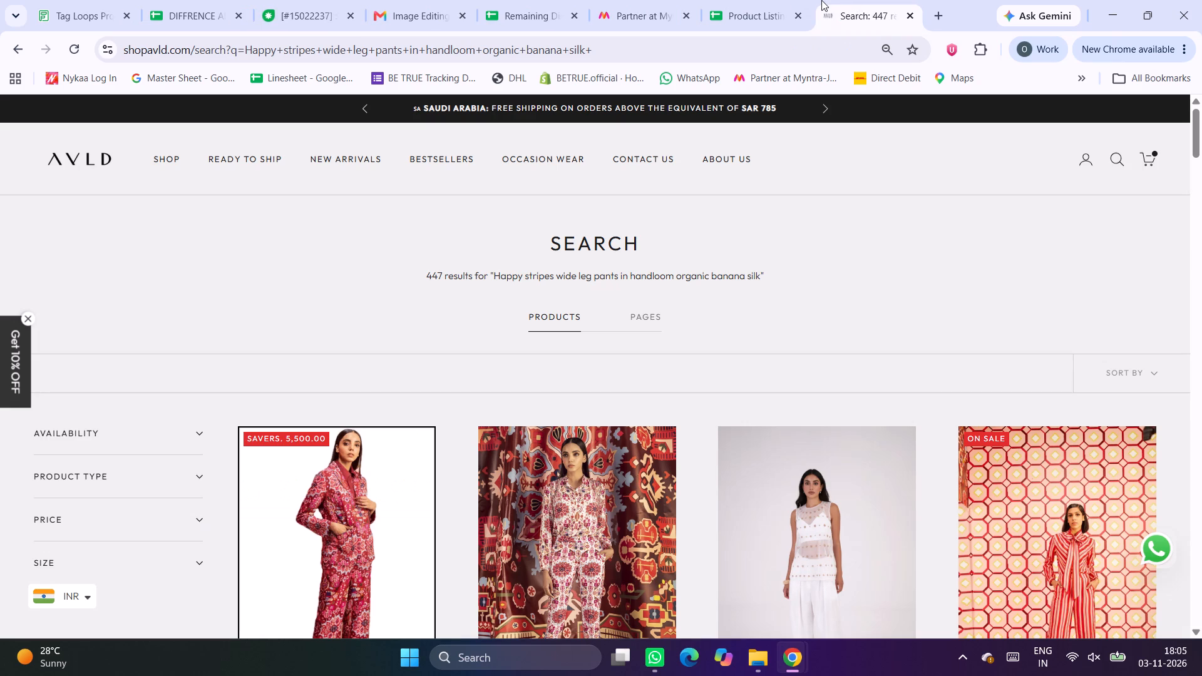
Open the Happy Stripes Bow Shirt product from the AVLD search results and show its size chart in inches.
scroll(828, 270, down, 1)
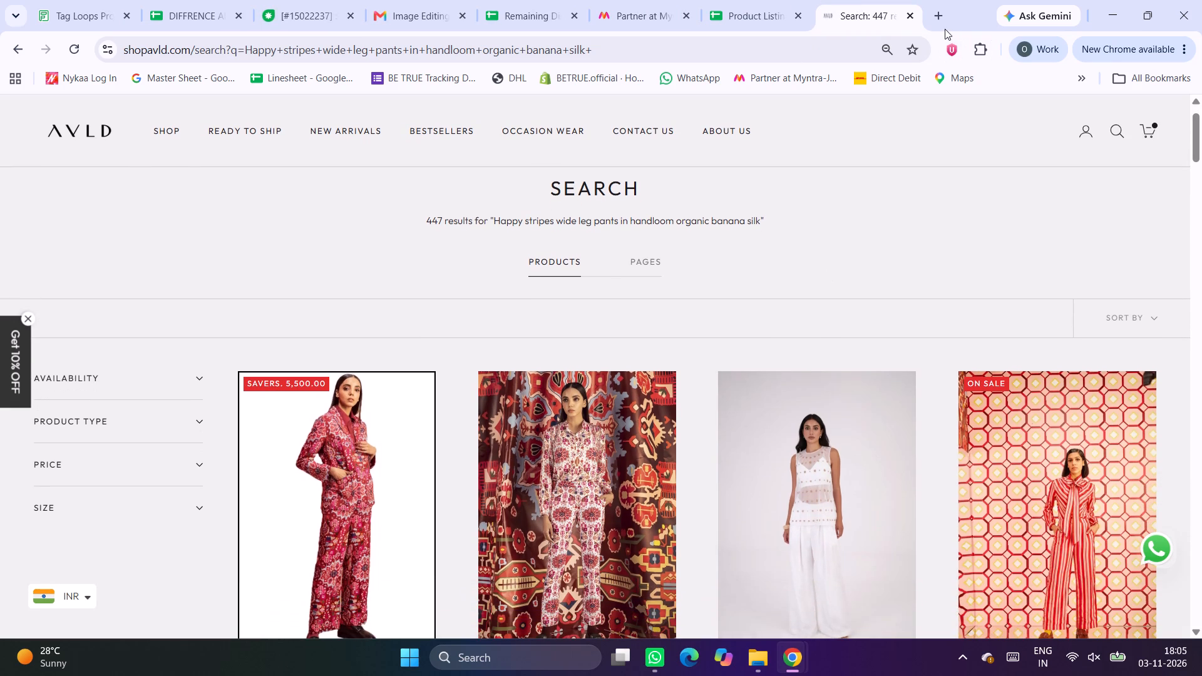
click(942, 19)
click(783, 0)
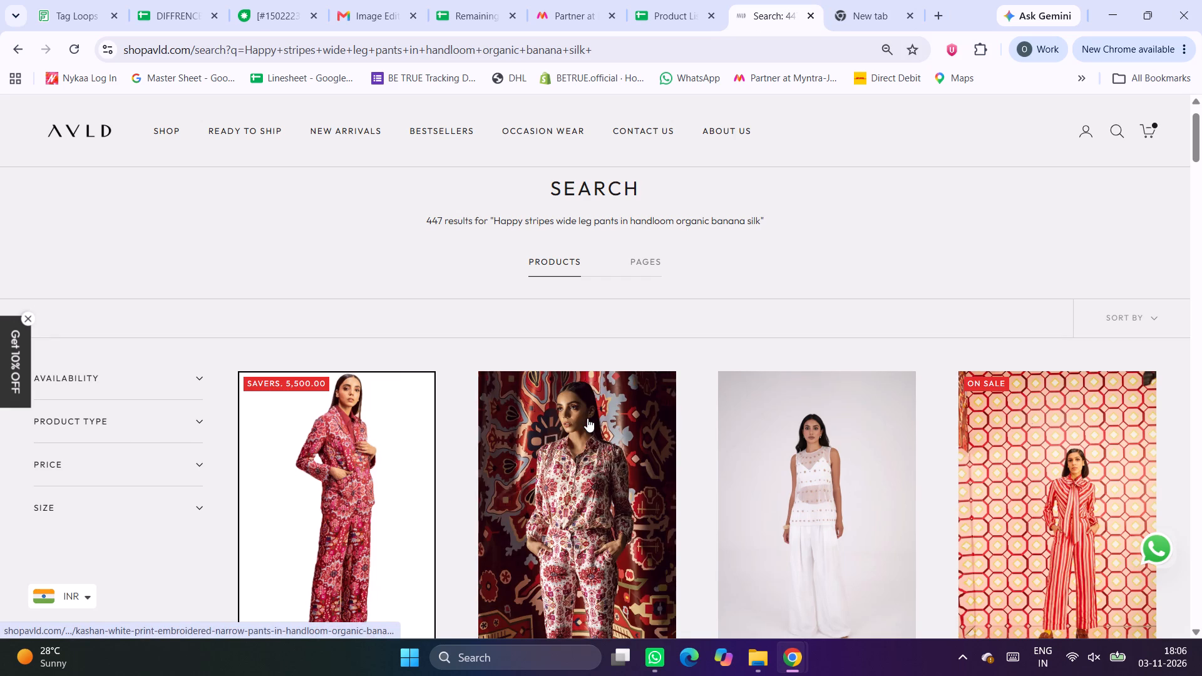
scroll(587, 418, down, 4)
click(1040, 379)
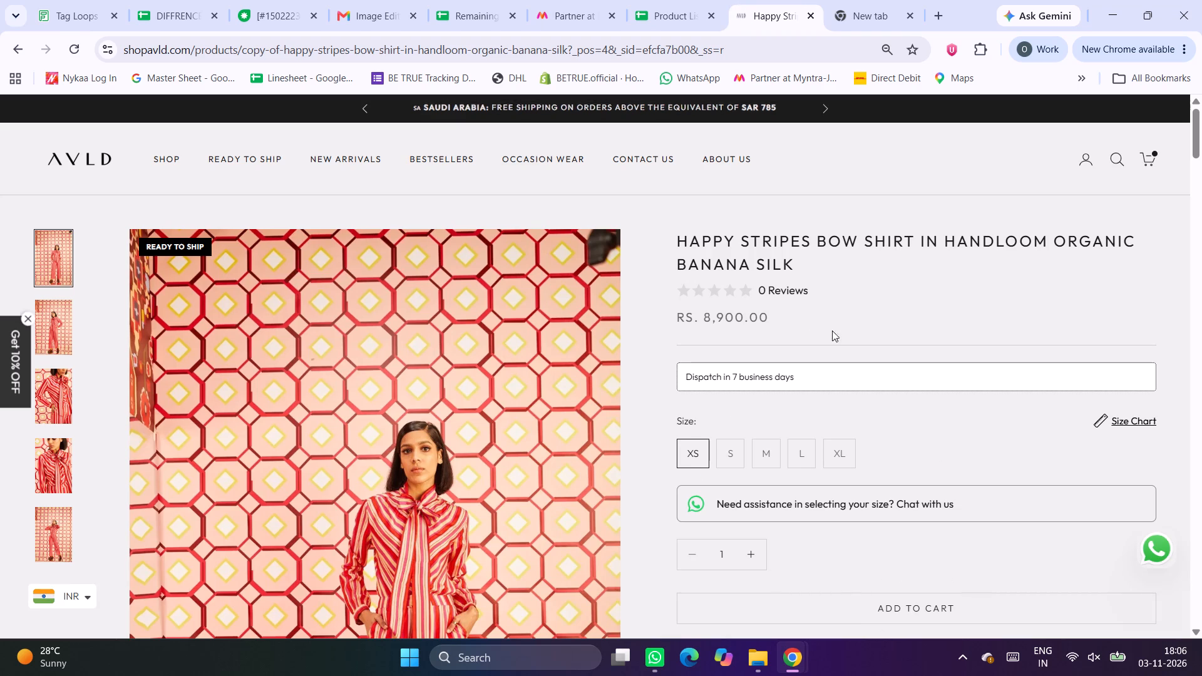
scroll(810, 332, down, 3)
scroll(1056, 270, up, 1)
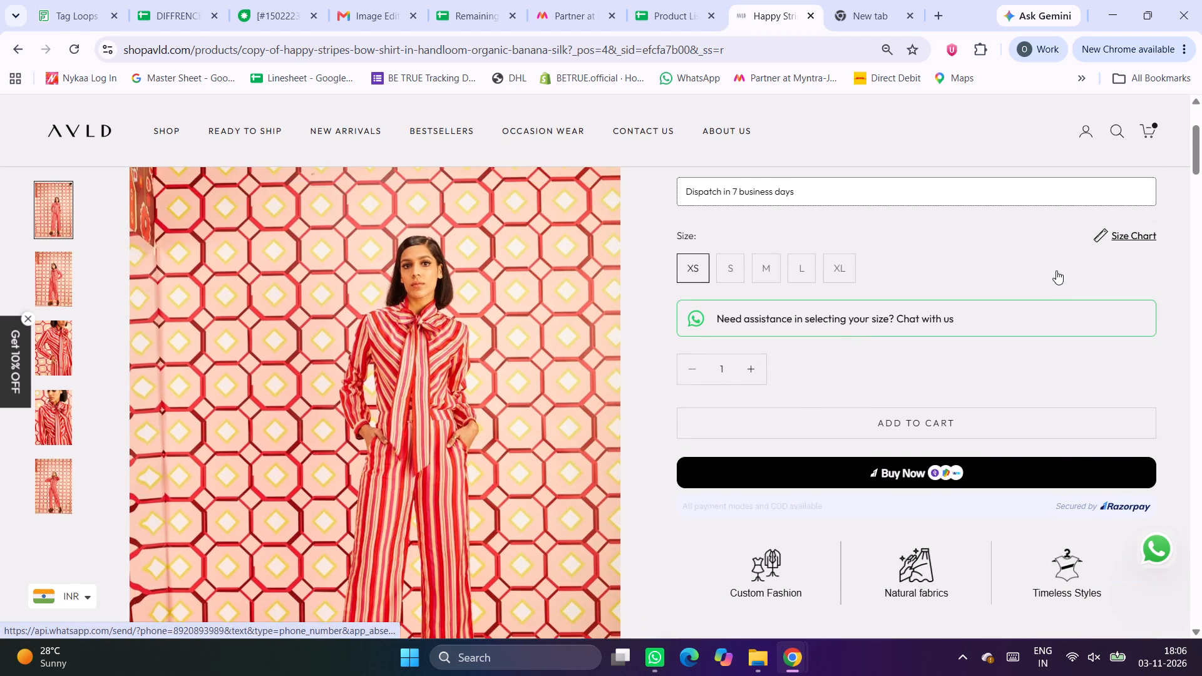
click(1126, 243)
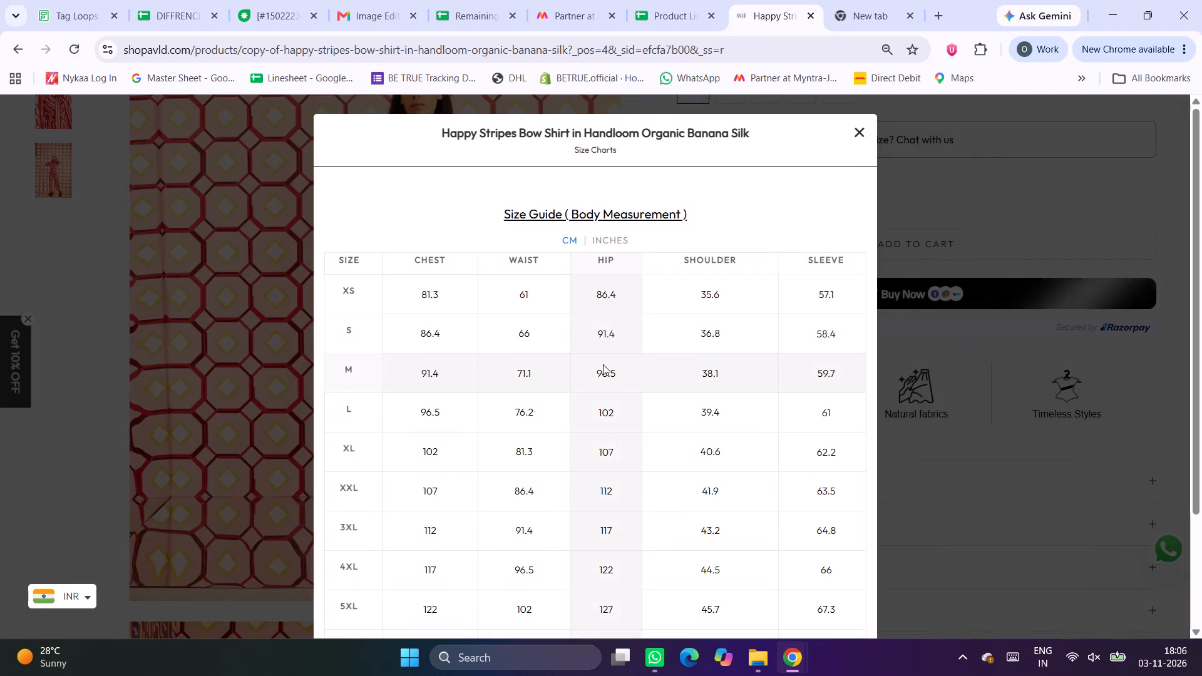
click(616, 234)
click(609, 239)
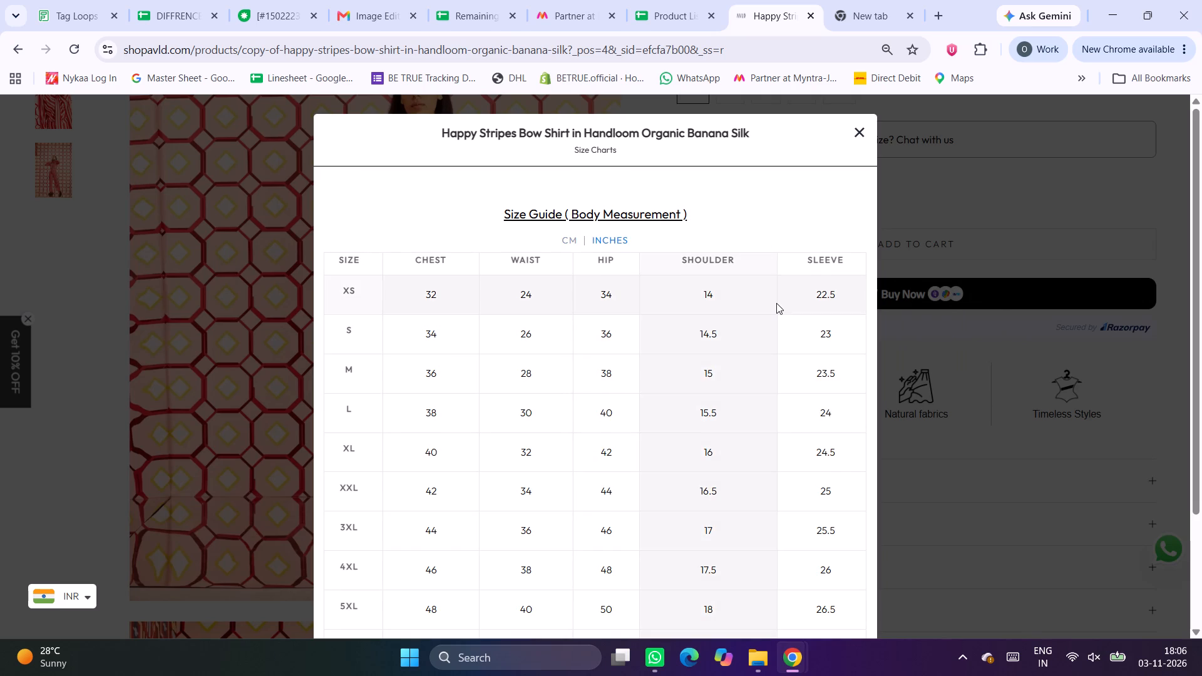
scroll(776, 303, down, 4)
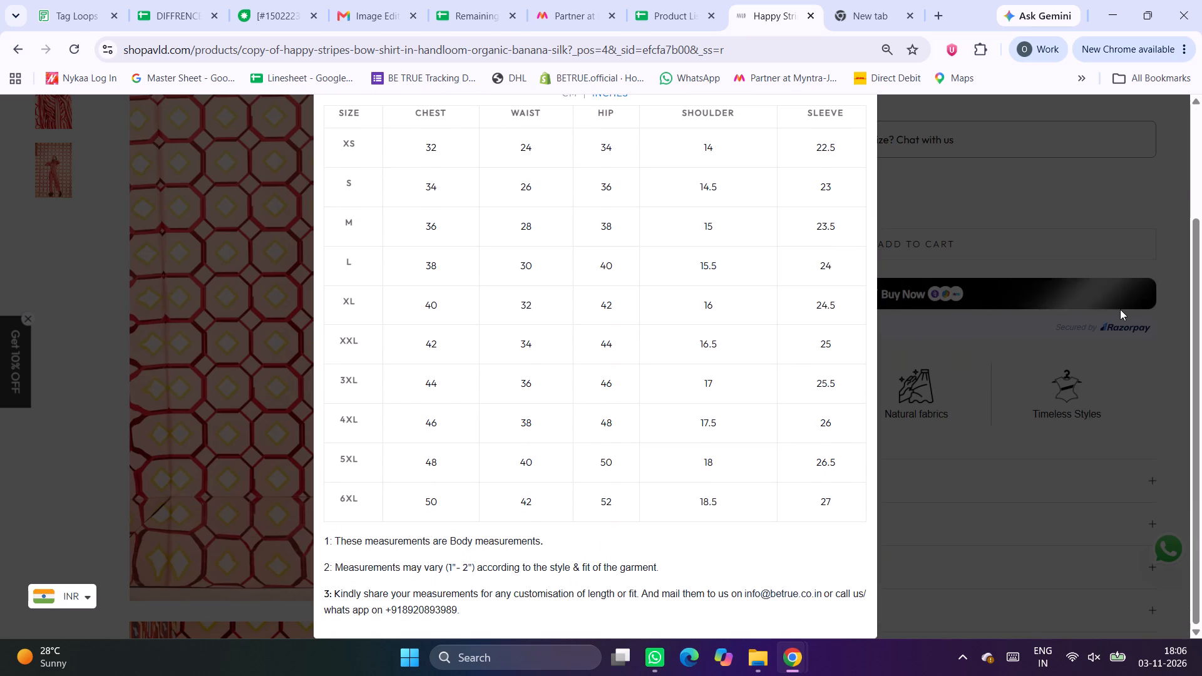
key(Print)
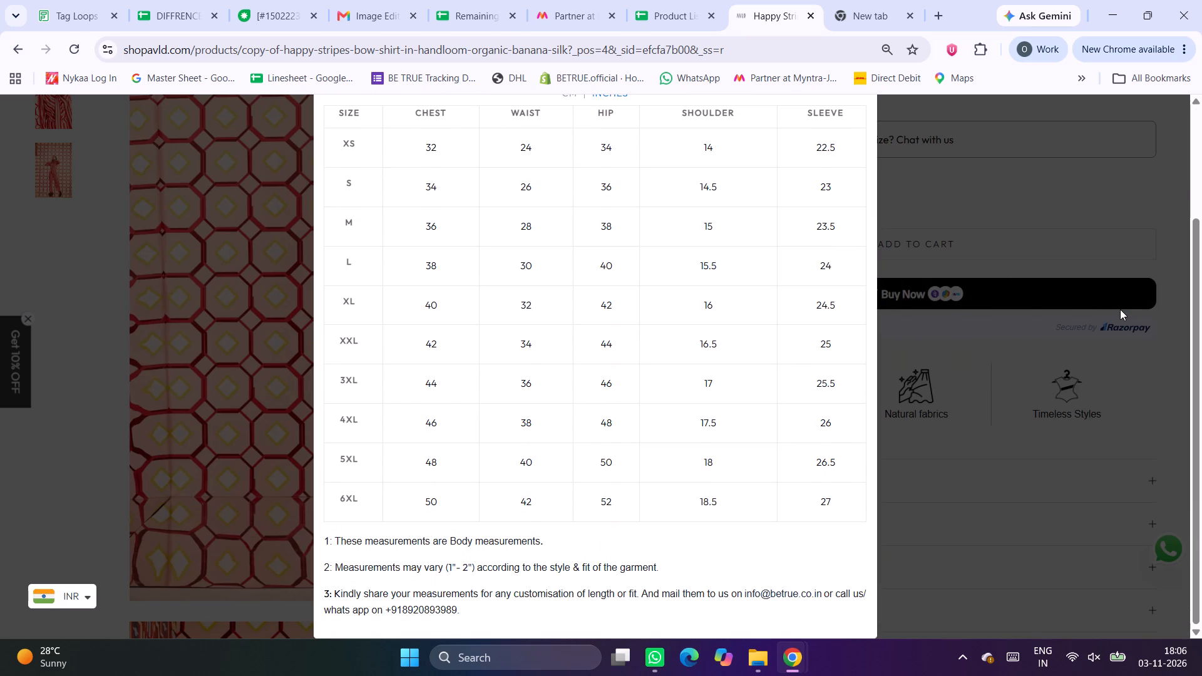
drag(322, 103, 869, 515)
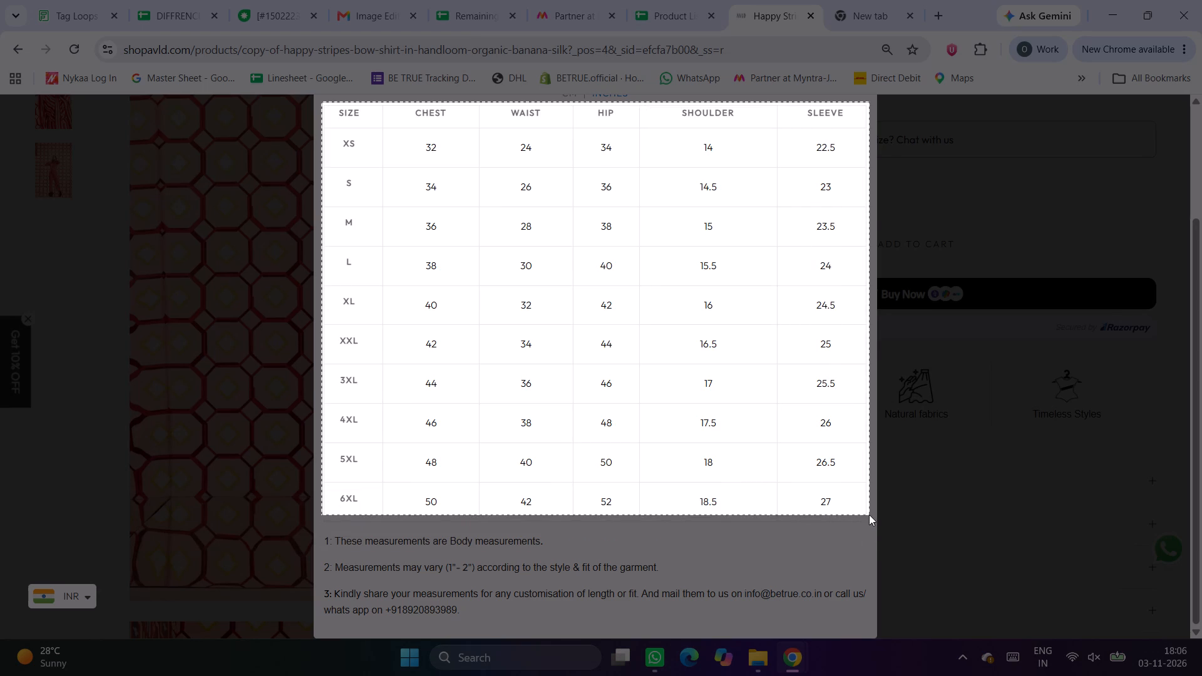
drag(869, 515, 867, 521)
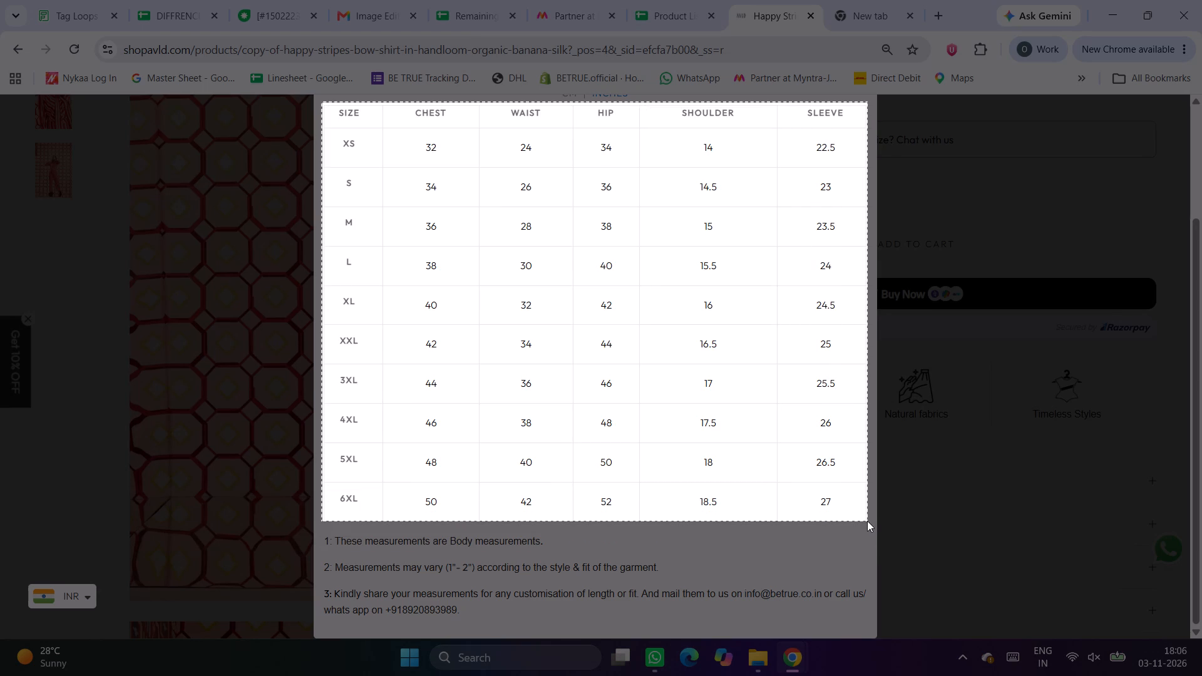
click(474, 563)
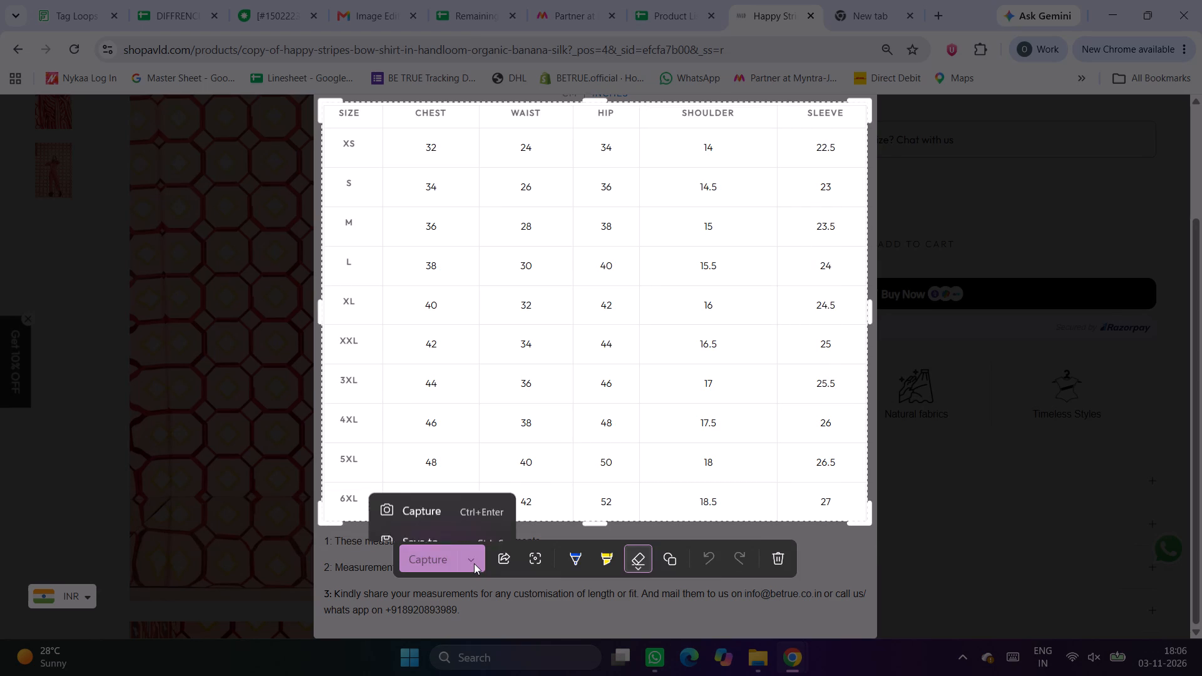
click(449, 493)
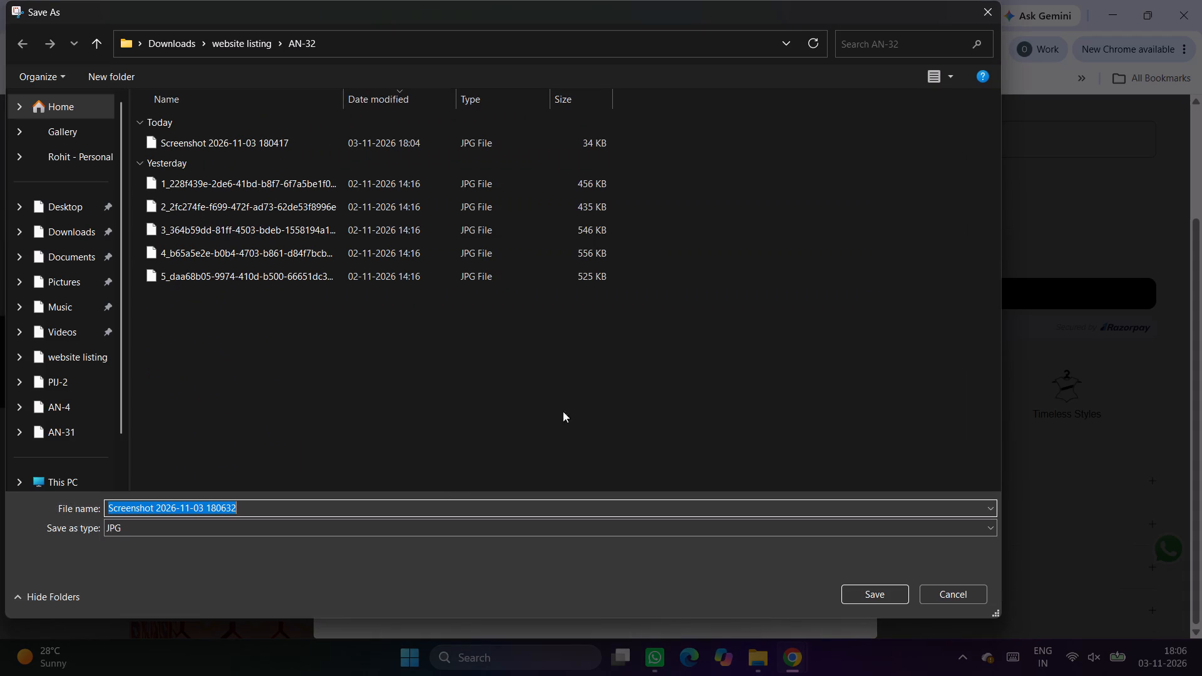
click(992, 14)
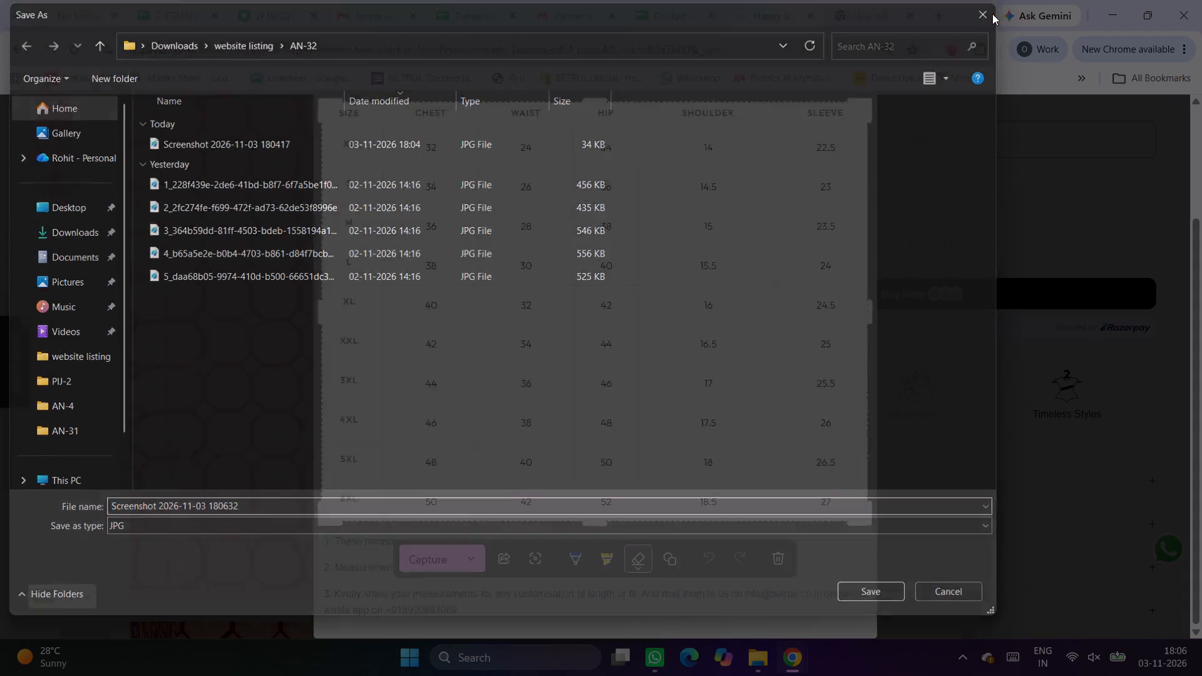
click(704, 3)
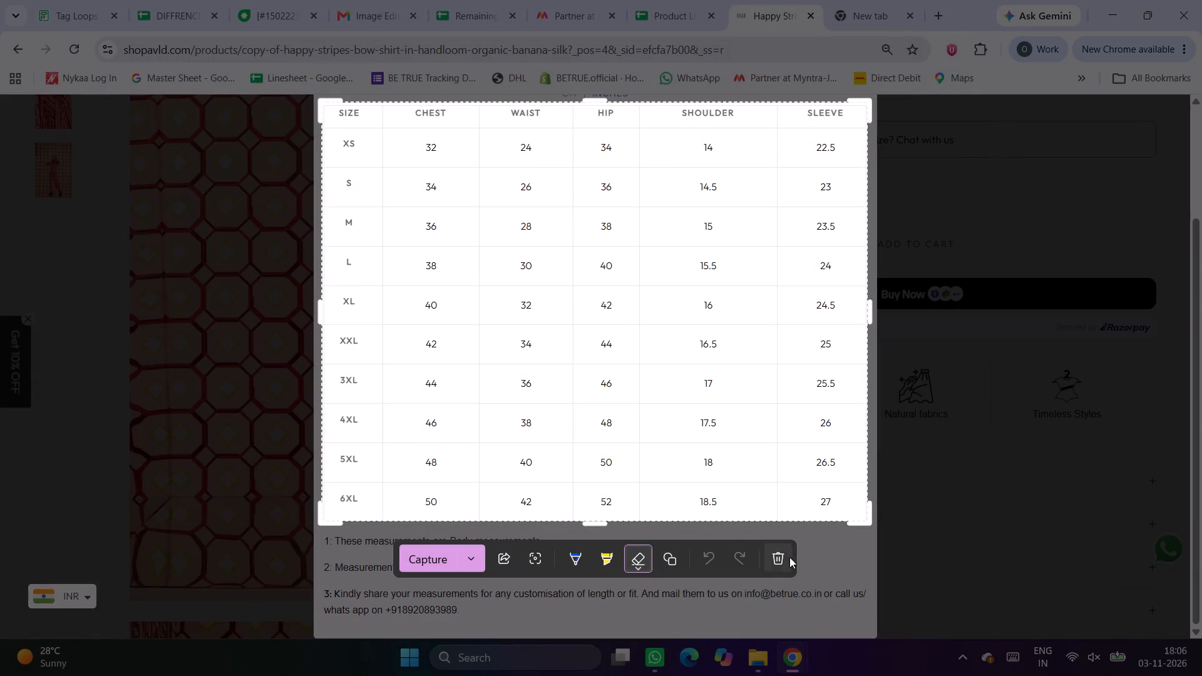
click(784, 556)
Check the product's SKU in the Product Listing Sheet, and save a JPG capture of the inches size chart to website listing's AN-37 folder.
click(678, 0)
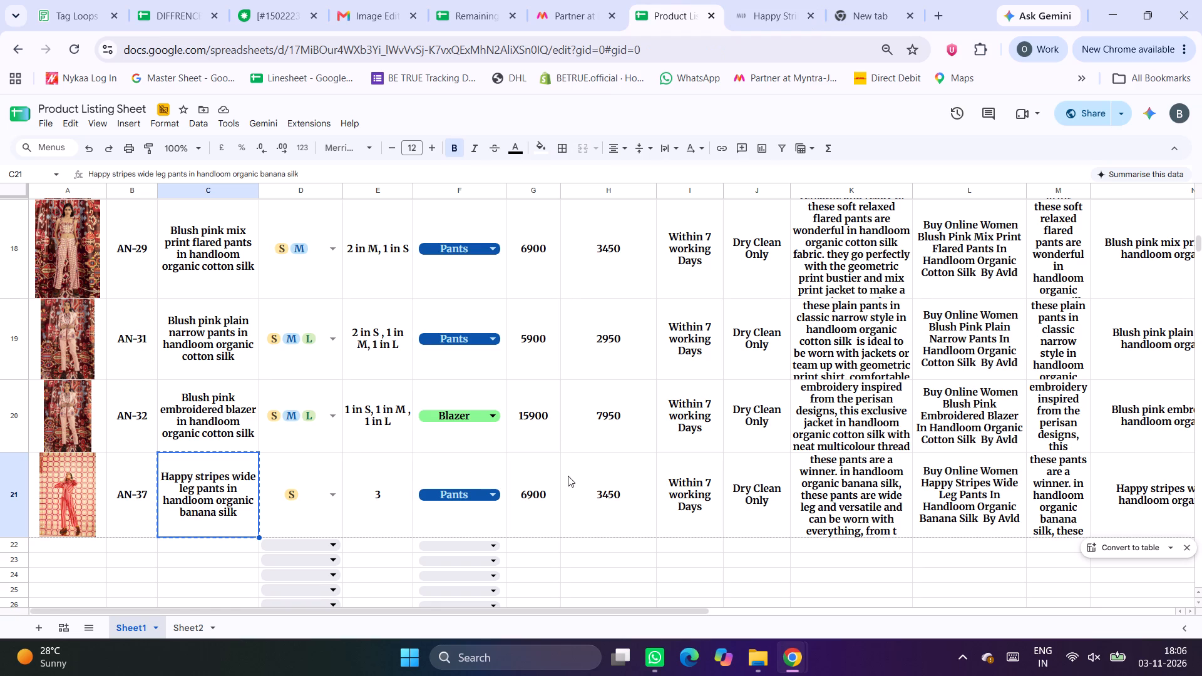
click(798, 0)
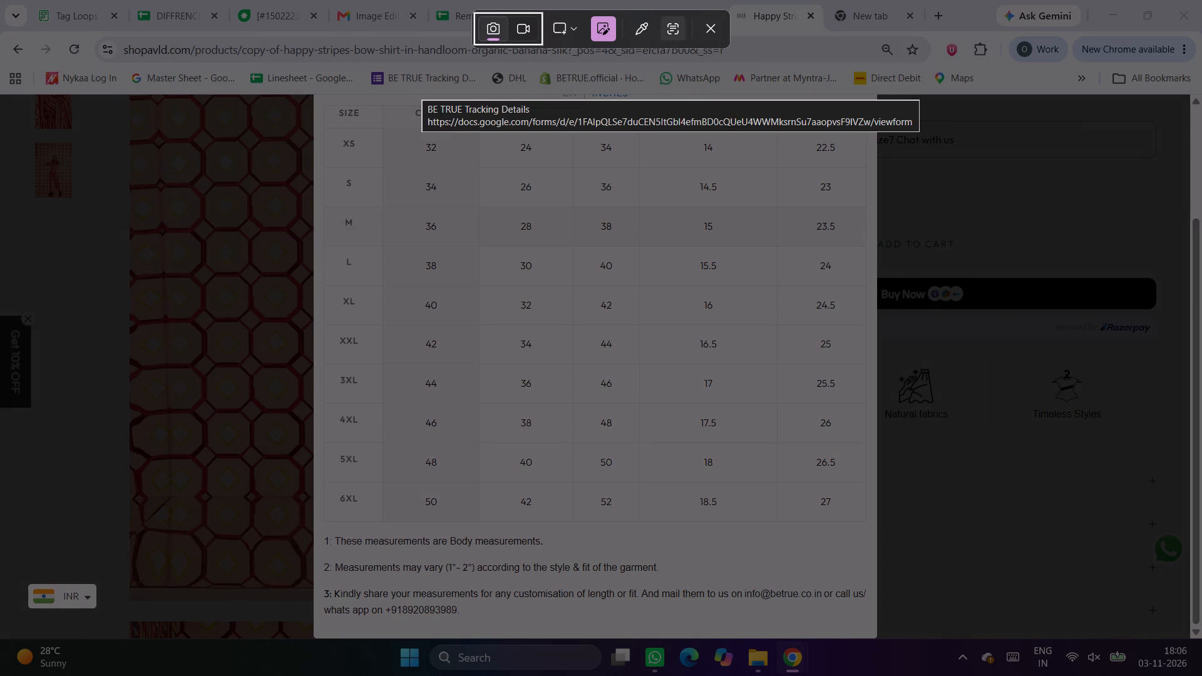
click(719, 35)
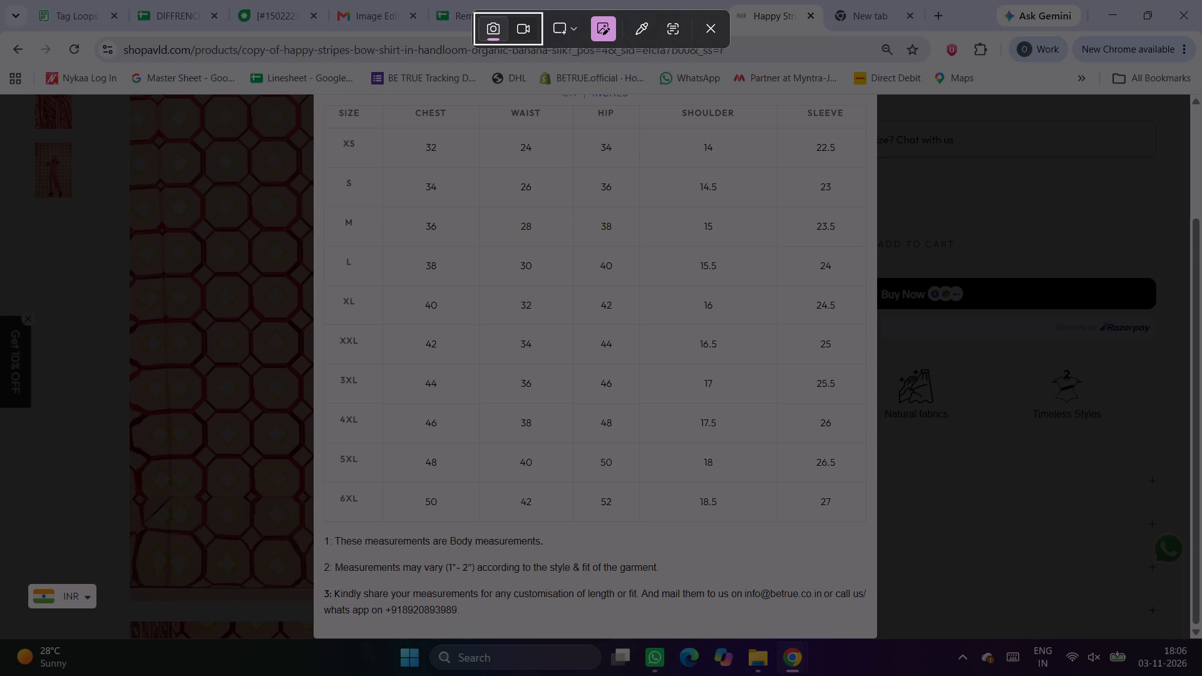
drag(323, 104, 586, 204)
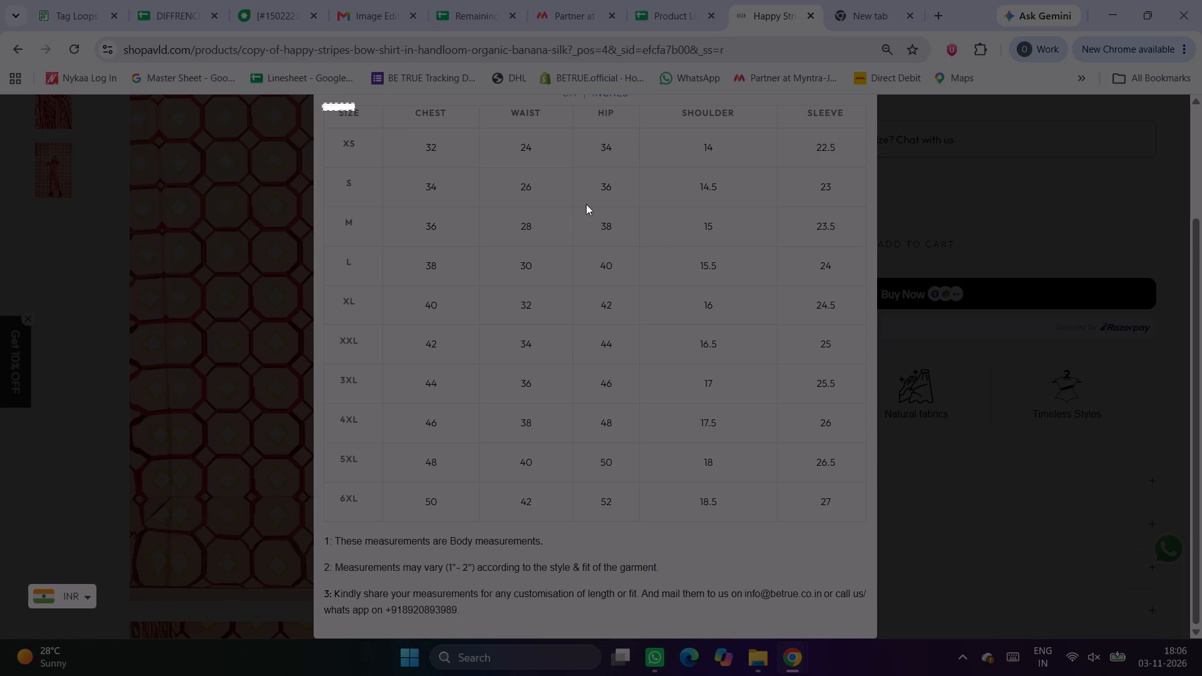
drag(586, 204, 865, 523)
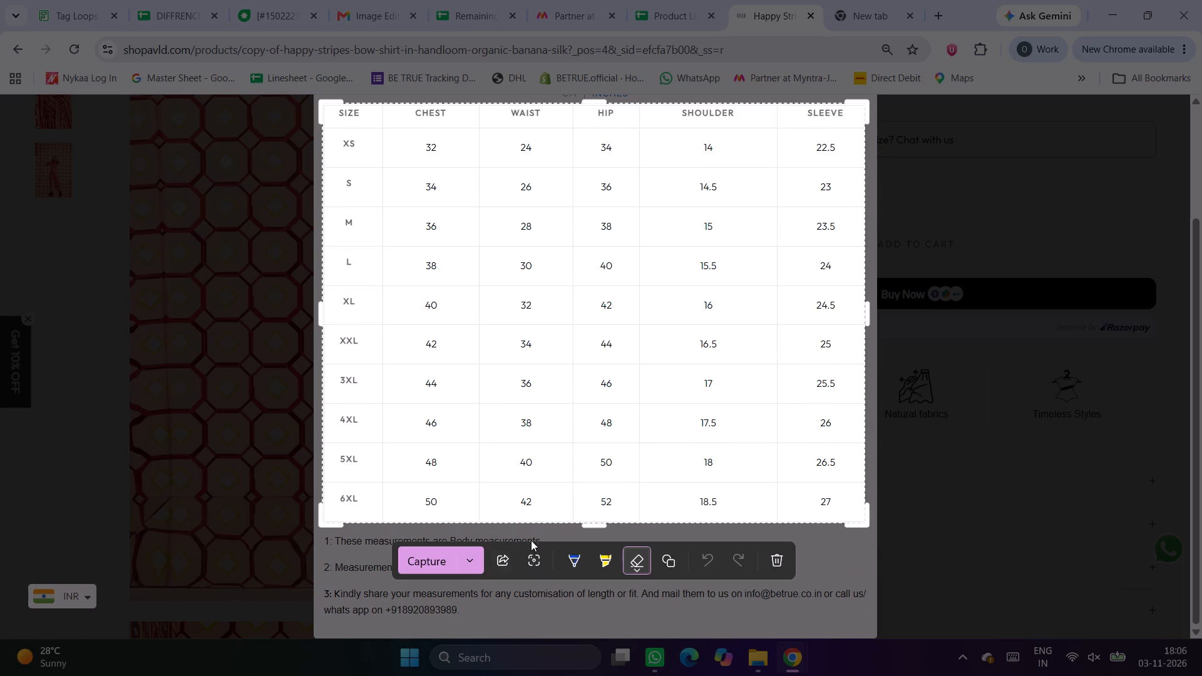
click(470, 563)
click(438, 493)
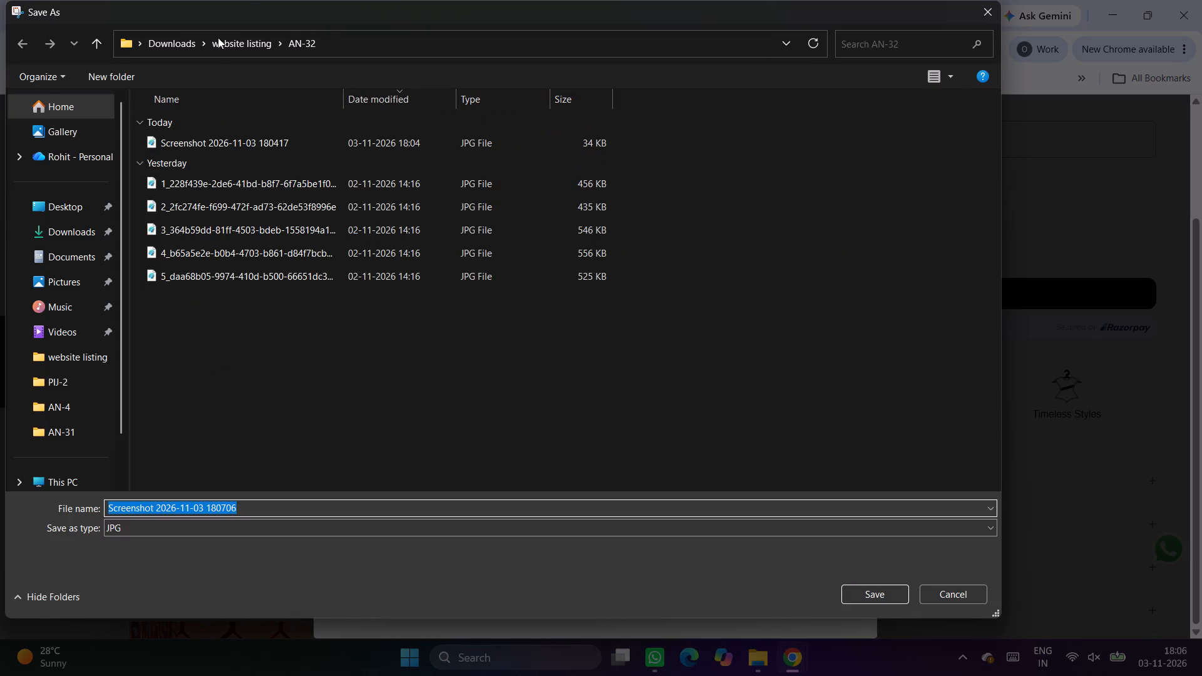
click(218, 38)
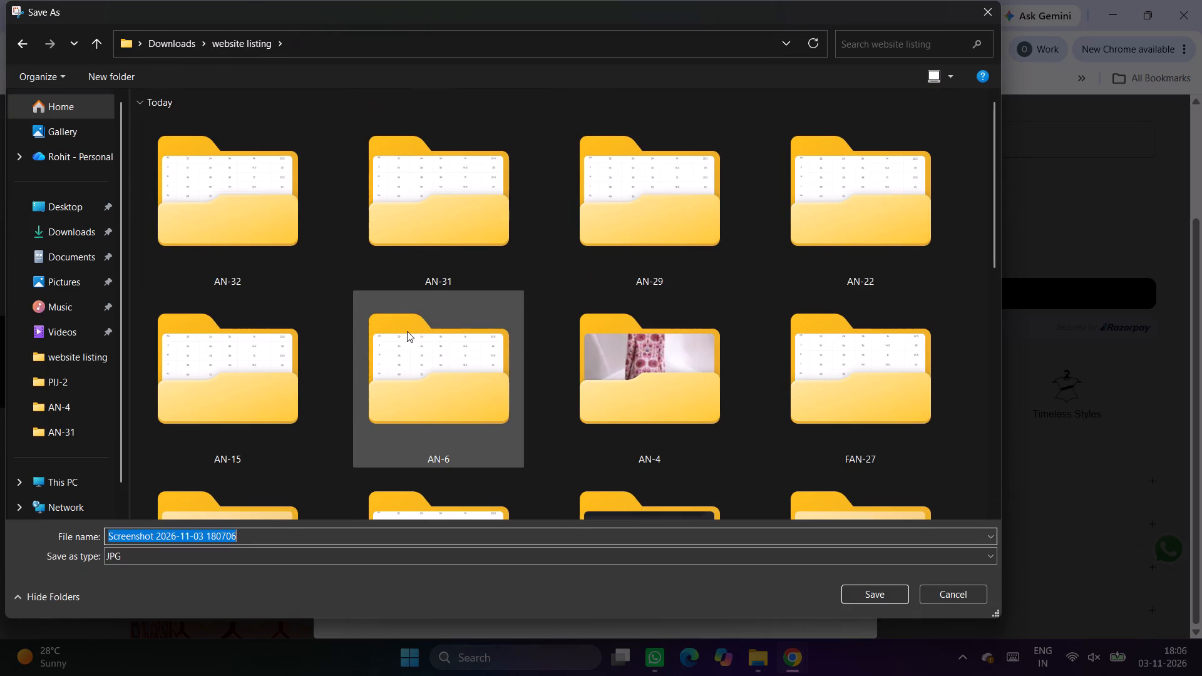
scroll(407, 331, down, 3)
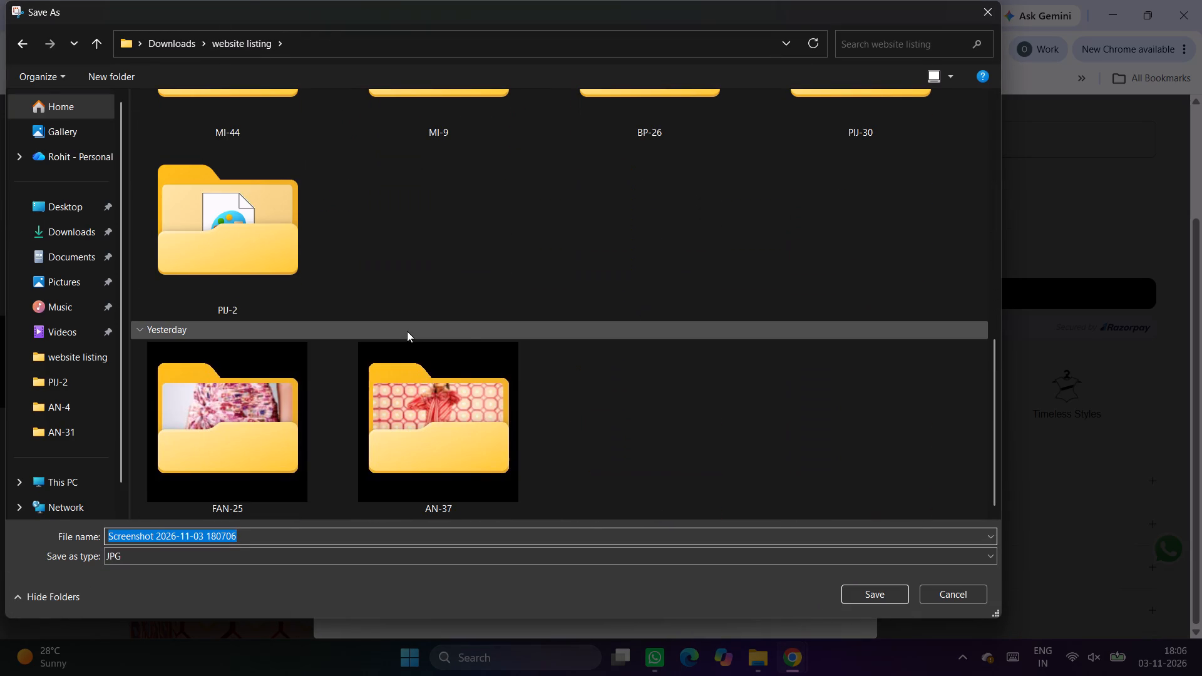
double_click(430, 403)
click(893, 593)
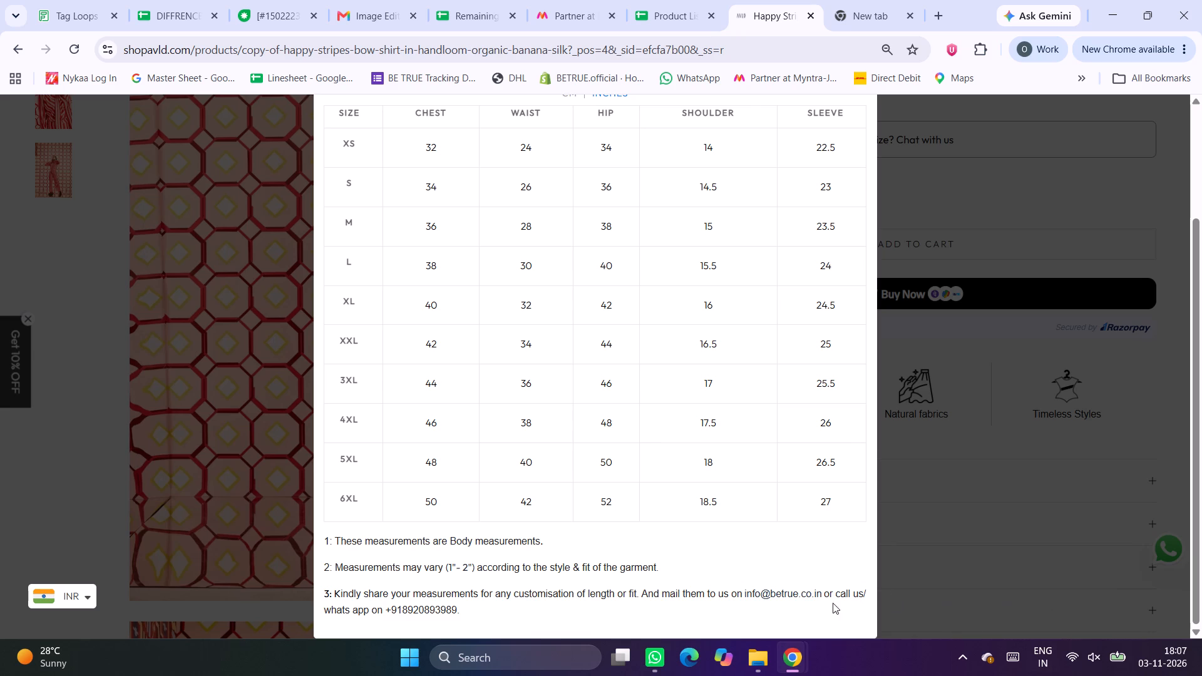
Check the contents of the FAN-25, AN-4 and SF-42 folders in website listing, showing SF-42's files as thumbnails.
click(771, 662)
click(547, 369)
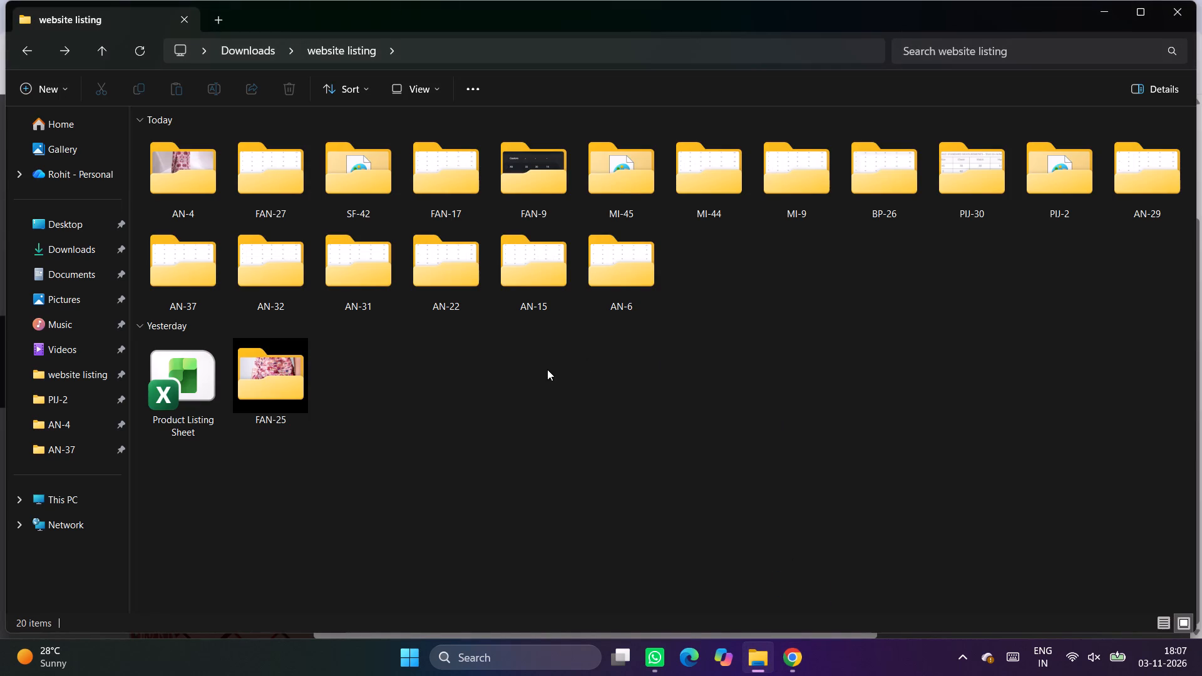
double_click(276, 379)
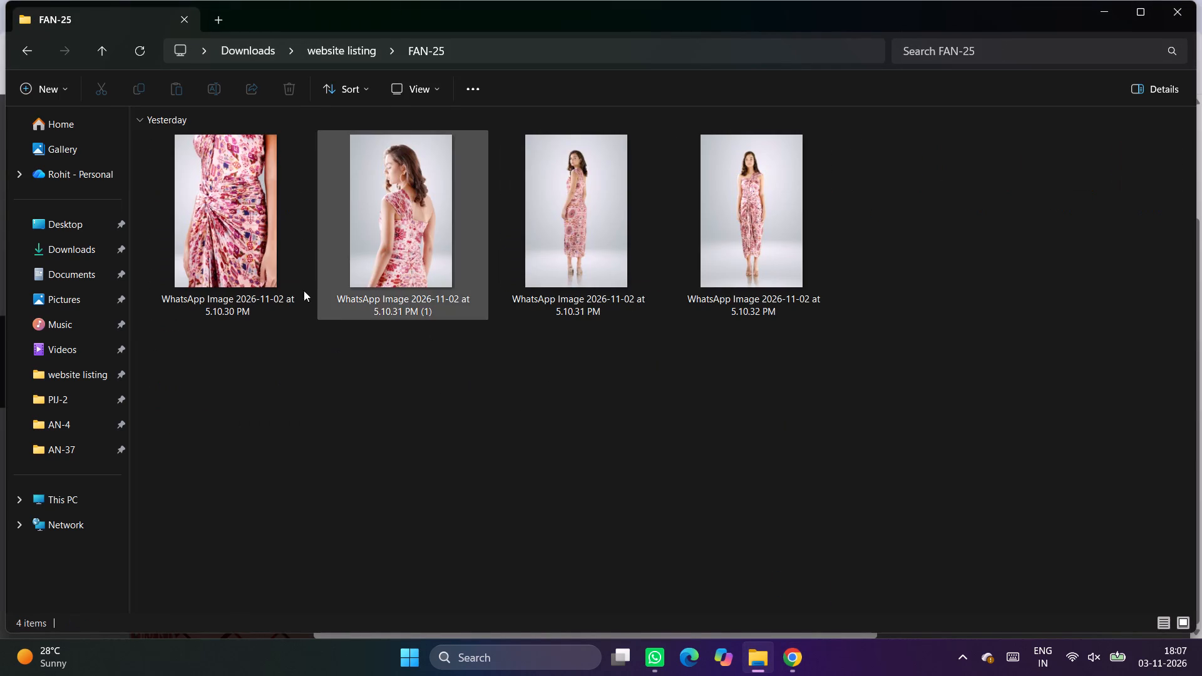
click(12, 40)
click(24, 53)
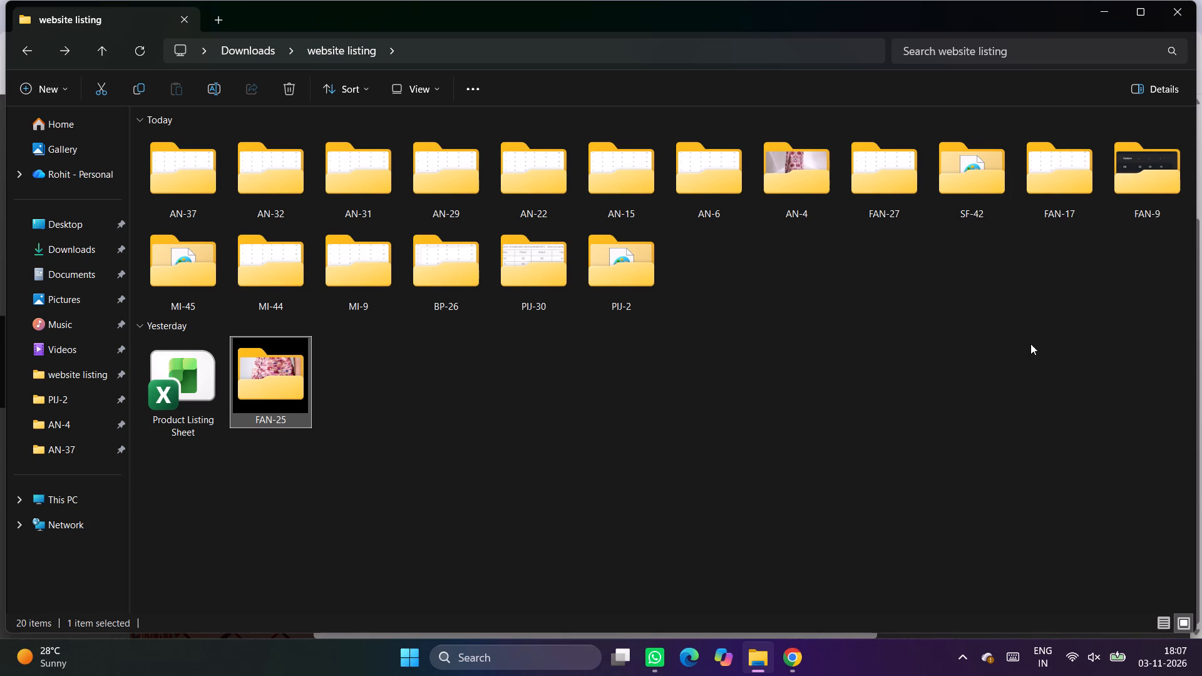
double_click(818, 175)
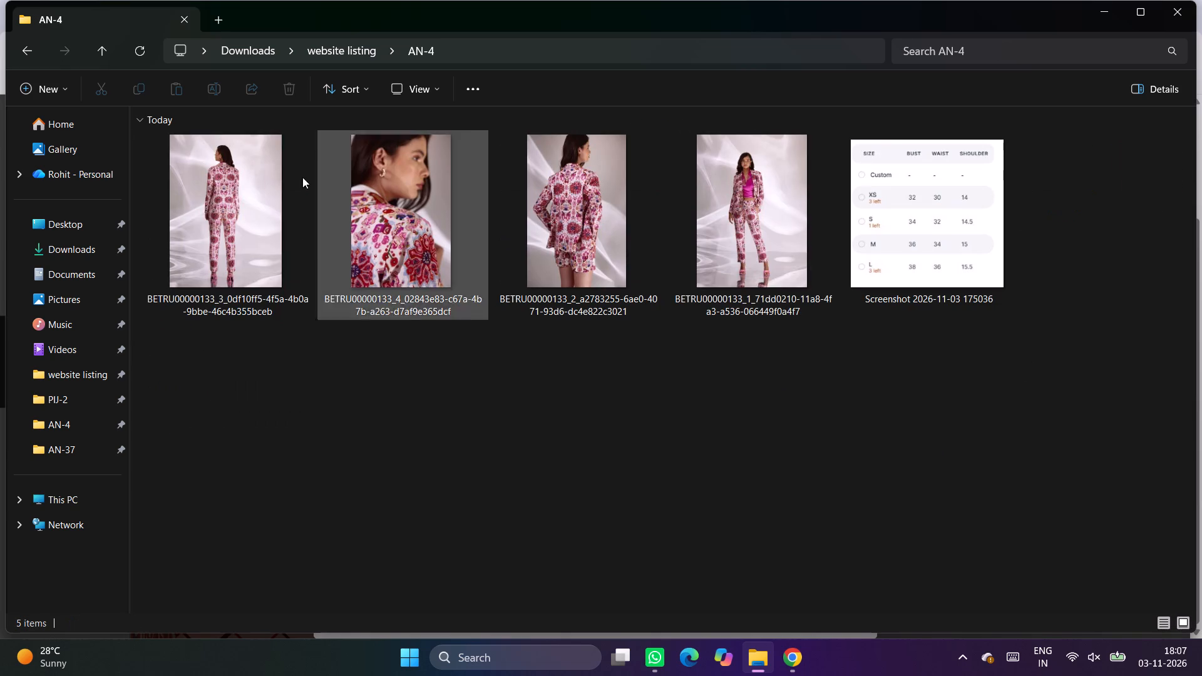
click(22, 51)
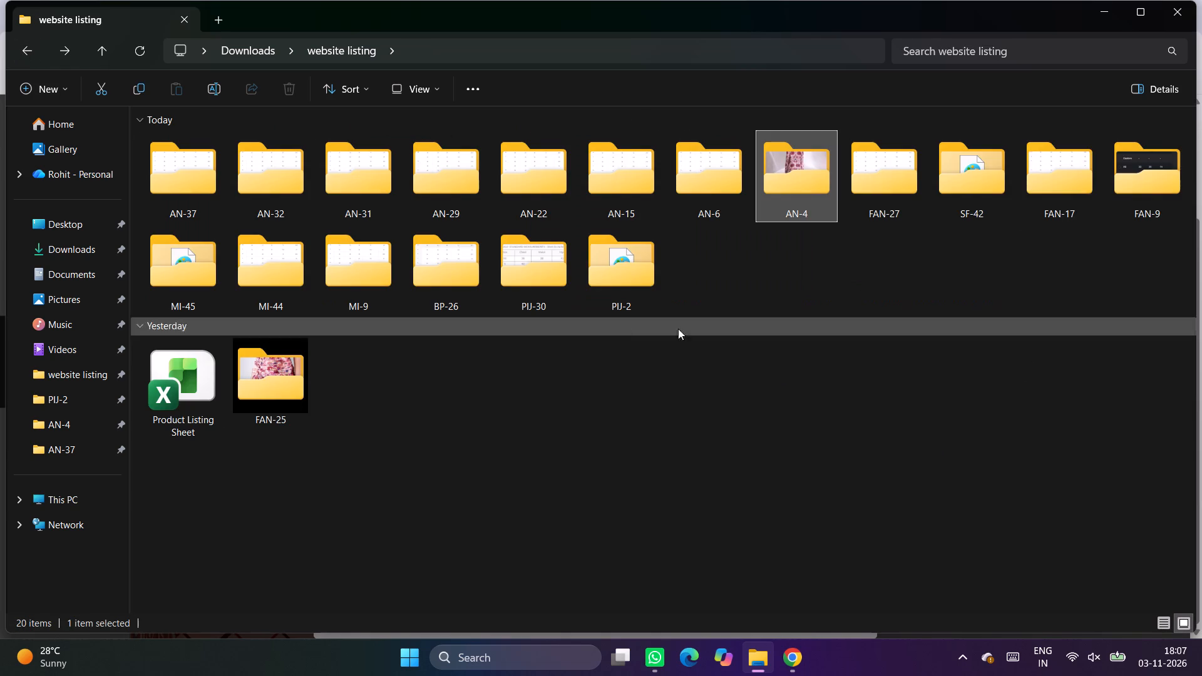
double_click(986, 175)
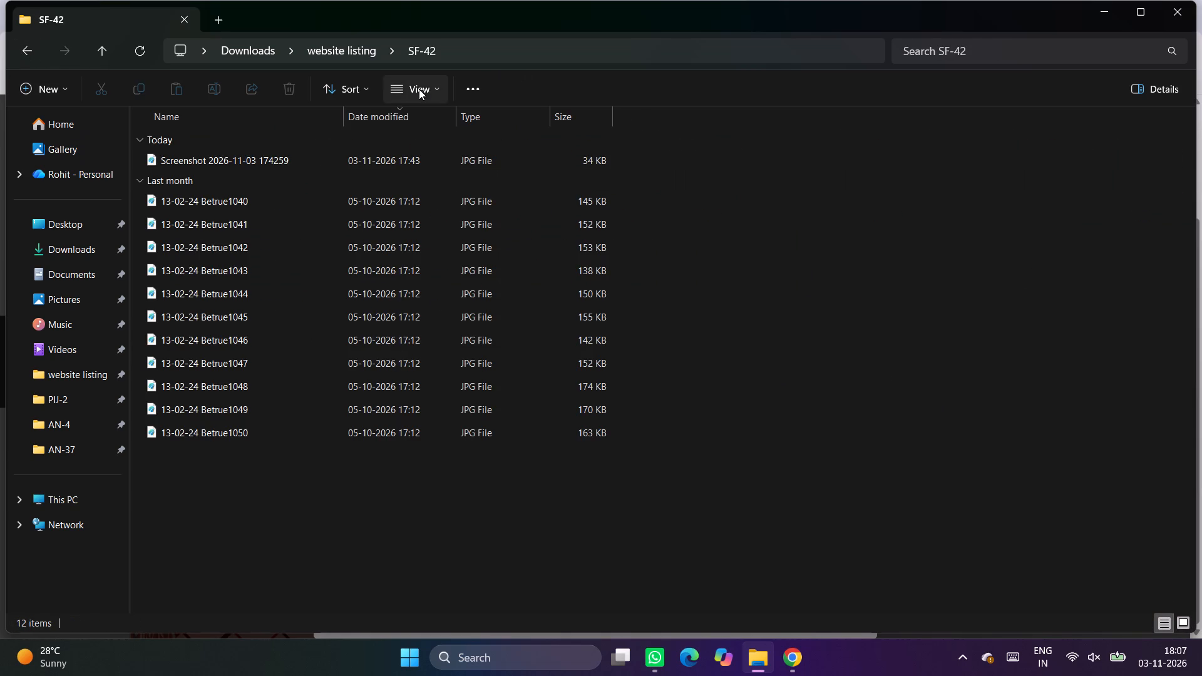
click(419, 89)
click(418, 129)
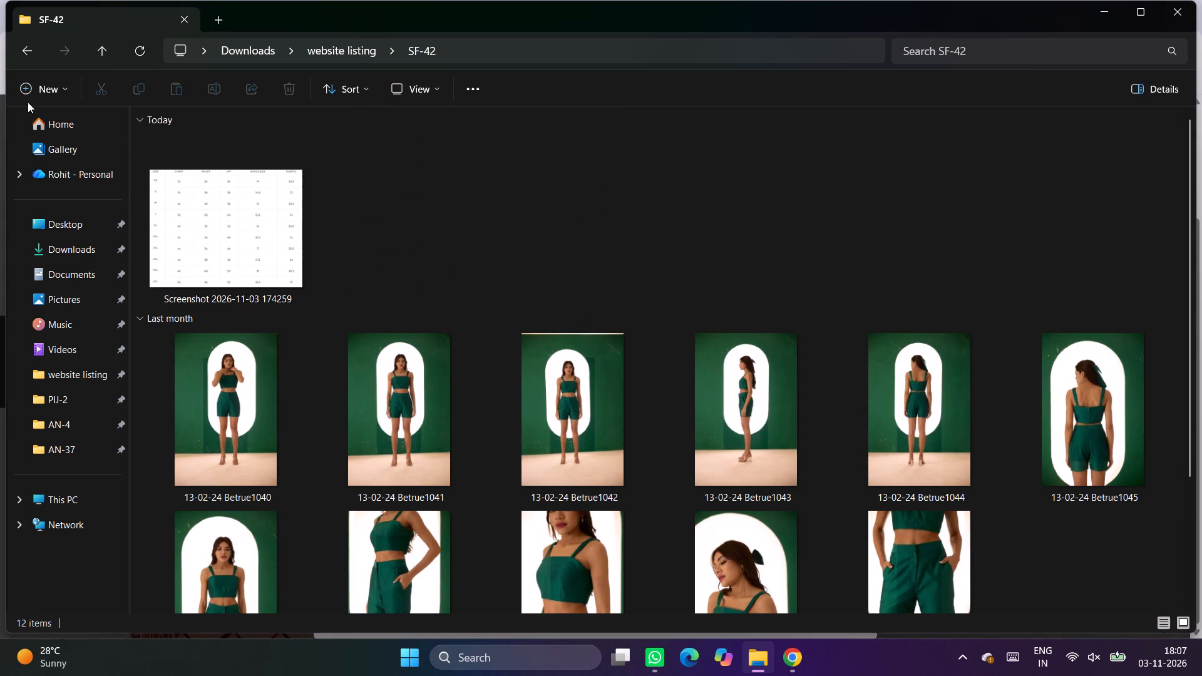
click(33, 48)
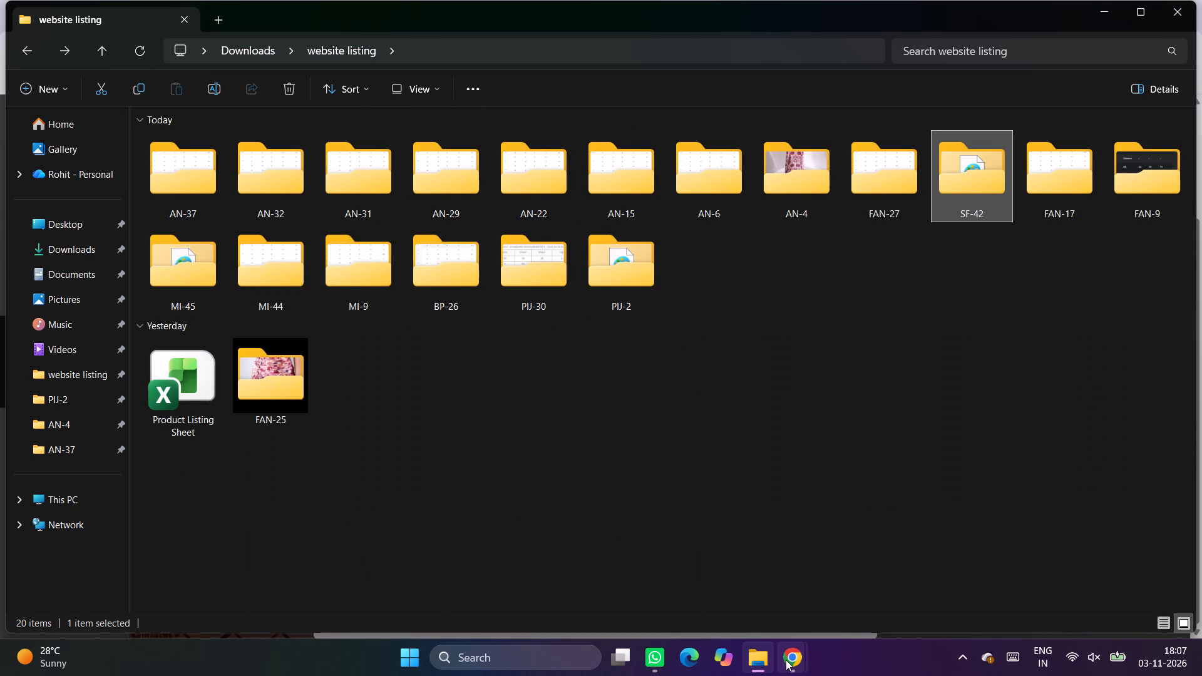
In the browser, copy the FAN-25 product name, "pink kashan print silk knotted dress", from the Product Listing Sheet.
click(786, 660)
click(736, 570)
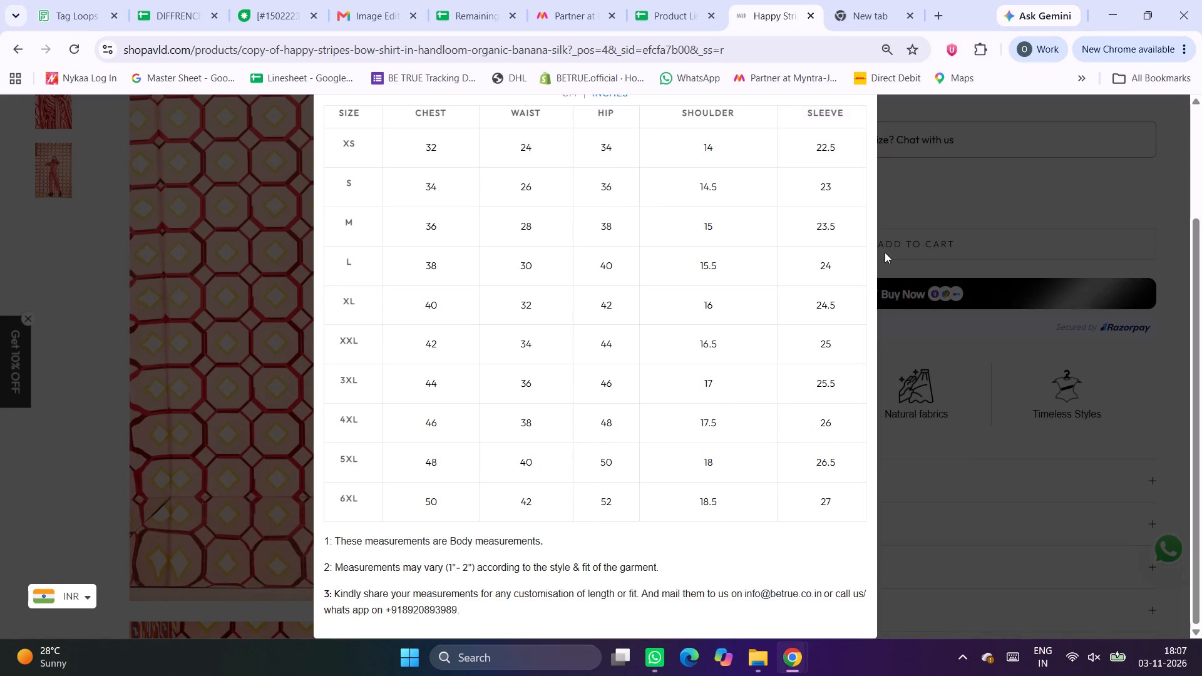
click(803, 0)
click(723, 0)
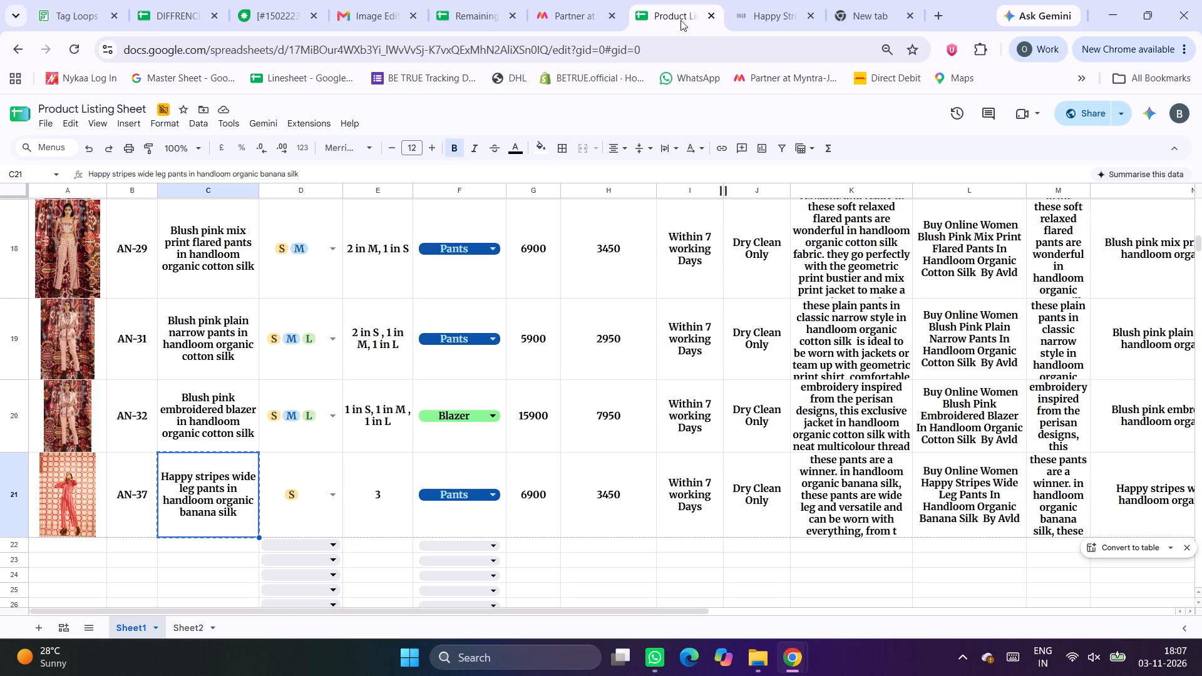
scroll(308, 372, up, 6)
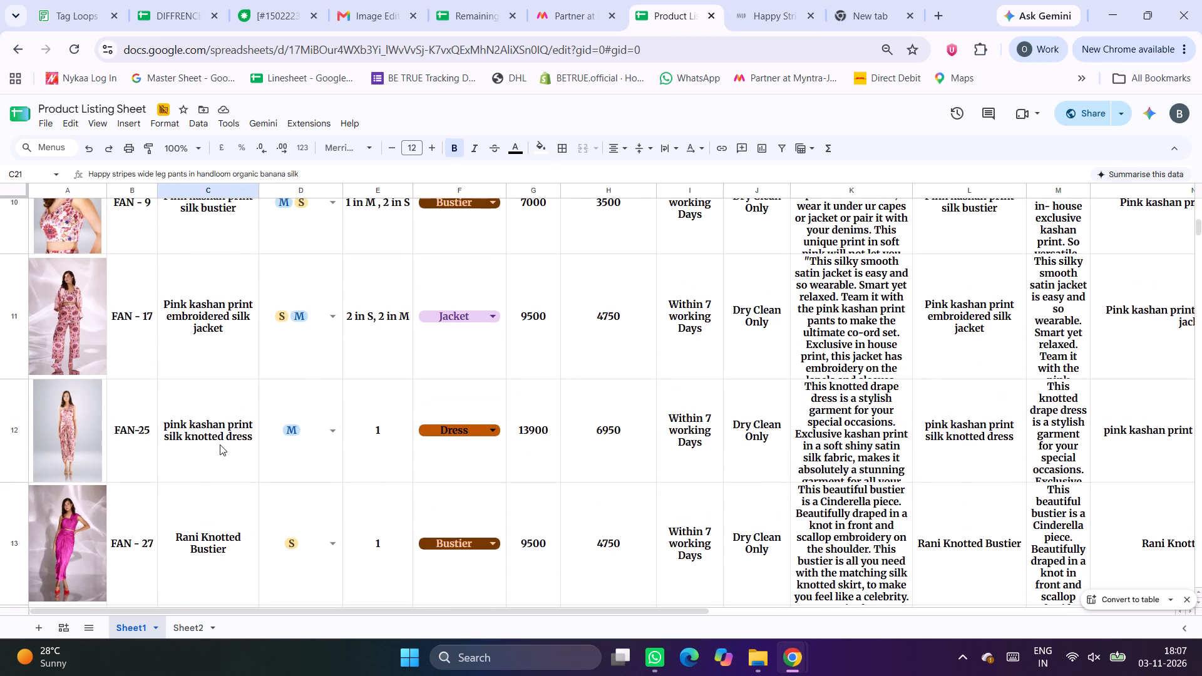
click(220, 444)
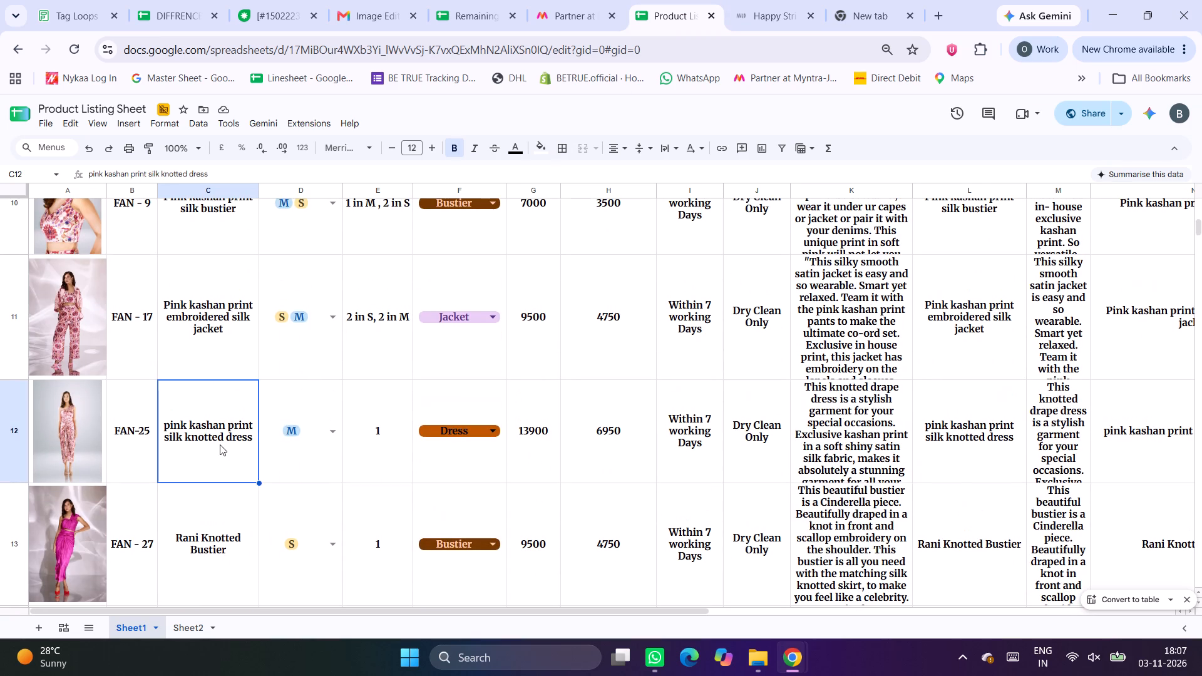
key(ctrl+c)
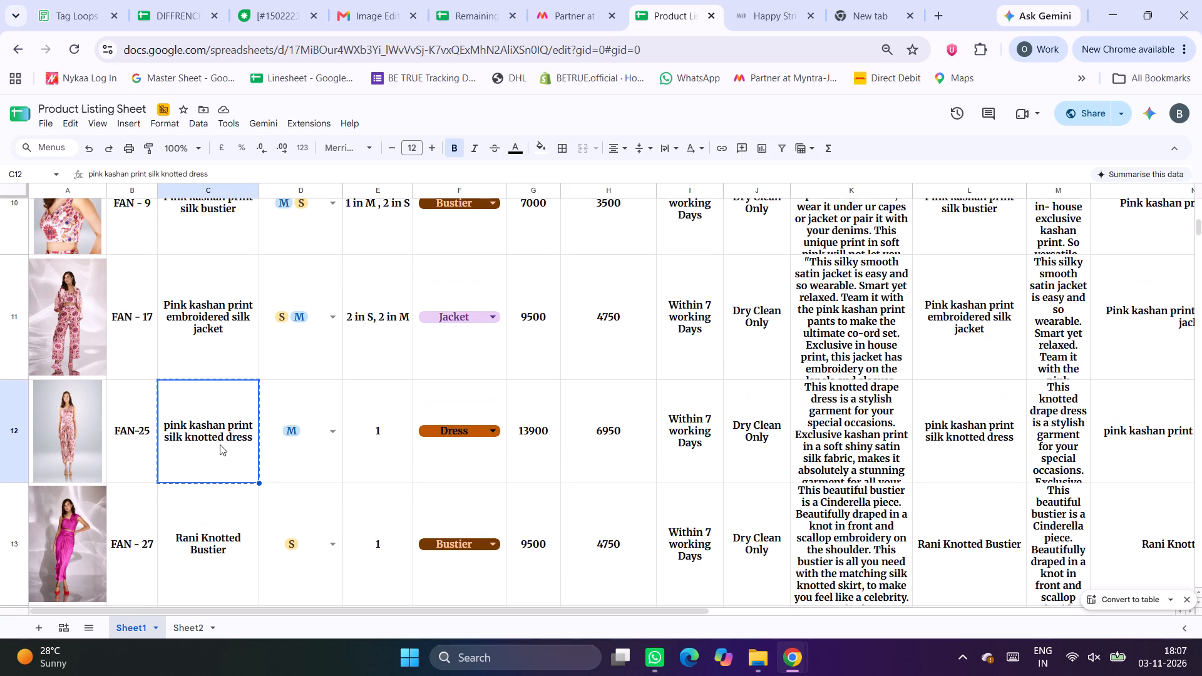
Close the size chart on the Happy Stripes Bow Shirt page and open the AVLD site search.
click(798, 0)
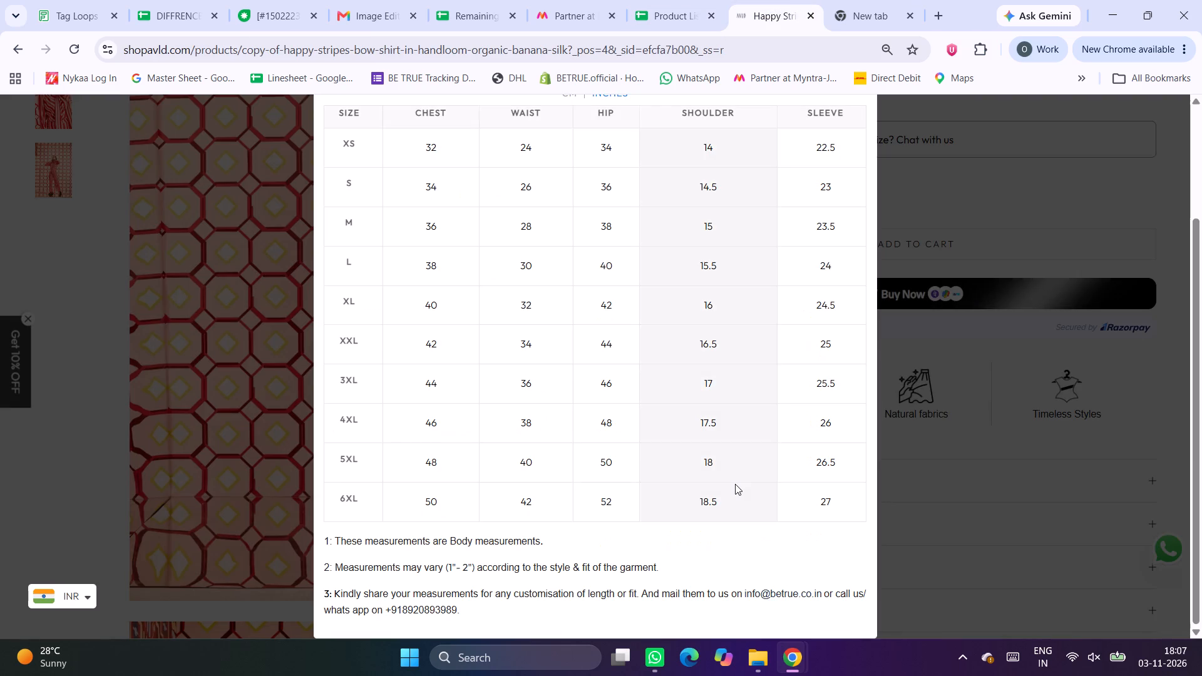
scroll(735, 484, up, 6)
click(861, 138)
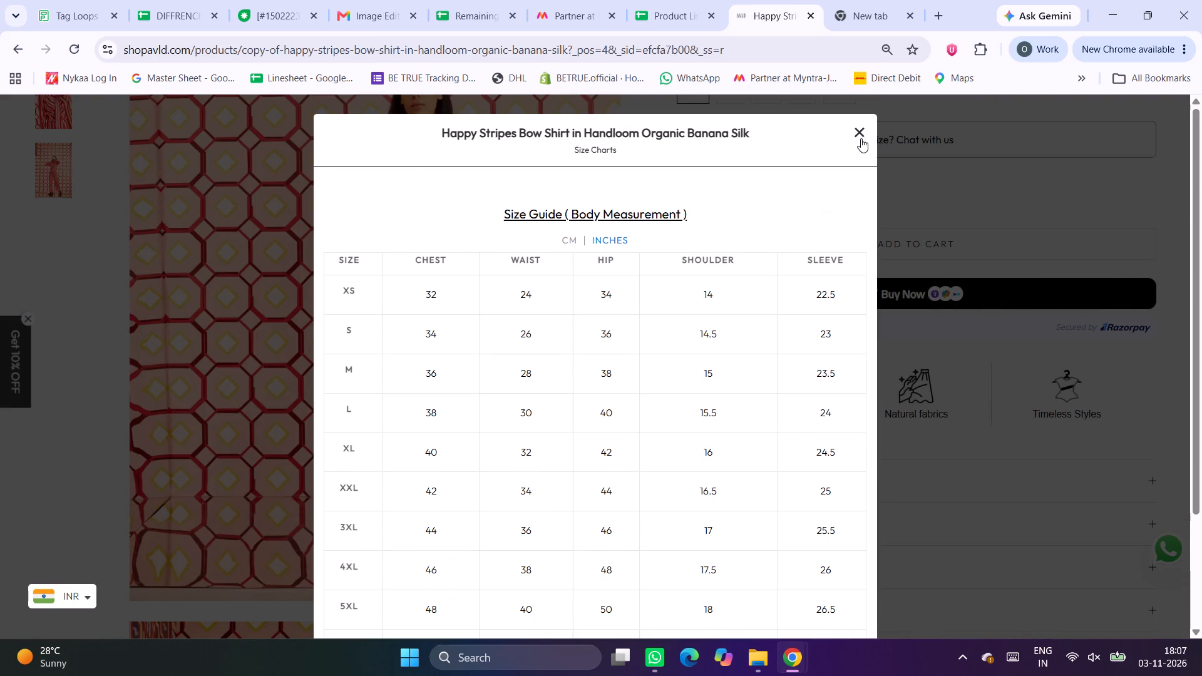
scroll(819, 353, up, 5)
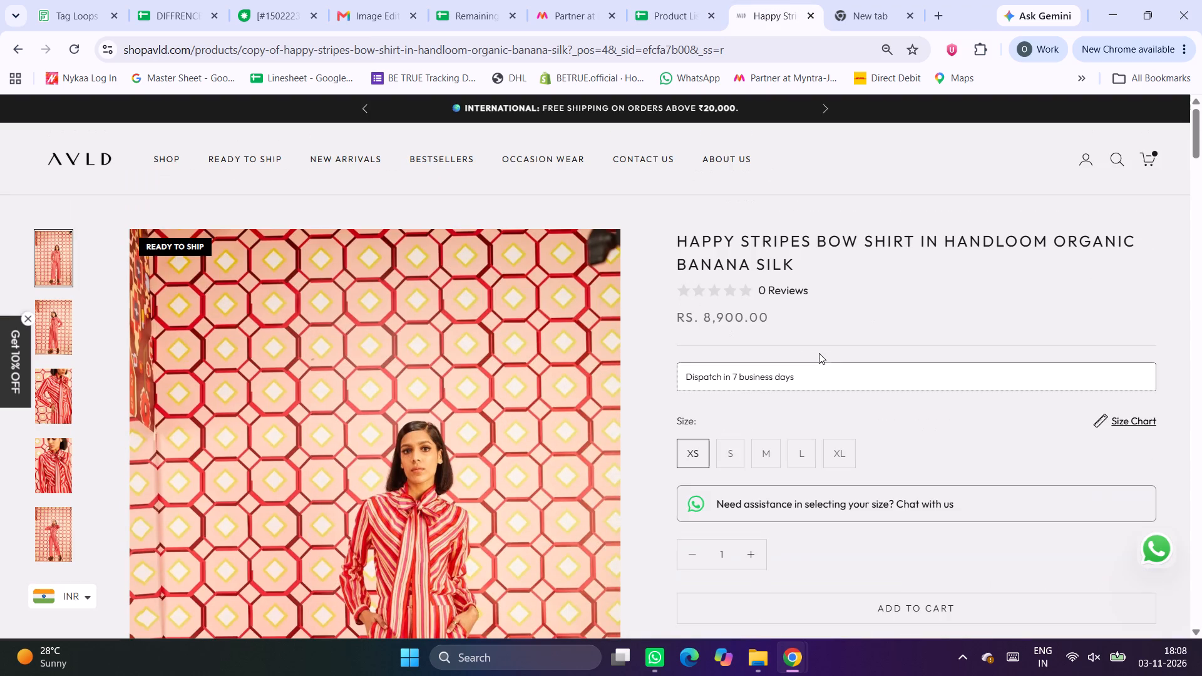
click(1119, 163)
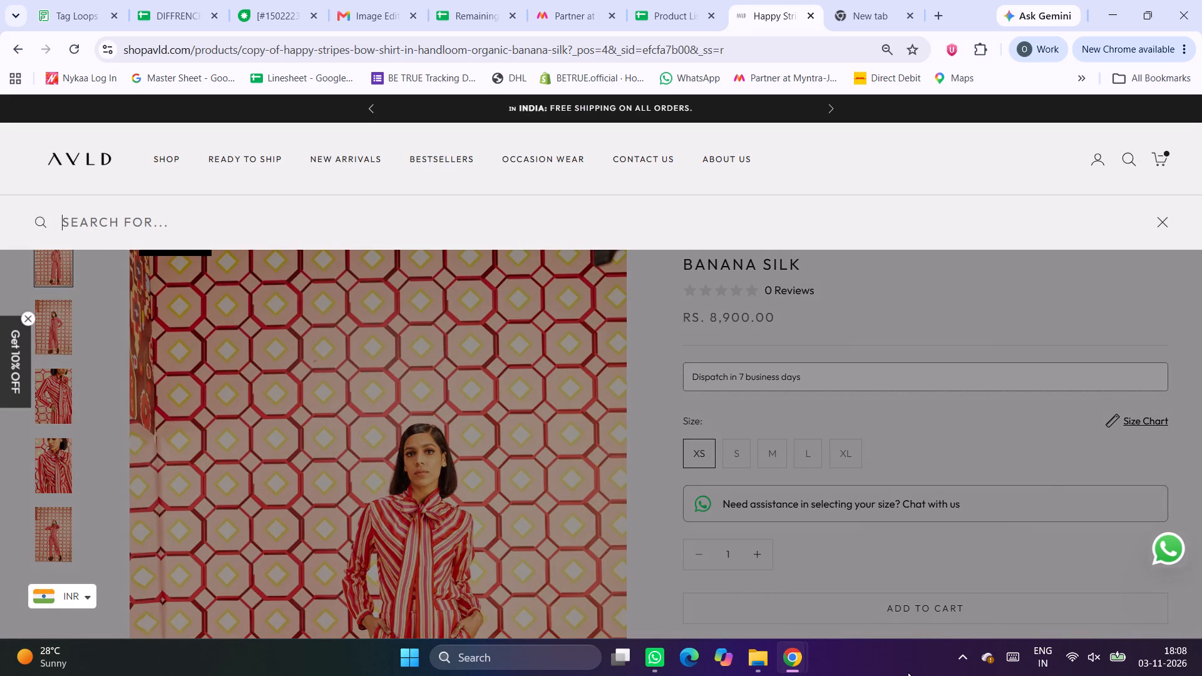
Search Google for "pink kashan print silk knotted dress" using the copied product name.
click(858, 0)
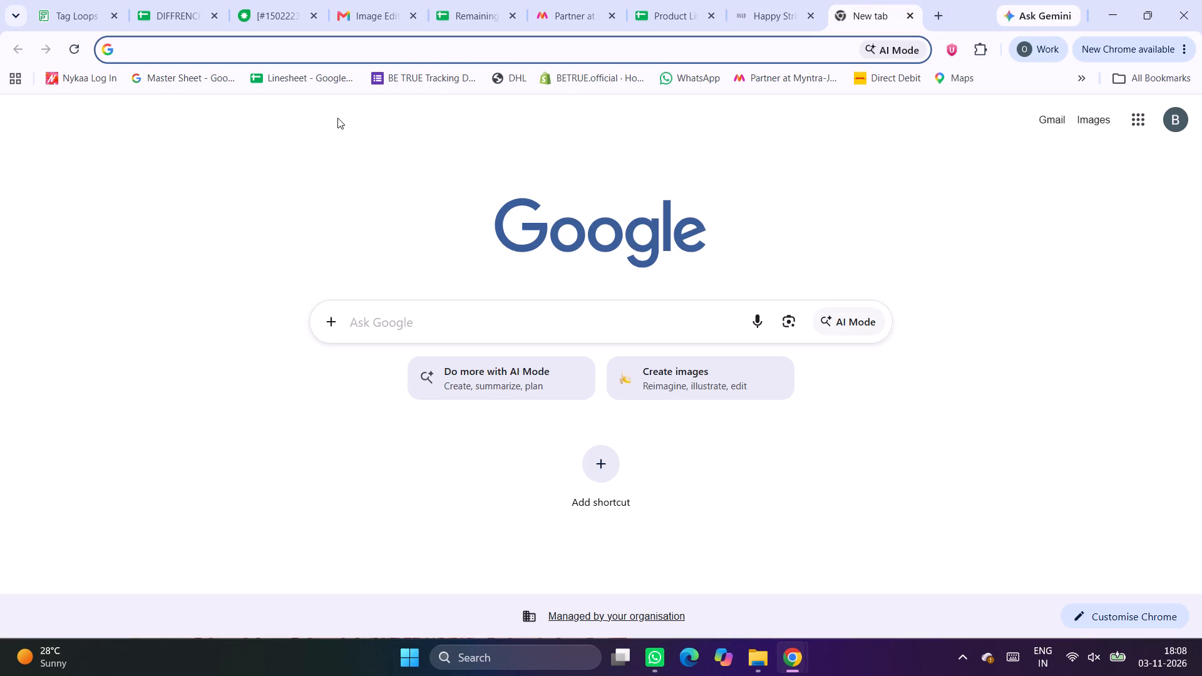
key(ctrl+v)
key(Return)
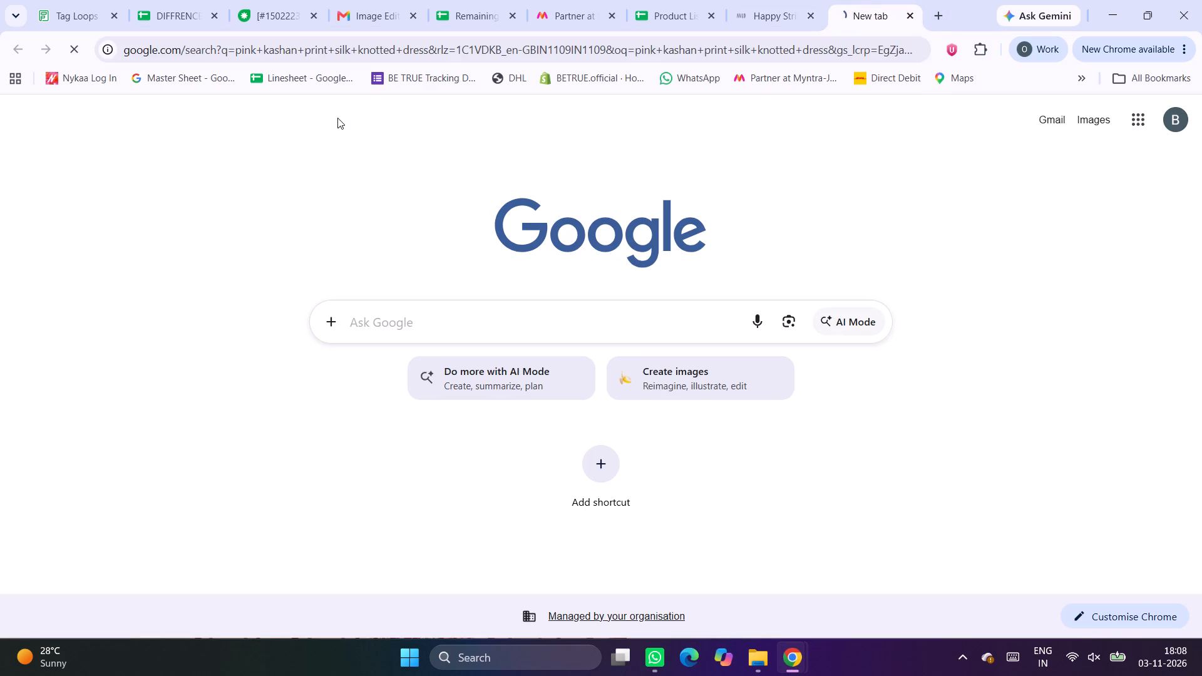
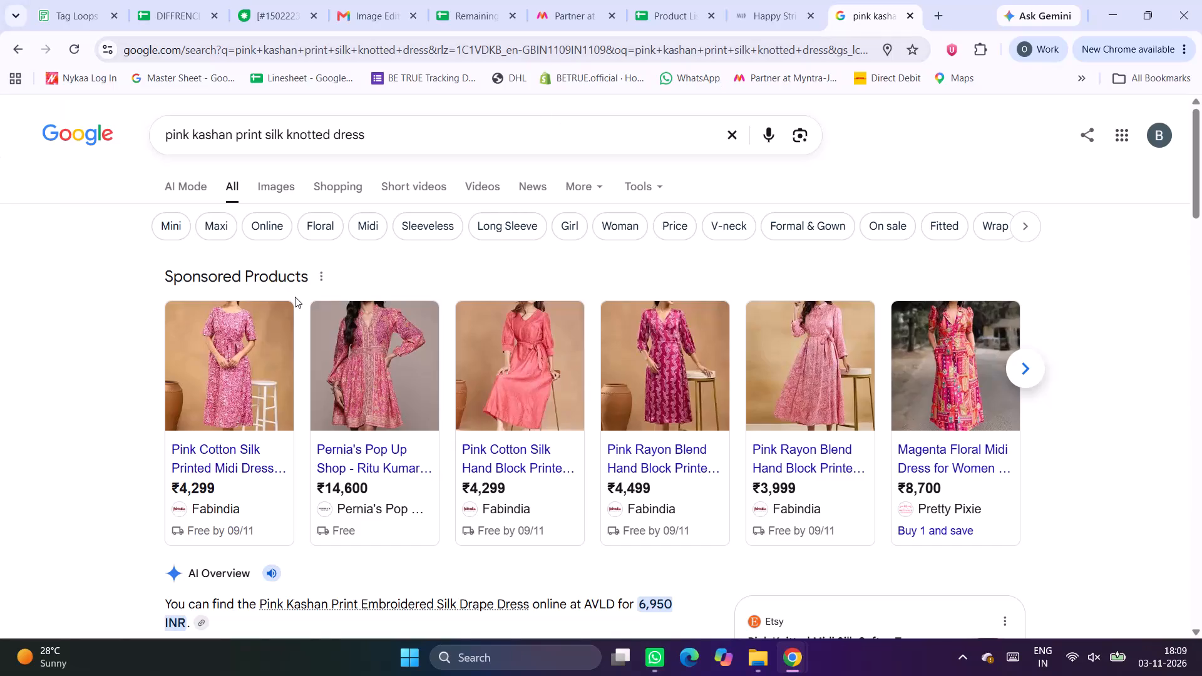
Look through the Google results for the dress, and refine the search by adding "betrue" to the product name.
scroll(295, 297, down, 5)
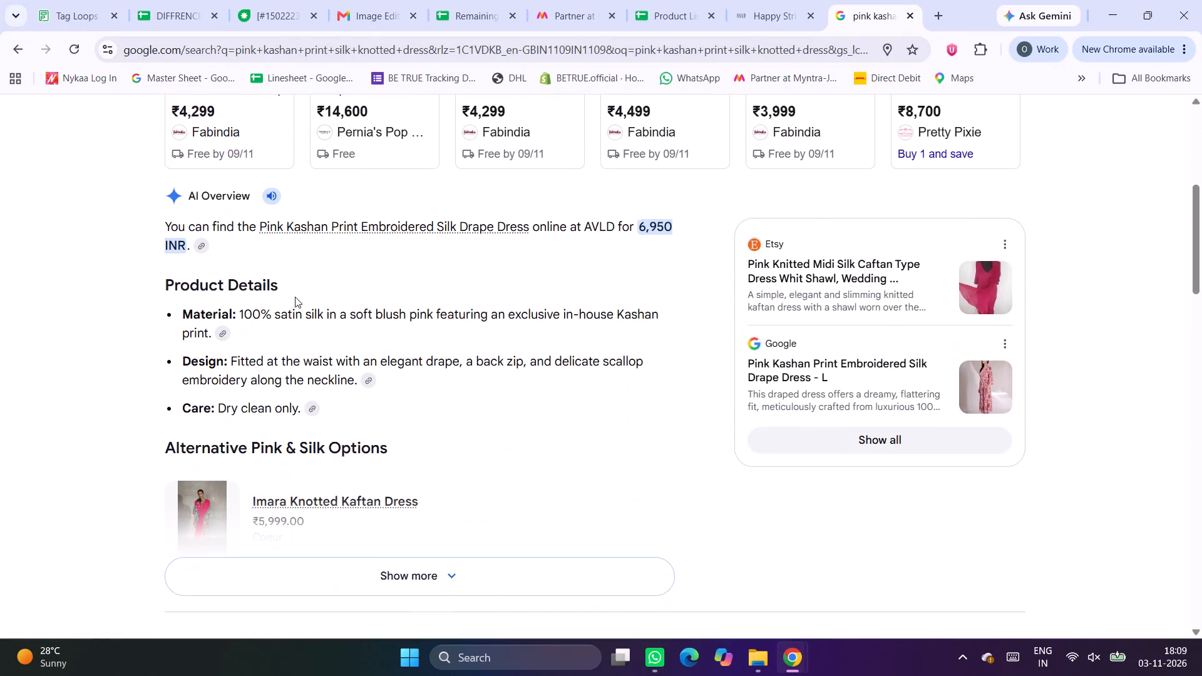
scroll(295, 297, down, 3)
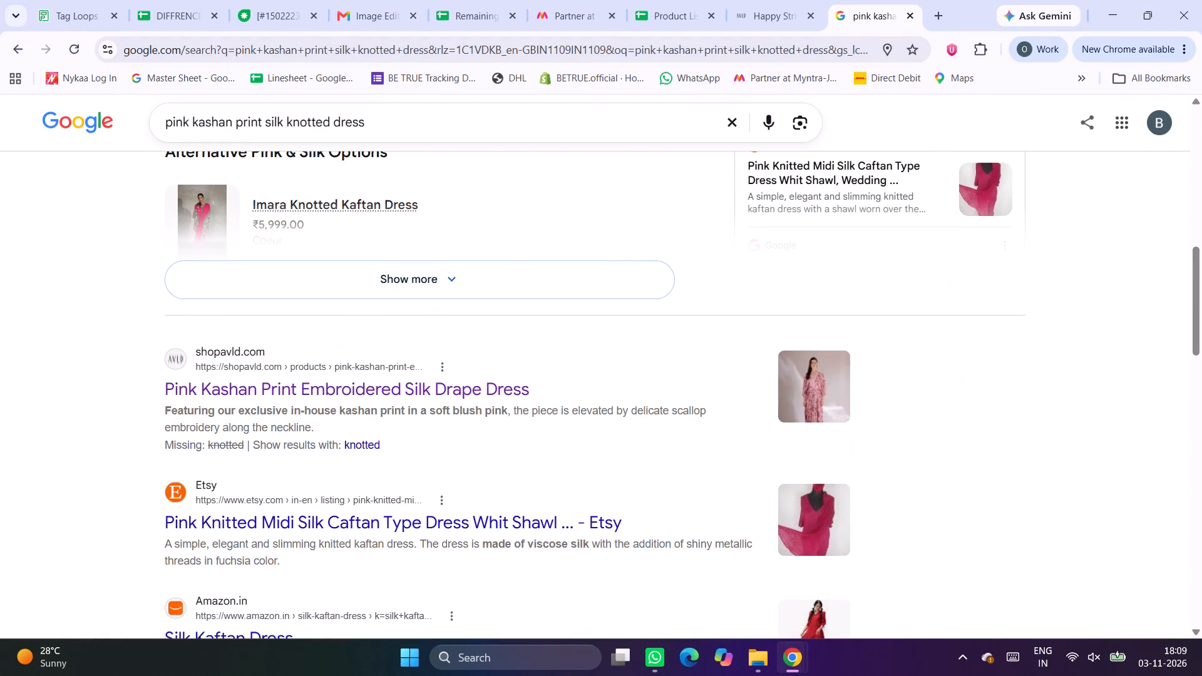
click(395, 121)
key(space)
text(betrue)
key(Return)
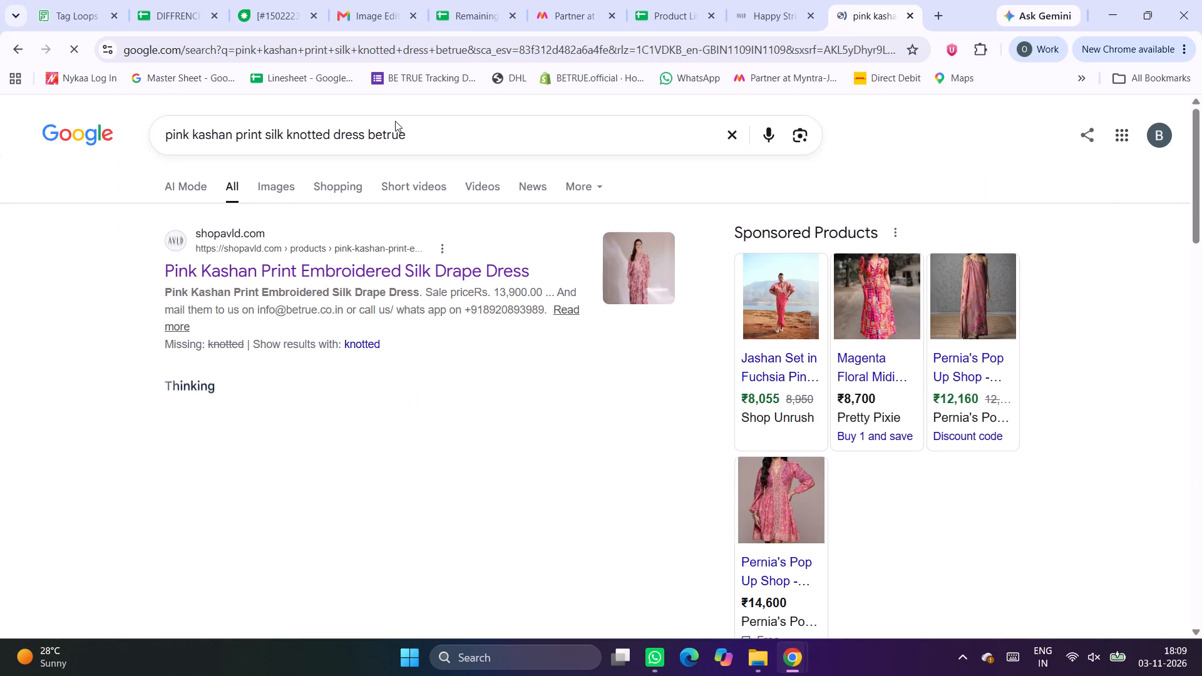
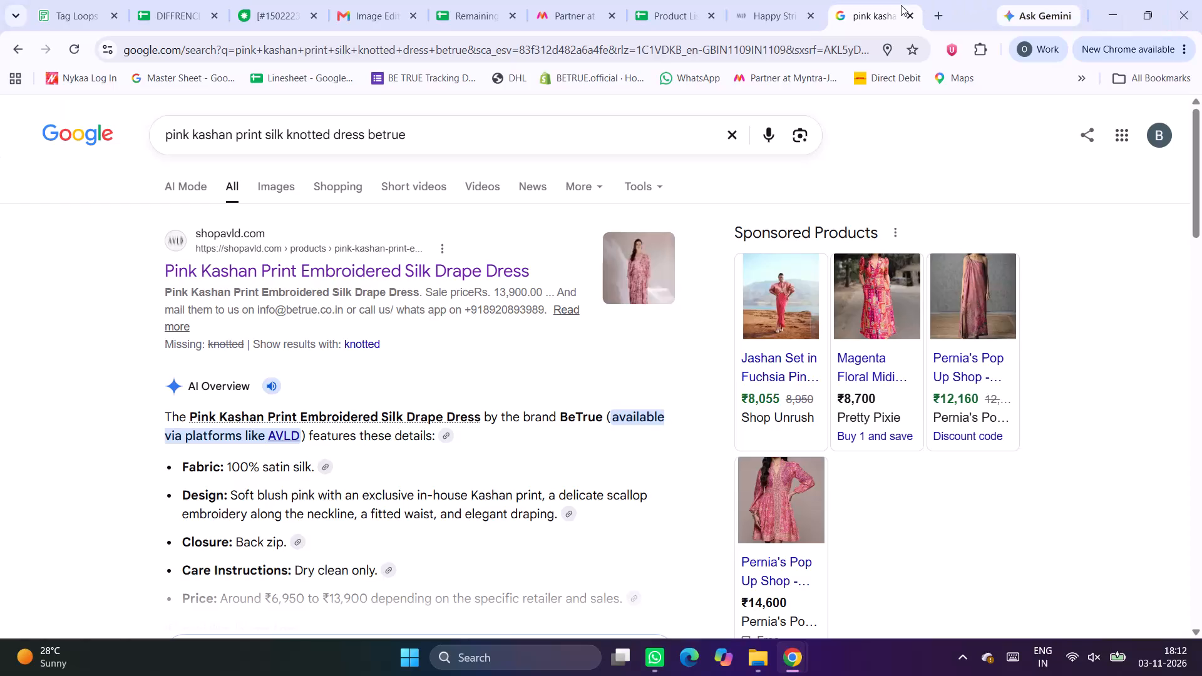
Close the dress search results and the Happy Stripes shirt page, and look over the product rows in the Product Listing Sheet.
click(909, 13)
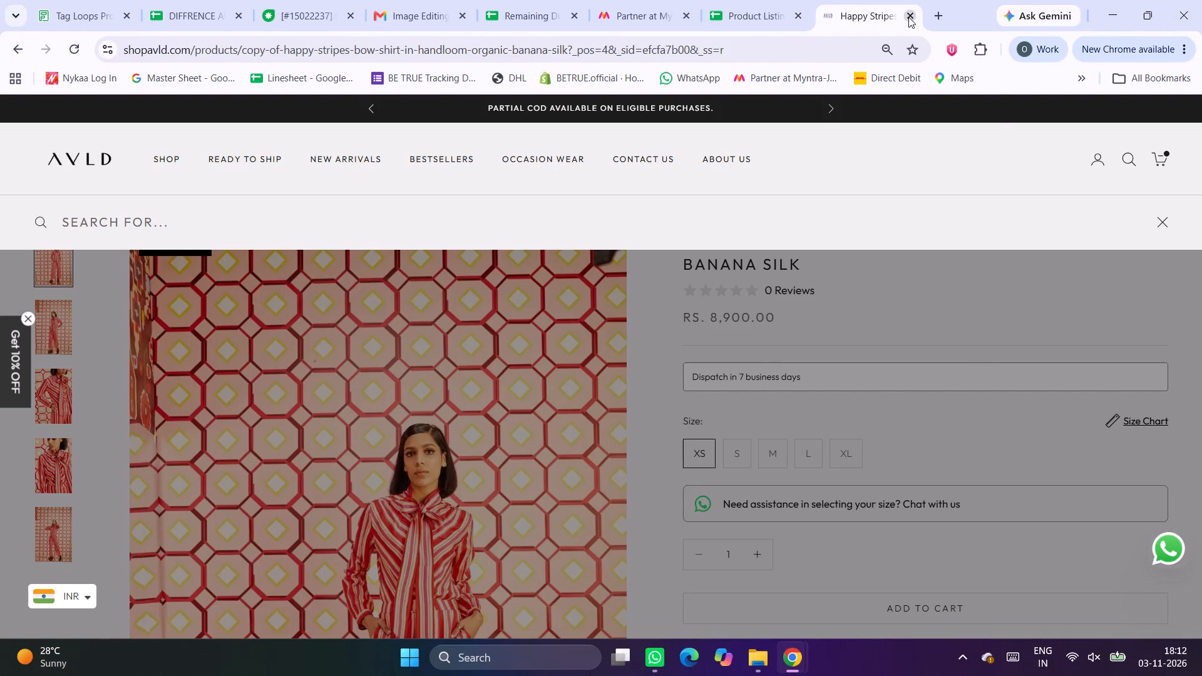
click(908, 17)
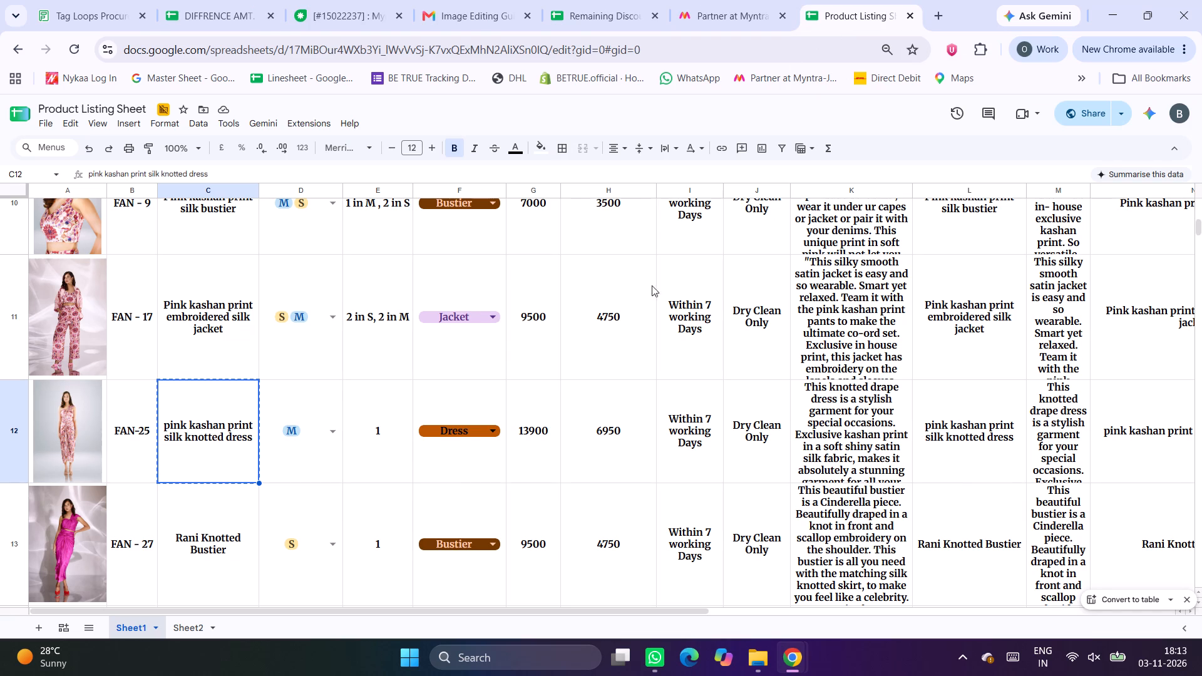
scroll(875, 436, left, 6)
scroll(875, 436, right, 6)
scroll(875, 436, up, 7)
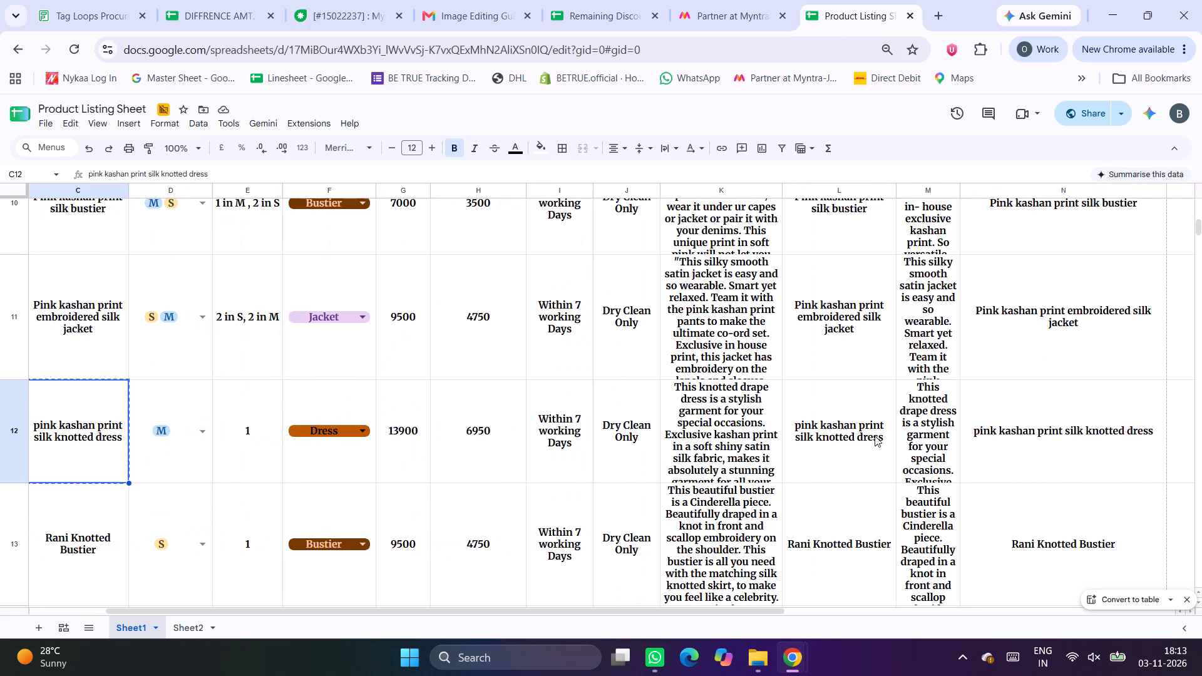
scroll(875, 436, up, 7)
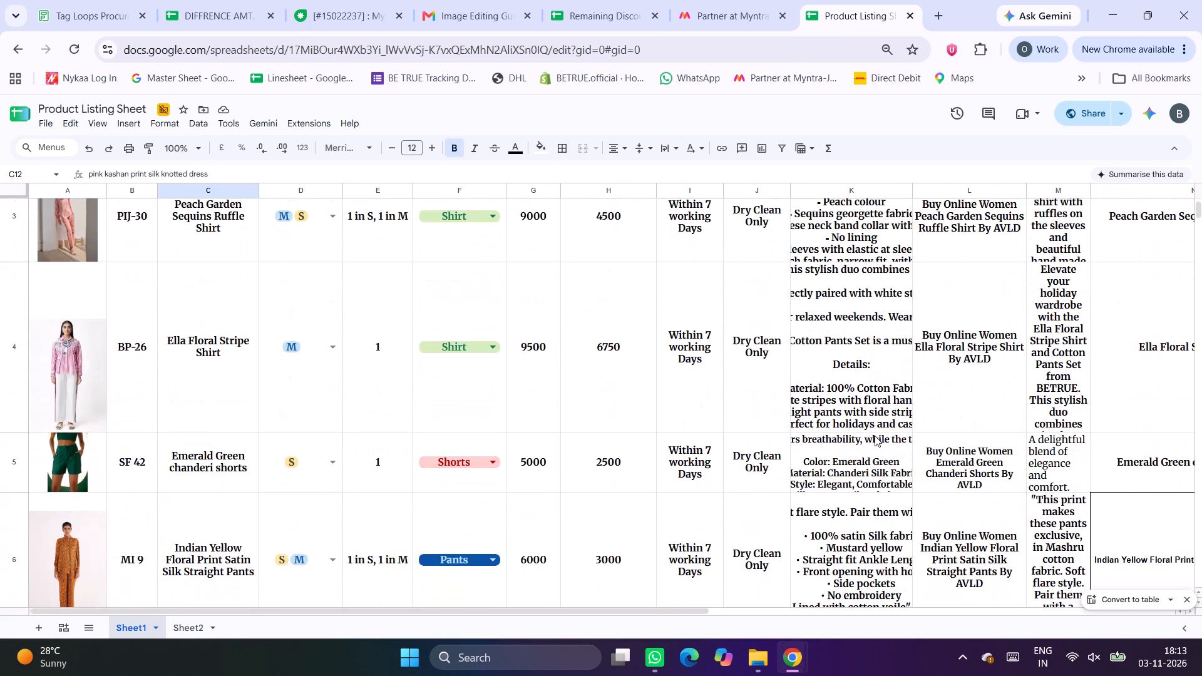
Open the PIJ Edited Images folder in Google Drive in place of the Myntra Partner Portal page.
click(766, 0)
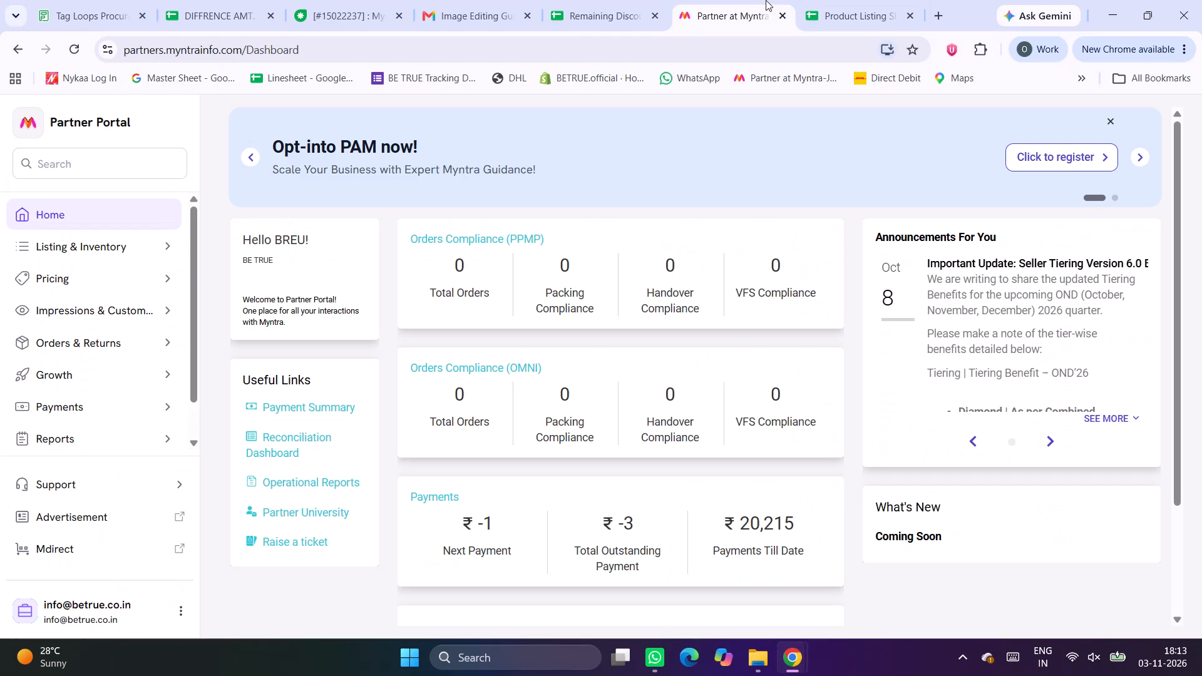
click(610, 36)
click(538, 51)
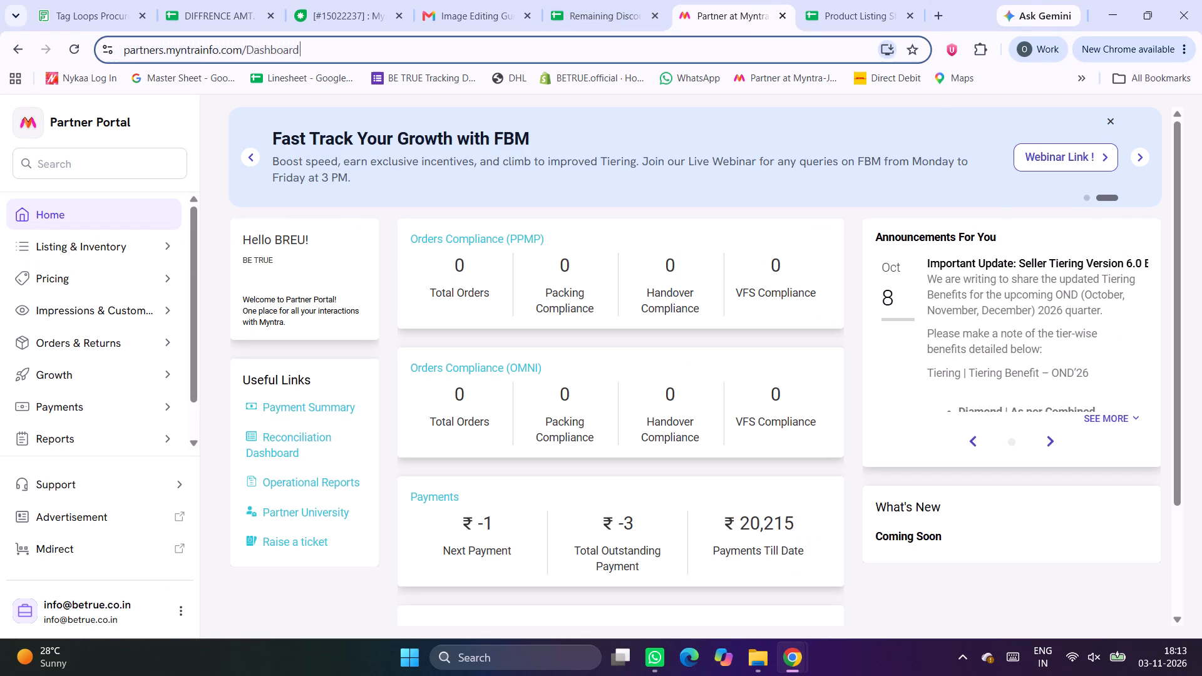
text(dr)
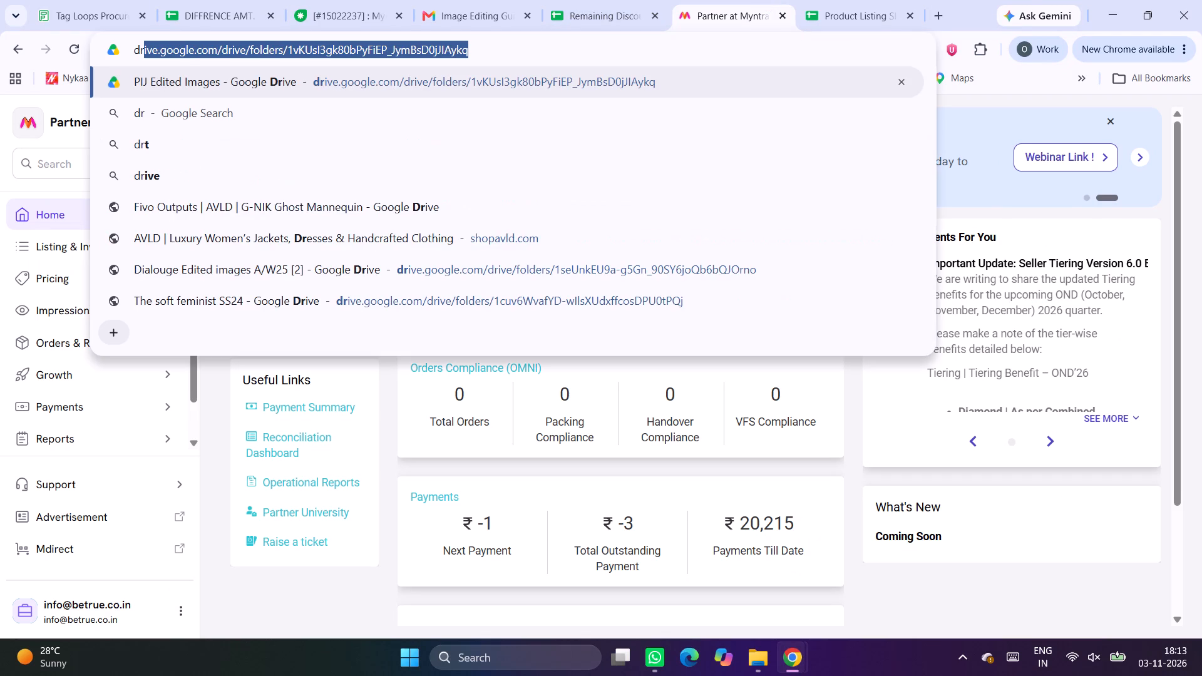
key(Return)
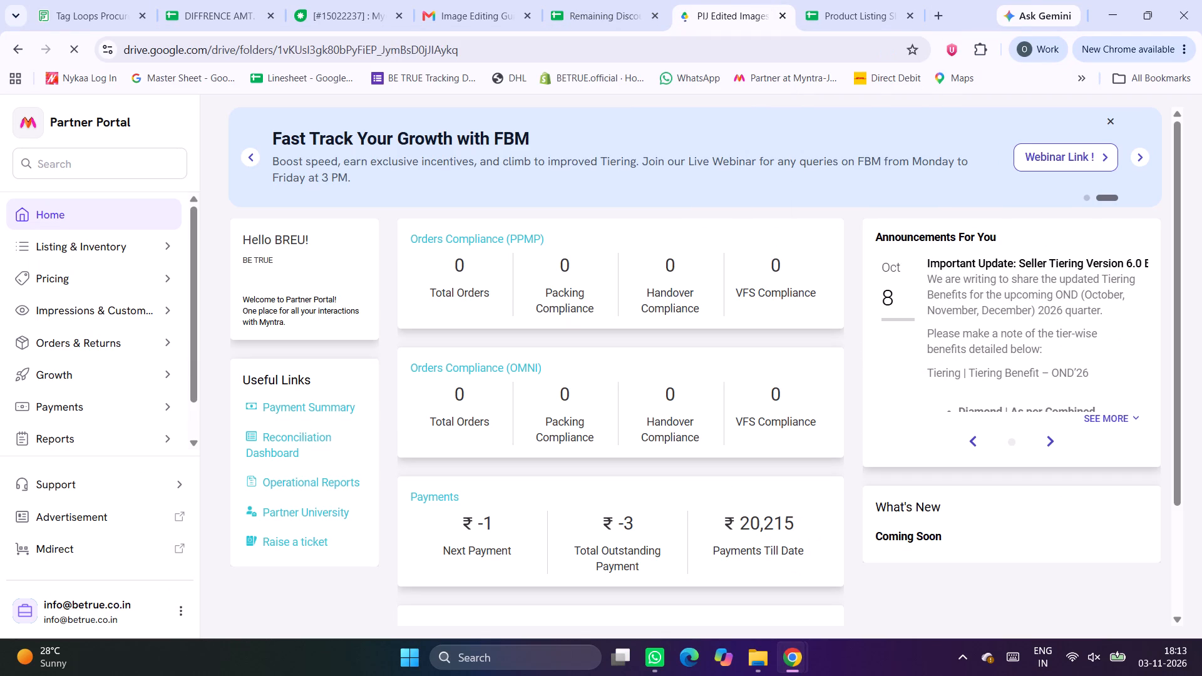
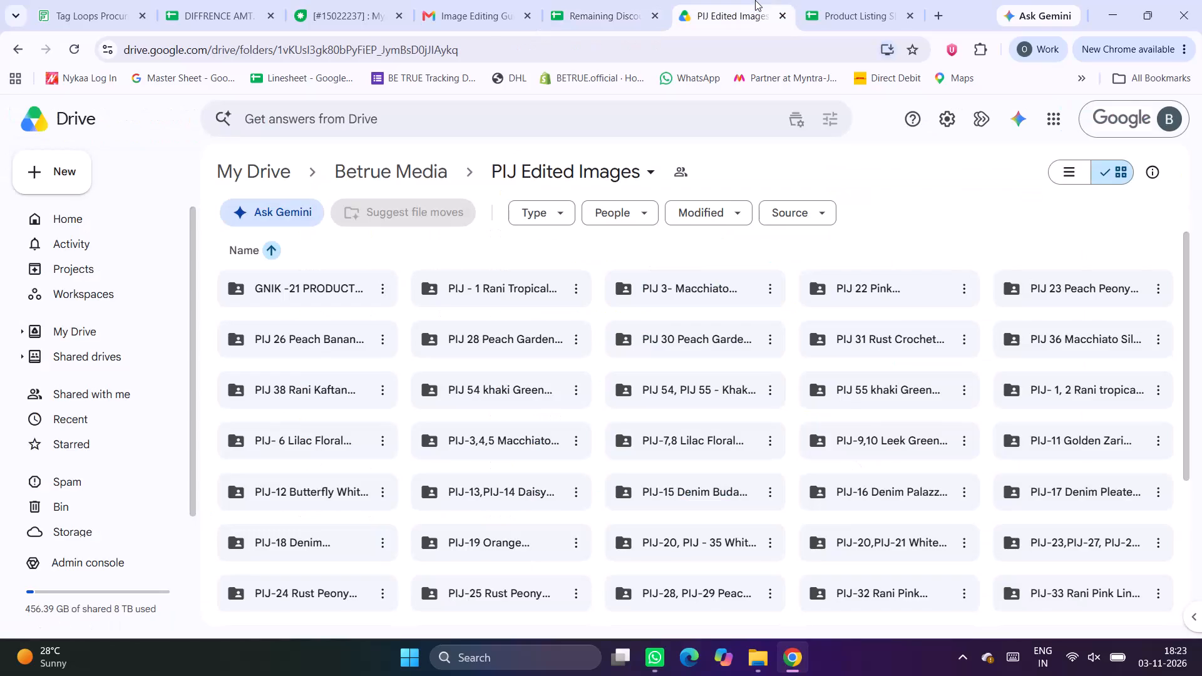
Open the Canva home page in a new browser tab and dismiss the pop-up that covers it.
click(838, 0)
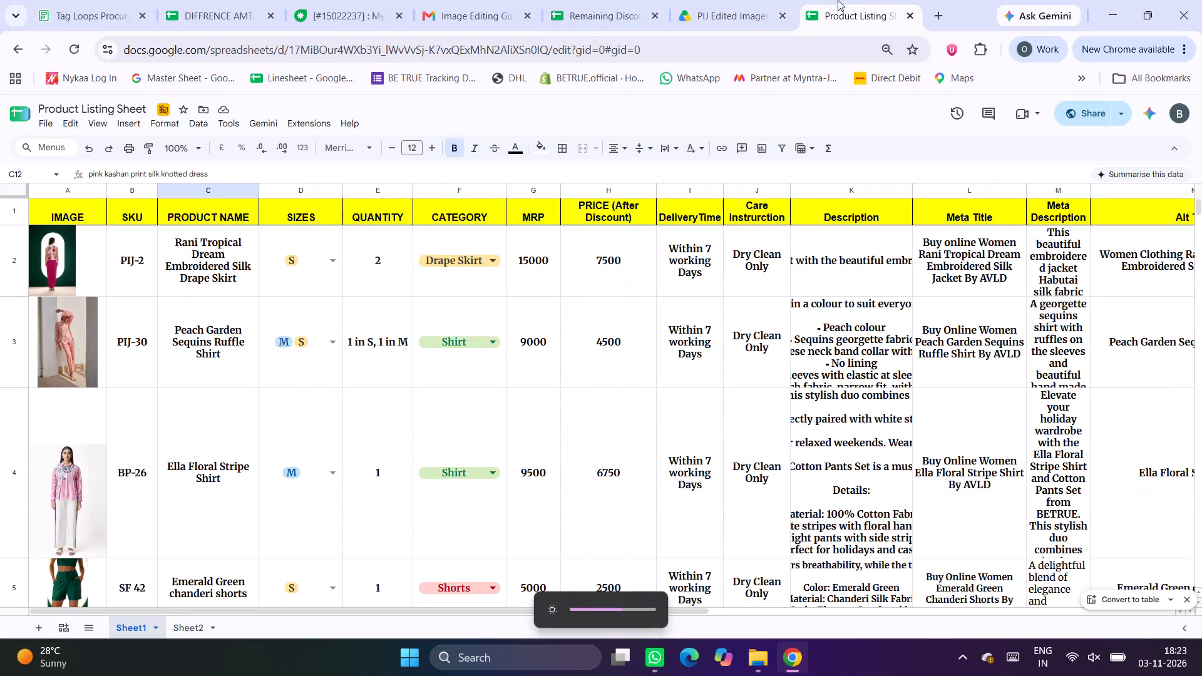
click(944, 16)
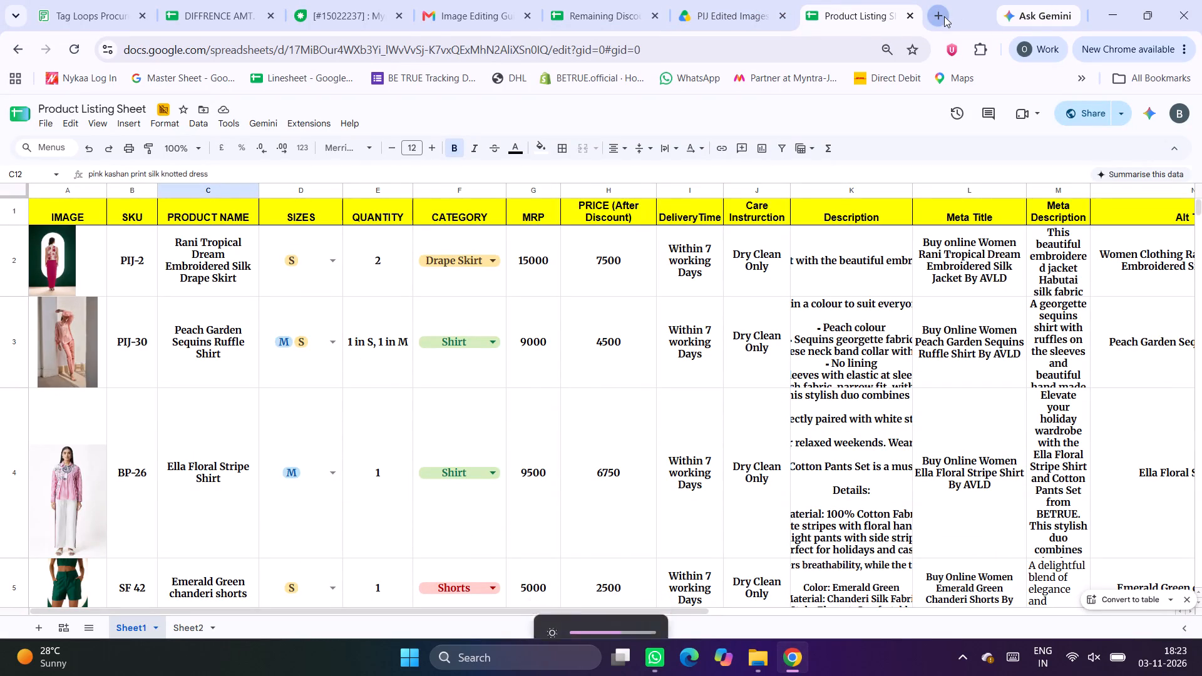
text(canva)
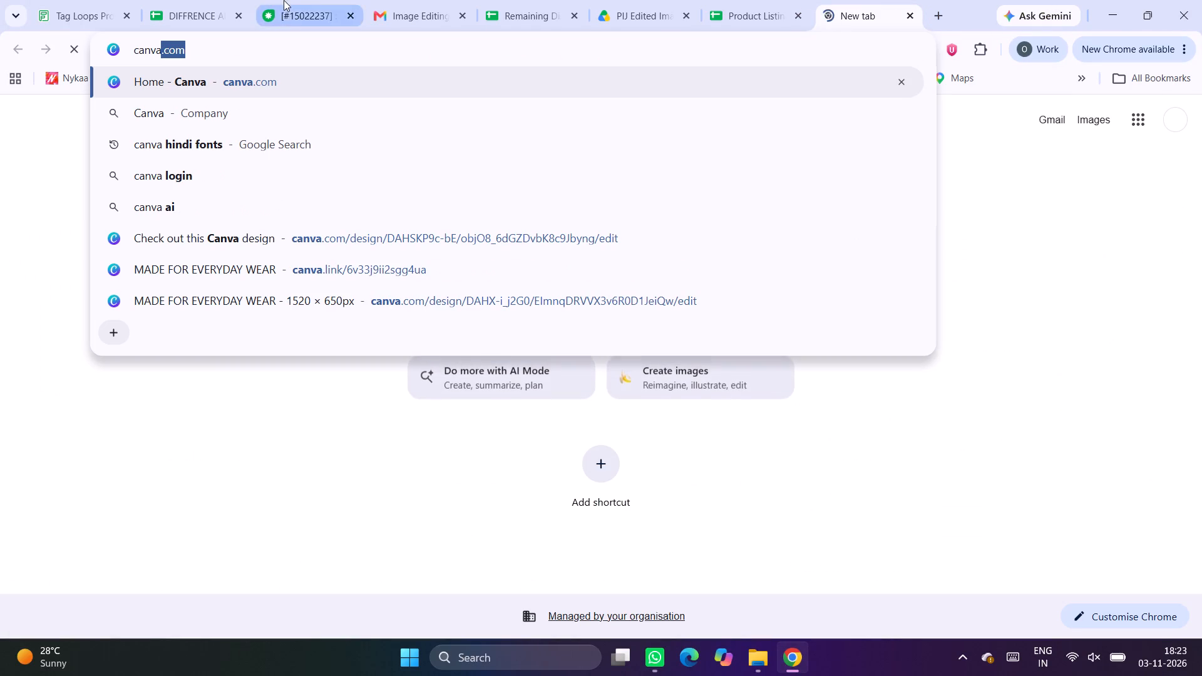
click(247, 68)
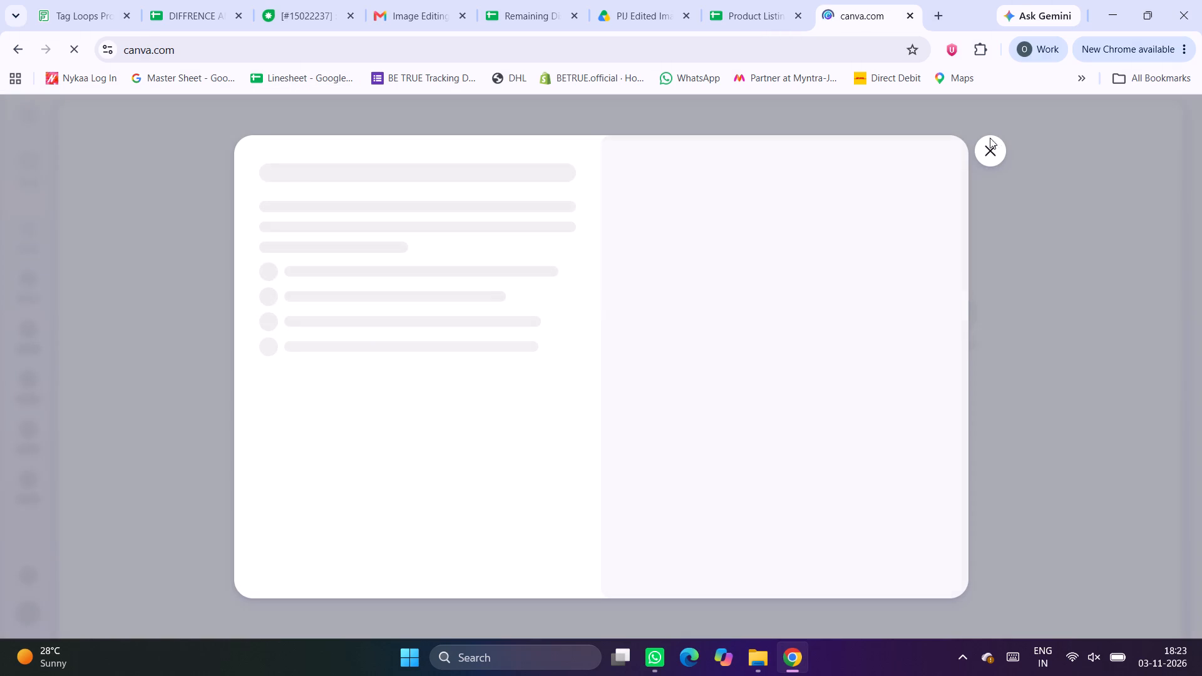
click(987, 150)
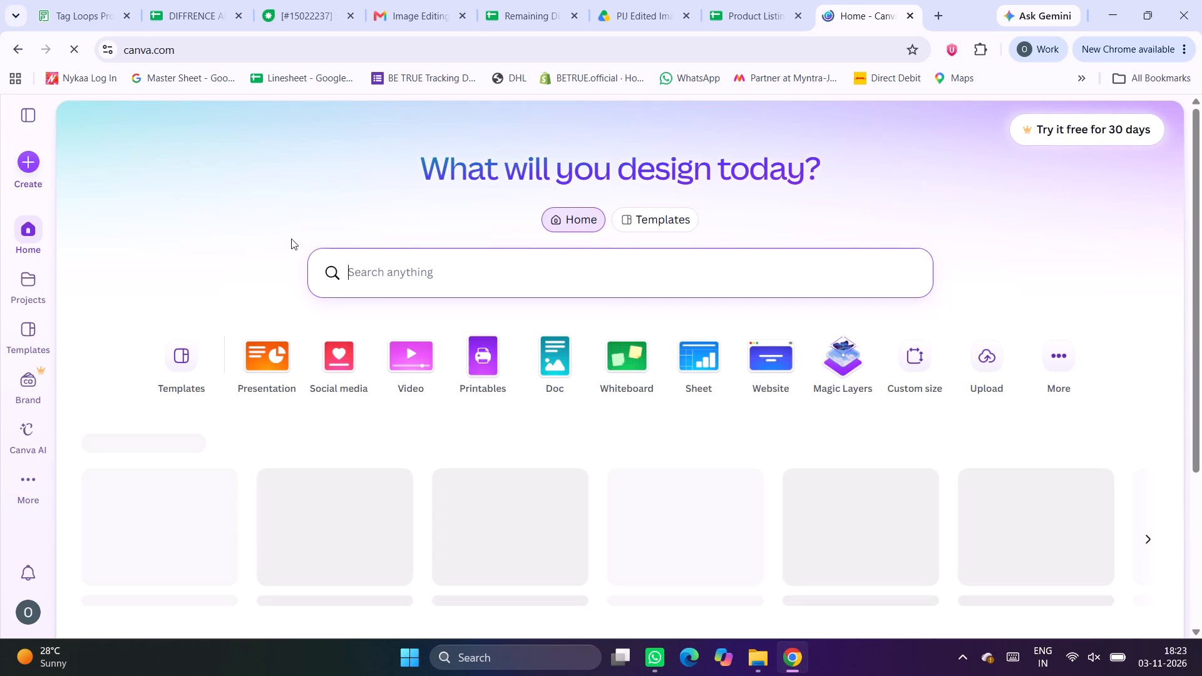
Search Canva for "website hero banner" and look over the suggested templates and existing designs.
text(banner)
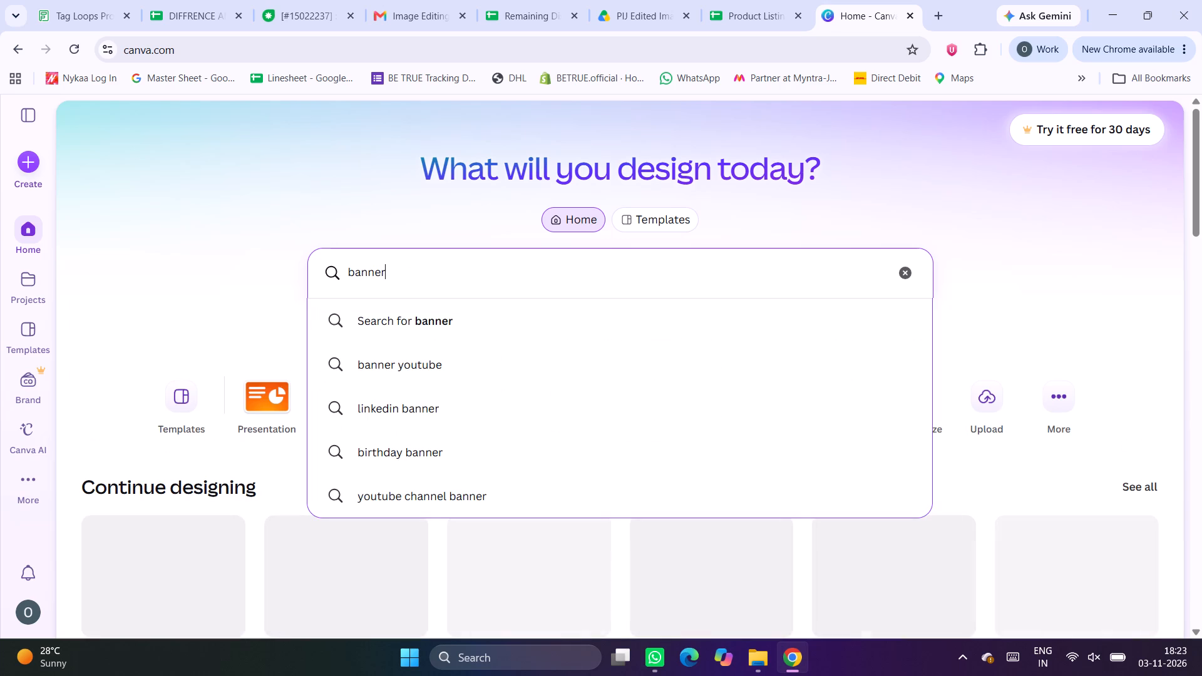
key(space)
text(website)
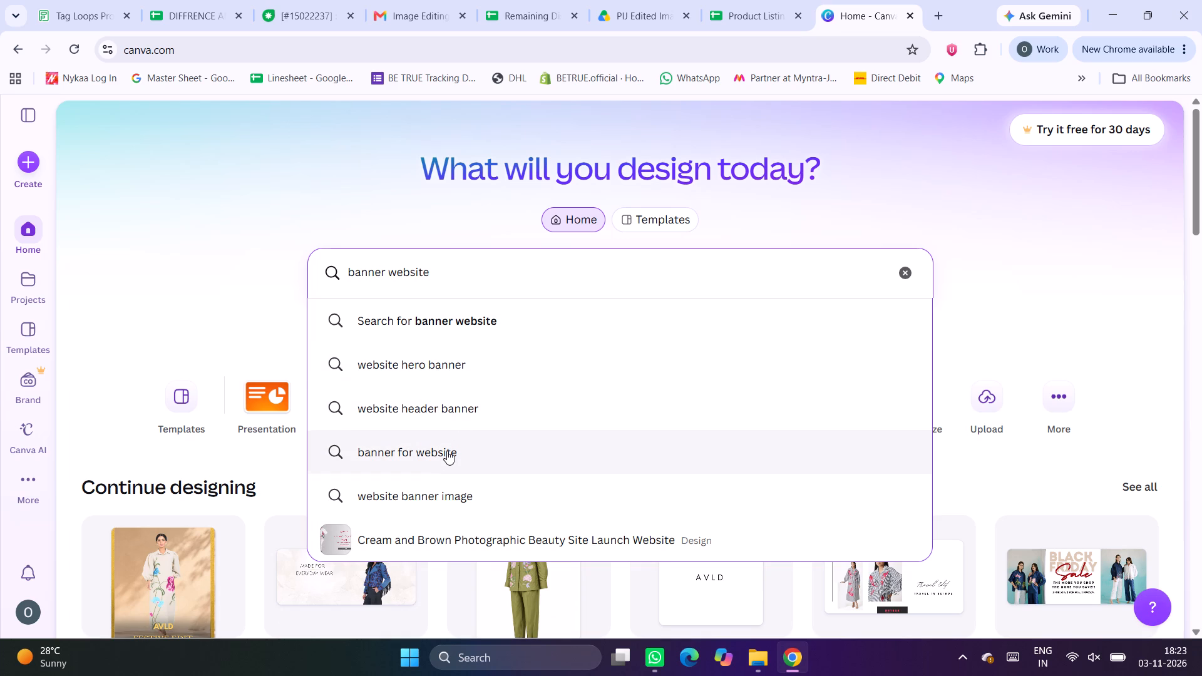
click(486, 375)
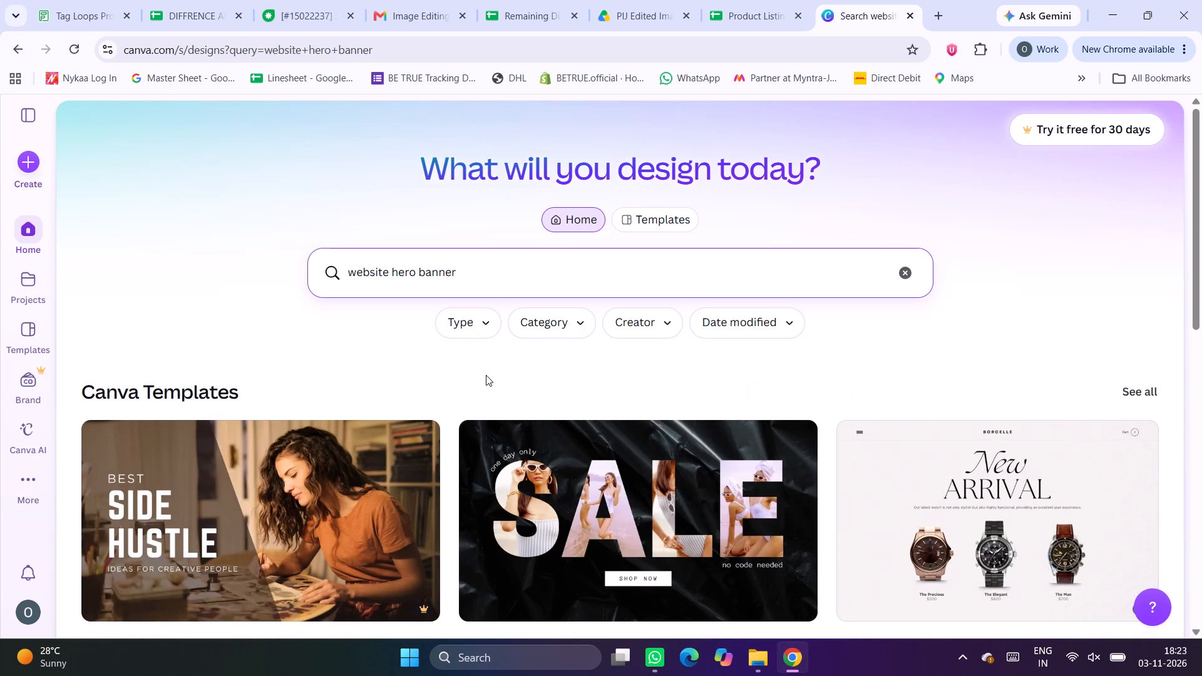
scroll(486, 375, down, 8)
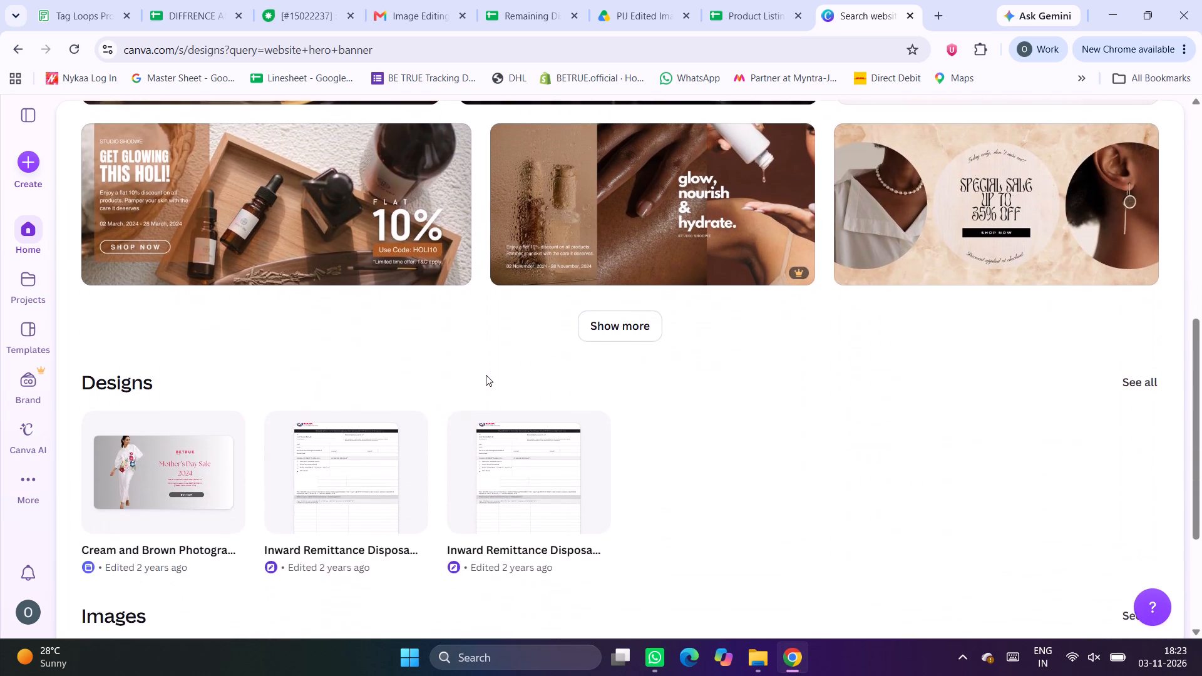
scroll(486, 375, up, 5)
Replace the Canva search with "website homepage banner" and look over the matching templates.
triple_click(407, 270)
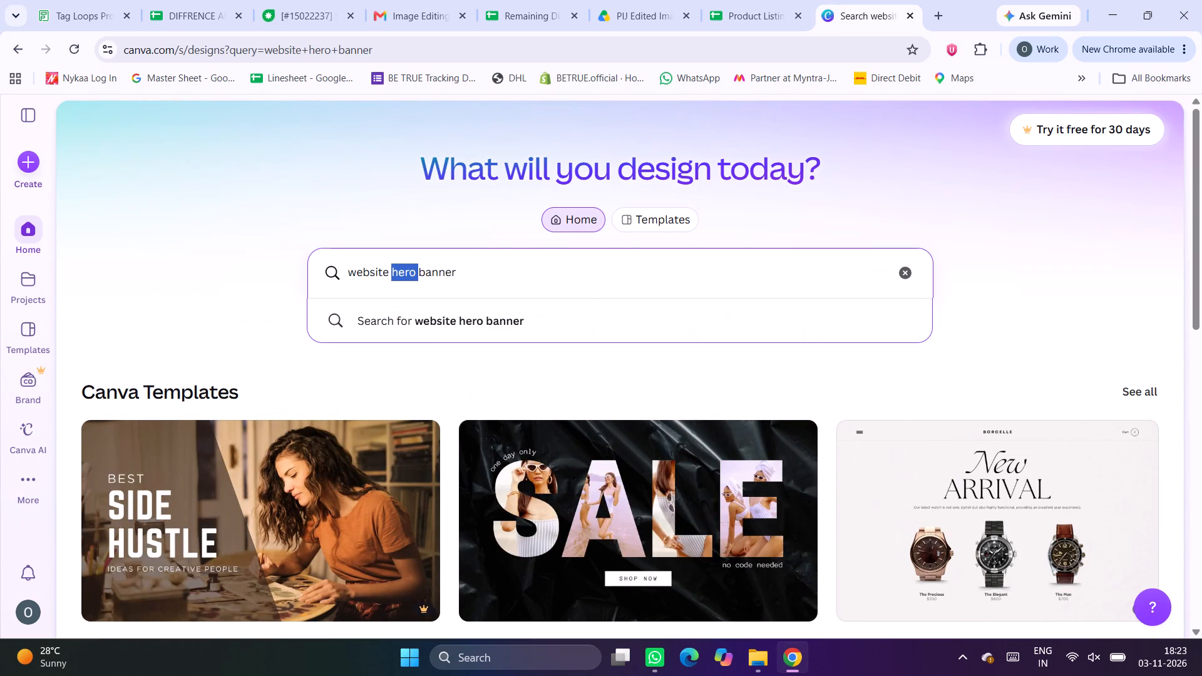
click(407, 270)
text(website homepage)
key(space)
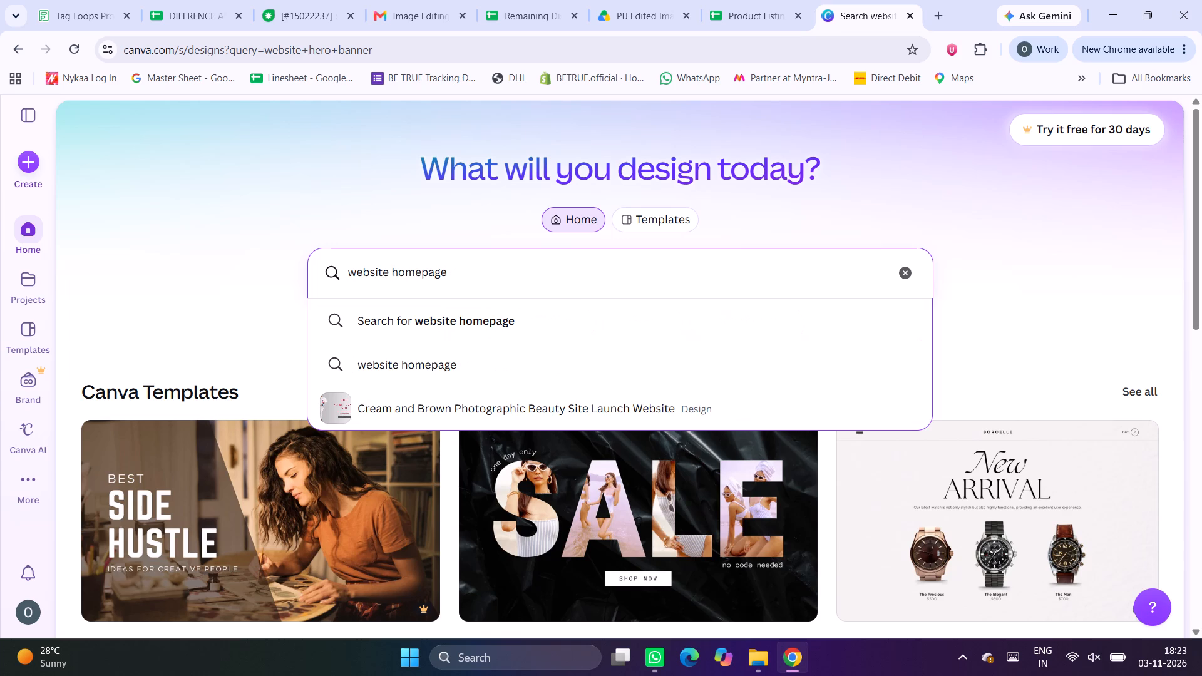
text(banner)
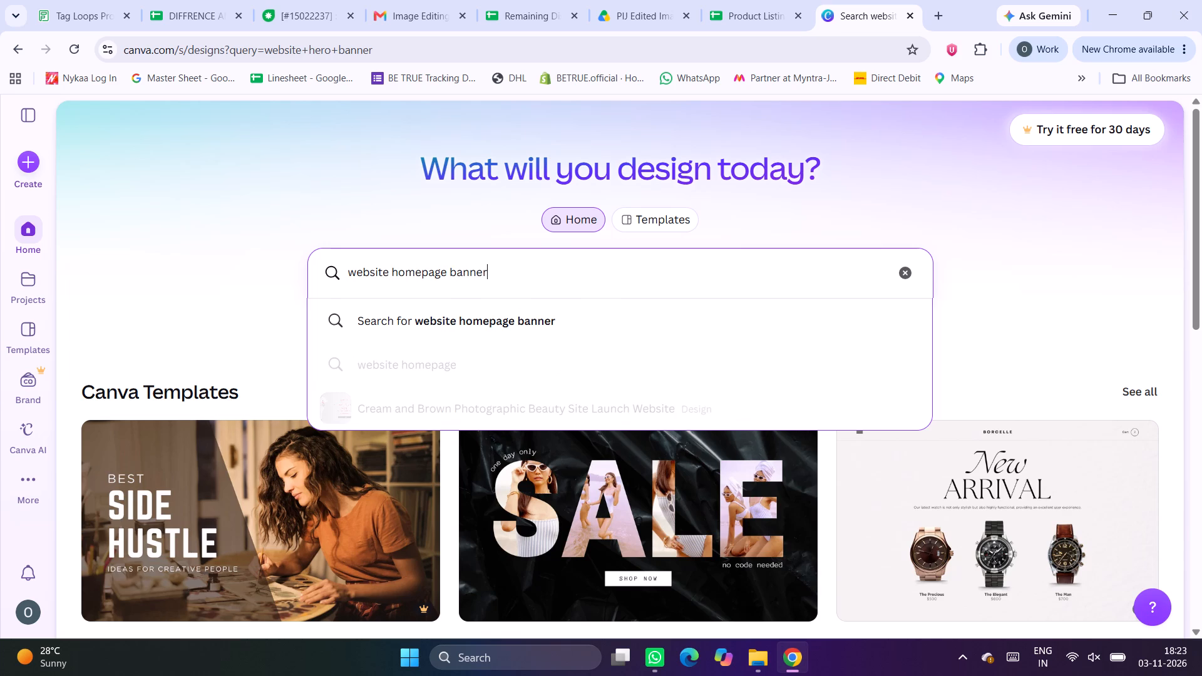
key(Return)
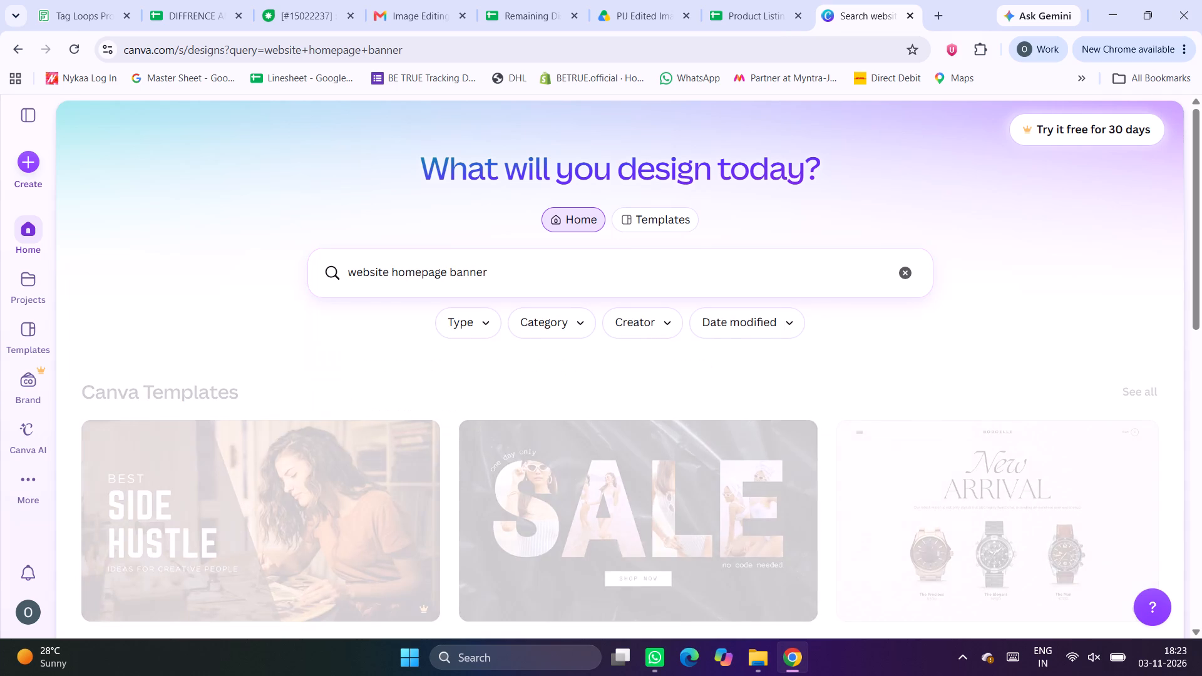
scroll(771, 320, down, 1)
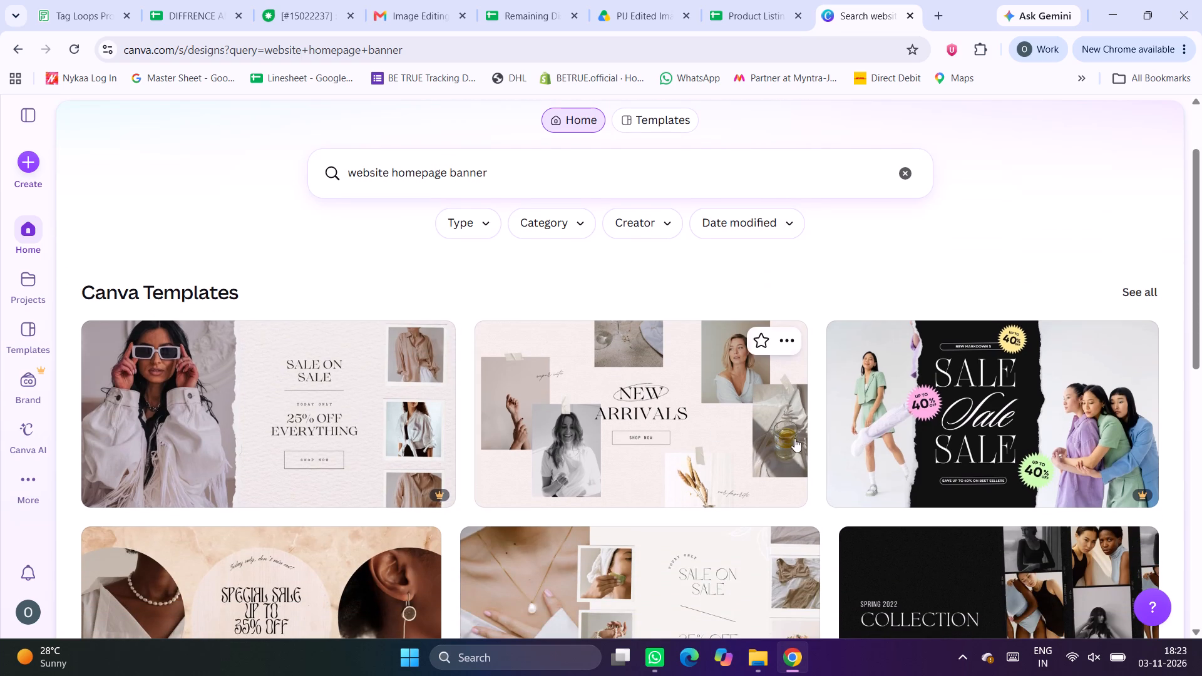
Preview the beige New Arrivals homepage banner template, and close Canva to return to the Product Listing Sheet.
click(721, 438)
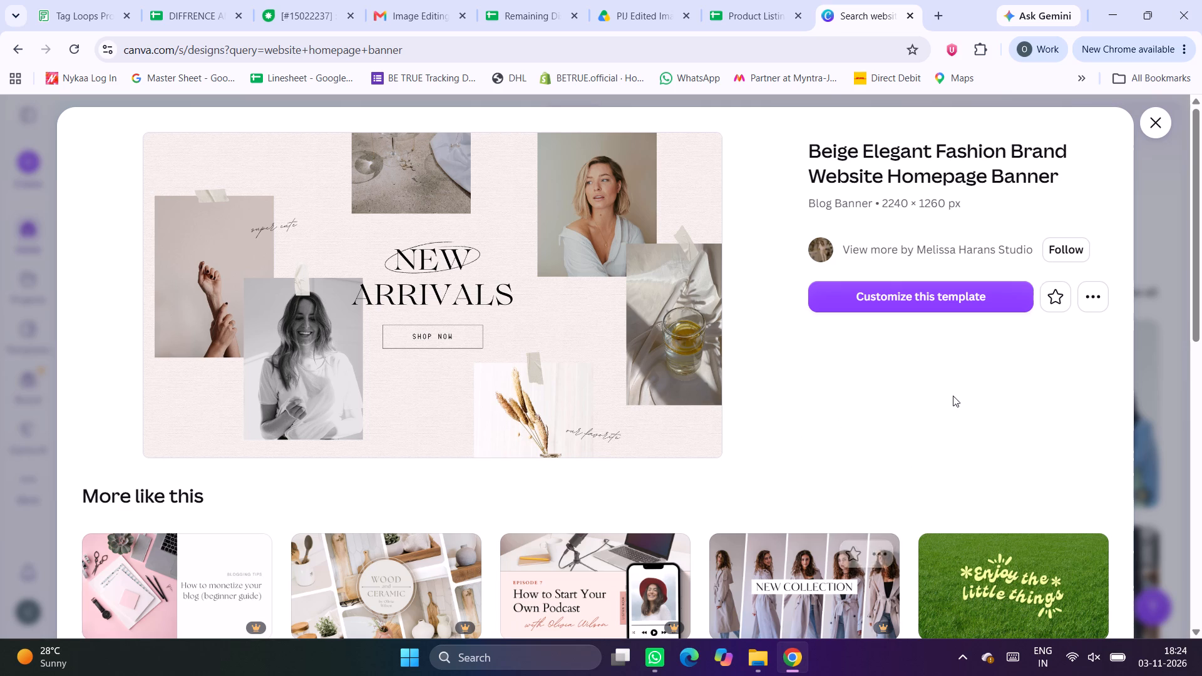
click(909, 11)
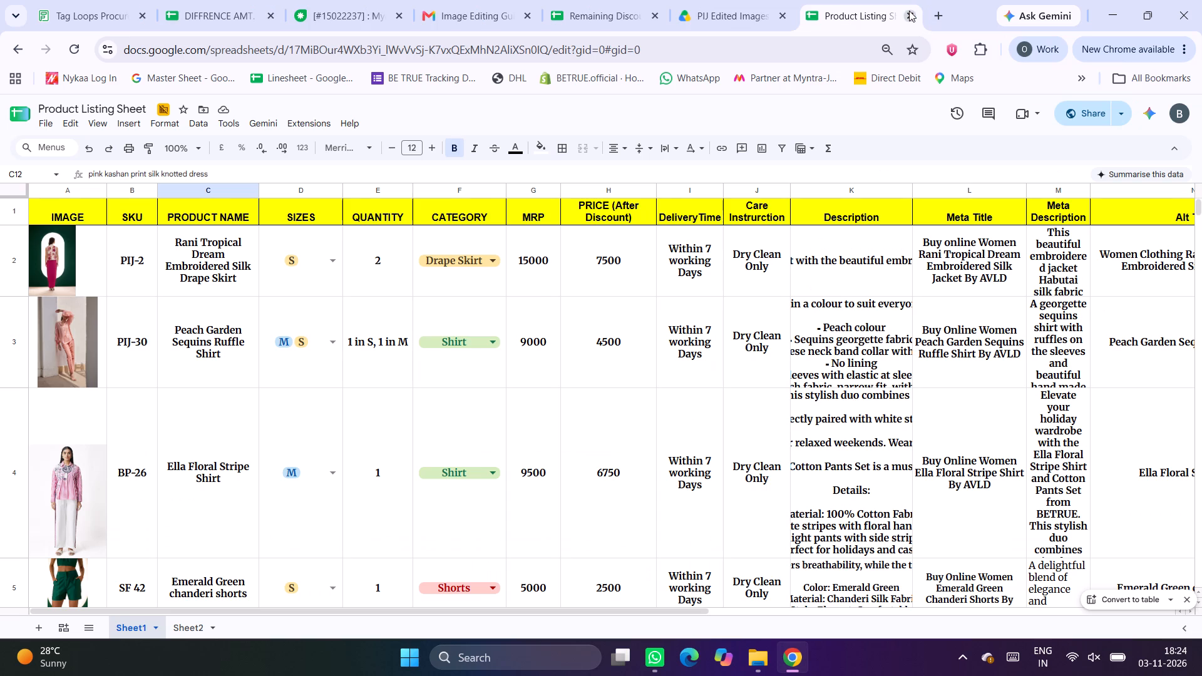
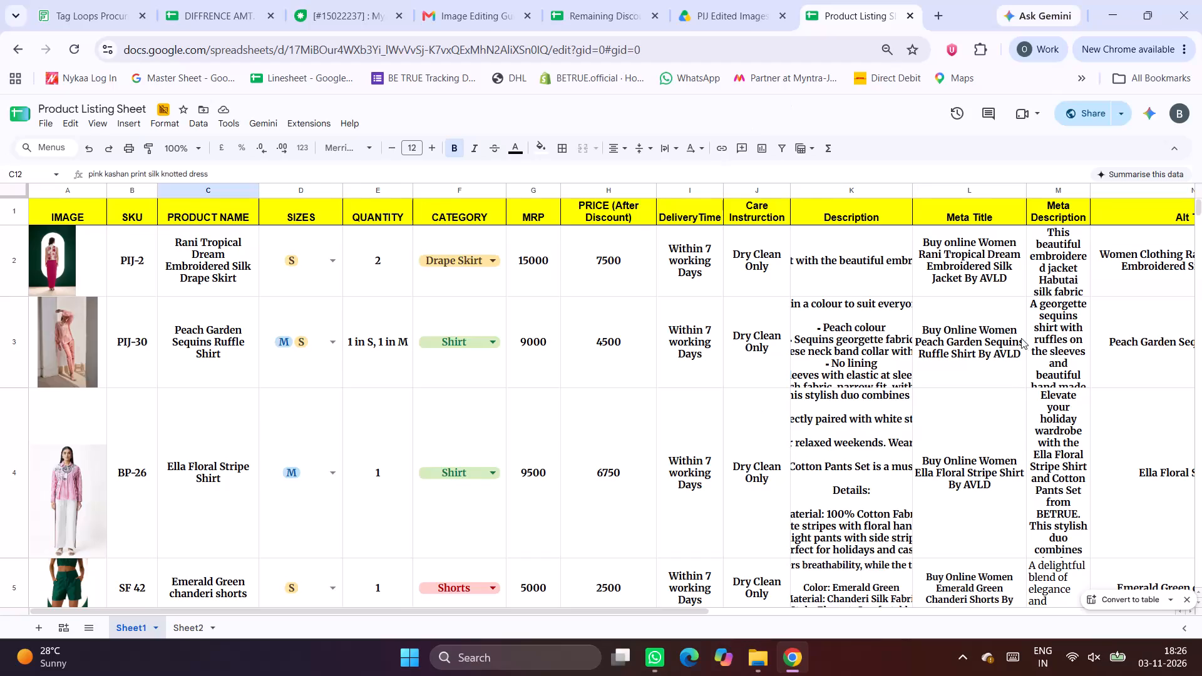
Create a new folder in My Drive named "Discounted product listing".
click(779, 0)
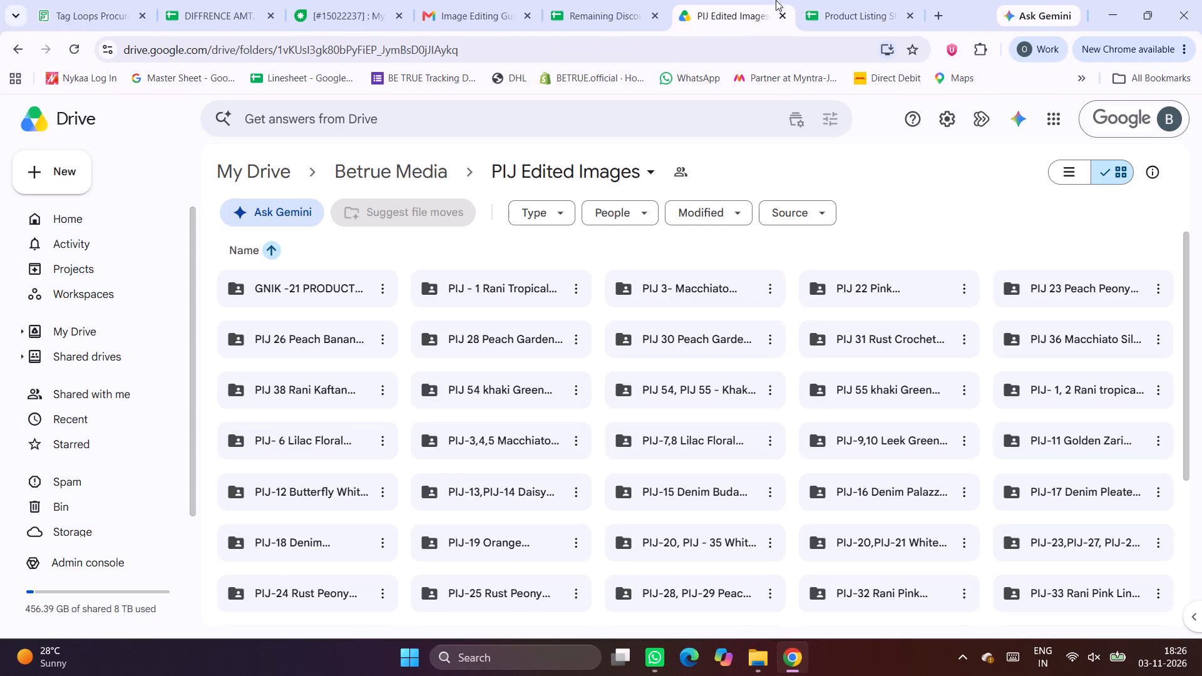
double_click(69, 222)
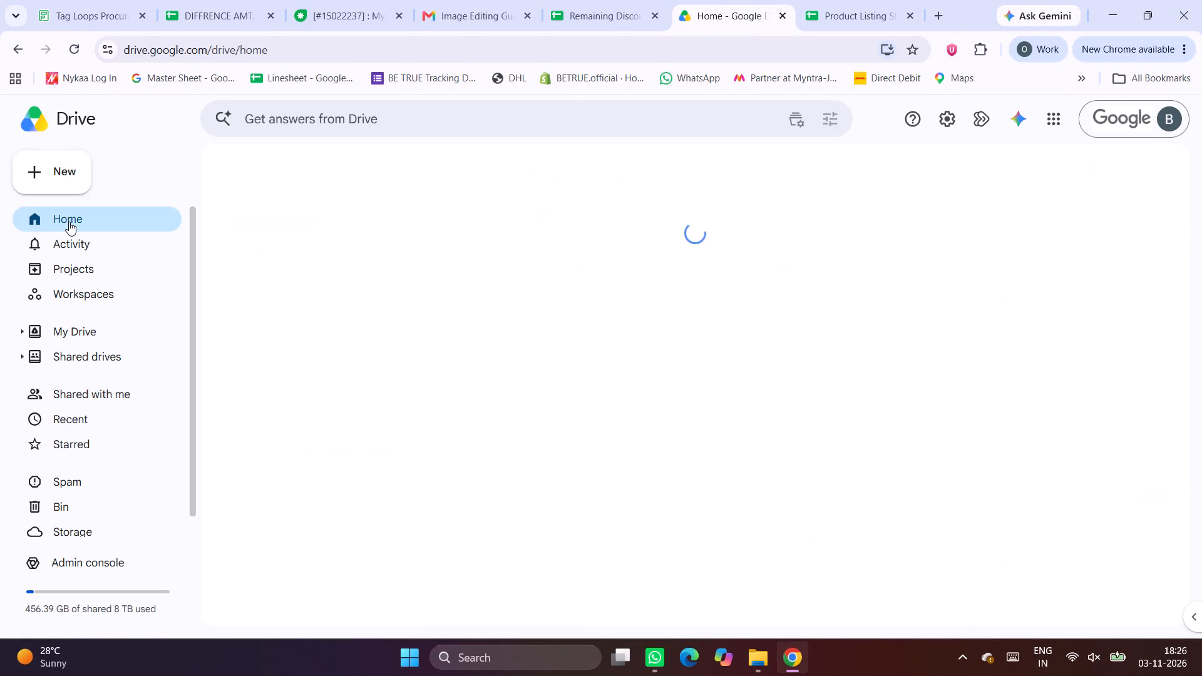
click(53, 174)
click(87, 176)
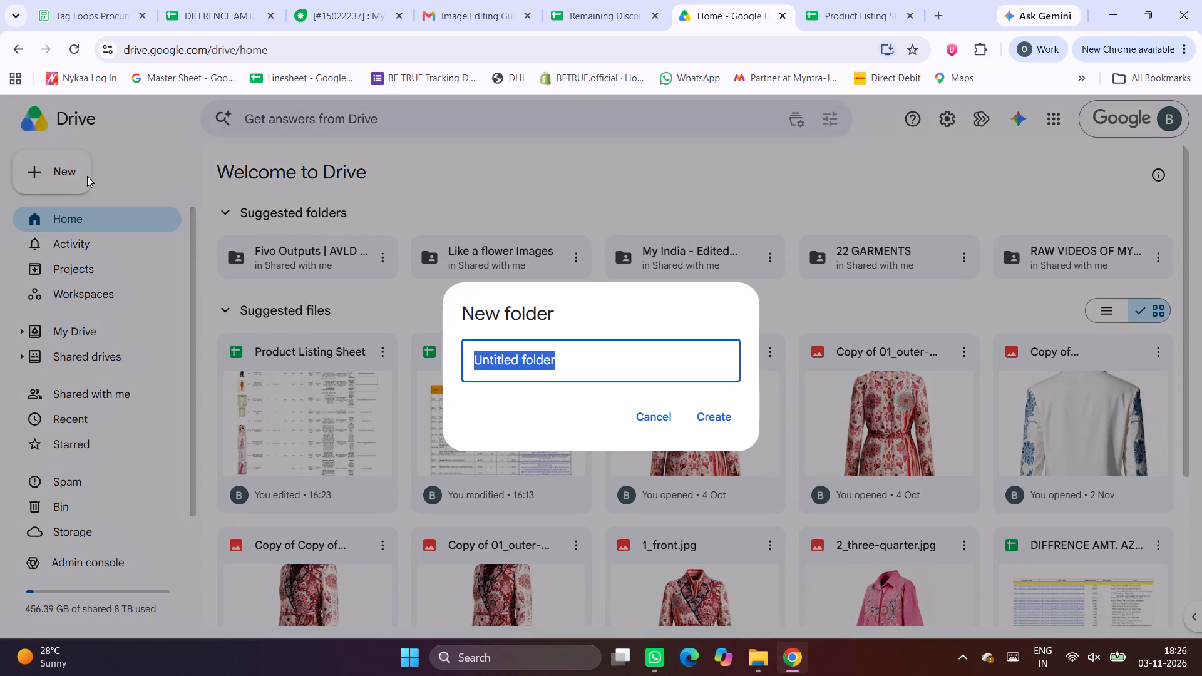
key(d)
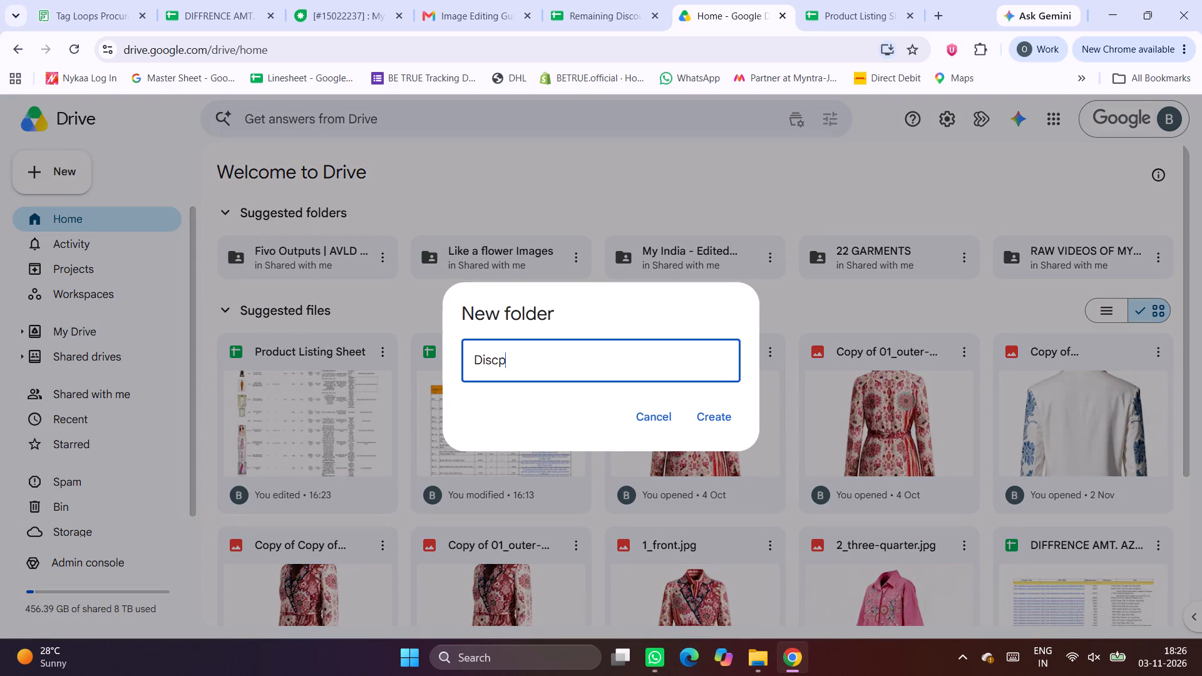
key(BackSpace)
key(BackSpace)
text(ounted product listing file and)
key(space)
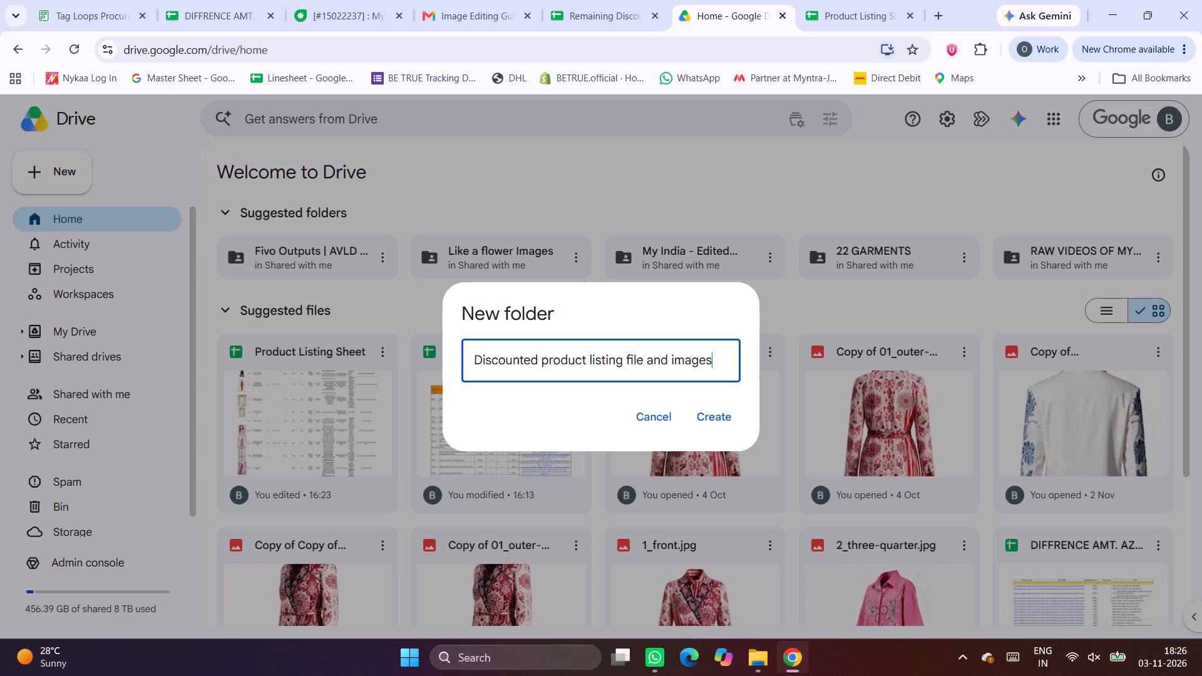
drag(626, 361, 786, 371)
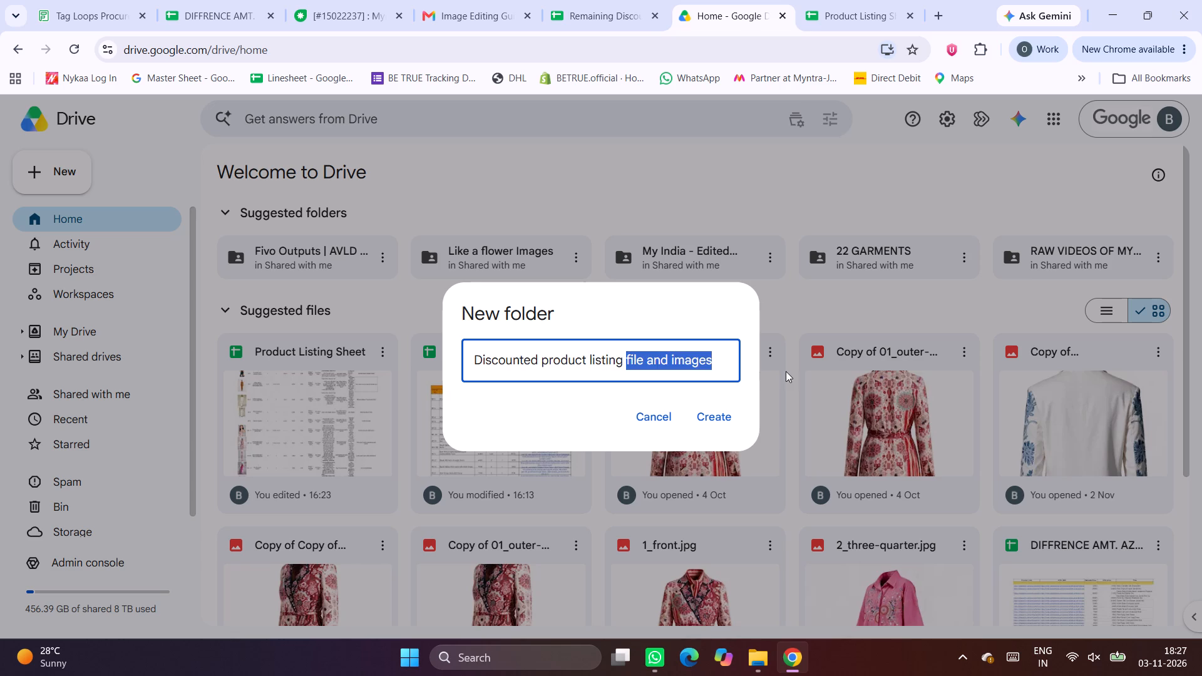
key(BackSpace)
click(726, 417)
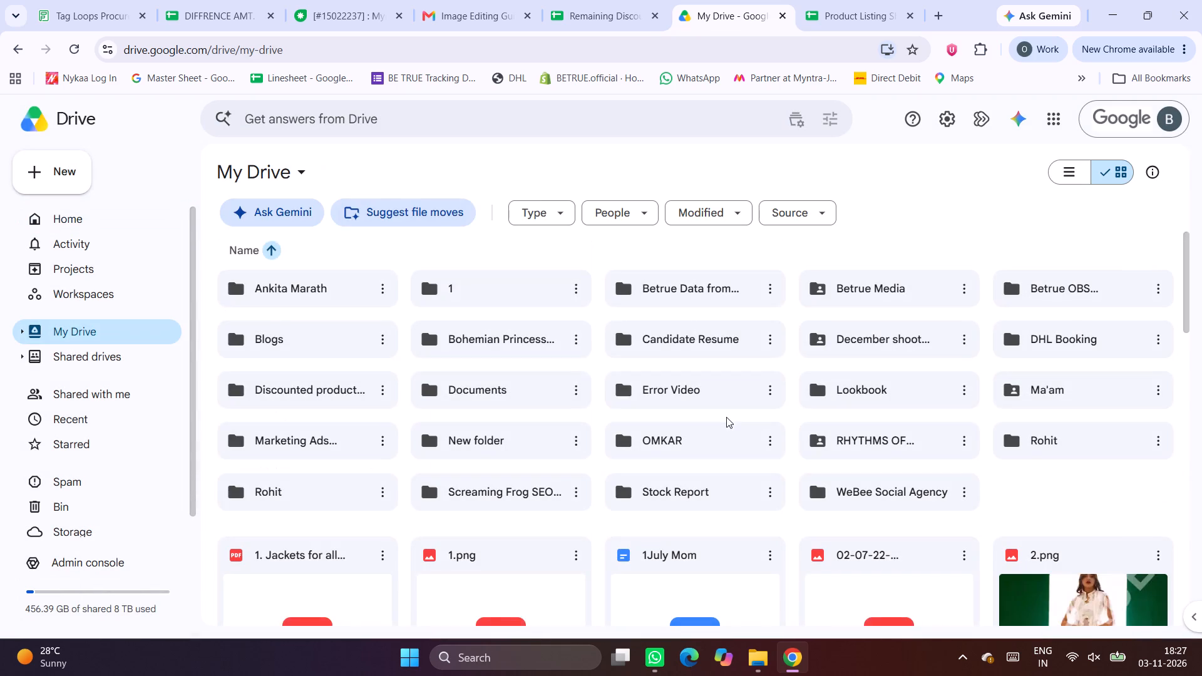
Open the "Discounted product listing" Drive folder and upload all 19 SKU folders, AN-37 through FAN-25, from the local website listing folder.
double_click(336, 382)
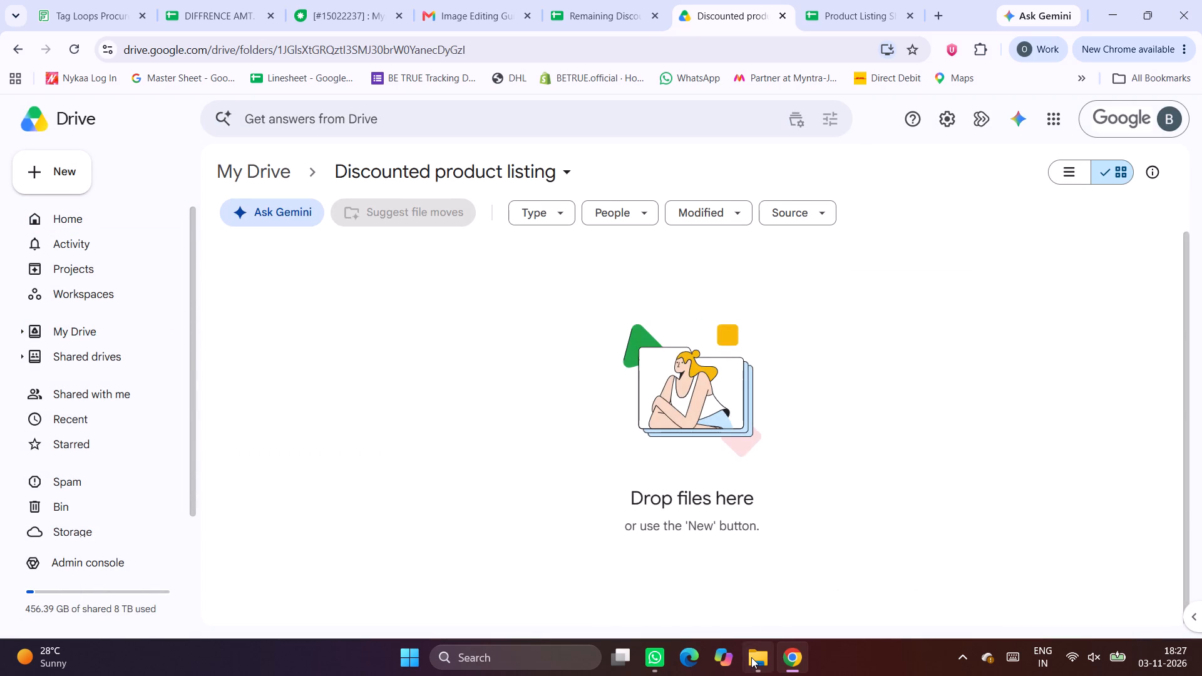
click(751, 657)
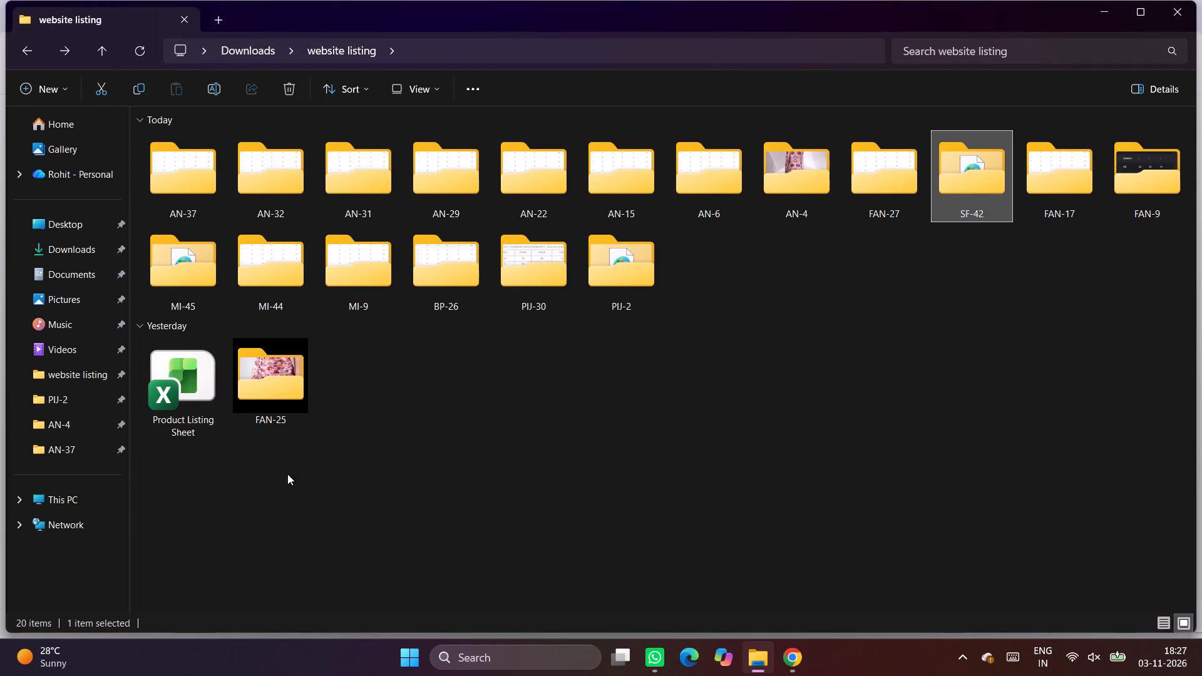
click(196, 192)
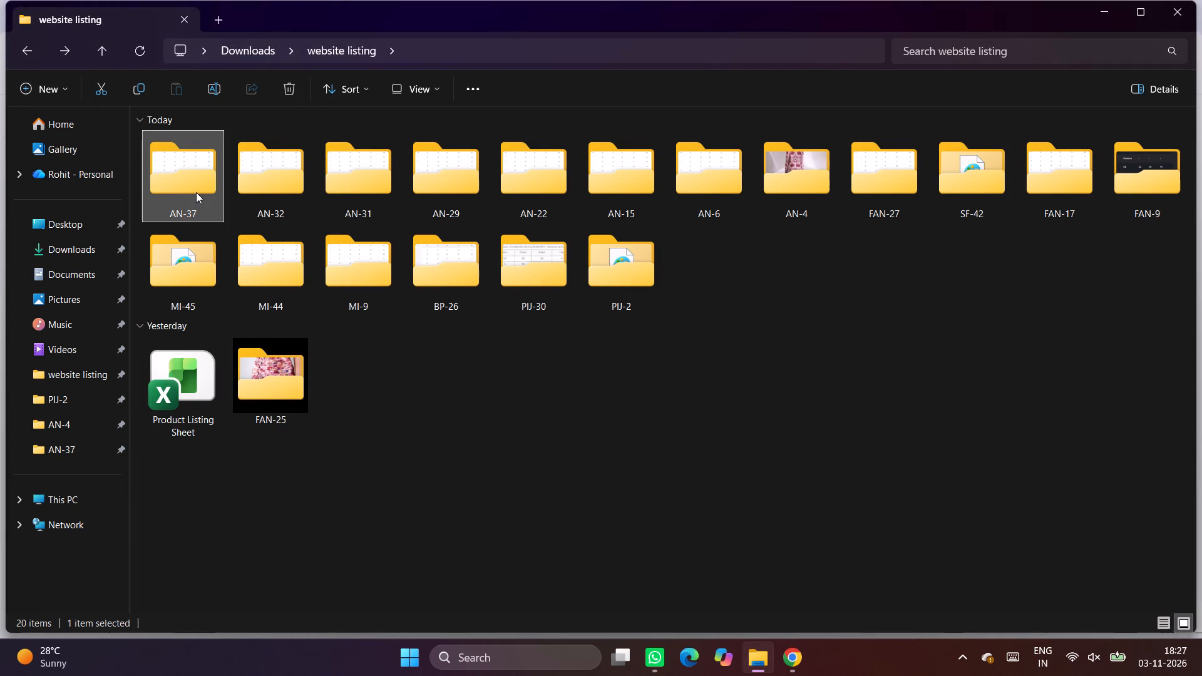
shift+click(650, 279)
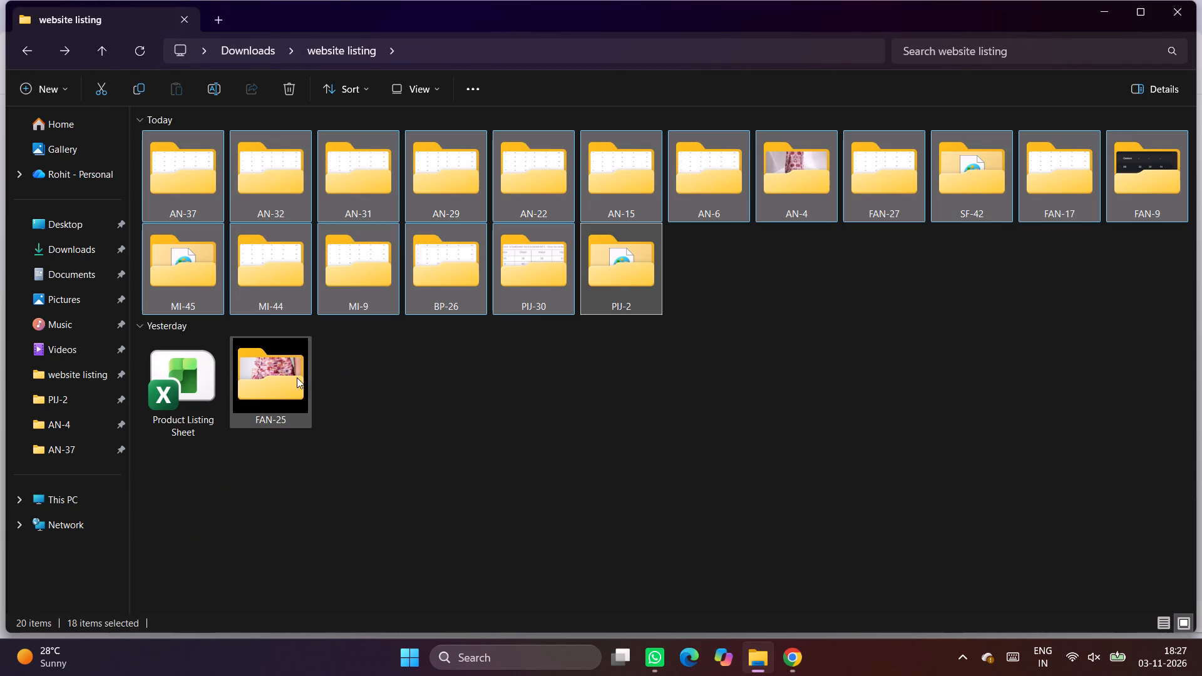
ctrl+click(290, 378)
drag(290, 378, 799, 641)
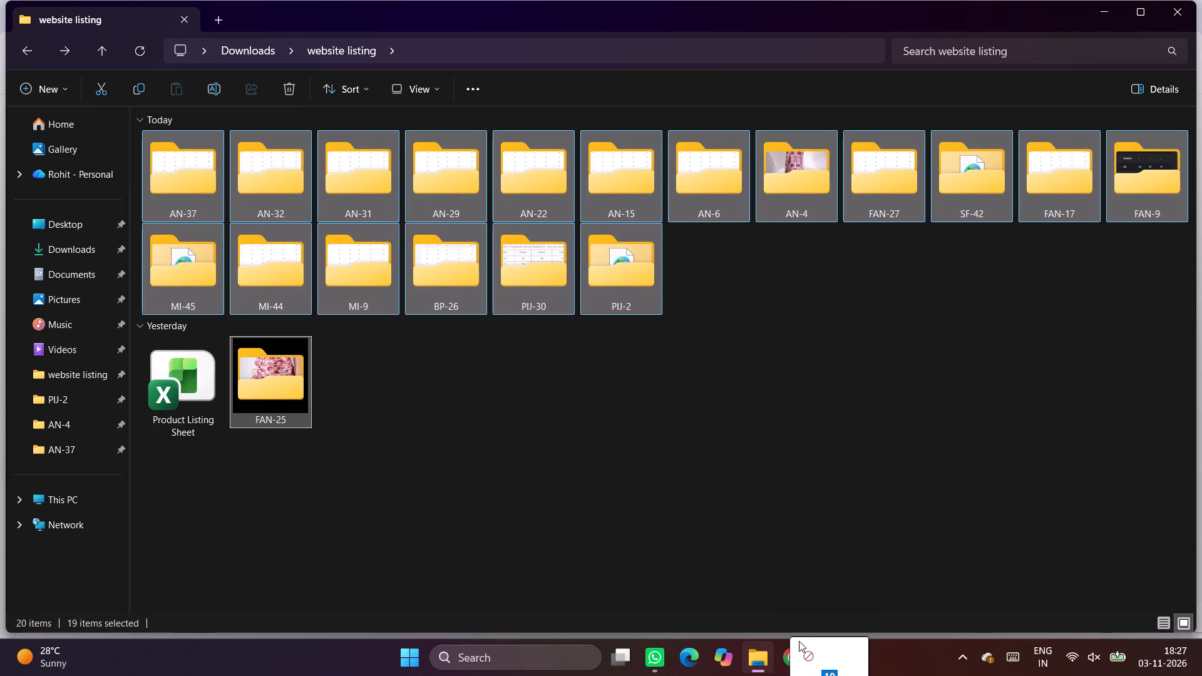
drag(799, 641, 735, 386)
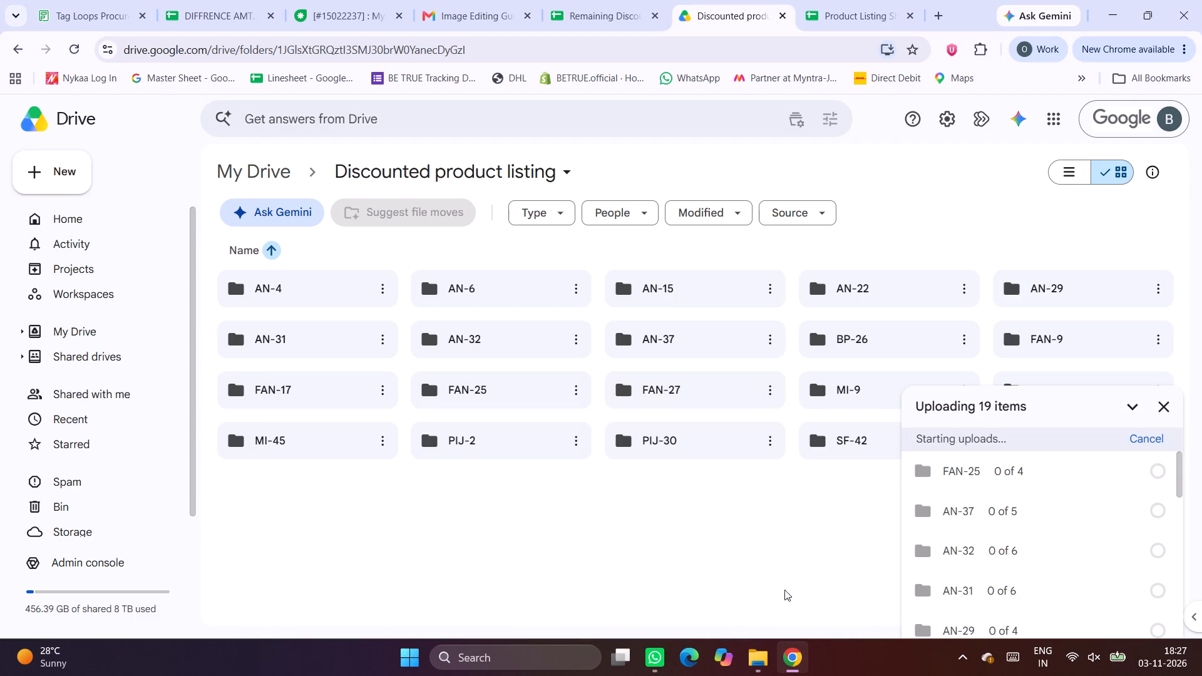
Delete the old Product Listing Sheet Excel file from the local website listing folder.
click(871, 2)
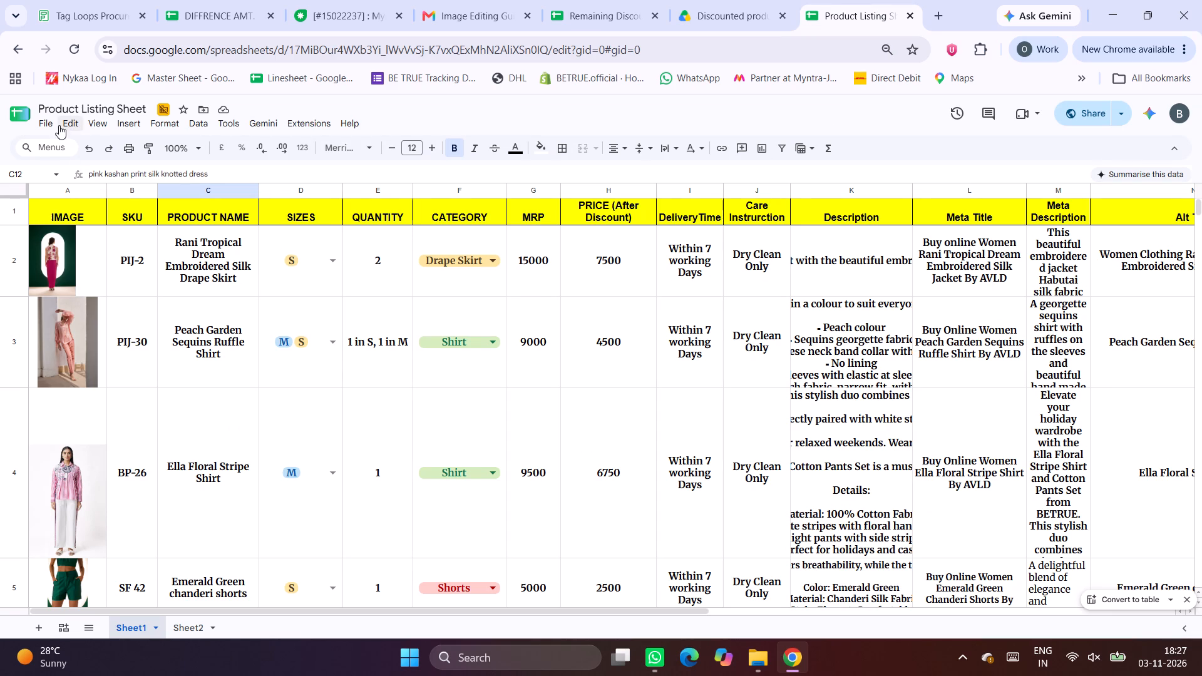
click(760, 658)
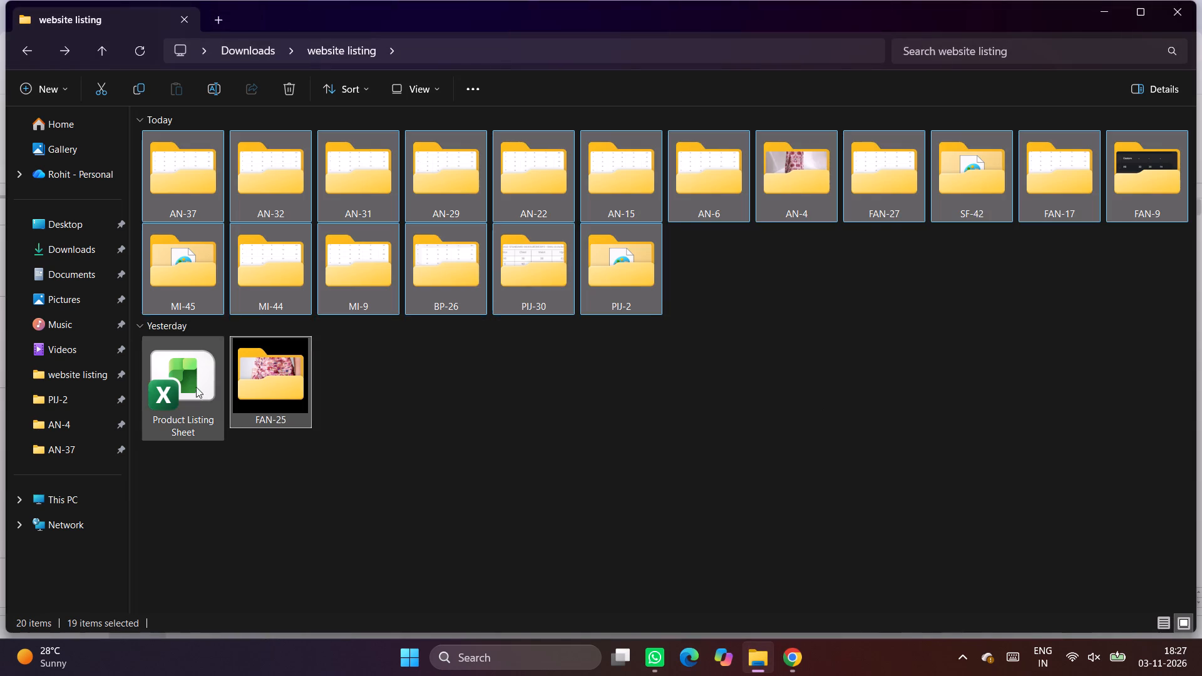
click(183, 398)
key(Delete)
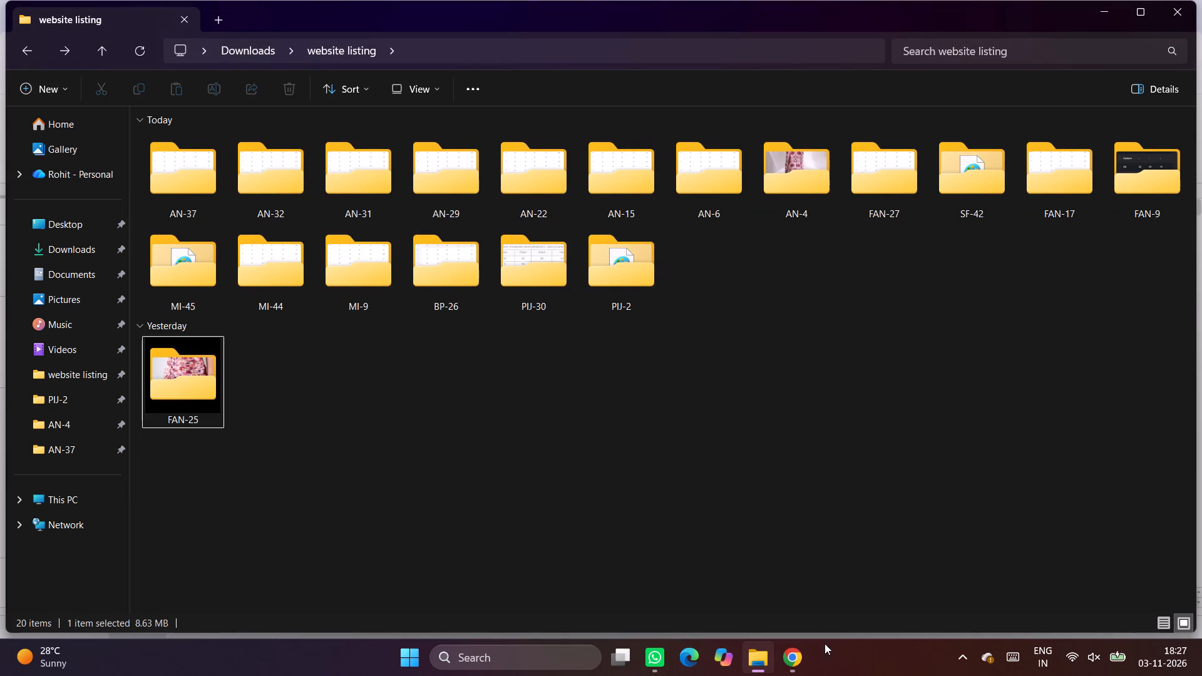
Download the Product Listing Sheet as a Microsoft Excel file, saving it in the website listing folder under the name Product Listing Sheet.
click(804, 675)
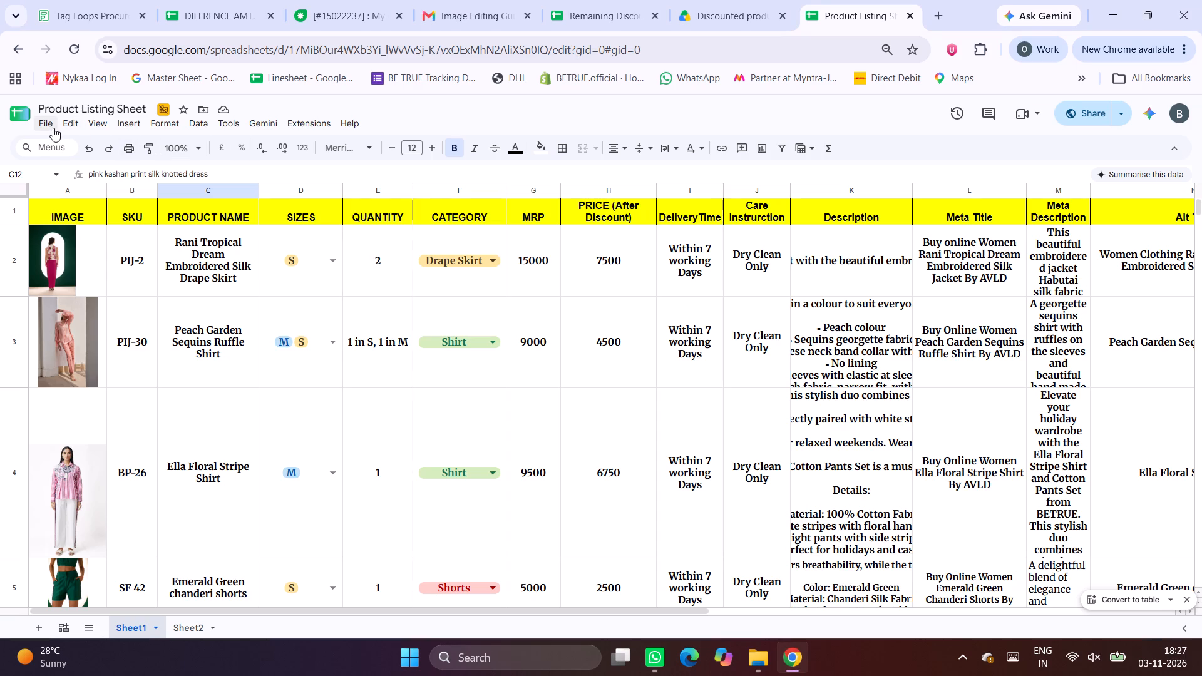
click(53, 128)
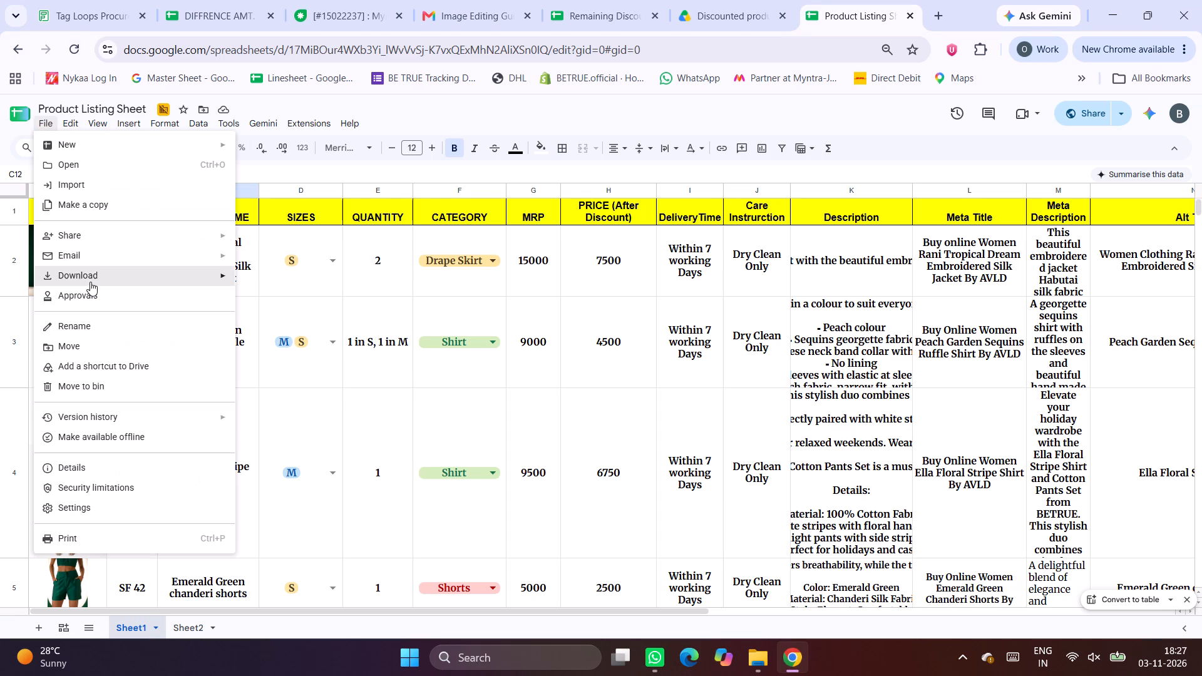
click(322, 282)
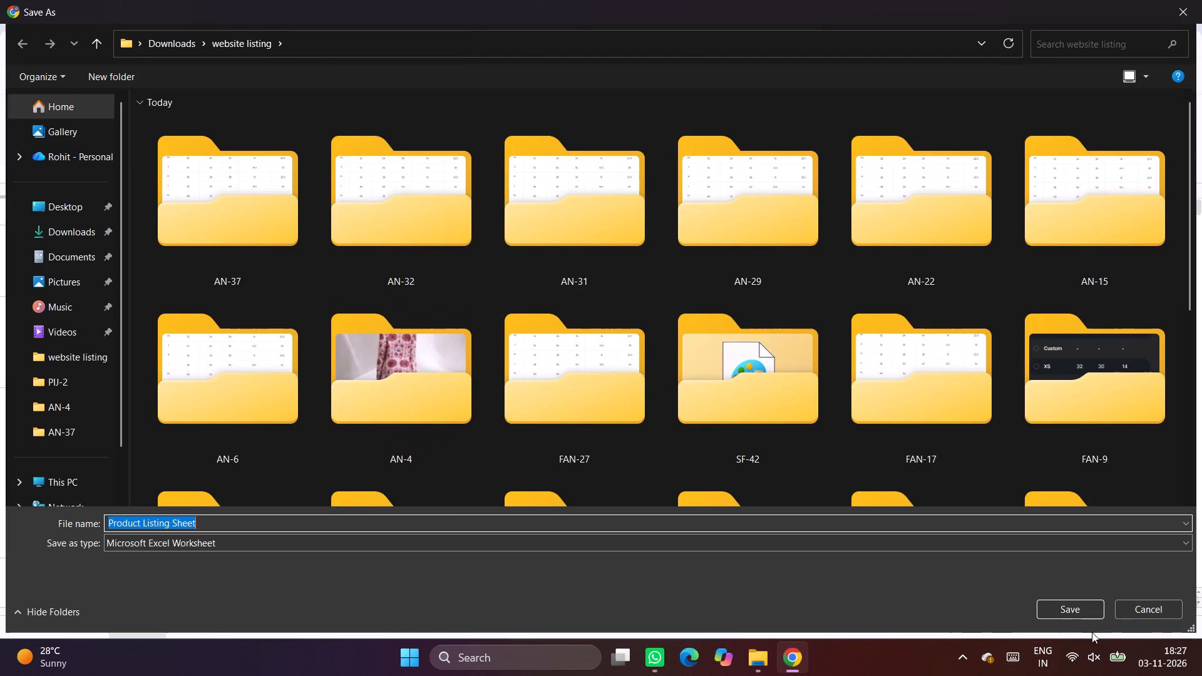
click(1072, 615)
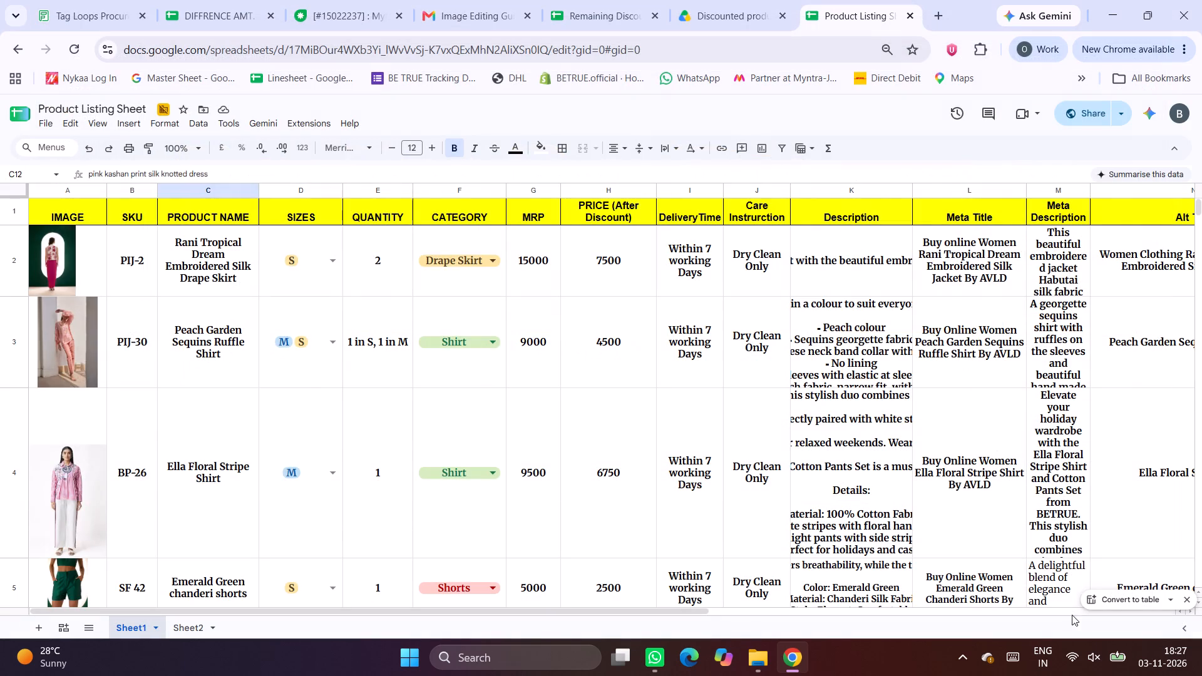
Return to the "Discounted product listing" Drive folder and open the browser's recent downloads to reach the Product Listing Sheet file.
click(687, 0)
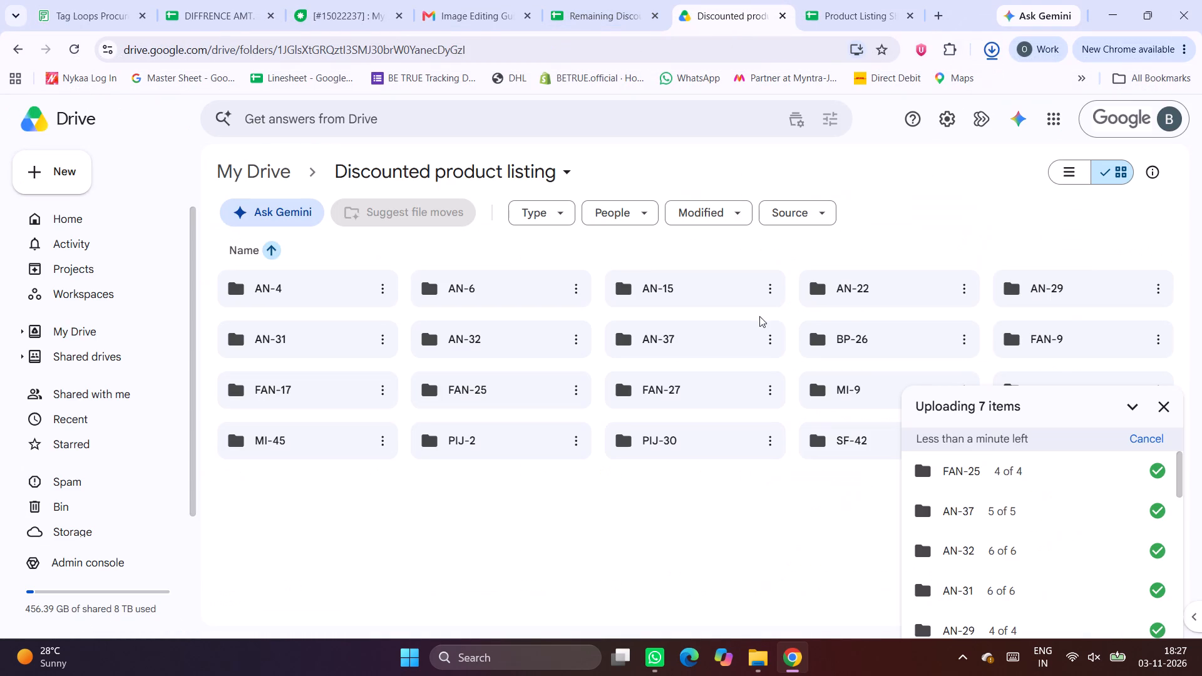
click(994, 48)
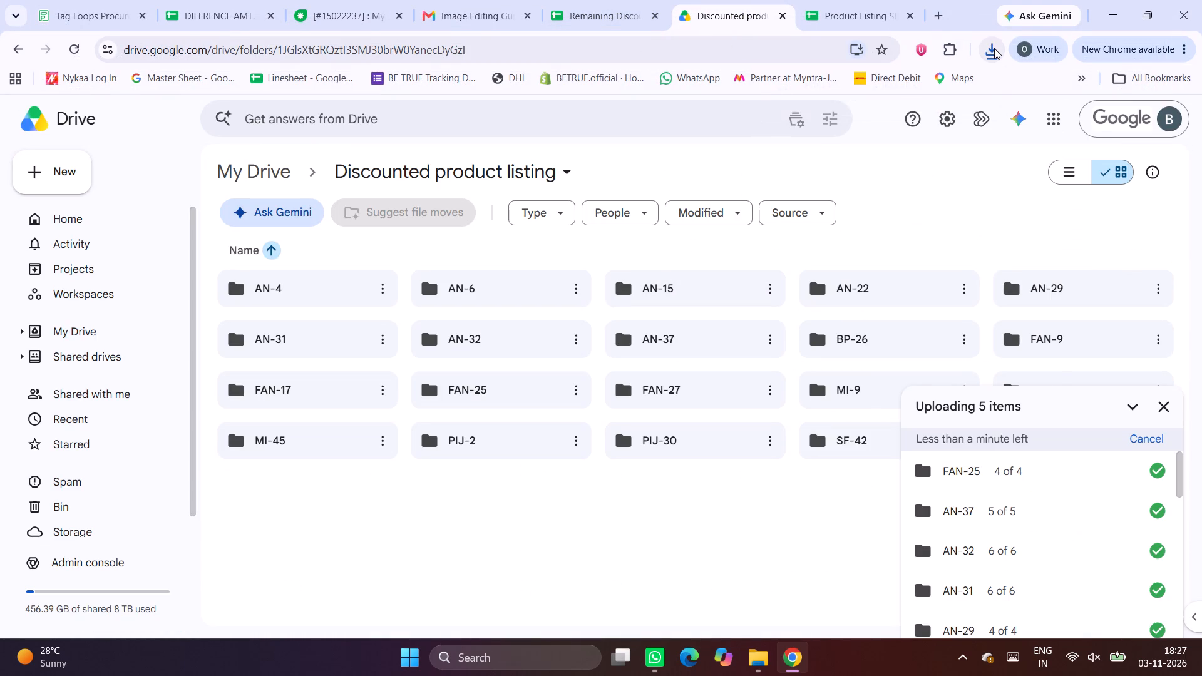
Upload the downloaded Product Listing Sheet.xlsx into the "Discounted product listing" Drive folder alongside the SKU folders.
click(994, 48)
drag(840, 122, 570, 543)
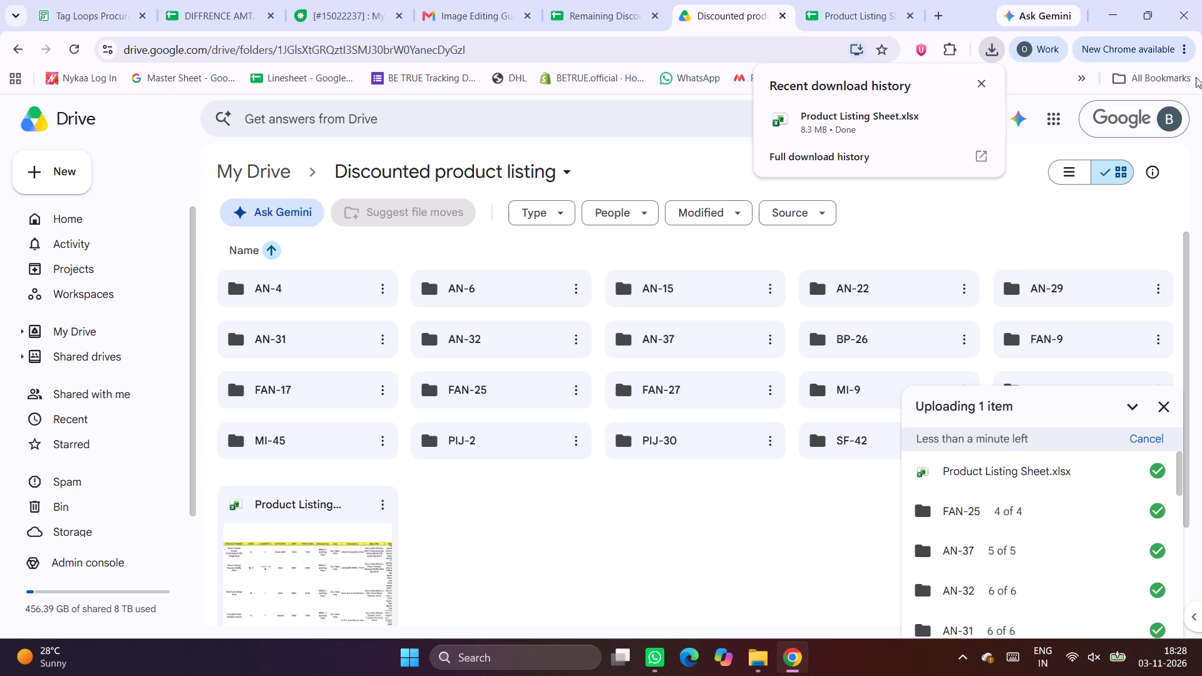
Open a new Incognito window and enter "what" as the address to look up WhatsApp Web.
click(1179, 52)
click(1017, 193)
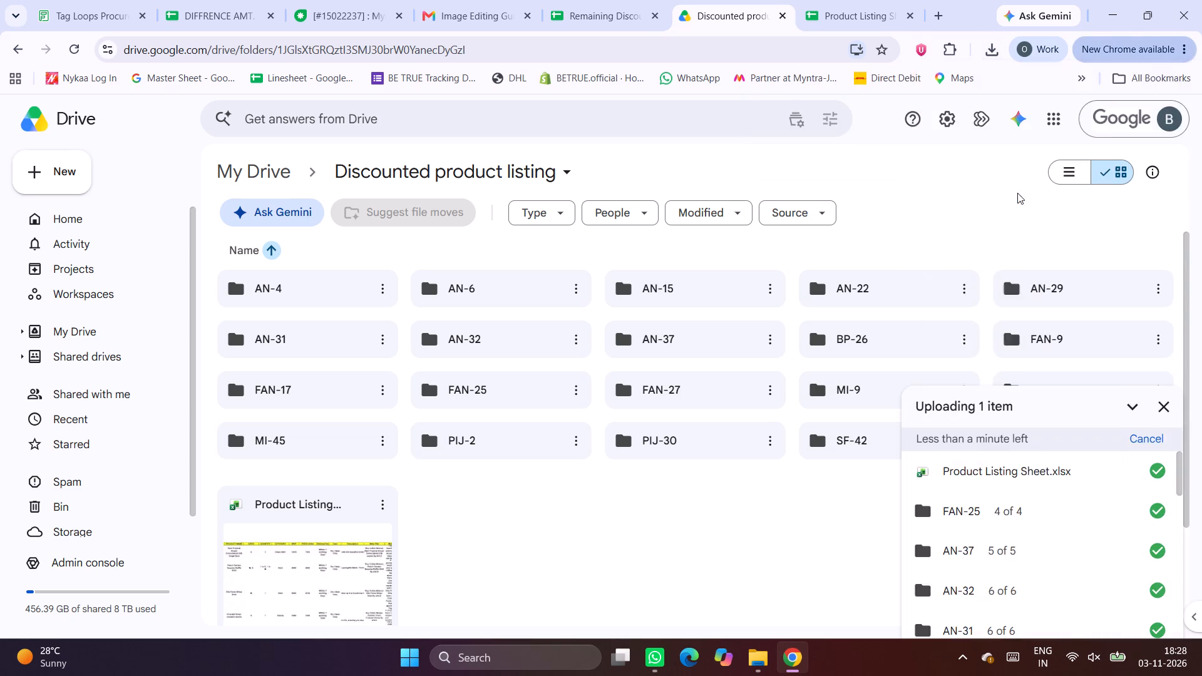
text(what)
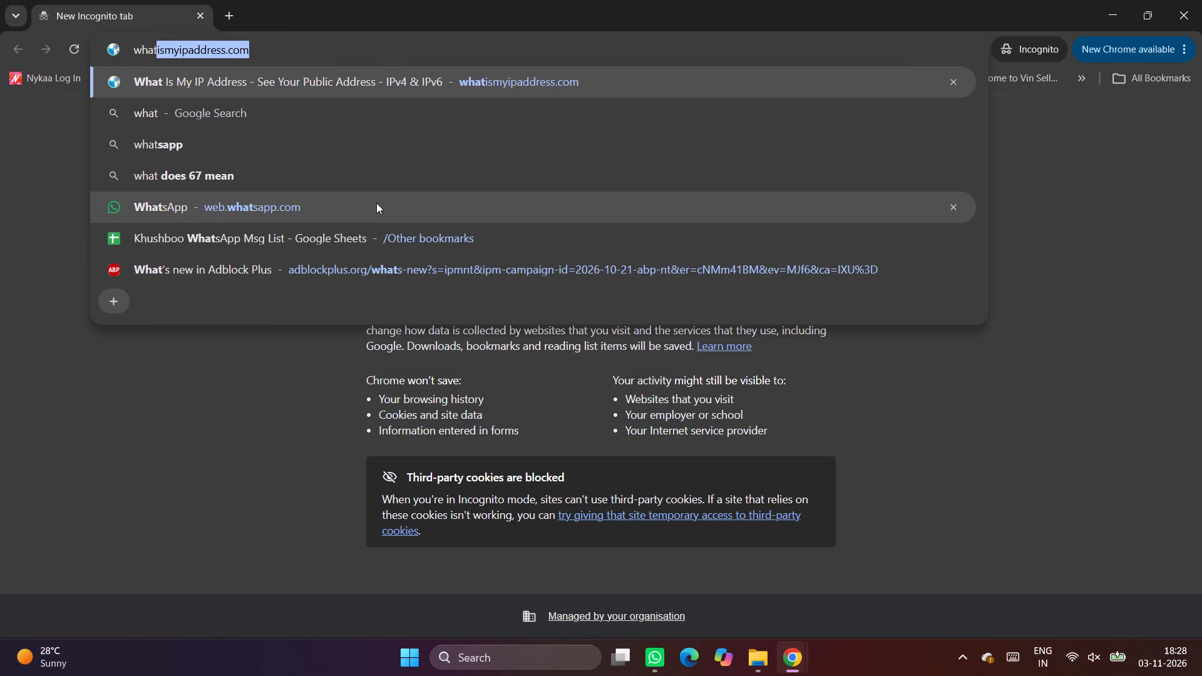
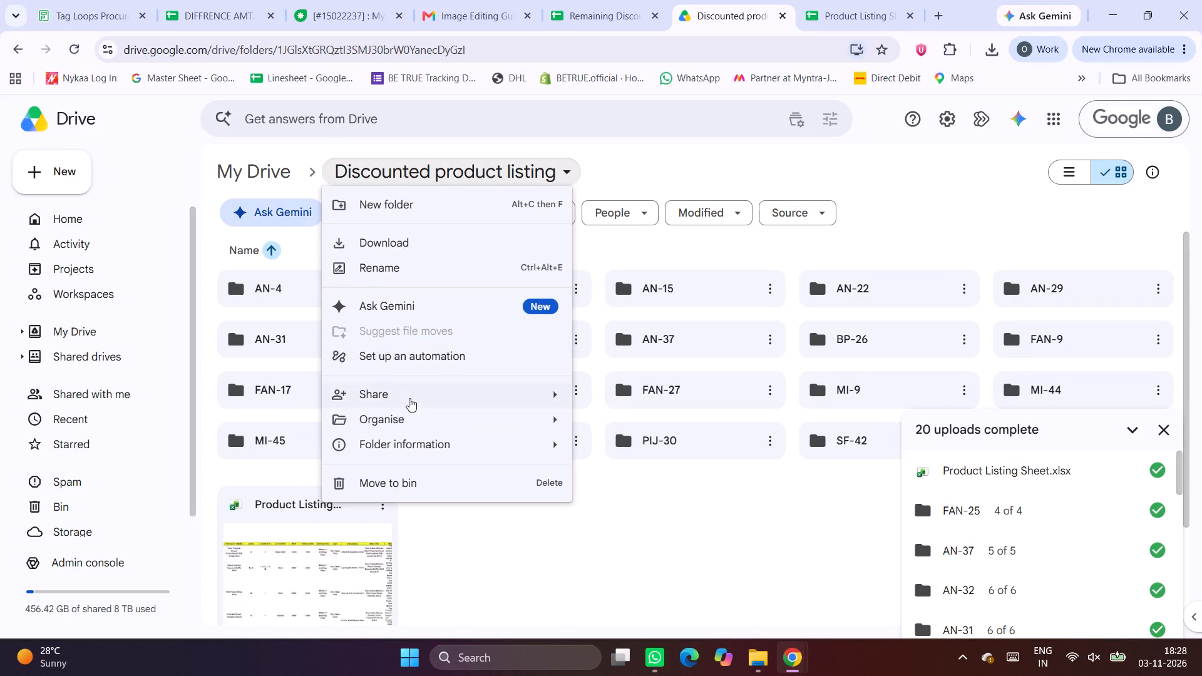
Share the "Discounted product listing" Drive folder by changing its general access to Anyone with the link.
click(411, 399)
click(619, 401)
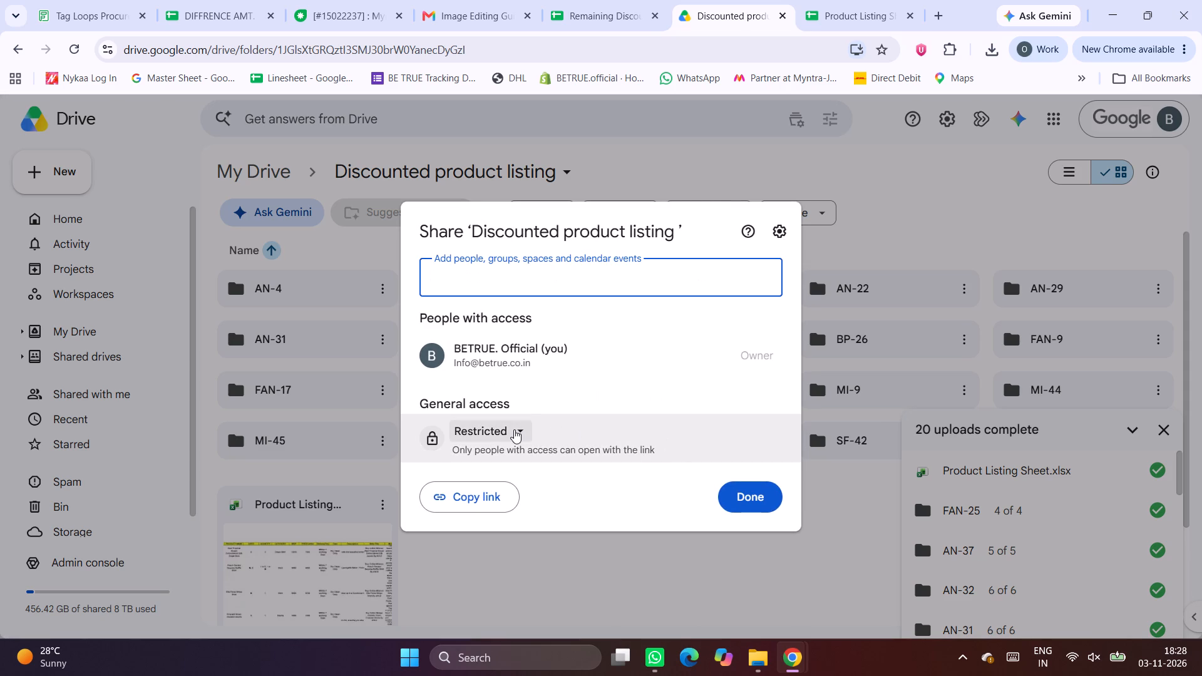
click(514, 429)
click(542, 573)
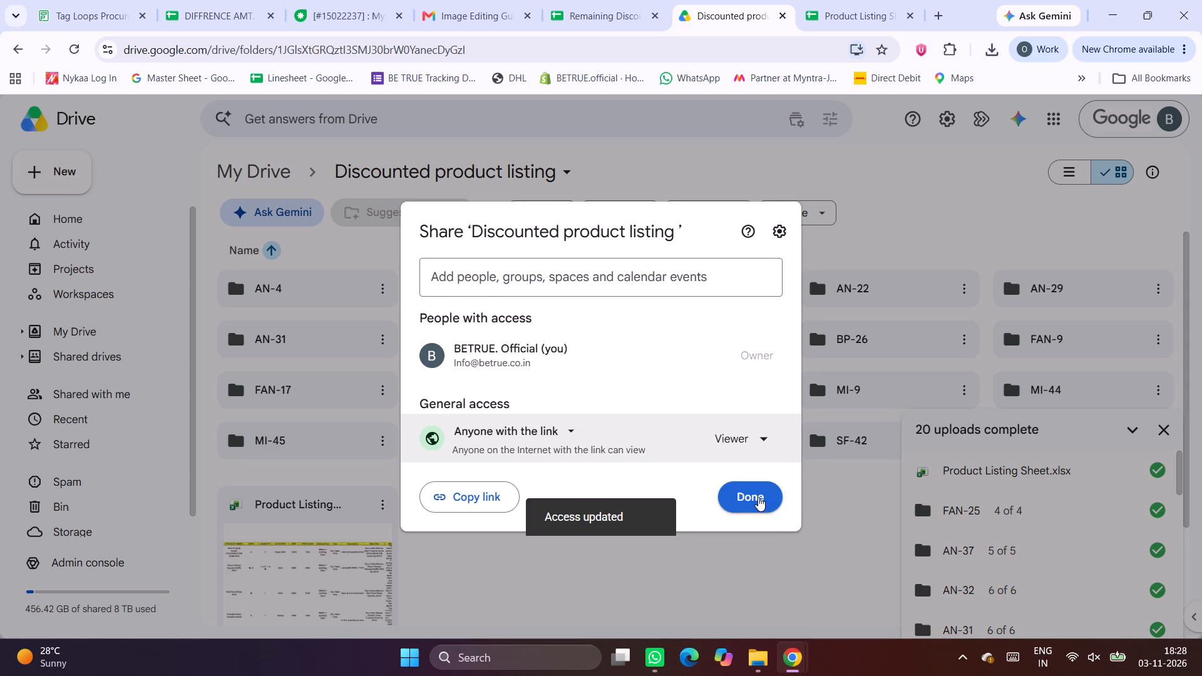
Finish sharing the "Discounted product listing" folder with anyone with the link as Viewer.
click(758, 497)
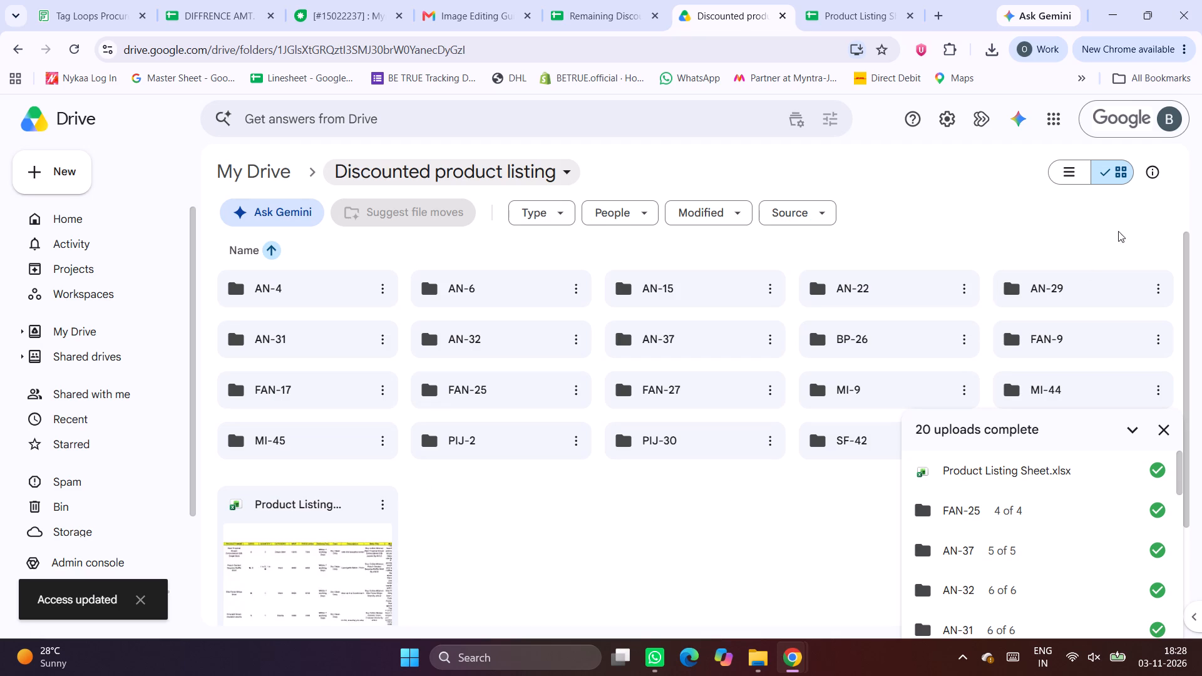
Reopen the sharing settings of the "Discounted product listing" folder.
drag(585, 170, 598, 163)
click(598, 163)
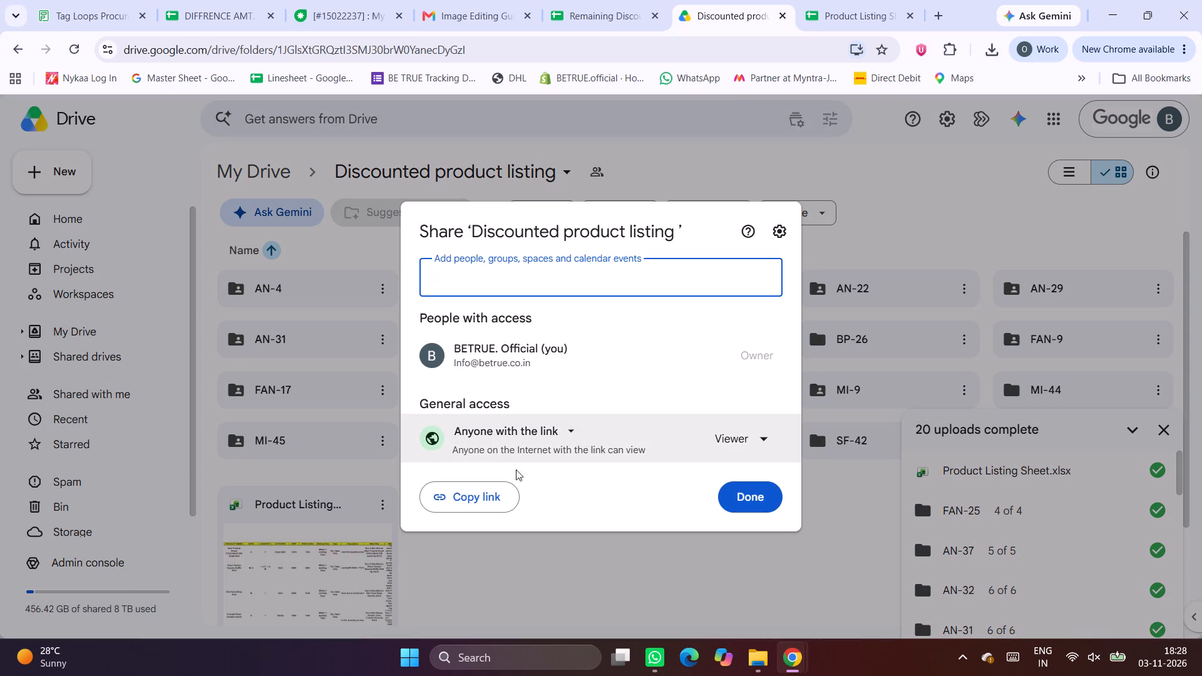
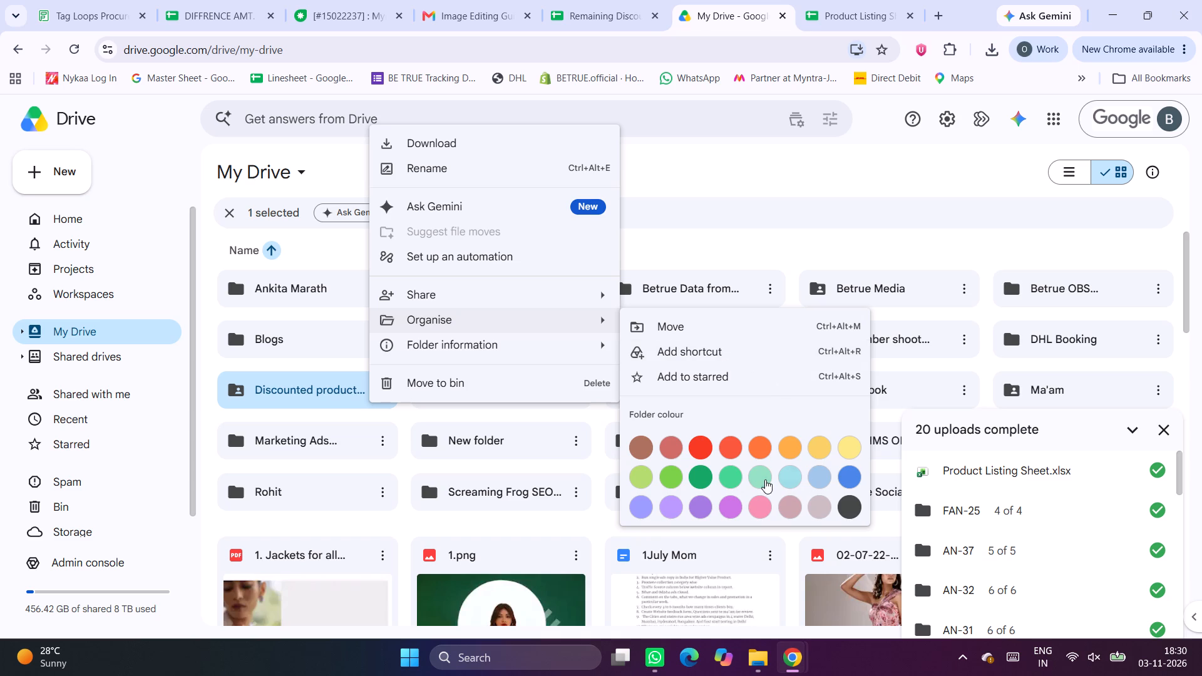
Set the colour of the "Discounted product listing" folder to the bright mint green.
click(729, 477)
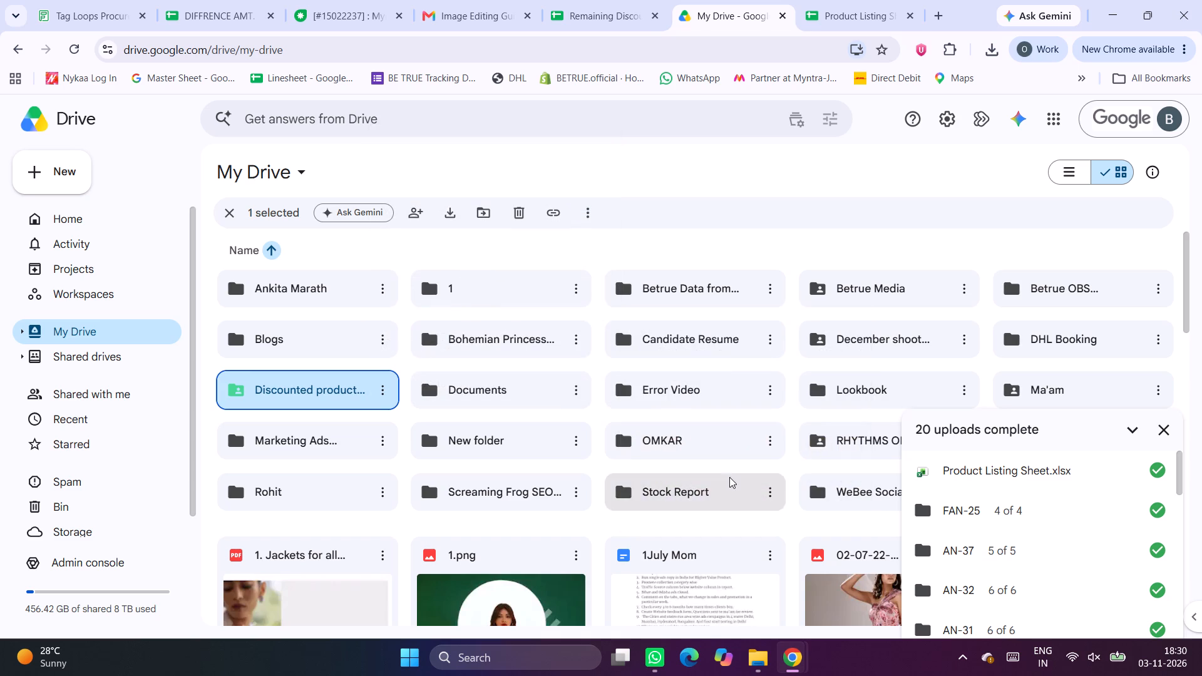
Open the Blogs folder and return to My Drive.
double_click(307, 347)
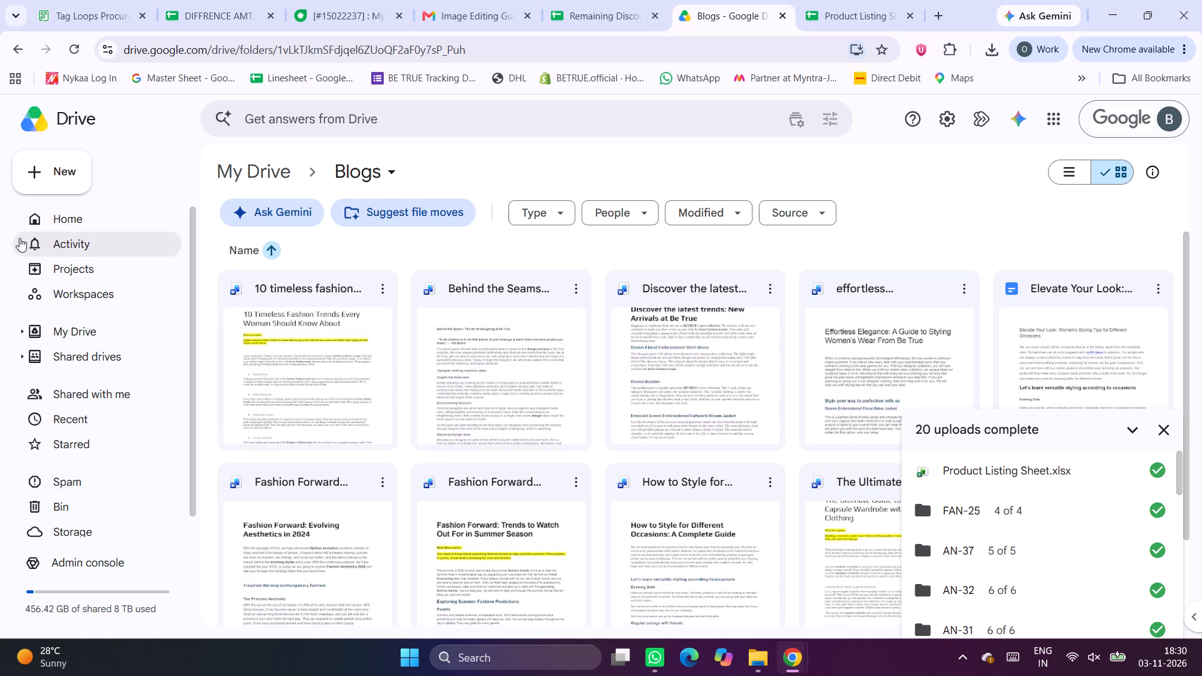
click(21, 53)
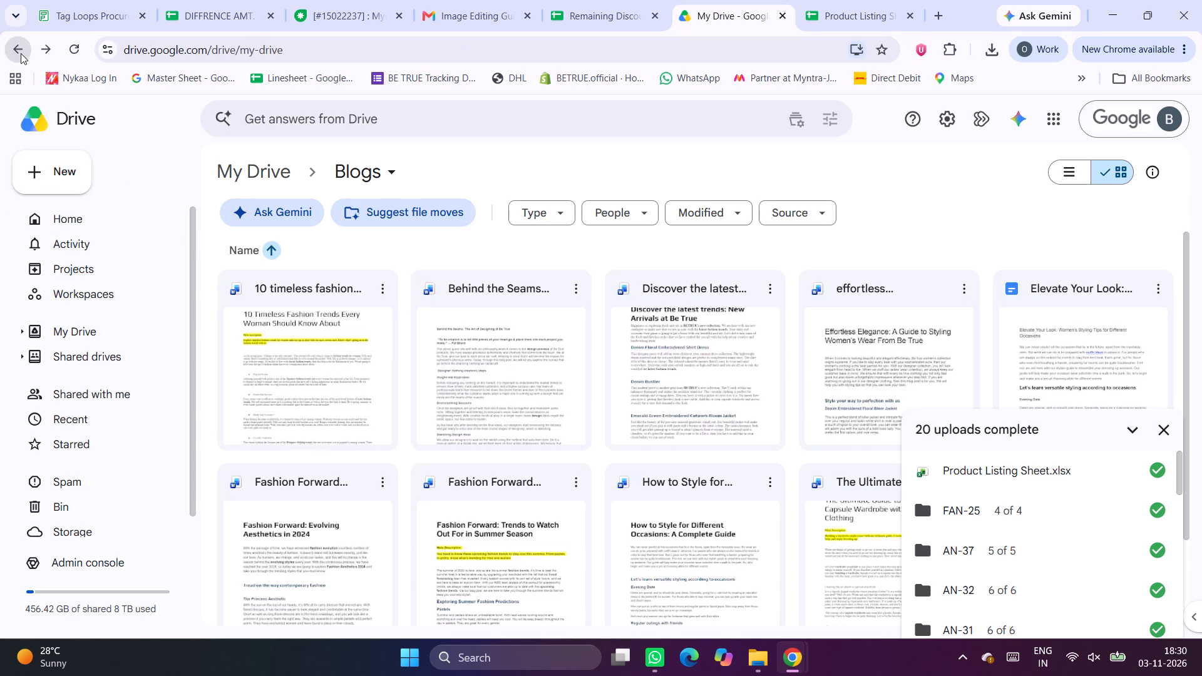
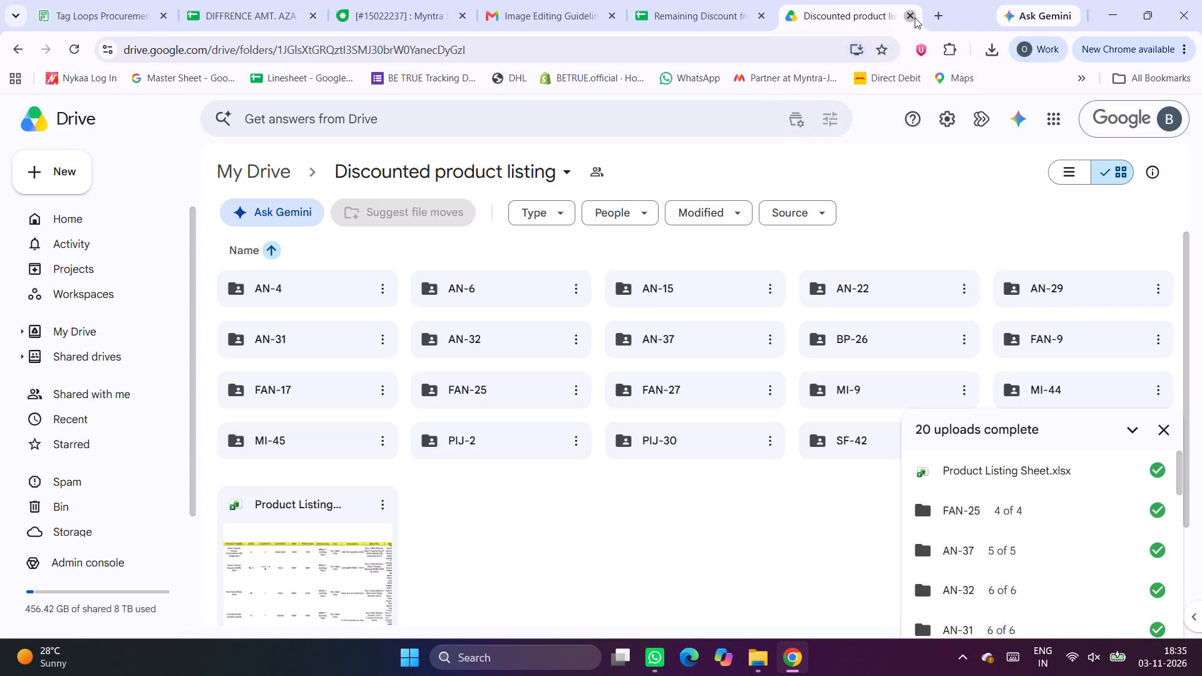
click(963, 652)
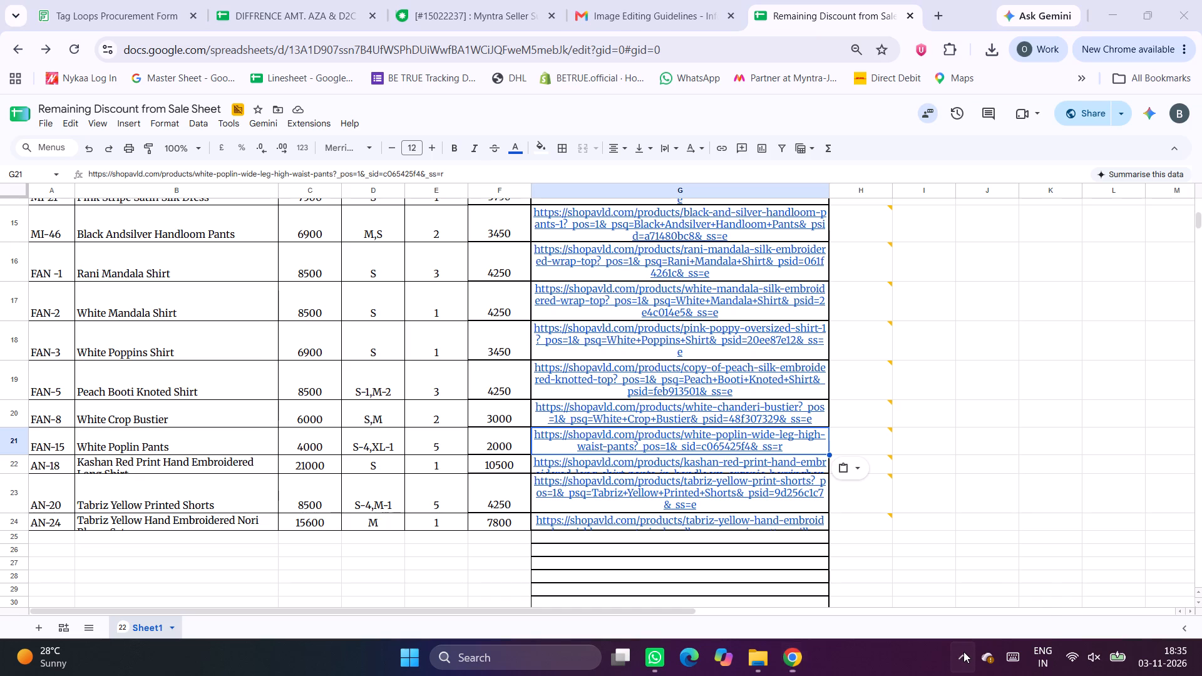
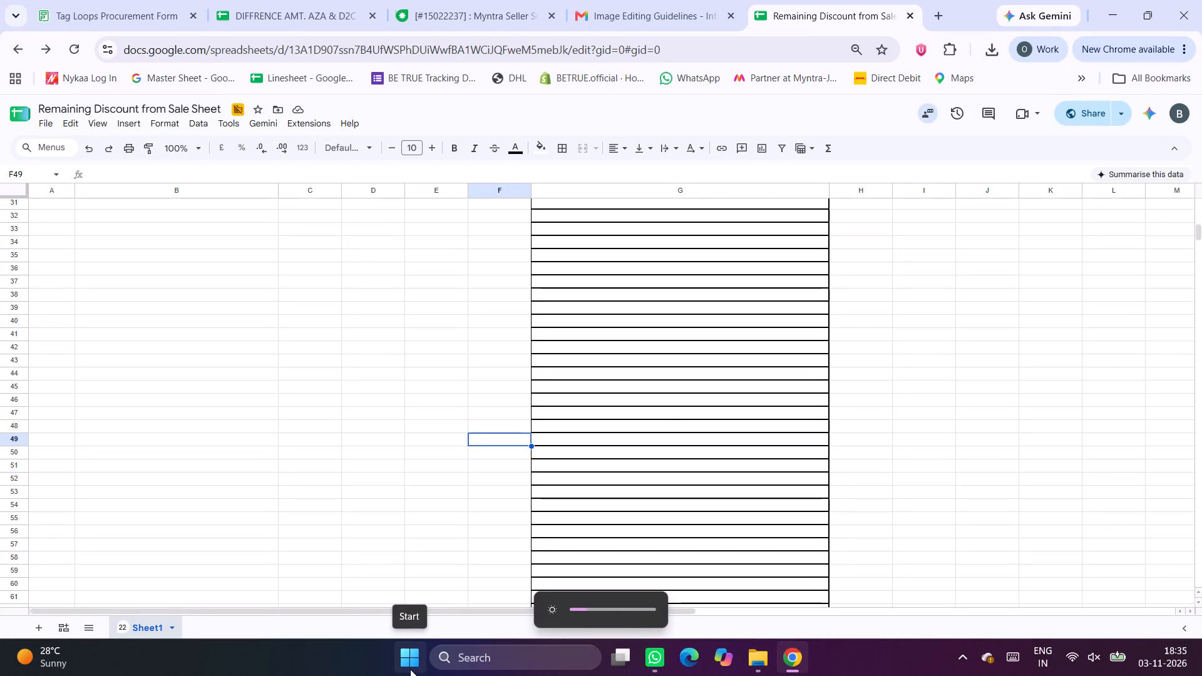
Bring up the computer's power options from Windows.
click(410, 669)
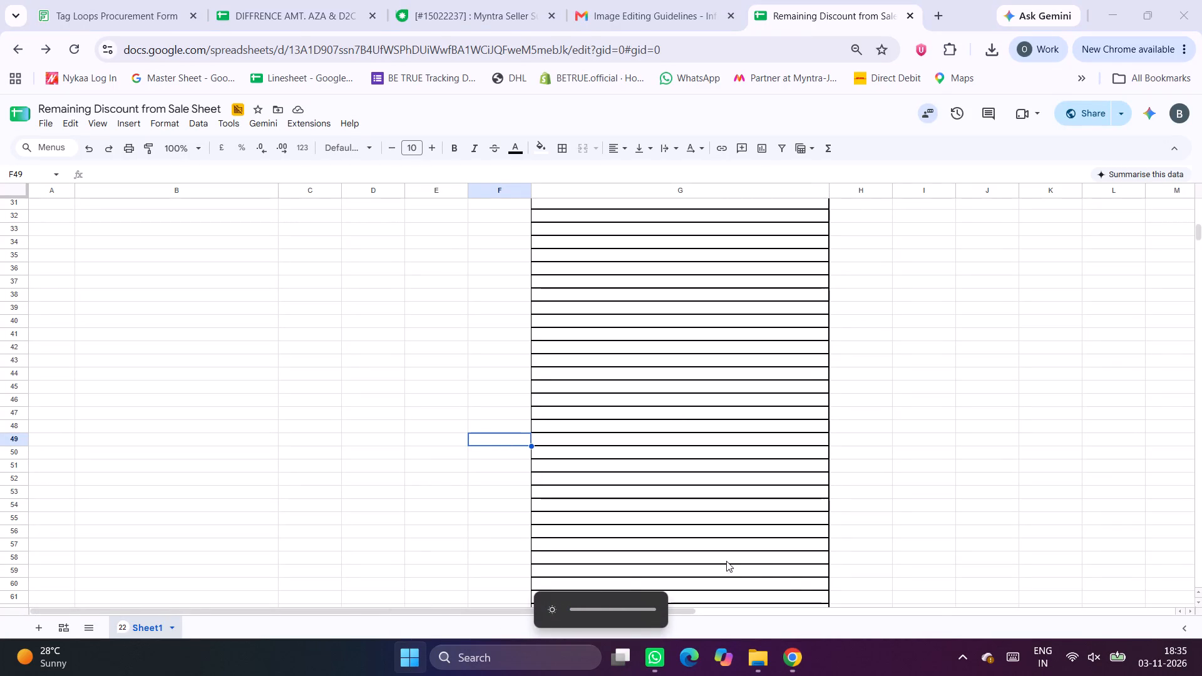
click(707, 607)
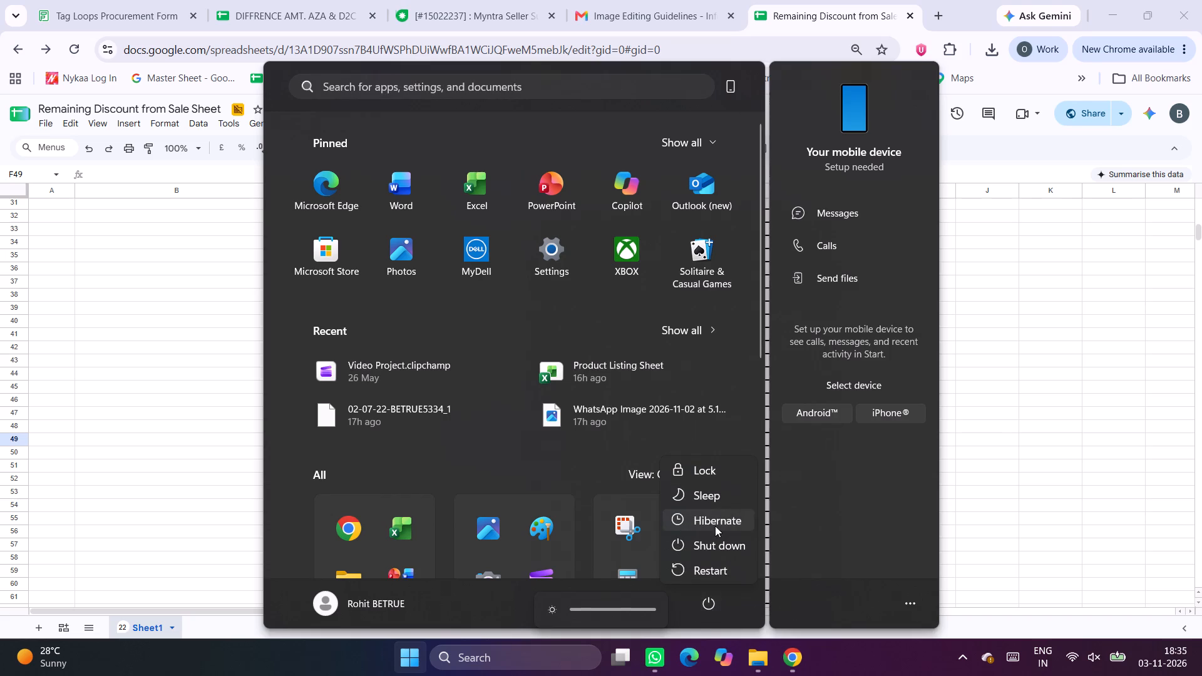